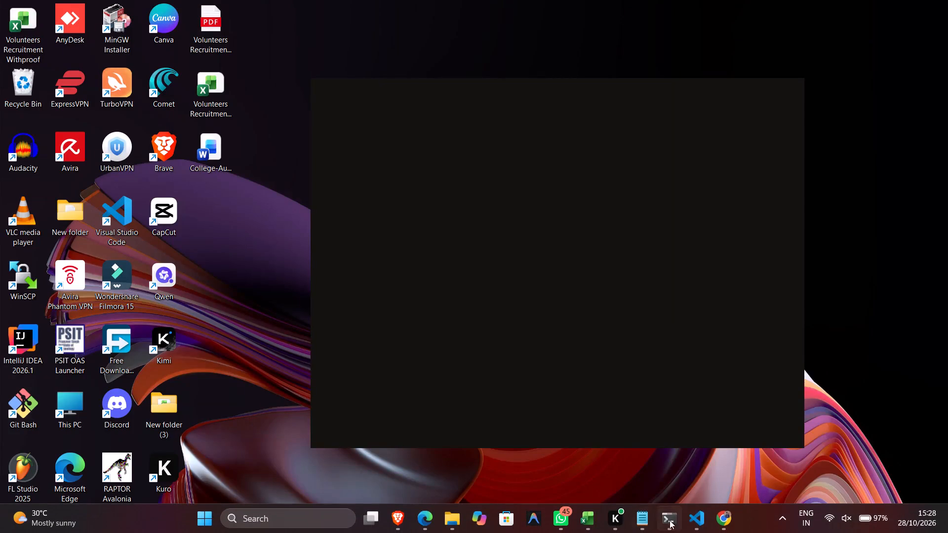
# Switch to the Volunteer list workbook in Excel.
pyautogui.click(592, 527)
pyautogui.click(692, 444)
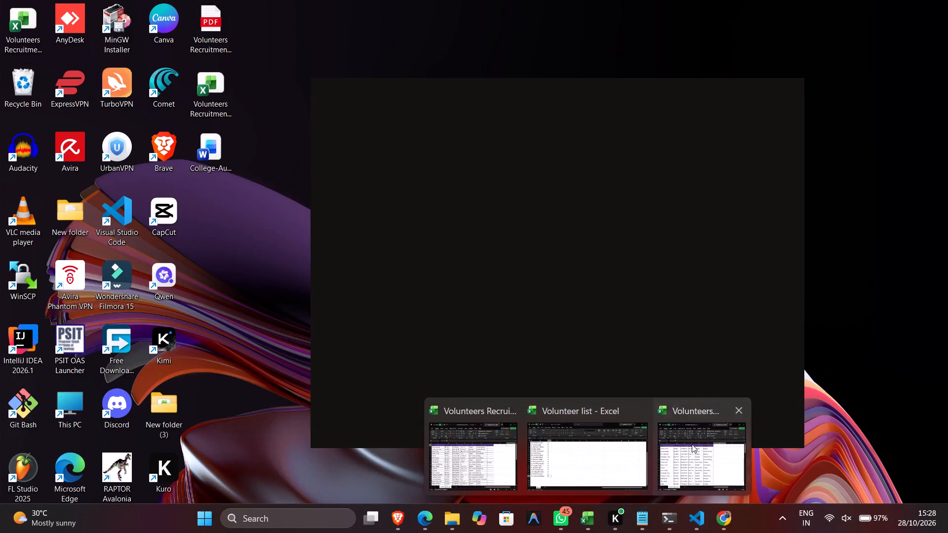
pyautogui.click(590, 526)
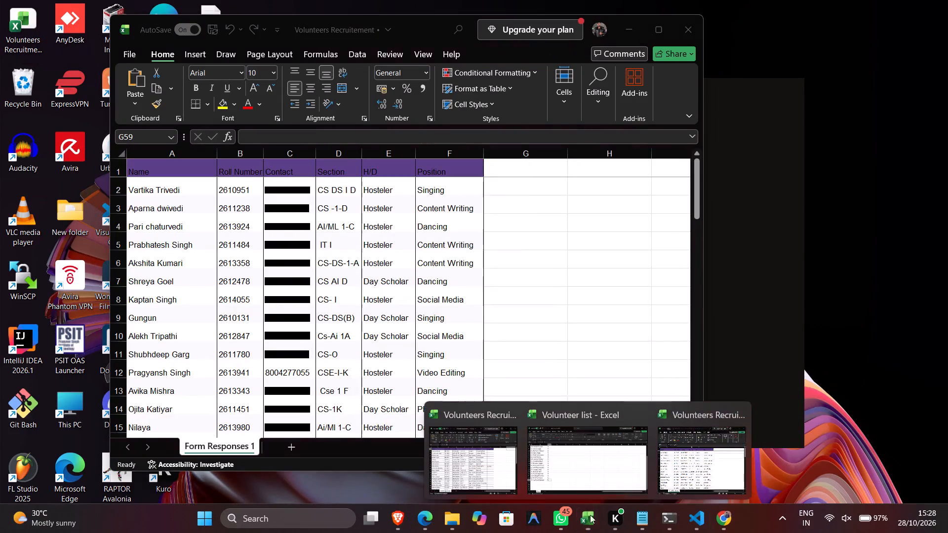
pyautogui.click(606, 454)
# Look through the volunteer names and their H or D entries from the first row to the last.
pyautogui.scroll(4, 432, 259)
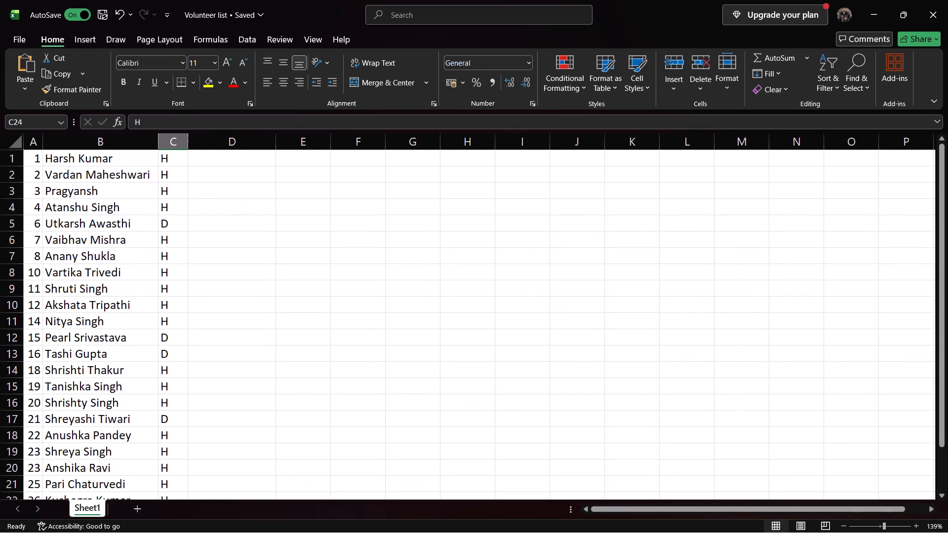
pyautogui.click(104, 191)
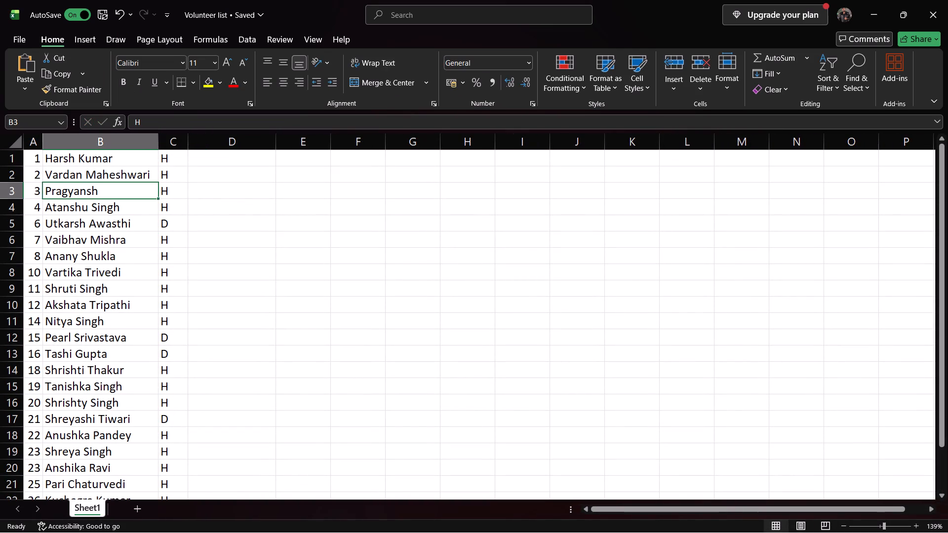
pyautogui.click(110, 207)
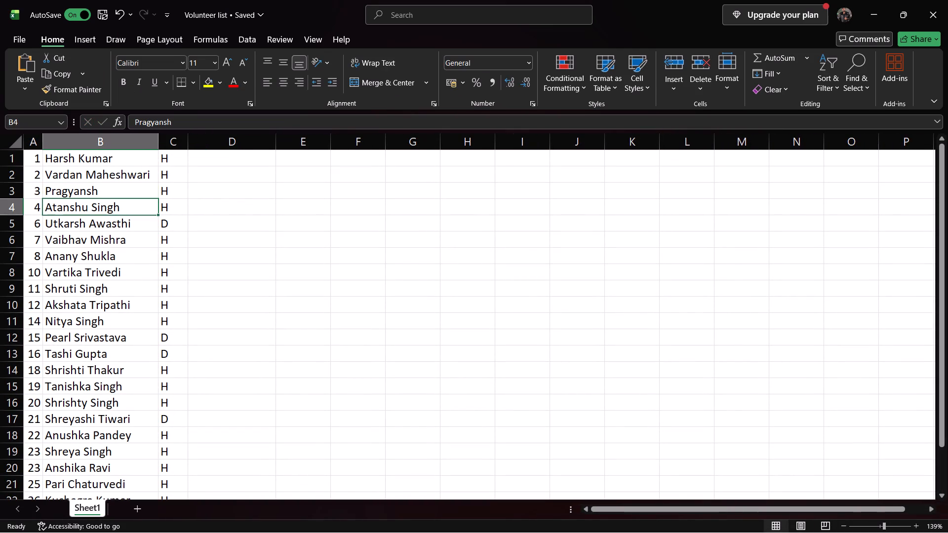
pyautogui.click(113, 225)
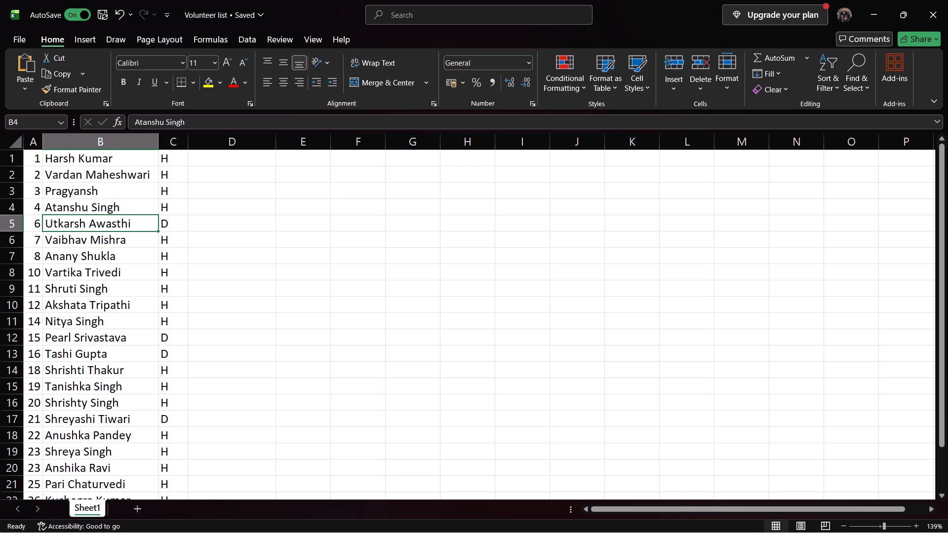
pyautogui.rightClick(110, 236)
pyautogui.click(79, 254)
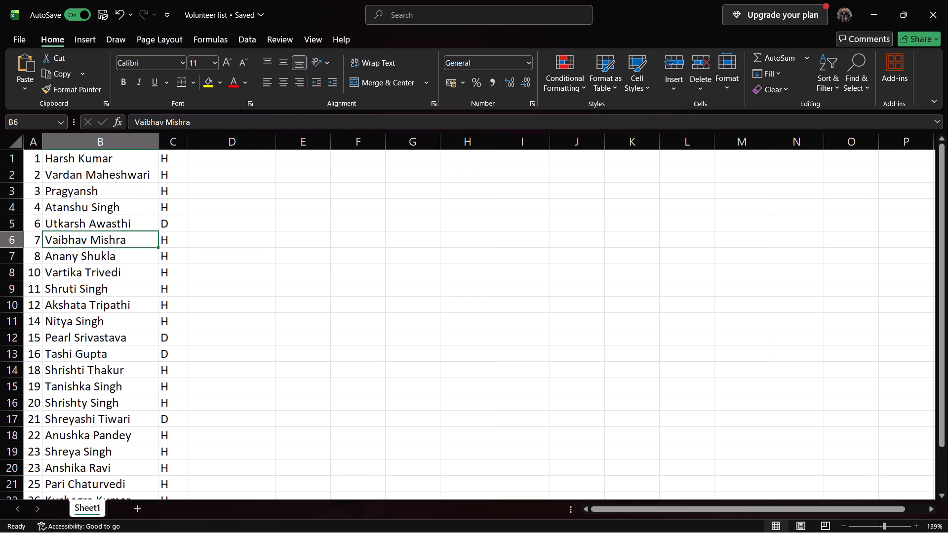
pyautogui.click(64, 257)
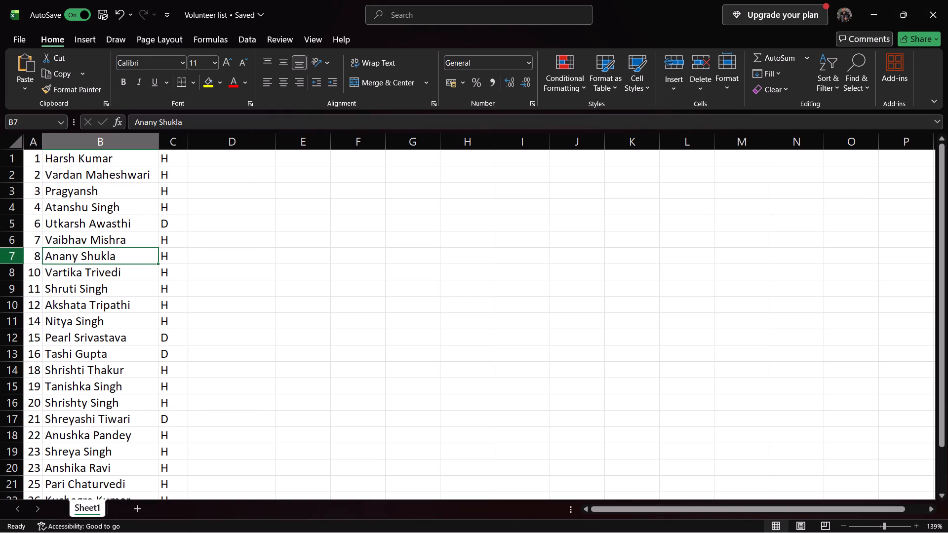
pyautogui.click(68, 274)
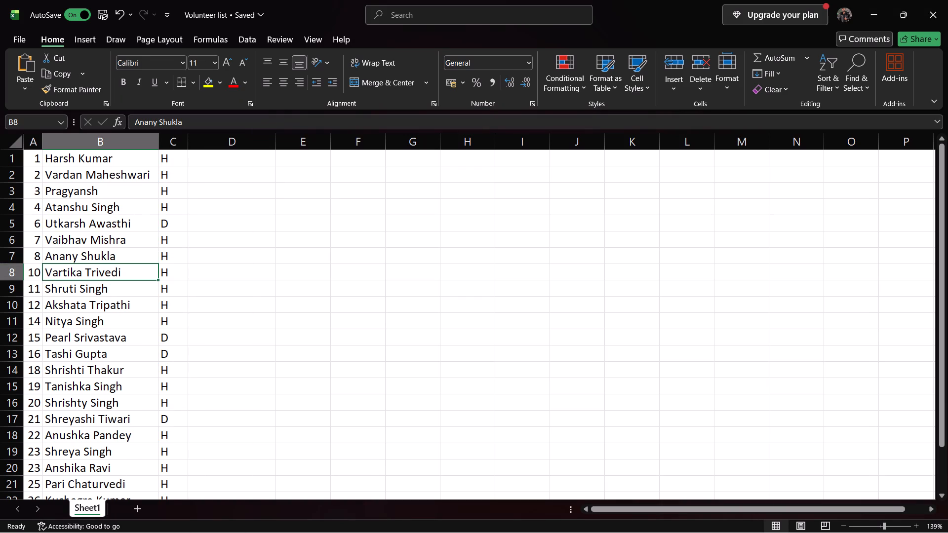
pyautogui.click(62, 194)
pyautogui.click(70, 238)
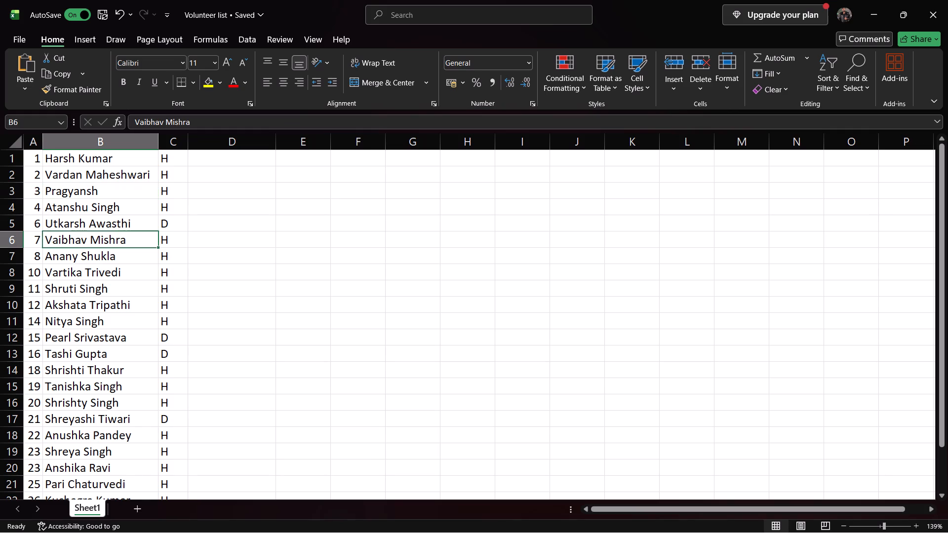
pyautogui.click(85, 258)
pyautogui.click(95, 272)
pyautogui.click(89, 286)
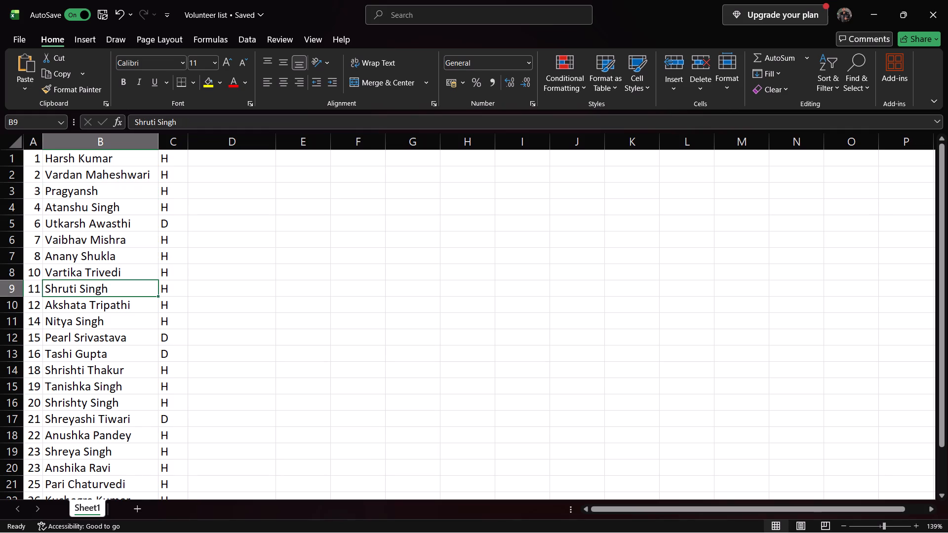
pyautogui.click(83, 308)
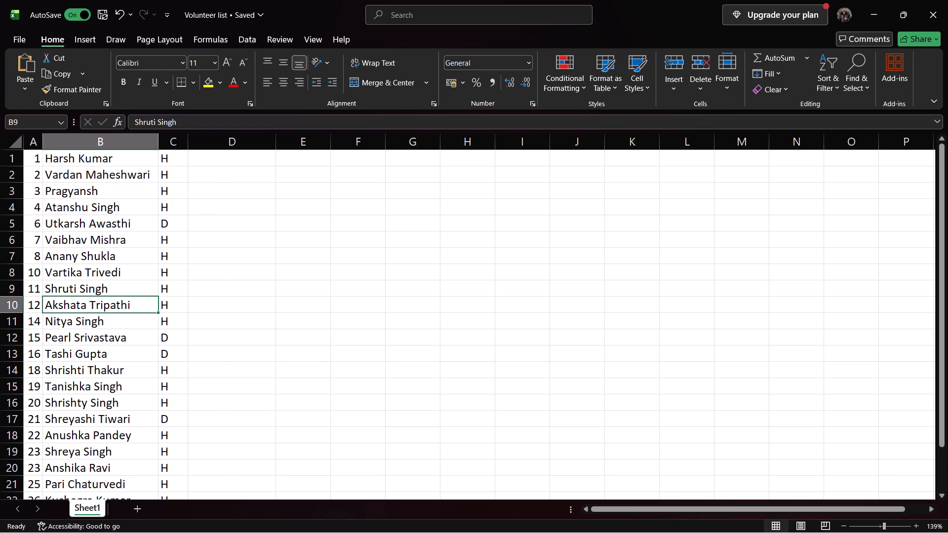
pyautogui.rightClick(81, 320)
pyautogui.click(64, 337)
pyautogui.click(64, 337)
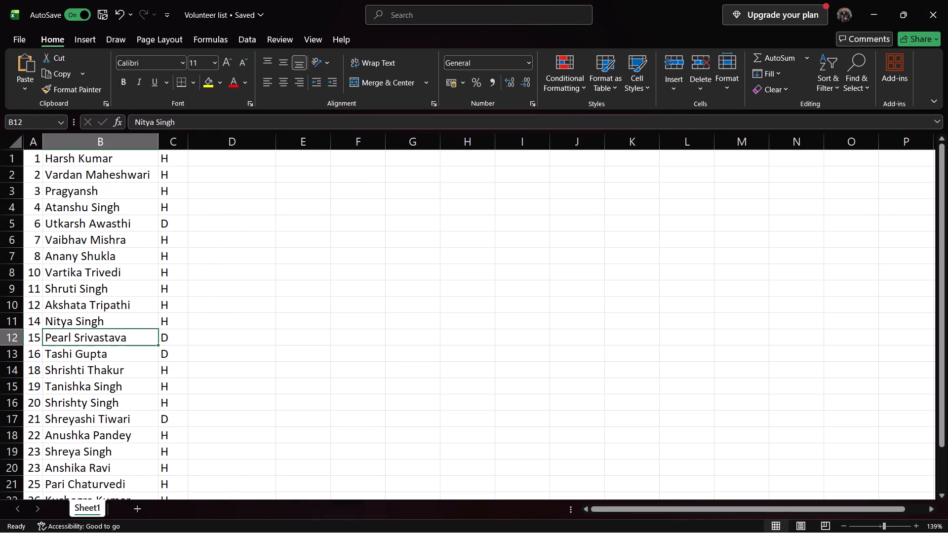
pyautogui.scroll(-1, 79, 340)
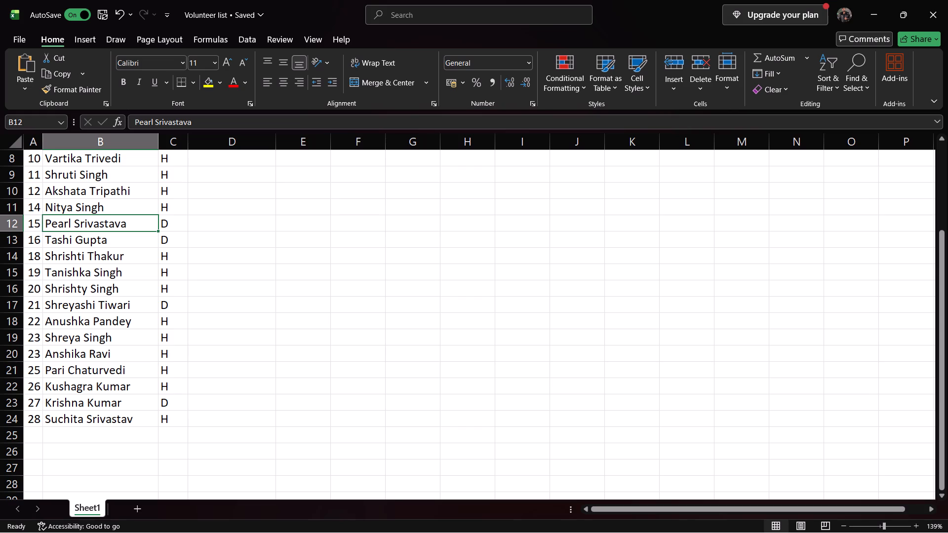
pyautogui.click(7, 413)
pyautogui.click(112, 422)
pyautogui.click(108, 398)
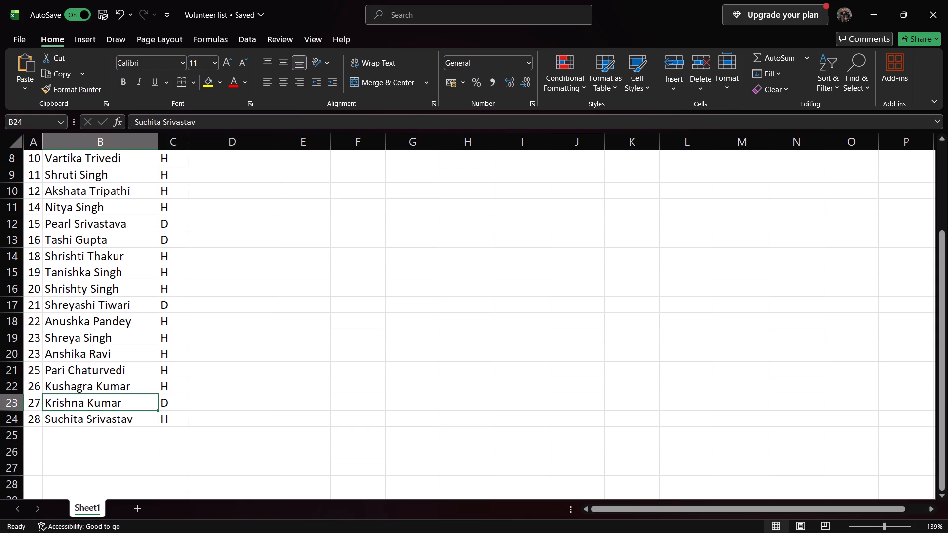
pyautogui.click(106, 382)
pyautogui.hscroll(1, 314, 311)
pyautogui.scroll(4, 123, 335)
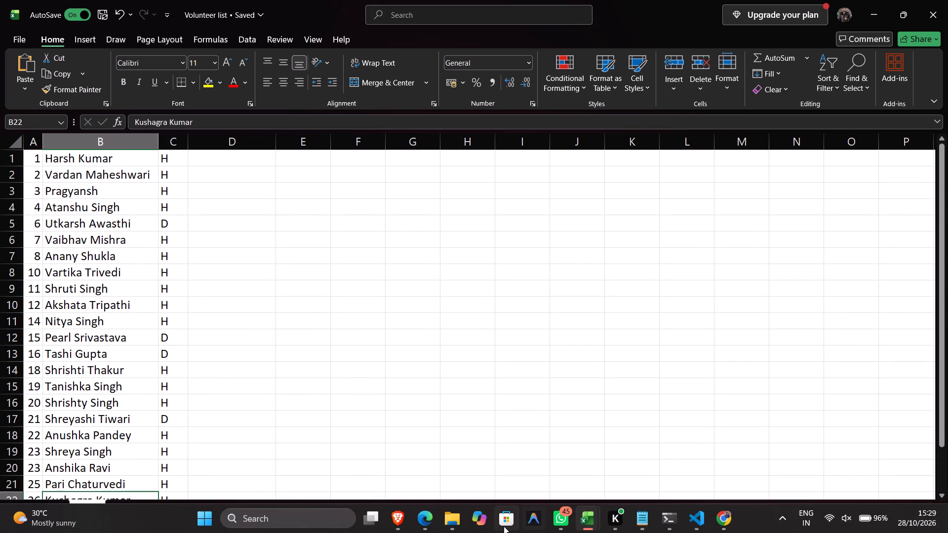
# Open a new blank Excel workbook with cell A1 selected.
pyautogui.click(324, 516)
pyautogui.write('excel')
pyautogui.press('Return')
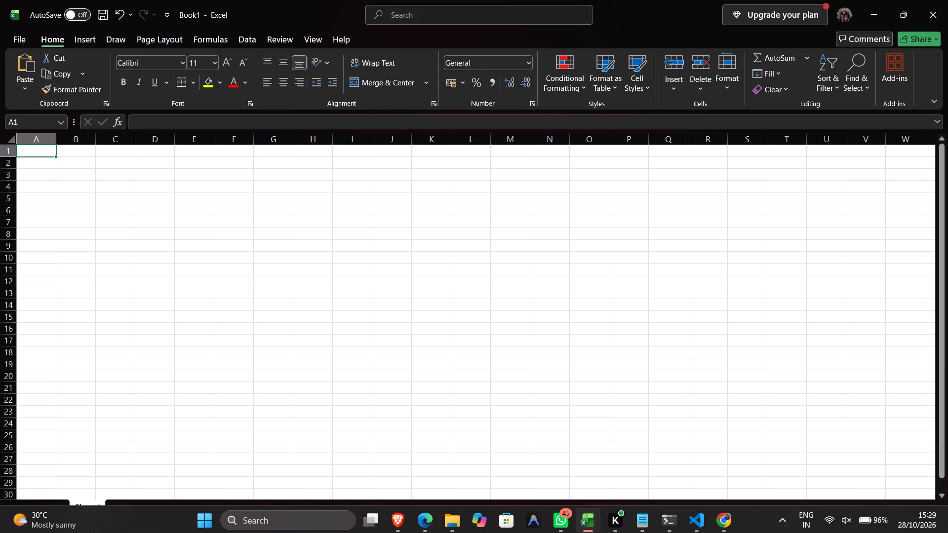
pyautogui.click(40, 150)
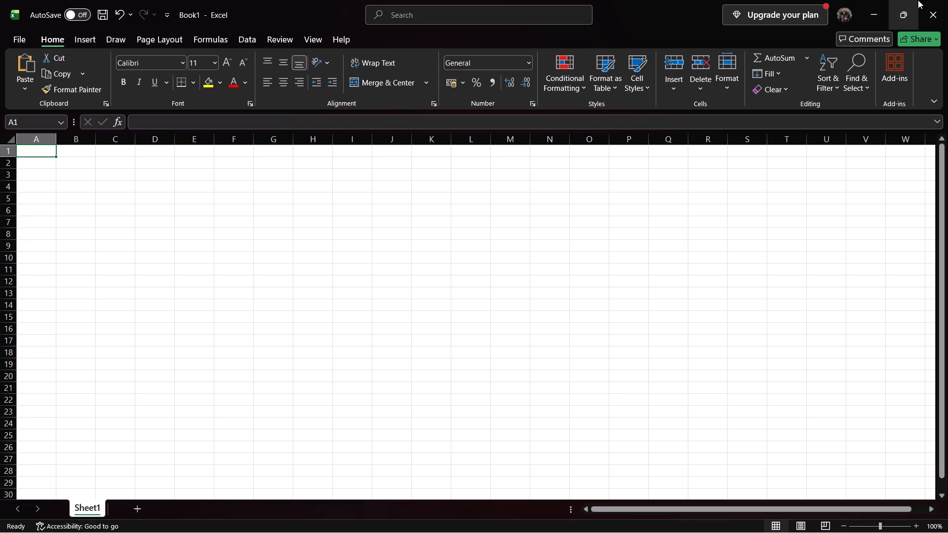
# Restore the new workbook to a smaller window and stretch it to full screen height beside the volunteer names.
pyautogui.click(901, 7)
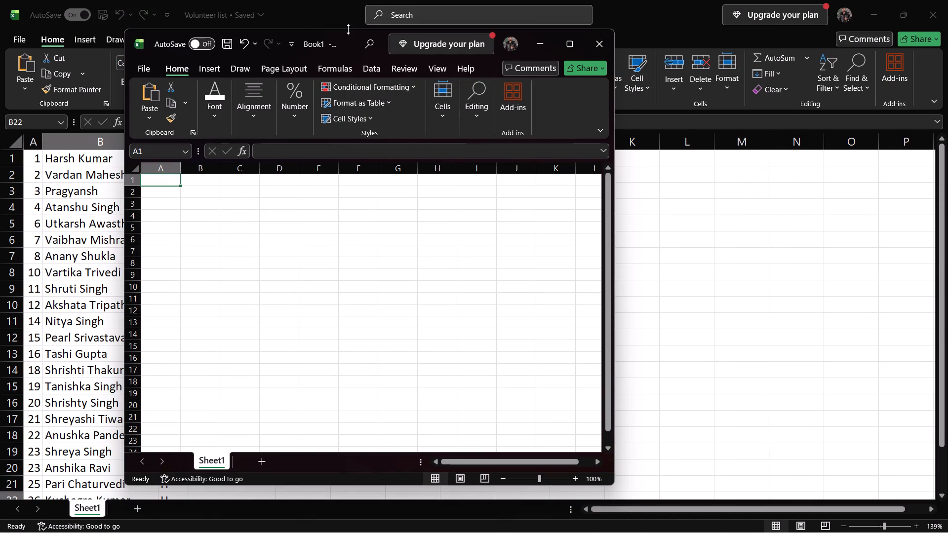
pyautogui.moveTo(348, 29); pyautogui.dragTo(365, 0)
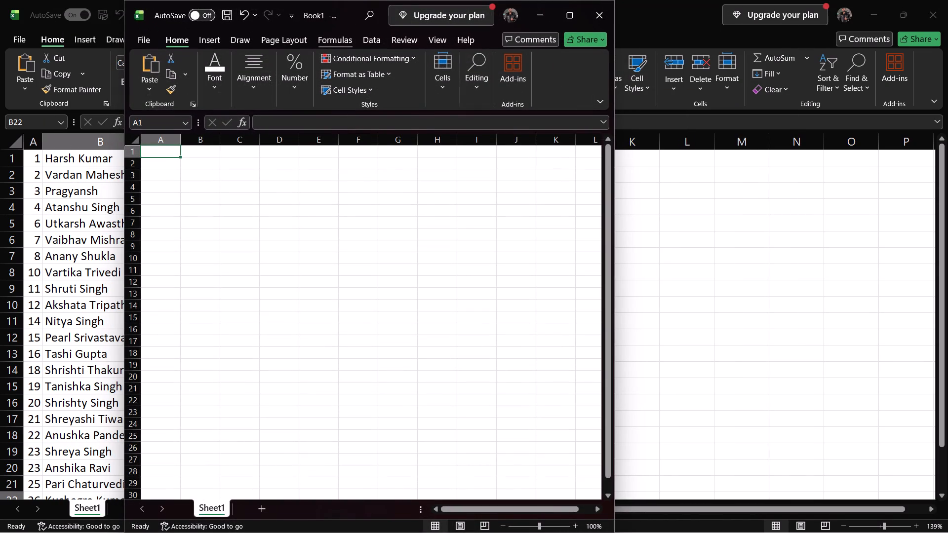
# Enter the title text "Volunteers List" in cell E1 of the new workbook.
pyautogui.click(330, 149)
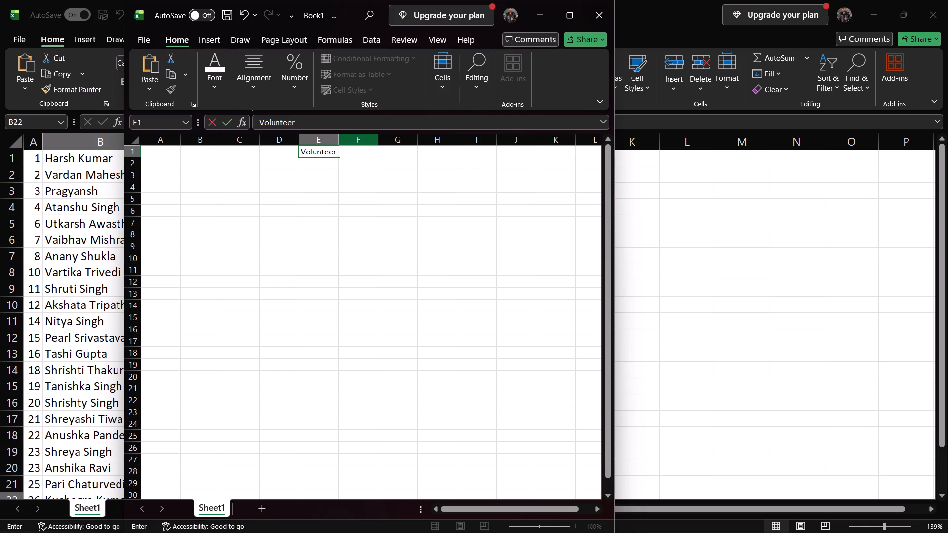
pyautogui.click(343, 153)
pyautogui.press('Left')
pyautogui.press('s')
pyautogui.press('Right')
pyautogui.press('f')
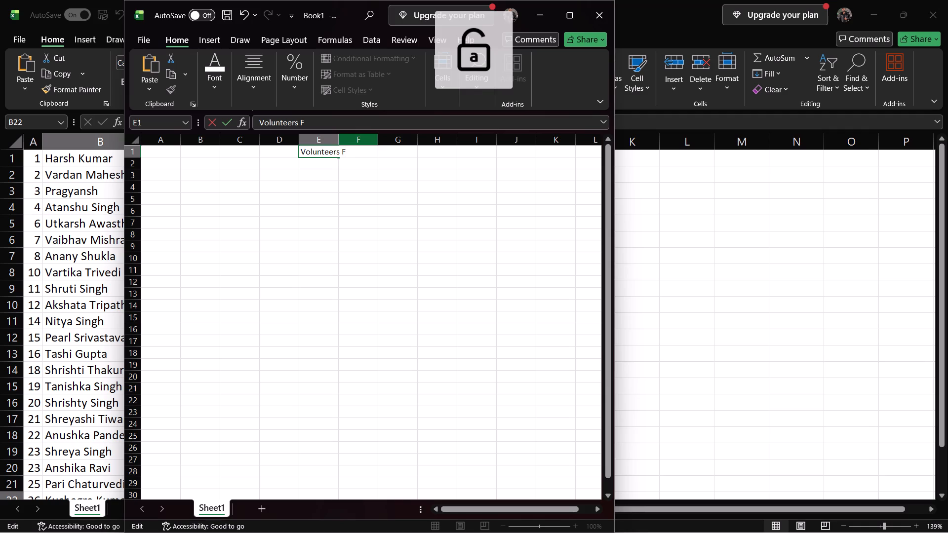
pyautogui.press('BackSpace')
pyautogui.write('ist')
# Insert "Navrang Club" in front of "Volunteers List" in the E1 title.
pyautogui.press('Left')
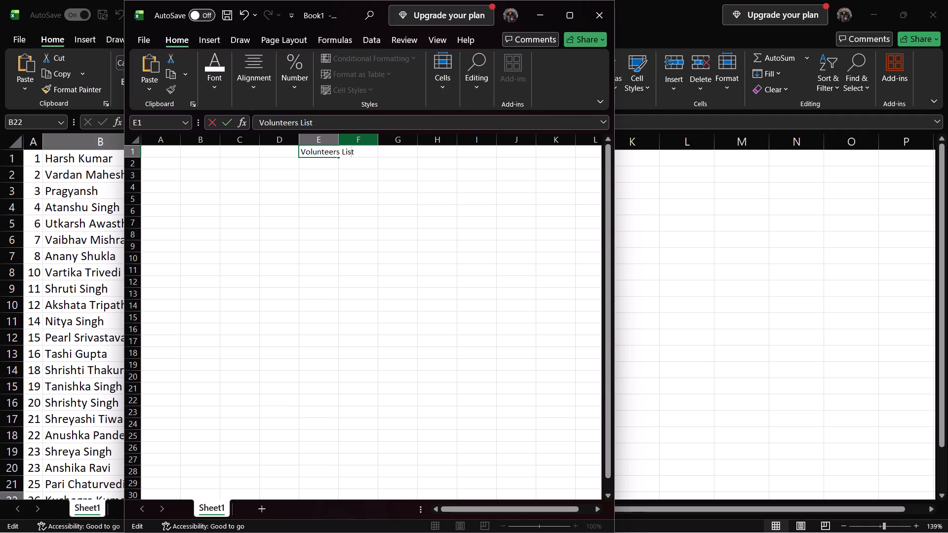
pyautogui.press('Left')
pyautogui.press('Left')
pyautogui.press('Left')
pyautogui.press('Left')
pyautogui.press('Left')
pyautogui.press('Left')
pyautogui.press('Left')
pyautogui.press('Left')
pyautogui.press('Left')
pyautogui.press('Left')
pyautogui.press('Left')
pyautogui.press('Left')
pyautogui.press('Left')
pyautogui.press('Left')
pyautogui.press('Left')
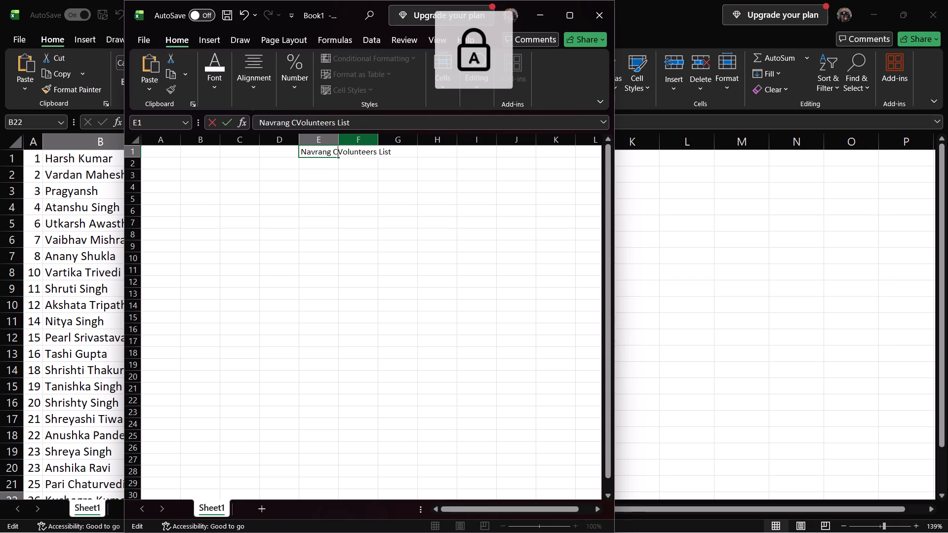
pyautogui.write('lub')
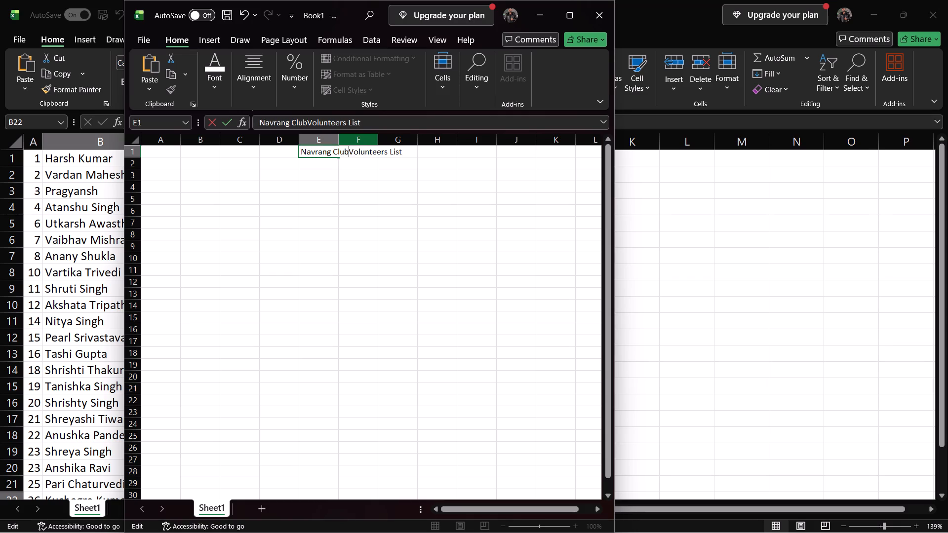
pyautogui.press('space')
# Append the session "(2026-27)" in parentheses to the end of the E1 title.
pyautogui.click(409, 154)
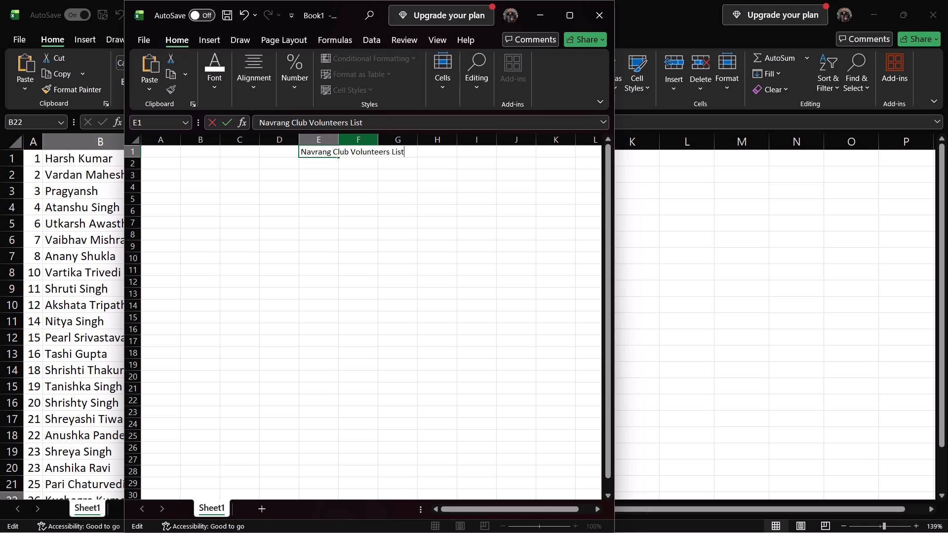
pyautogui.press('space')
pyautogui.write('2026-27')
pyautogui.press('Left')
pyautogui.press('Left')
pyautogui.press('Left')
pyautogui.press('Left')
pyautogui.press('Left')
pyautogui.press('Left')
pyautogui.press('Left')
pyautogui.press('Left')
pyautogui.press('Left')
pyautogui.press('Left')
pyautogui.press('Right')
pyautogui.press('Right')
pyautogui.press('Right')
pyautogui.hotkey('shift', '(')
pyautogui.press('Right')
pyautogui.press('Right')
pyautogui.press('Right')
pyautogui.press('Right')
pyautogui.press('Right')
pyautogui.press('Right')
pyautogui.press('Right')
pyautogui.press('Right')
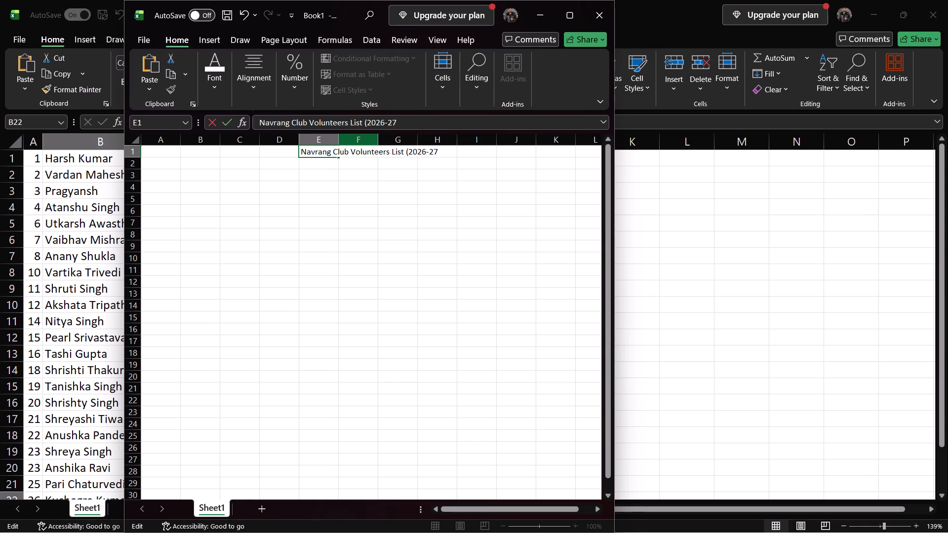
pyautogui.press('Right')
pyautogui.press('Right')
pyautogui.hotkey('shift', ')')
# Finish editing the title text in cell E1.
pyautogui.click(445, 152)
pyautogui.click(476, 194)
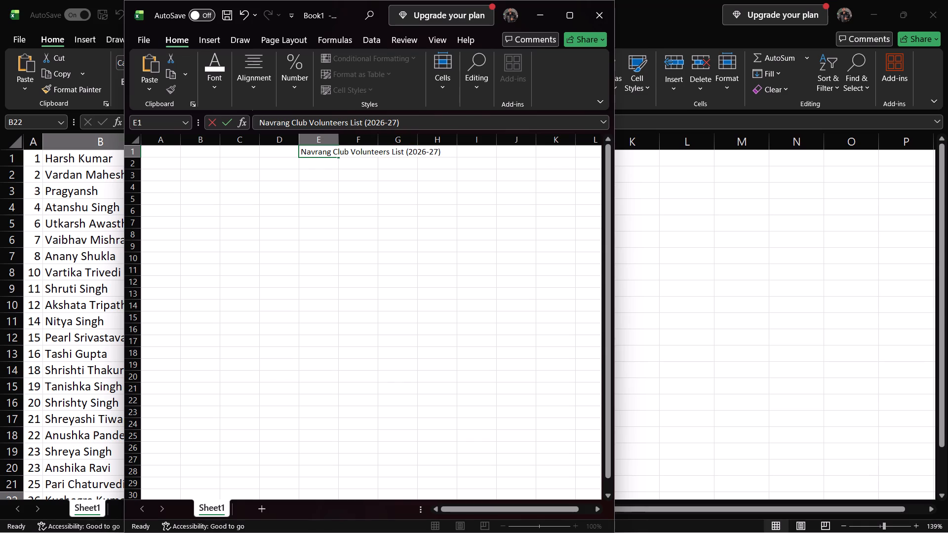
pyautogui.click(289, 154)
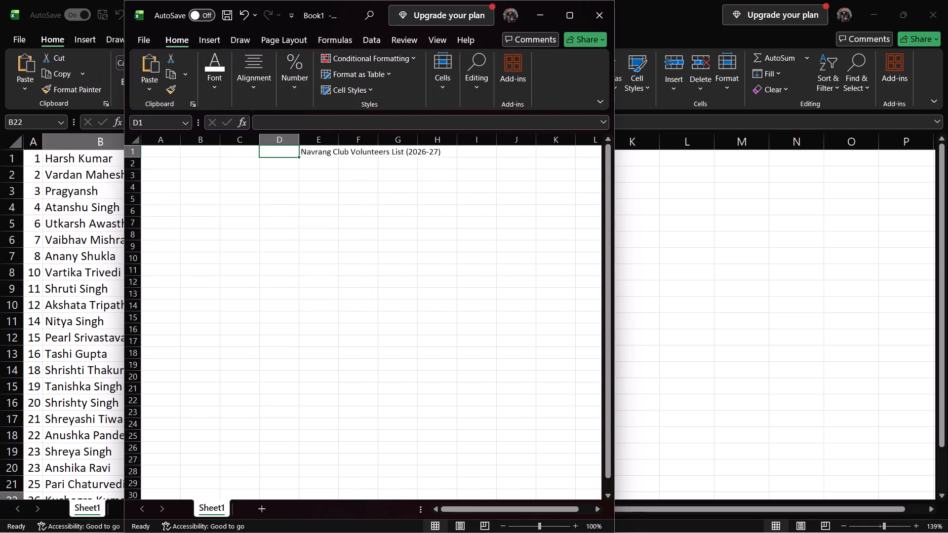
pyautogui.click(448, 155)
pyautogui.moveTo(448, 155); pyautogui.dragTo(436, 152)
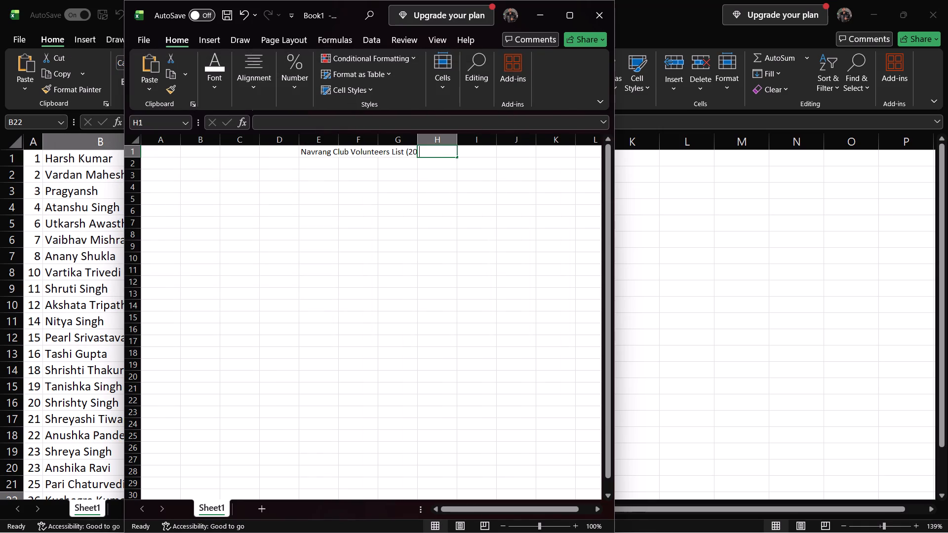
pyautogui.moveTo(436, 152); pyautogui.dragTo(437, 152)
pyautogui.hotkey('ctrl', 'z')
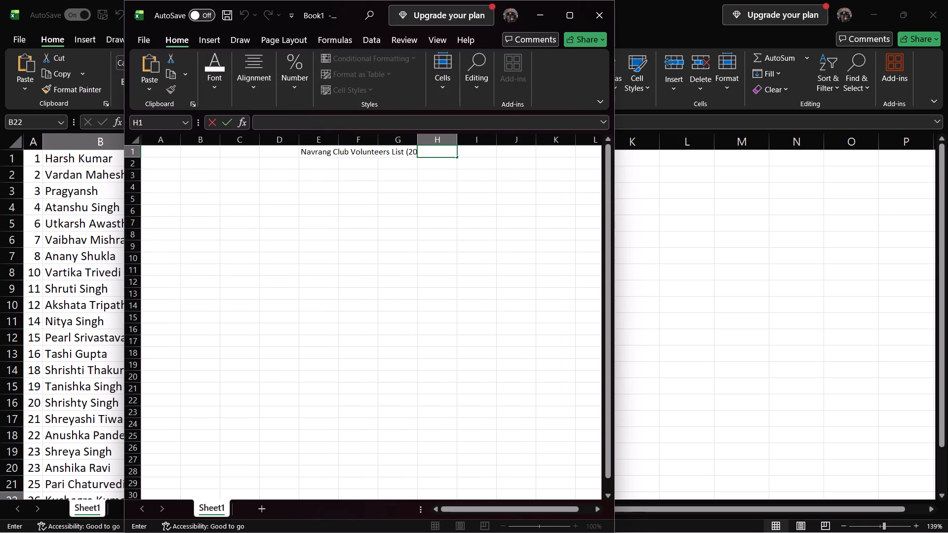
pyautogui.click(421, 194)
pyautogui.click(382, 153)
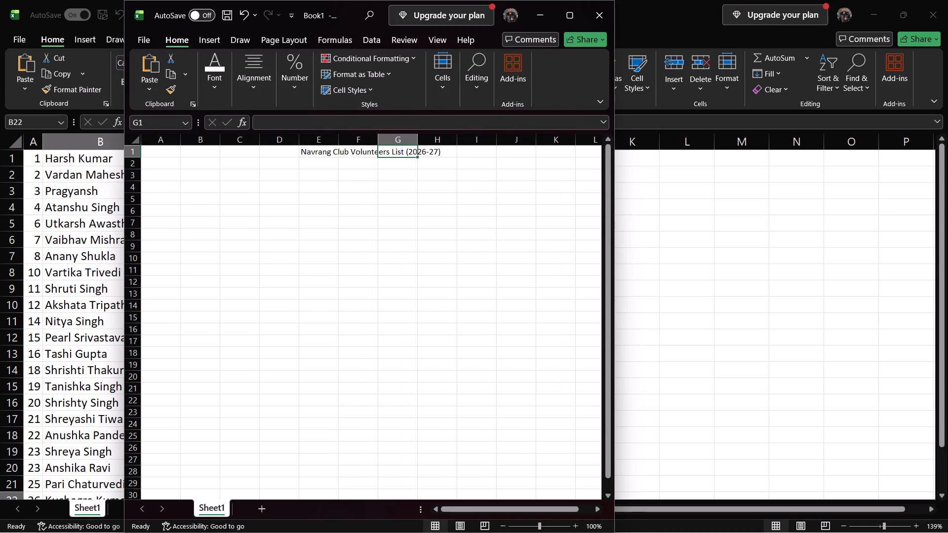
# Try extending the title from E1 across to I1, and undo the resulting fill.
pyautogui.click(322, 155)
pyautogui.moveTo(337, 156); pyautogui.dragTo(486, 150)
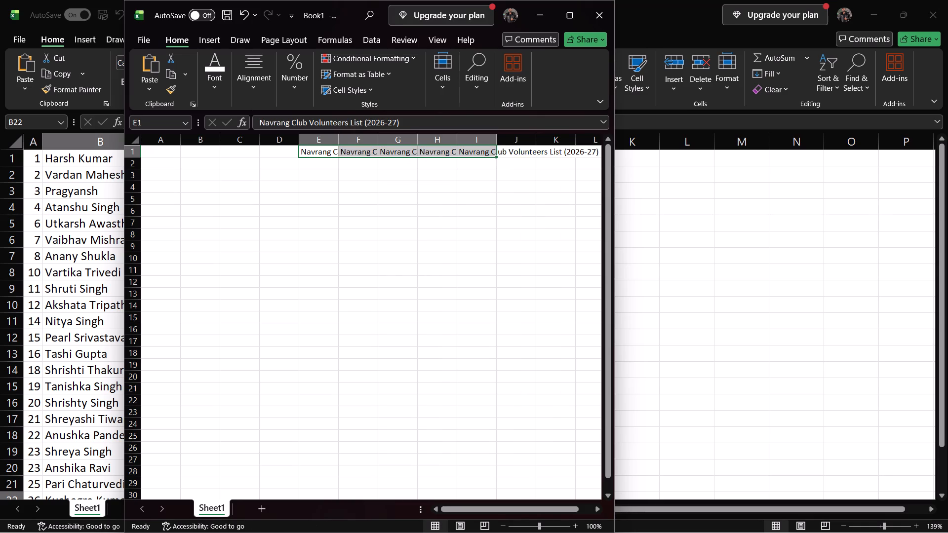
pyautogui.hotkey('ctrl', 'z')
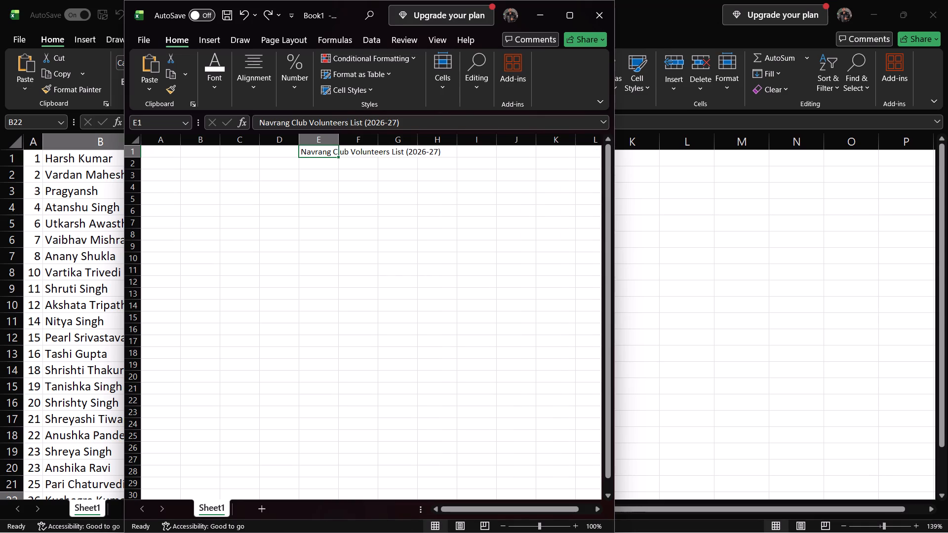
# Set the font size of the title range E1:H1 to 16.
pyautogui.click(333, 153)
pyautogui.moveTo(334, 153); pyautogui.dragTo(427, 150)
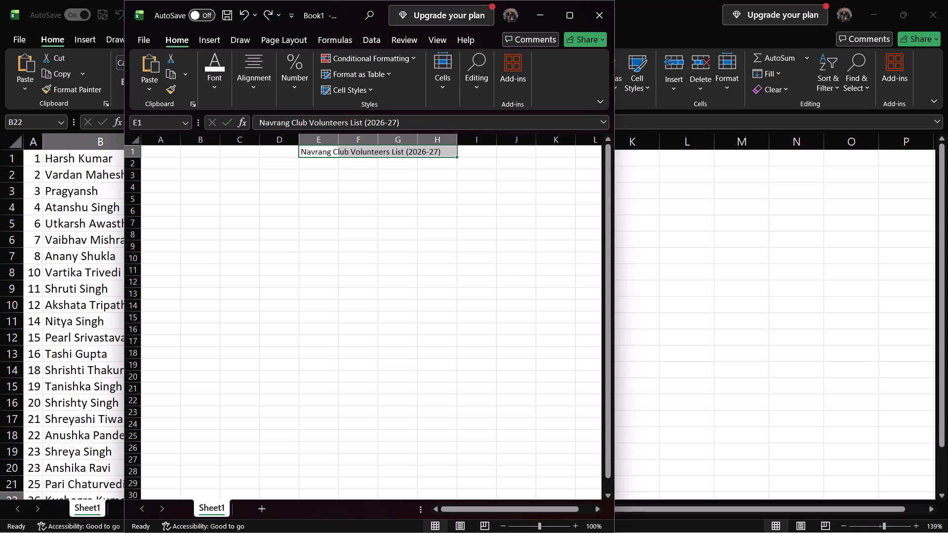
pyautogui.rightClick(391, 150)
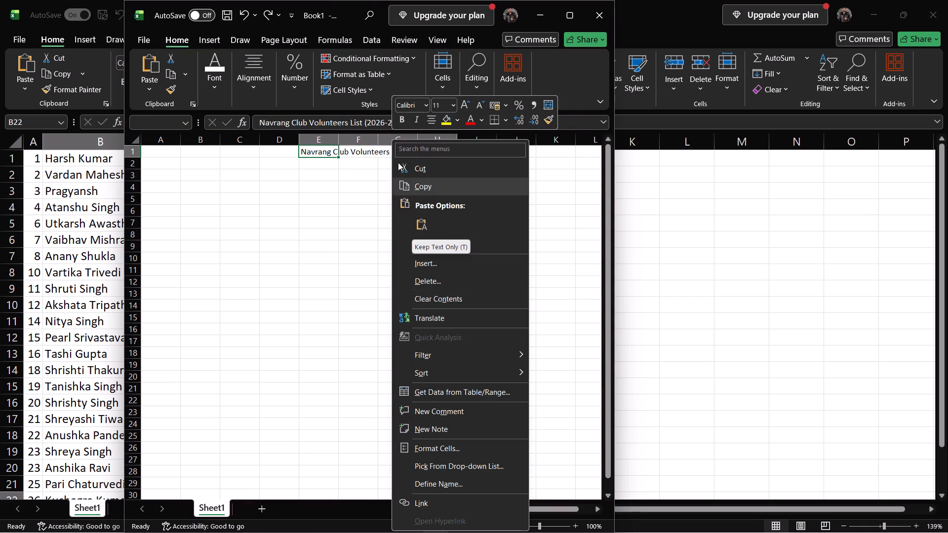
pyautogui.click(451, 106)
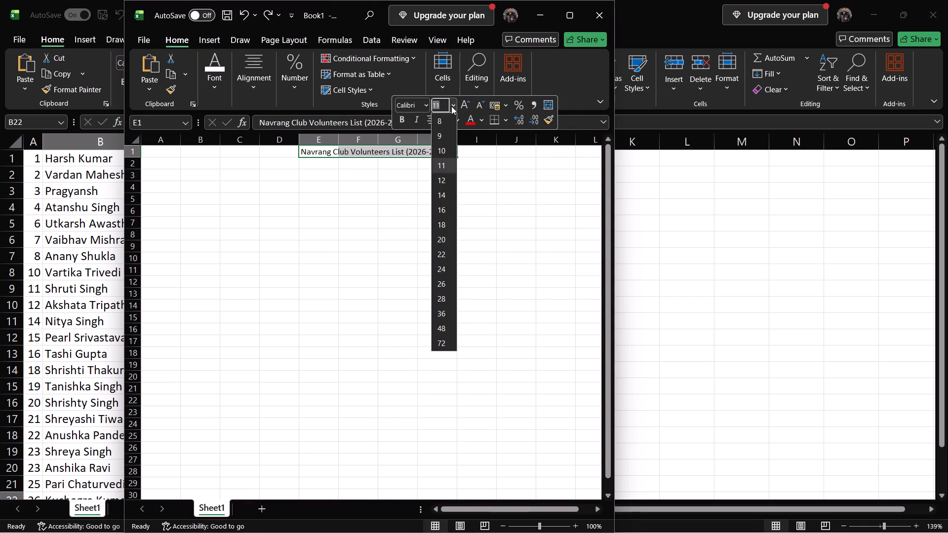
pyautogui.click(440, 209)
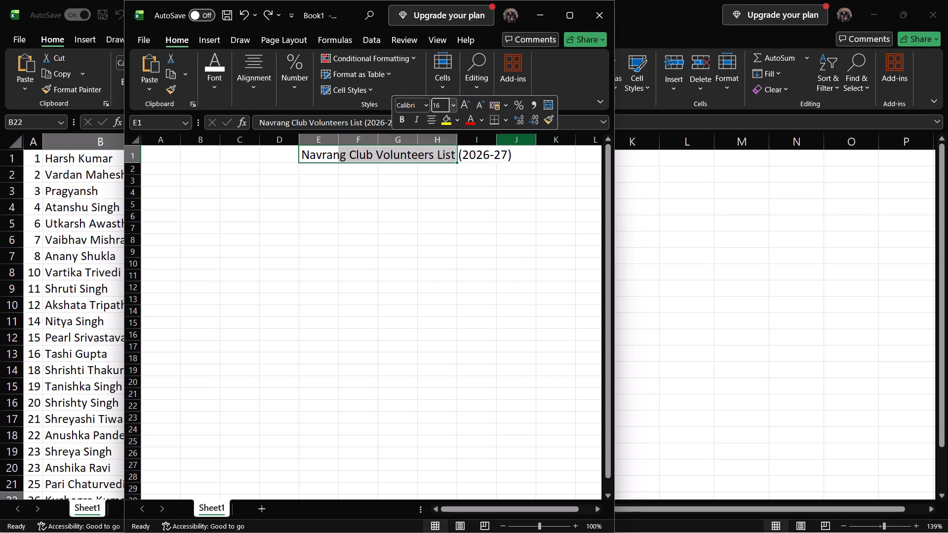
# Apply a gold theme fill colour to the title range E1:H1.
pyautogui.click(456, 119)
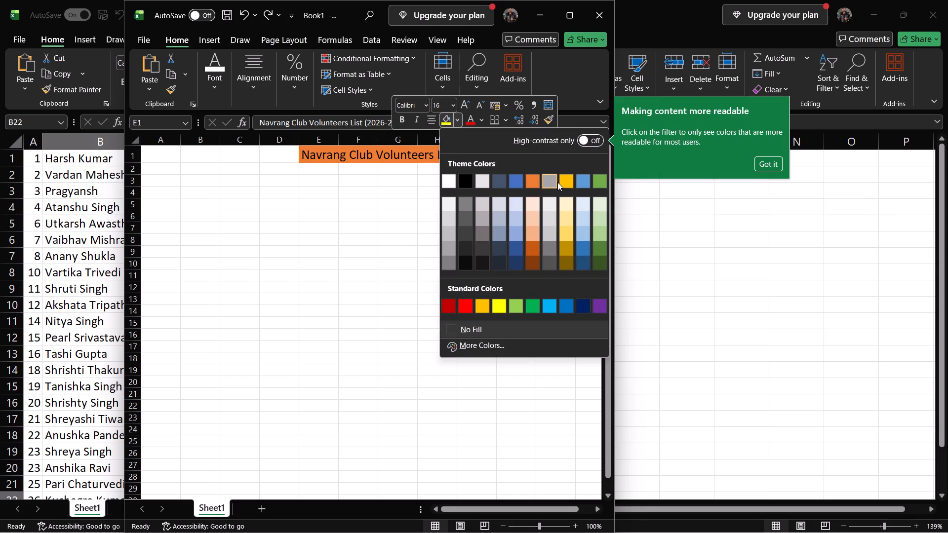
pyautogui.click(565, 182)
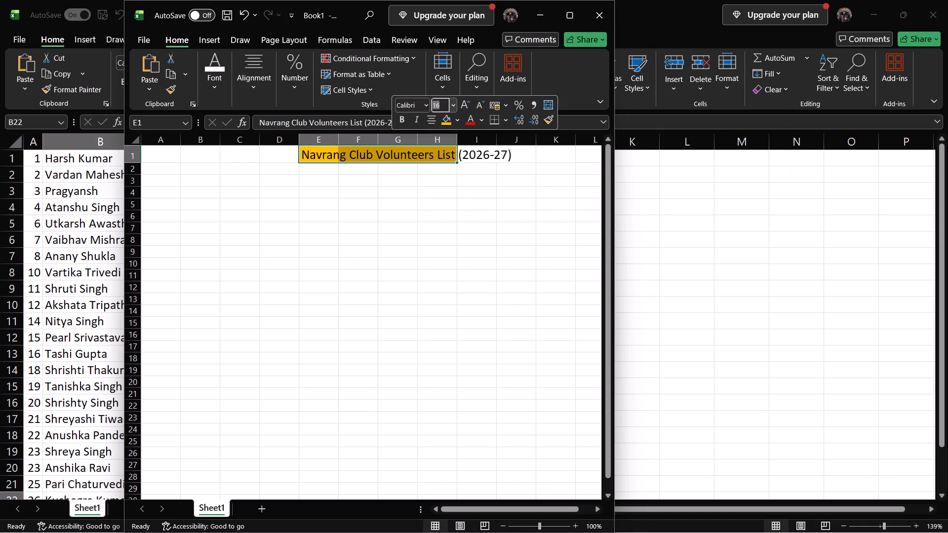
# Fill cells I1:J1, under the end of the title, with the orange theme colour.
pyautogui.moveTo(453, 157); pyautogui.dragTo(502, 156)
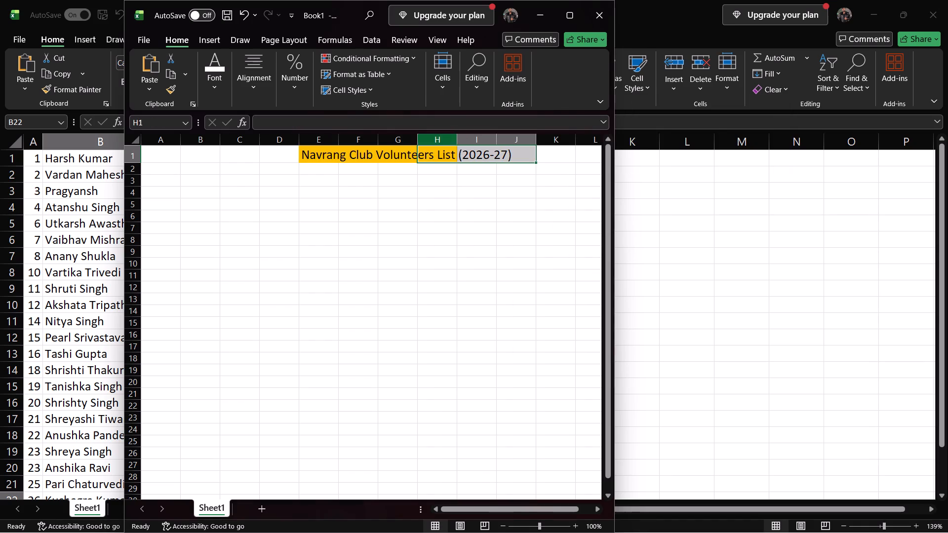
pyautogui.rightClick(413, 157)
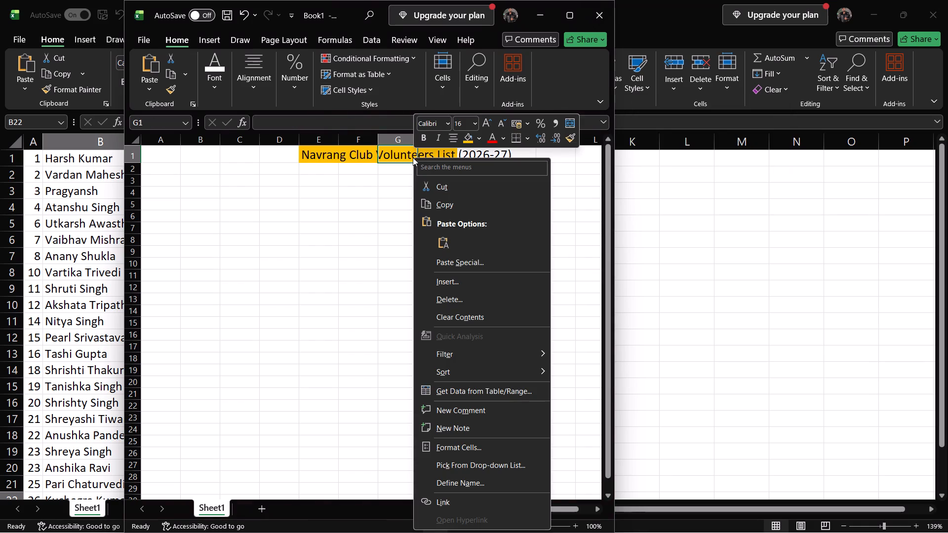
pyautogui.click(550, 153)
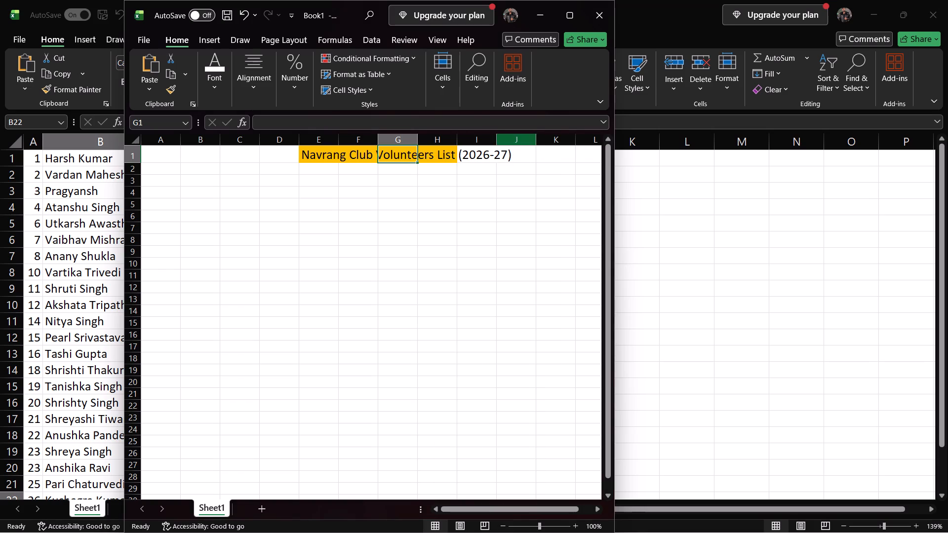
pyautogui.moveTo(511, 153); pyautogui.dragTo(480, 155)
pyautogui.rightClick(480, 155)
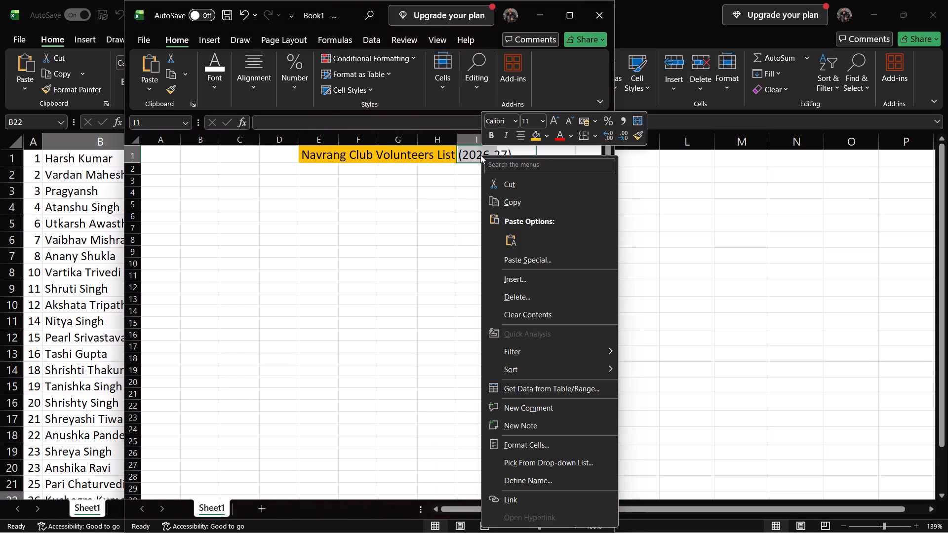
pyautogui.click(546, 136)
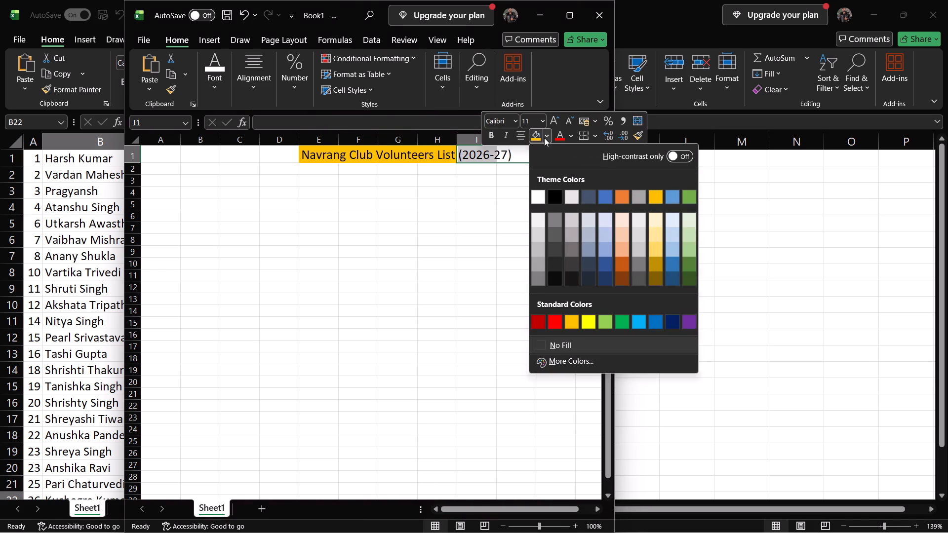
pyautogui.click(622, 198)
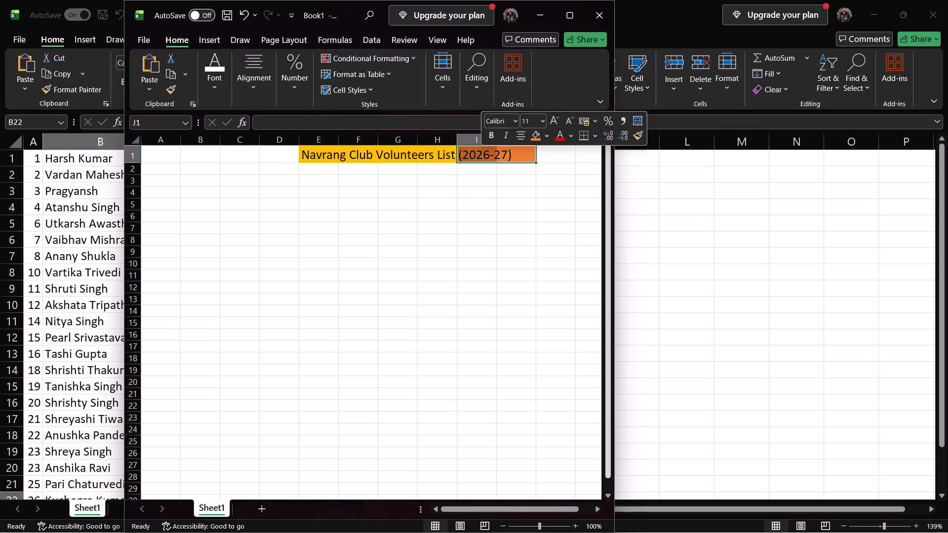
# Fill cells I1:J1 with the gold theme colour to match the rest of the title.
pyautogui.rightClick(516, 156)
pyautogui.click(583, 136)
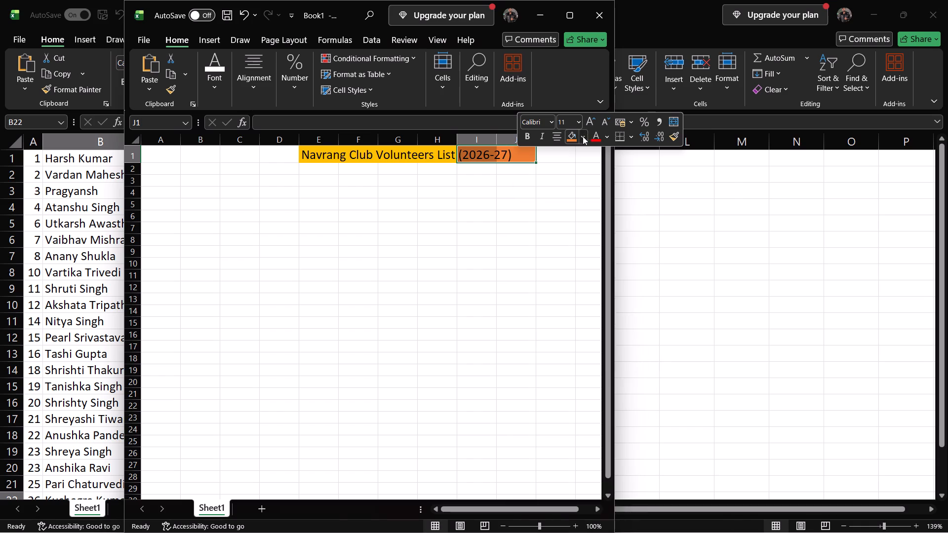
pyautogui.click(692, 194)
pyautogui.click(492, 208)
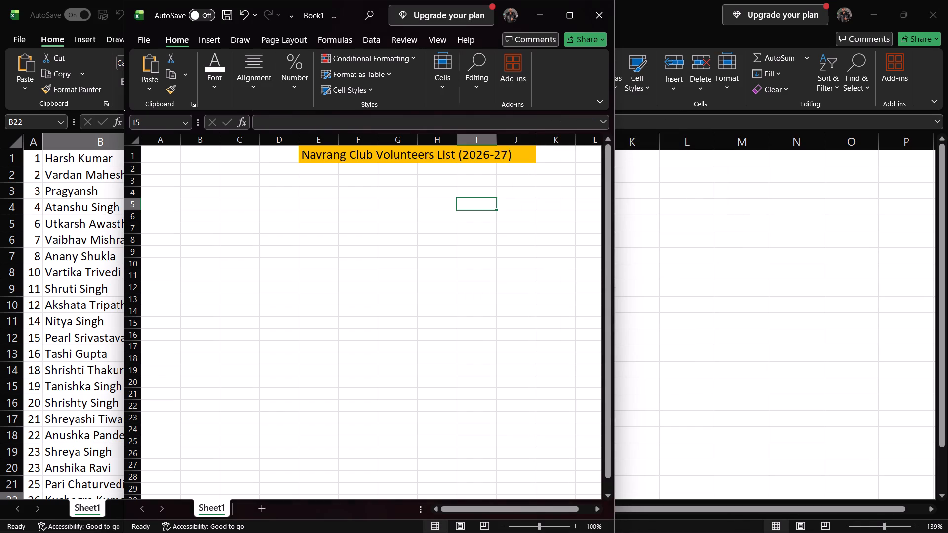
# Enlarge the new workbook's window to fill the screen.
pyautogui.moveTo(617, 50); pyautogui.dragTo(747, 49)
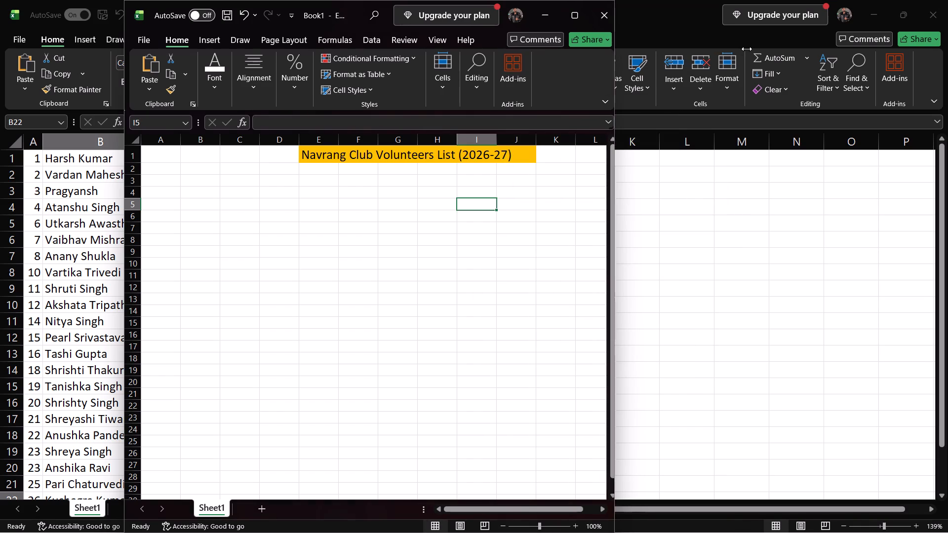
pyautogui.moveTo(747, 49); pyautogui.dragTo(770, 48)
pyautogui.click(728, 22)
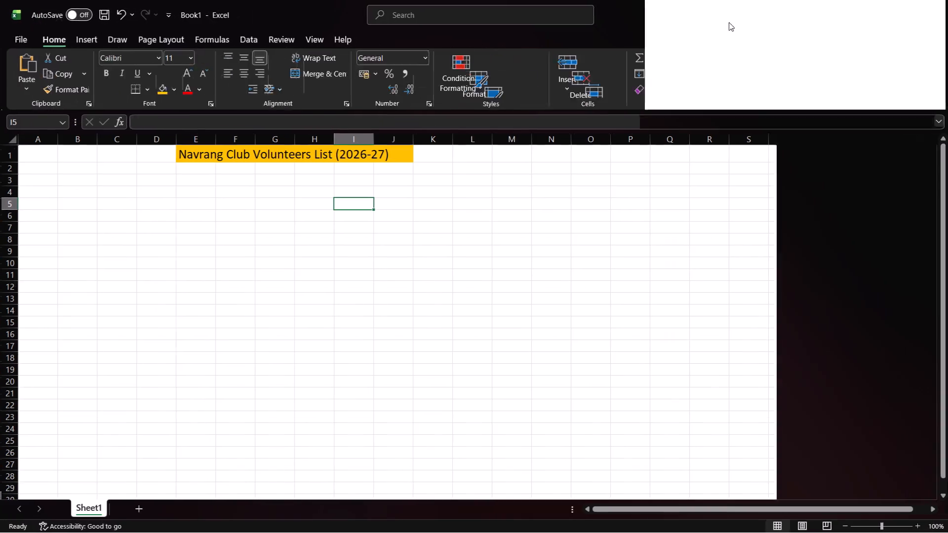
pyautogui.click(361, 246)
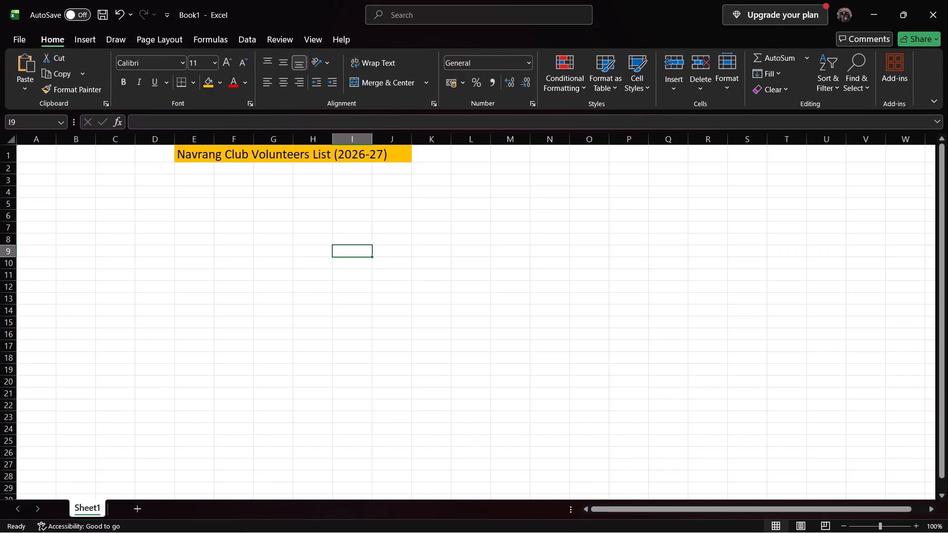
# Delete the empty column A so the title moves one column closer to the sheet's edge.
pyautogui.click(106, 167)
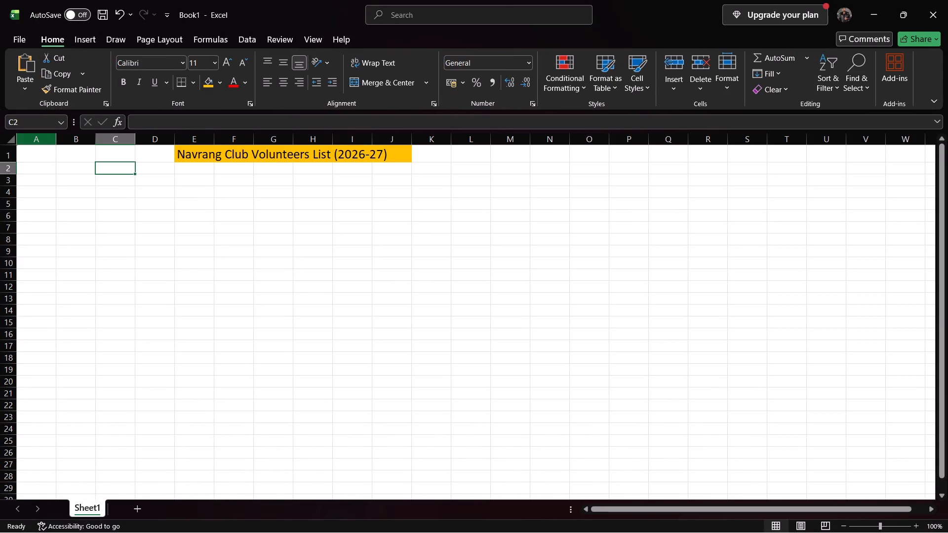
pyautogui.click(48, 142)
pyautogui.rightClick(48, 142)
pyautogui.click(90, 282)
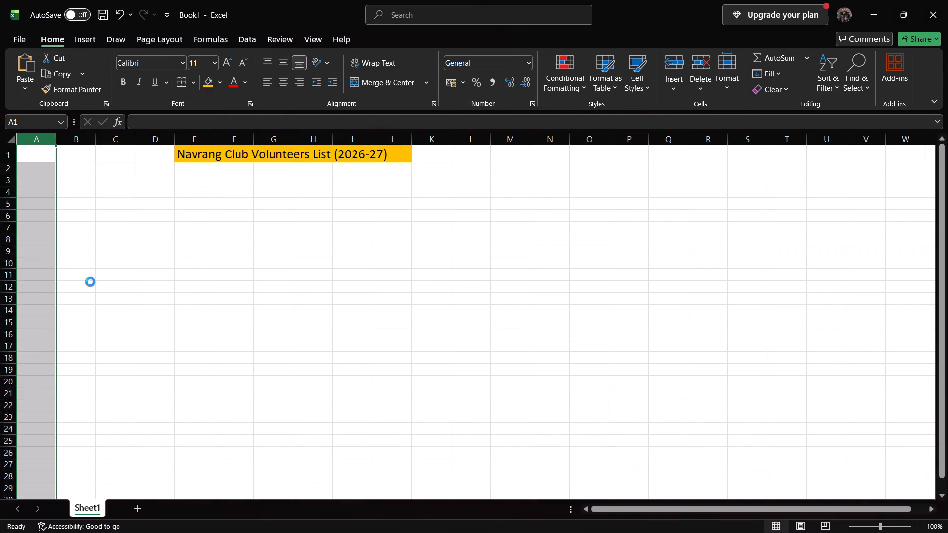
pyautogui.click(145, 214)
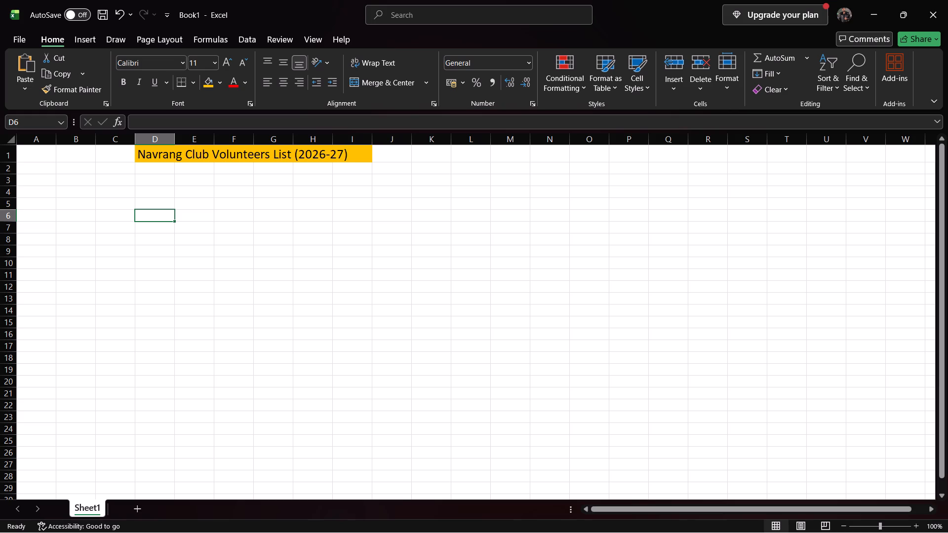
# Increase the height of row 2 slightly, to about the height of the title row.
pyautogui.moveTo(13, 174); pyautogui.dragTo(11, 179)
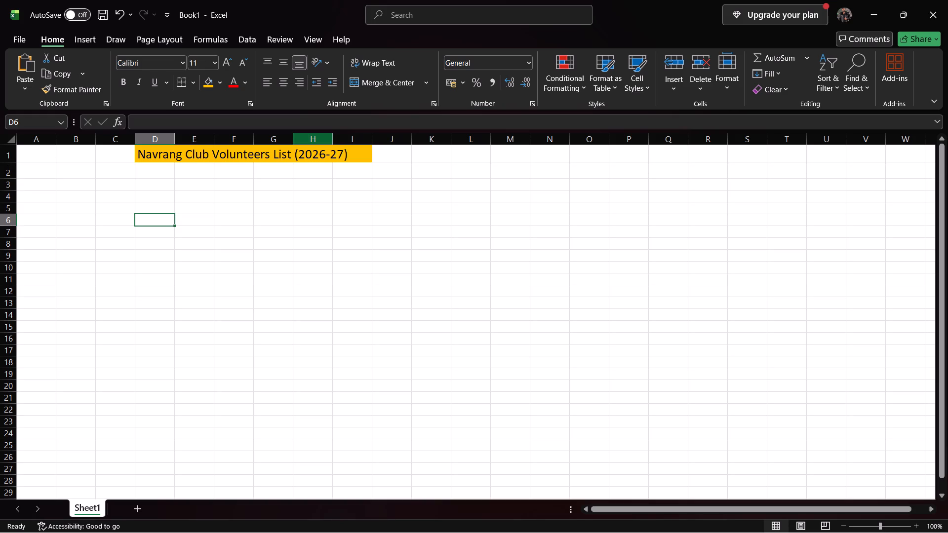
# Try red on the whole title text in D1, and settle on the near-black shade of the light-grey theme colour.
pyautogui.click(368, 155)
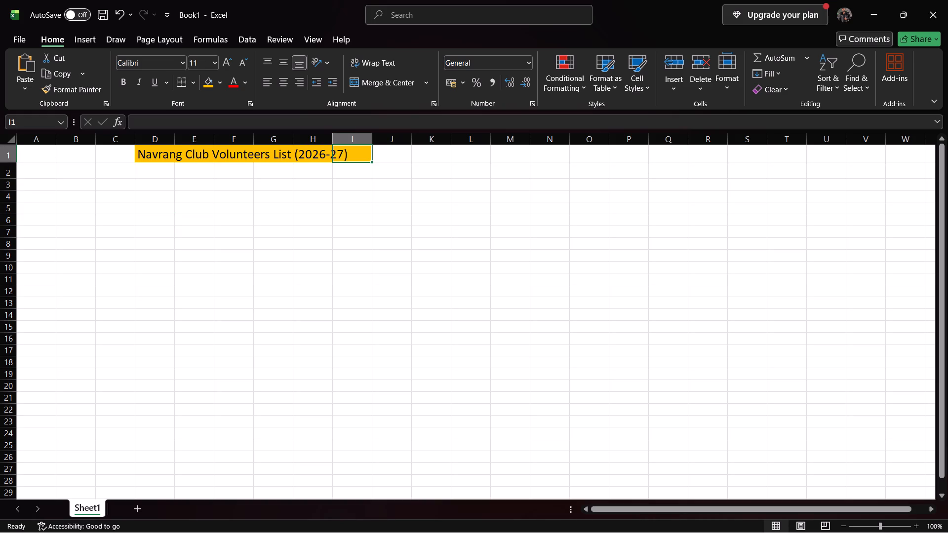
pyautogui.click(180, 153)
pyautogui.click(357, 151)
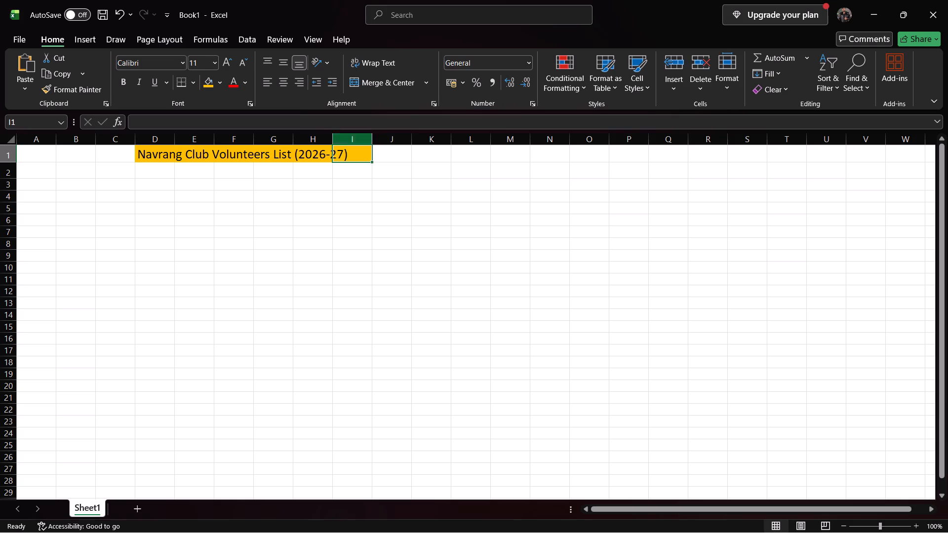
pyautogui.click(151, 153)
pyautogui.moveTo(151, 153); pyautogui.dragTo(309, 146)
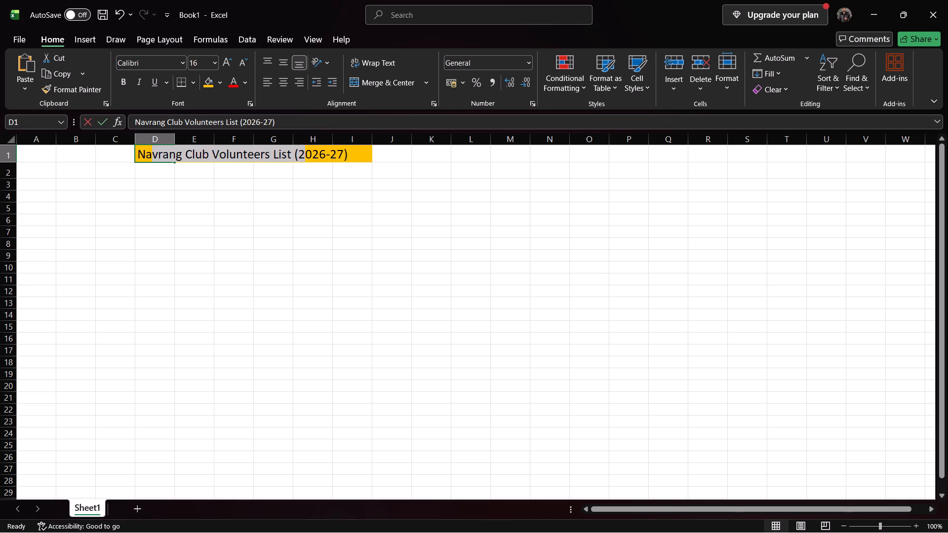
pyautogui.moveTo(309, 146); pyautogui.dragTo(355, 146)
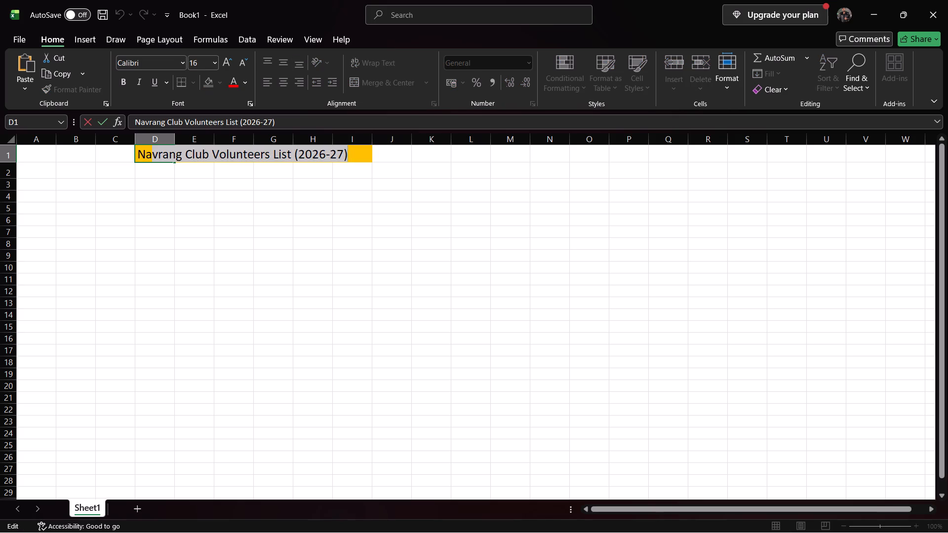
pyautogui.click(140, 155)
pyautogui.moveTo(137, 155); pyautogui.dragTo(368, 156)
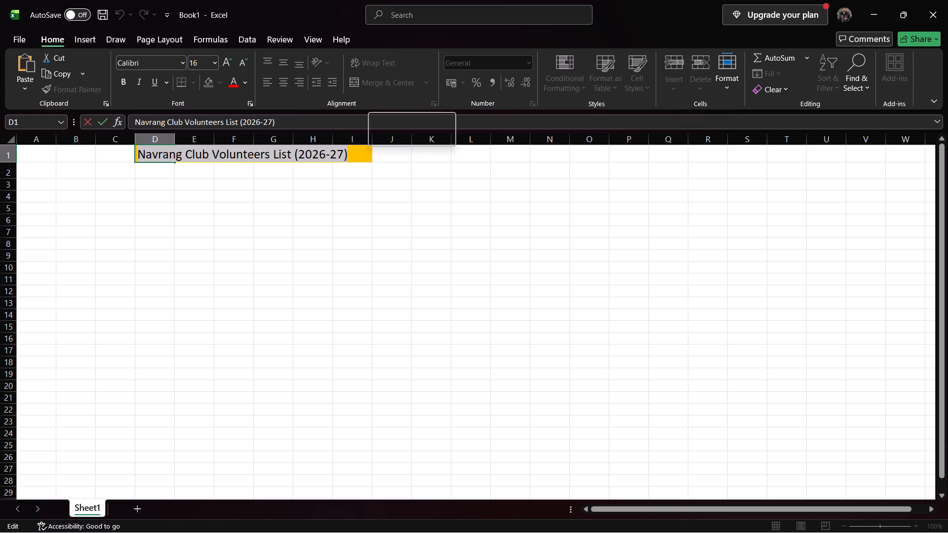
pyautogui.click(419, 140)
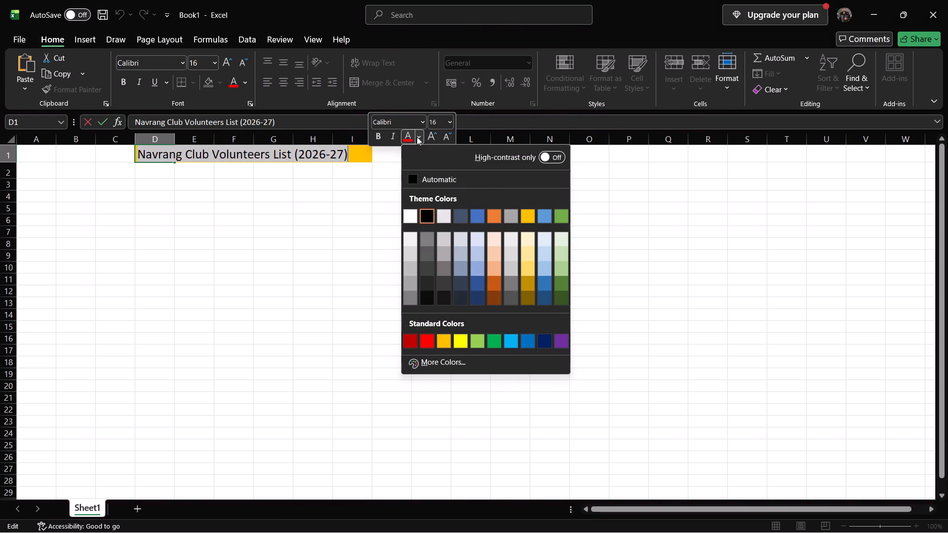
pyautogui.click(408, 139)
pyautogui.click(408, 139)
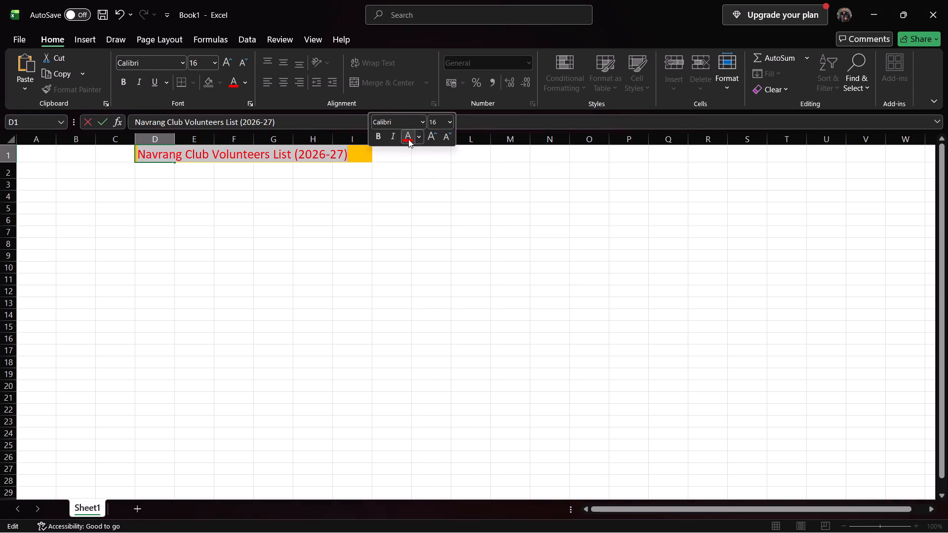
pyautogui.click(408, 139)
pyautogui.click(409, 139)
pyautogui.click(425, 137)
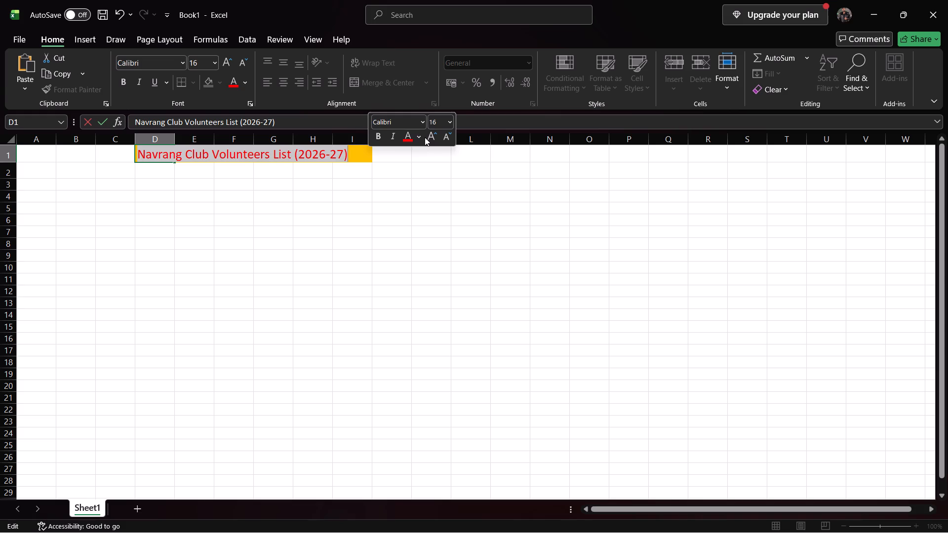
pyautogui.click(421, 138)
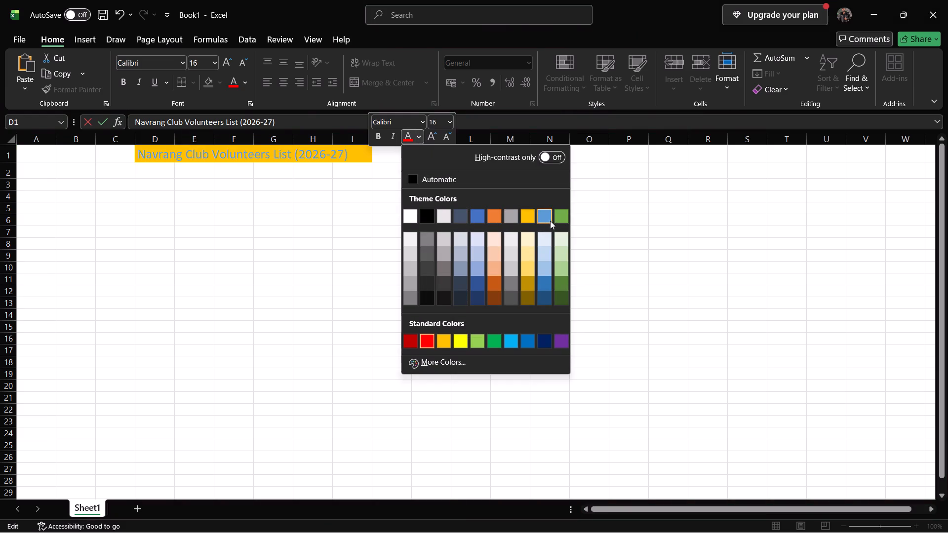
pyautogui.click(449, 295)
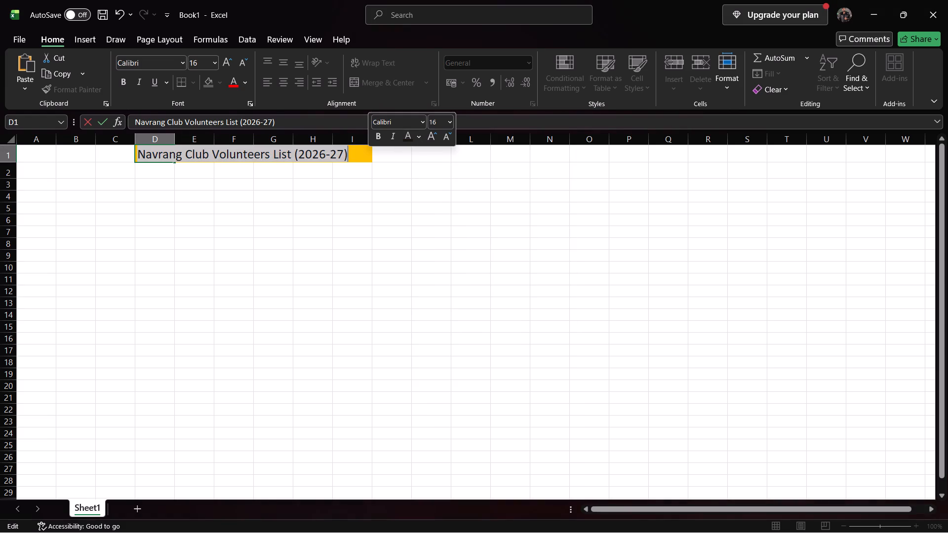
# Make the title text in D1 bold, keeping the near-black font colour.
pyautogui.click(419, 136)
pyautogui.click(380, 138)
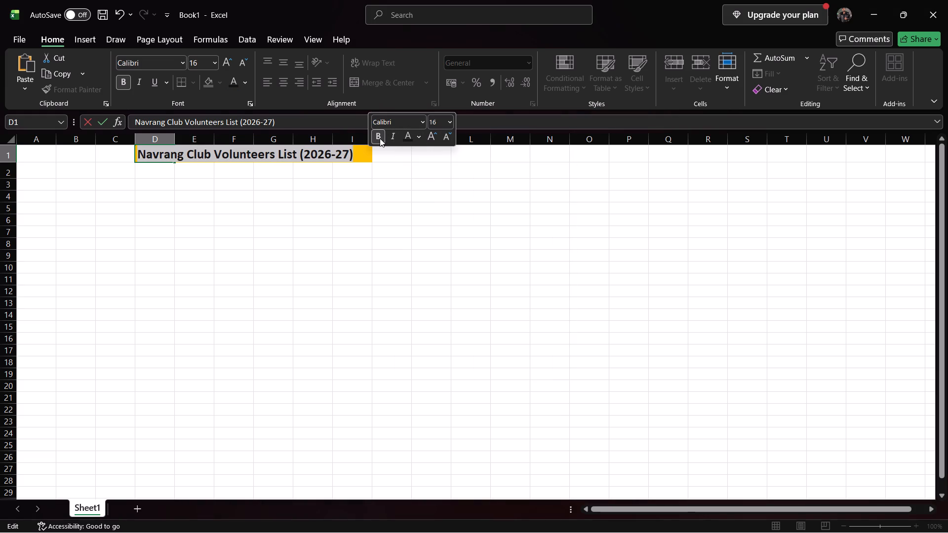
pyautogui.click(411, 137)
# Change the title text's font to Aptos Narrow and finish editing the cell.
pyautogui.click(421, 124)
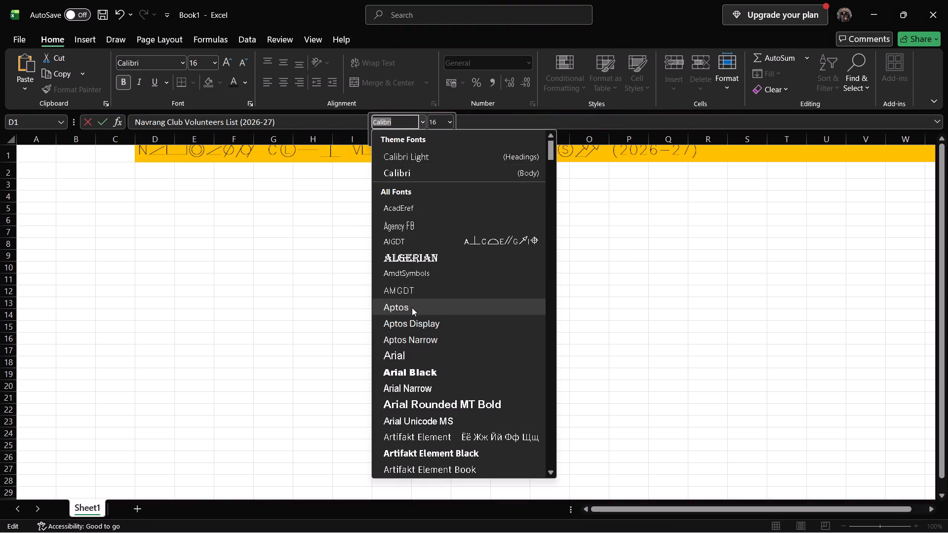
pyautogui.click(412, 345)
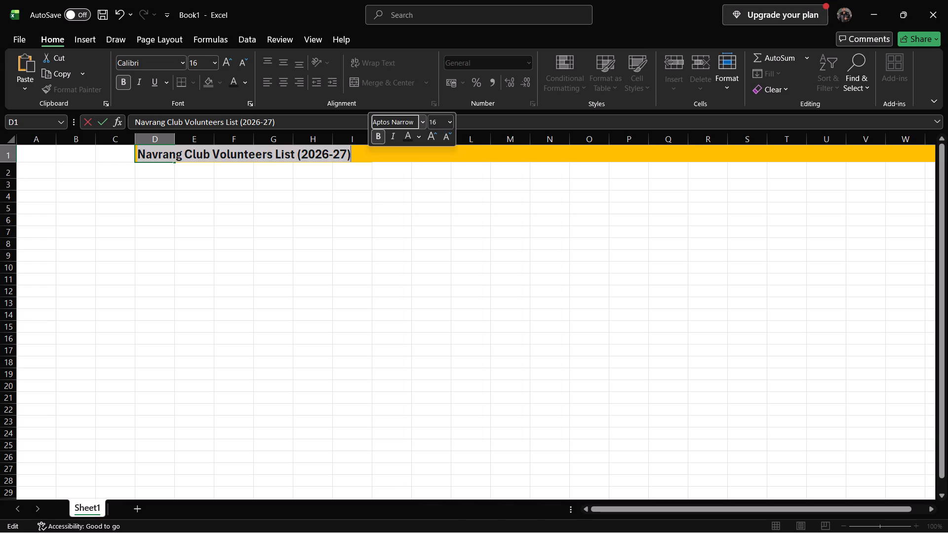
pyautogui.click(351, 305)
pyautogui.click(264, 180)
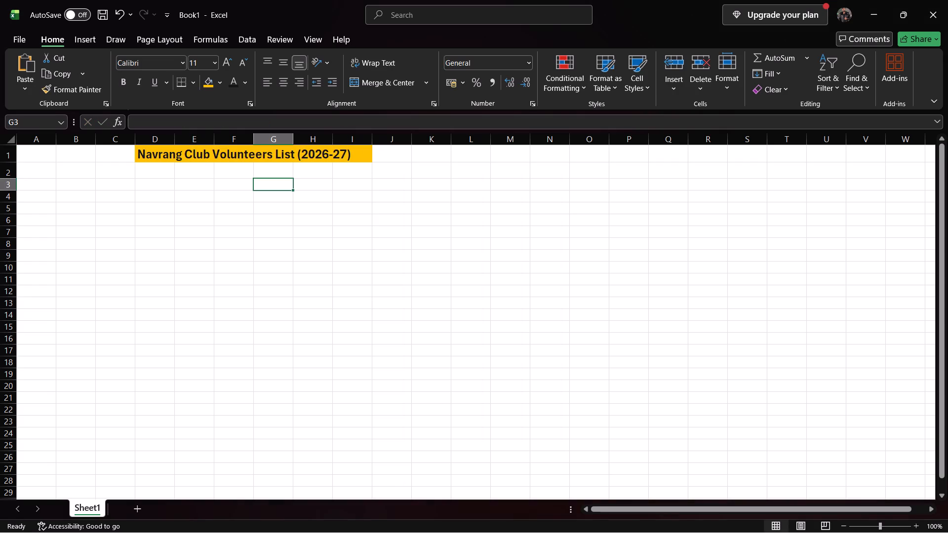
# Apply All Borders to the gold title range D1:I1.
pyautogui.click(205, 155)
pyautogui.moveTo(162, 157); pyautogui.dragTo(222, 149)
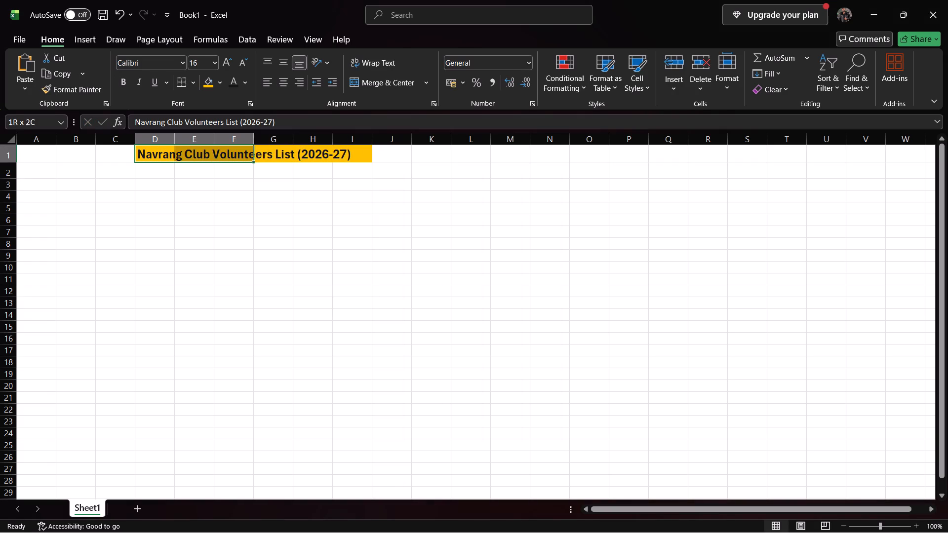
pyautogui.moveTo(222, 149); pyautogui.dragTo(343, 154)
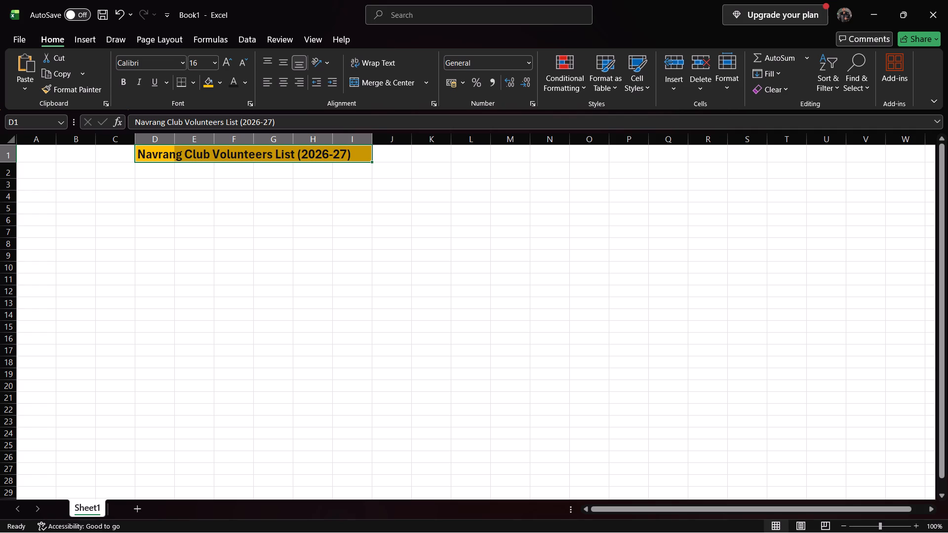
pyautogui.click(165, 156)
pyautogui.click(138, 151)
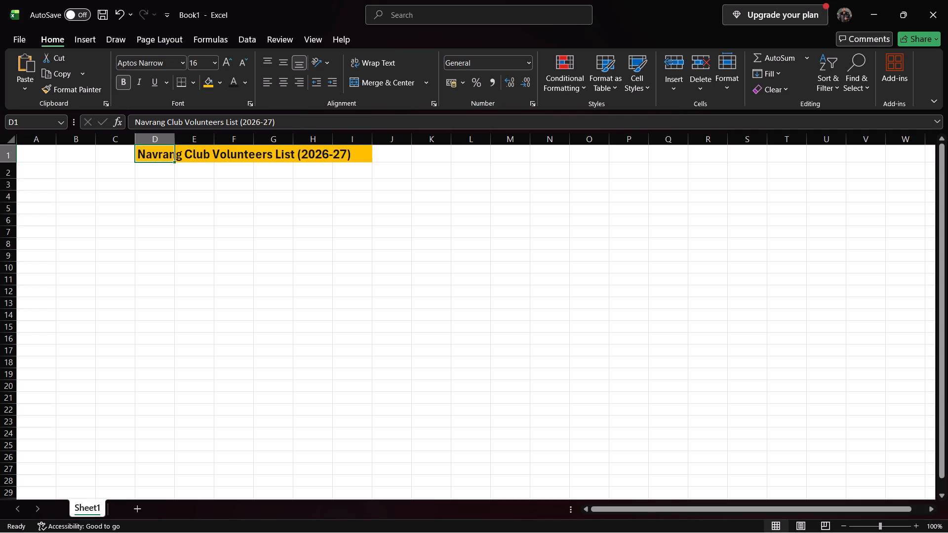
pyautogui.moveTo(139, 154); pyautogui.dragTo(326, 152)
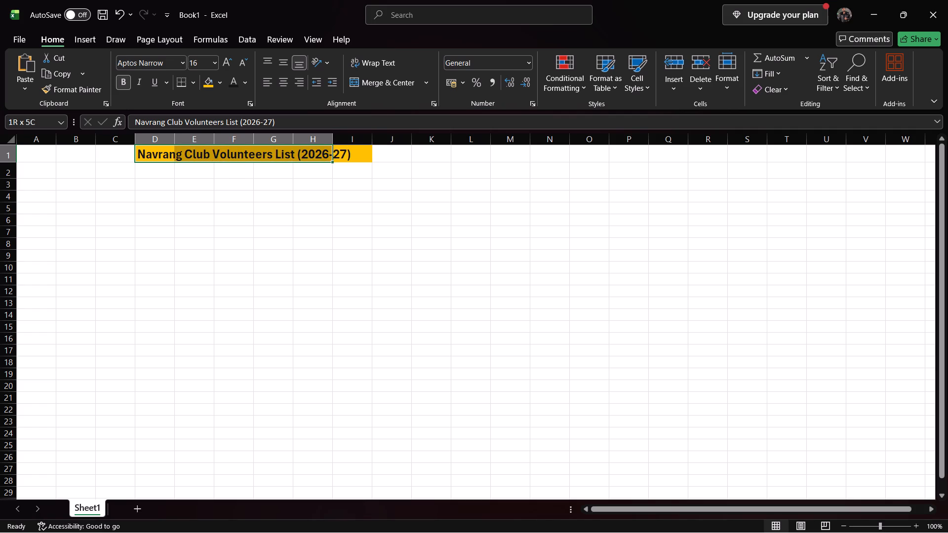
pyautogui.moveTo(326, 152); pyautogui.dragTo(343, 152)
pyautogui.rightClick(296, 153)
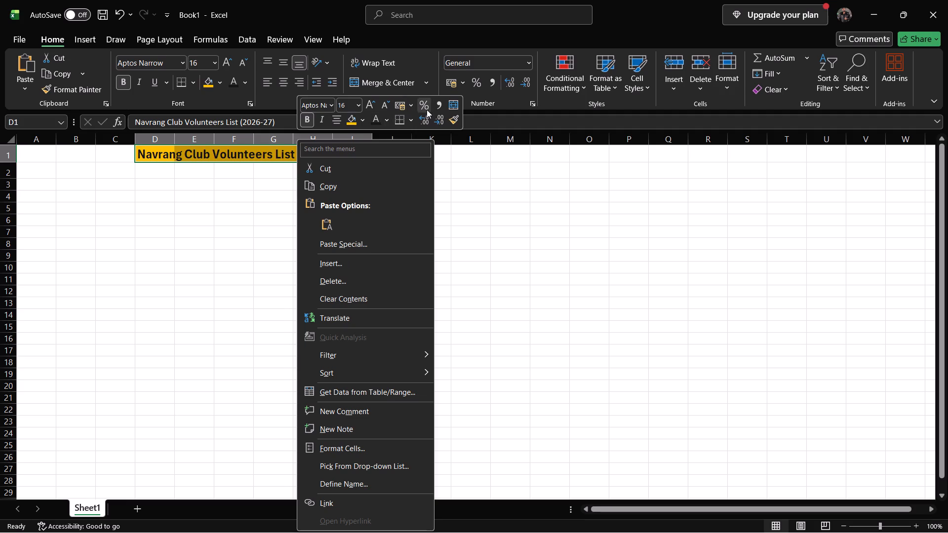
pyautogui.click(412, 124)
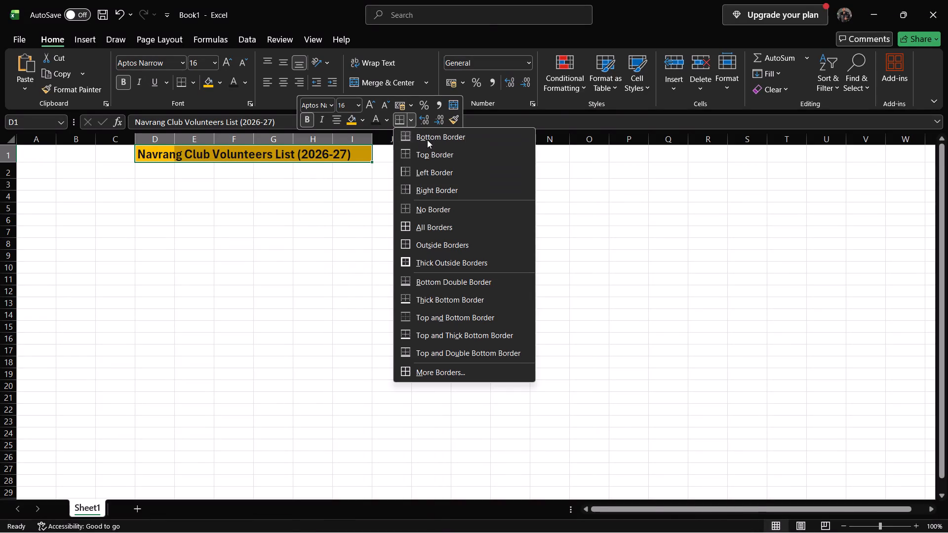
pyautogui.click(430, 227)
pyautogui.click(345, 208)
pyautogui.click(222, 198)
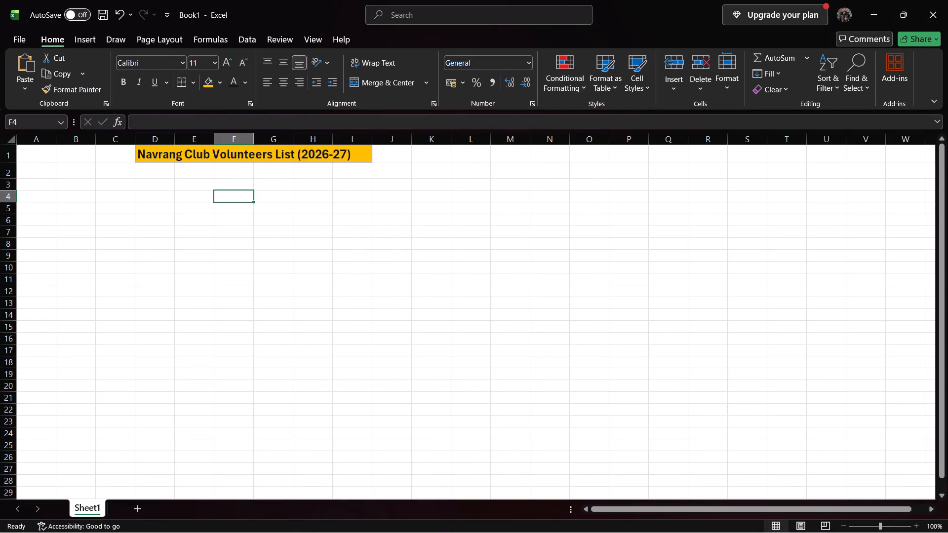
# Enter the column headings Name in A2 and Section in B2.
pyautogui.click(40, 175)
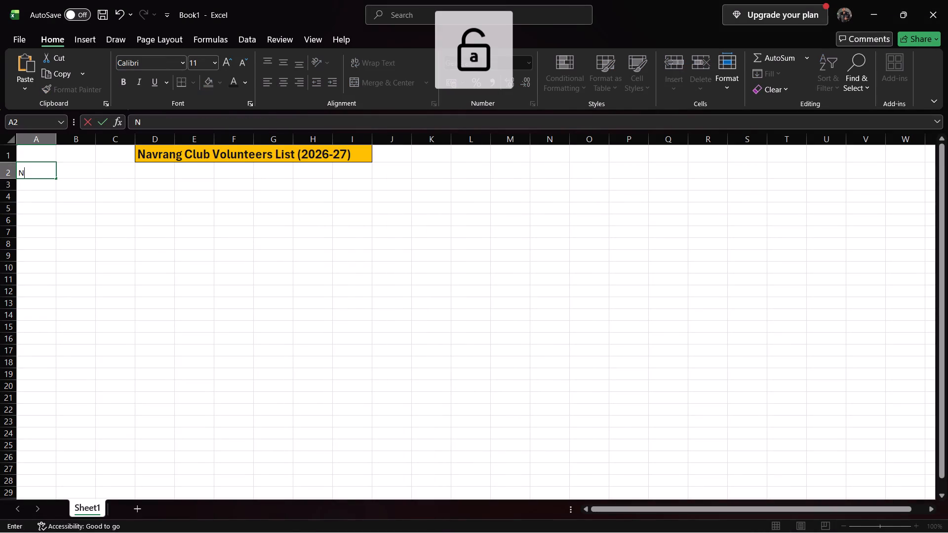
pyautogui.press('BackSpace')
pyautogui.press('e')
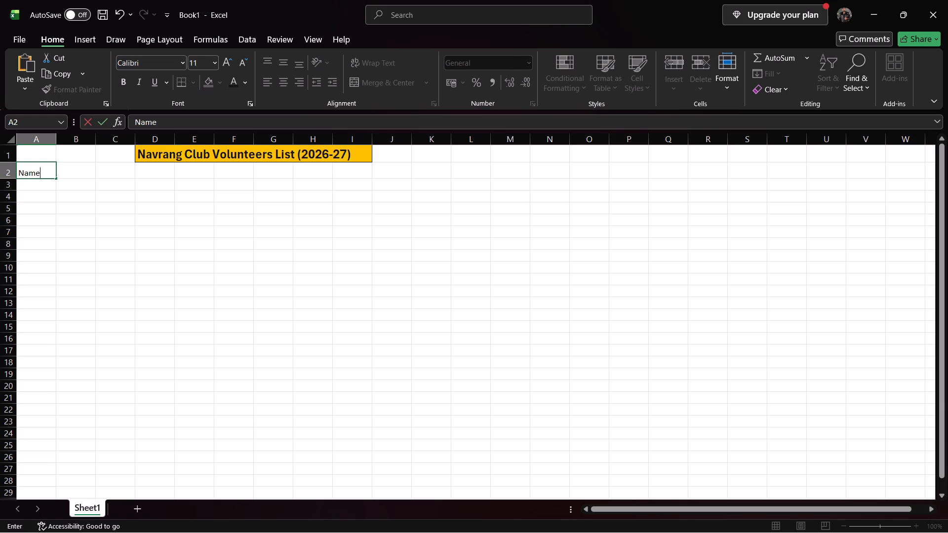
pyautogui.click(100, 121)
pyautogui.click(70, 168)
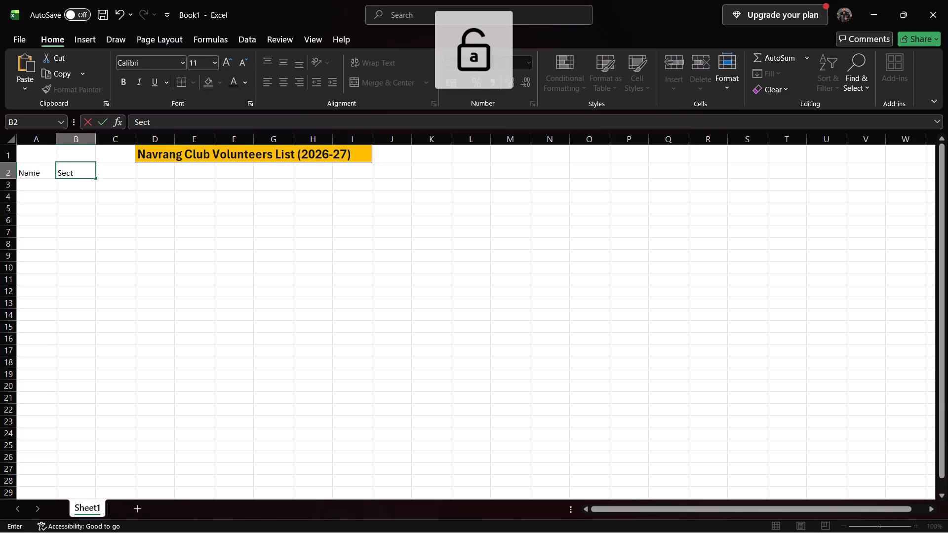
# Enter the column heading Student ID in C2, correcting any misspelling.
pyautogui.click(106, 168)
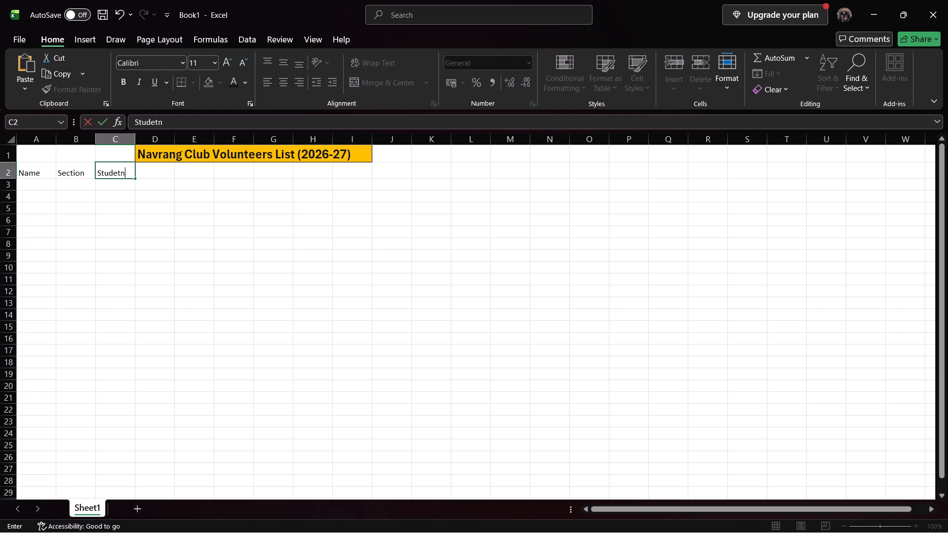
pyautogui.press('BackSpace')
pyautogui.press('BackSpace')
pyautogui.press('BackSpace')
pyautogui.press('BackSpace')
pyautogui.press('BackSpace')
pyautogui.press('BackSpace')
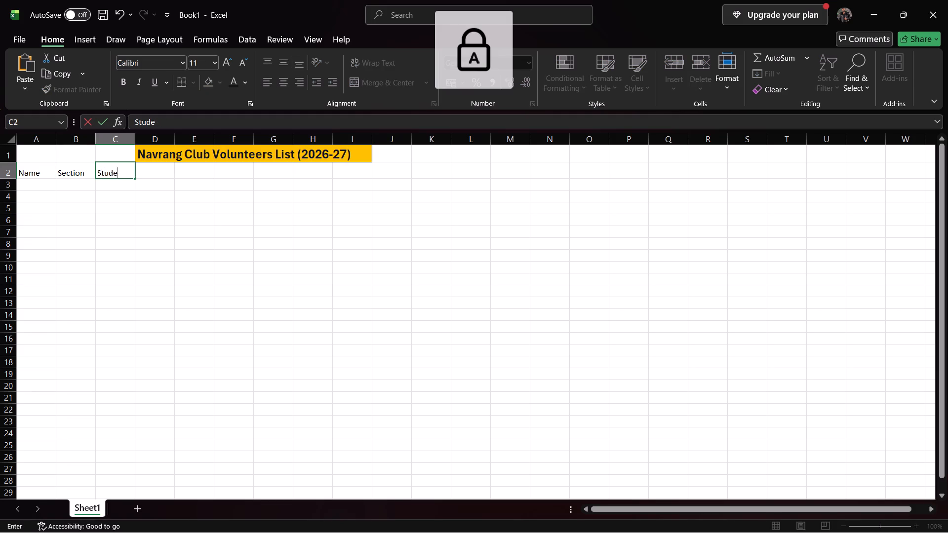
pyautogui.press('BackSpace')
pyautogui.press('BackSpace')
pyautogui.press('Right')
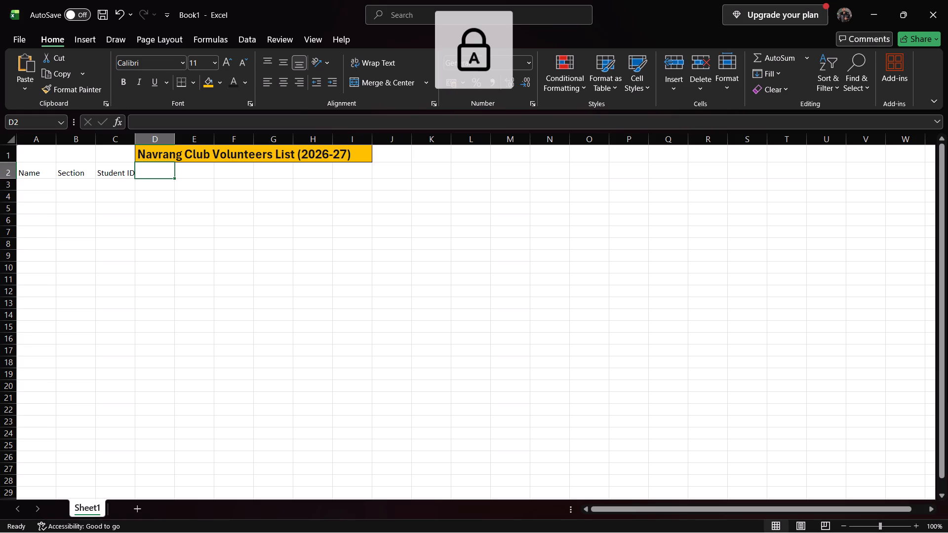
# Enter the column headings Contact in D2 and Position in E2.
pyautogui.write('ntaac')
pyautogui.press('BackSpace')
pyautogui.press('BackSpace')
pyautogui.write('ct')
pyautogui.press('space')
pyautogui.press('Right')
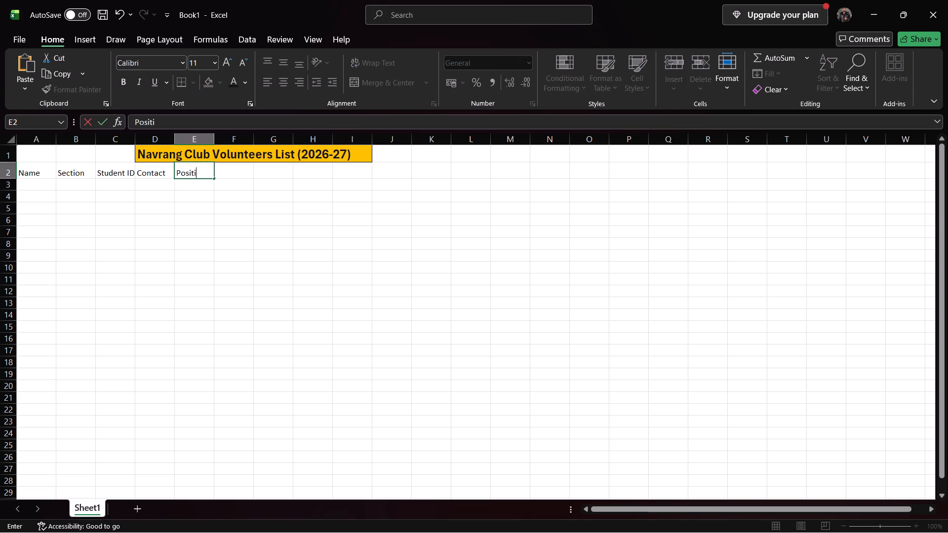
pyautogui.click(108, 190)
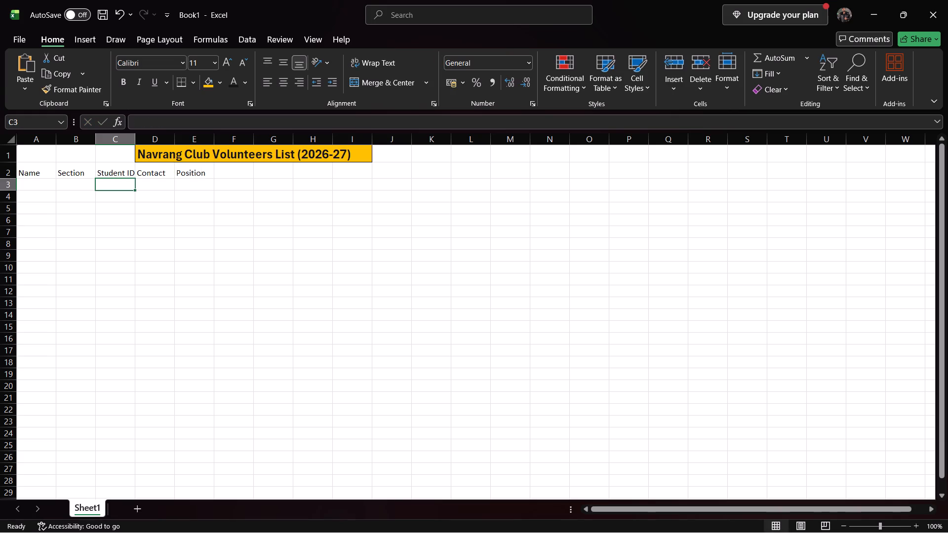
# Widen column C slightly so the Student ID heading stands clear of the Contact heading.
pyautogui.click(95, 142)
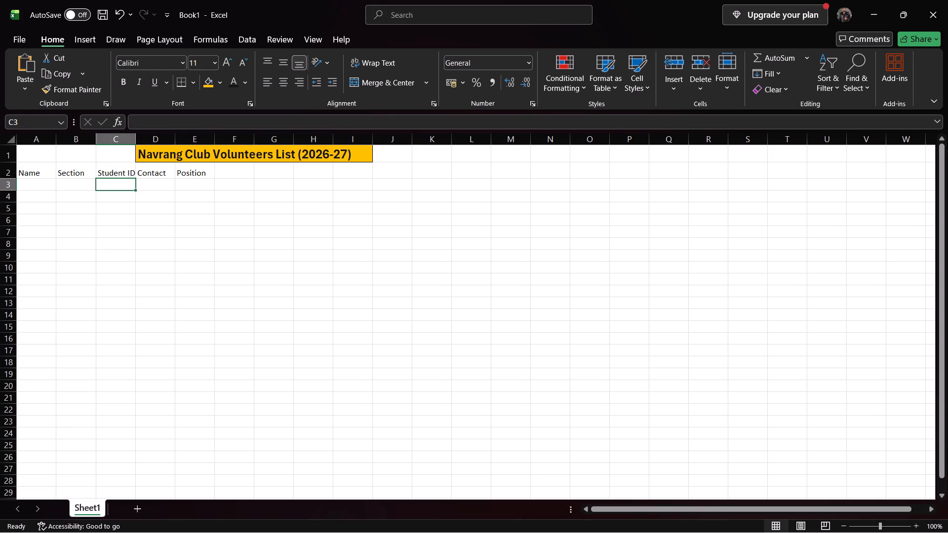
pyautogui.moveTo(136, 140); pyautogui.dragTo(145, 140)
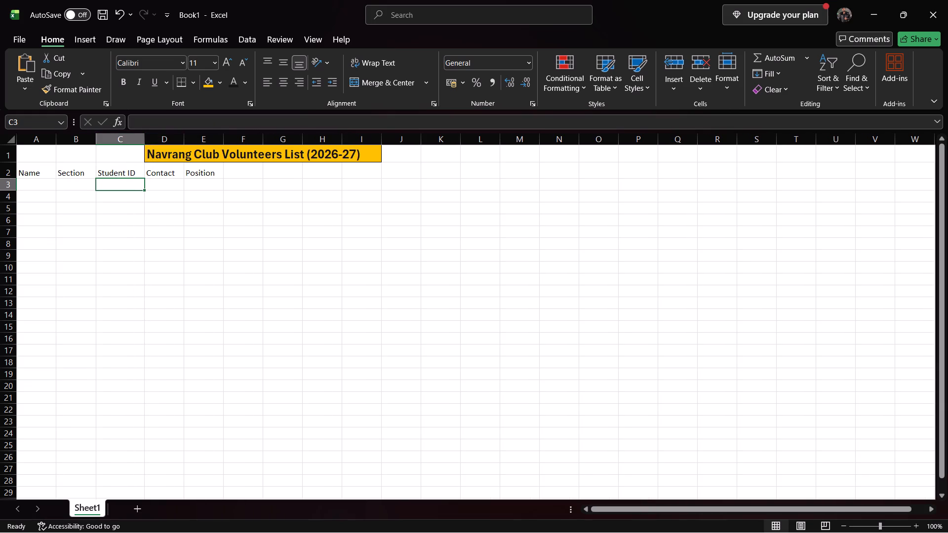
# Widen column D, headed Contact, and column E, headed Position.
pyautogui.moveTo(185, 137); pyautogui.dragTo(190, 137)
pyautogui.moveTo(190, 137); pyautogui.dragTo(198, 137)
pyautogui.moveTo(238, 140); pyautogui.dragTo(257, 141)
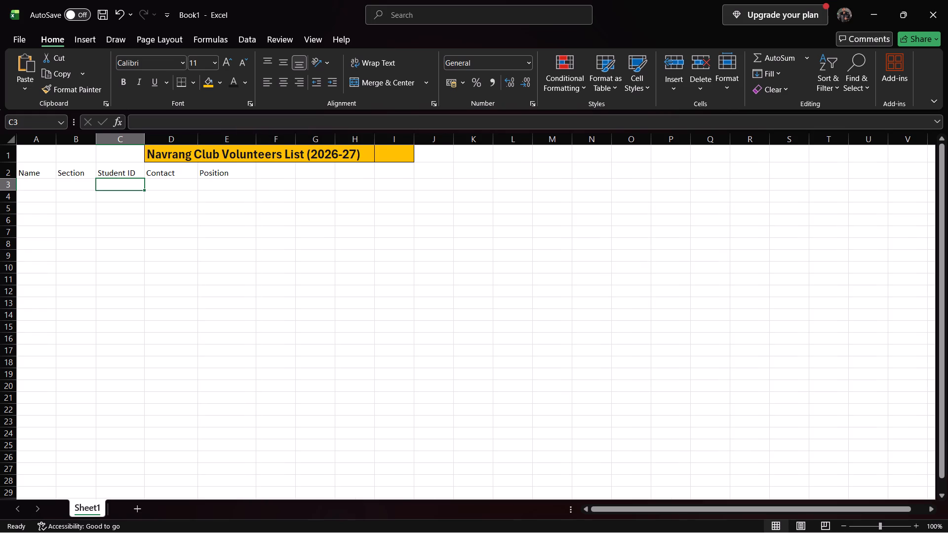
# Delete the Name column and the Section column from the start of the sheet.
pyautogui.click(40, 140)
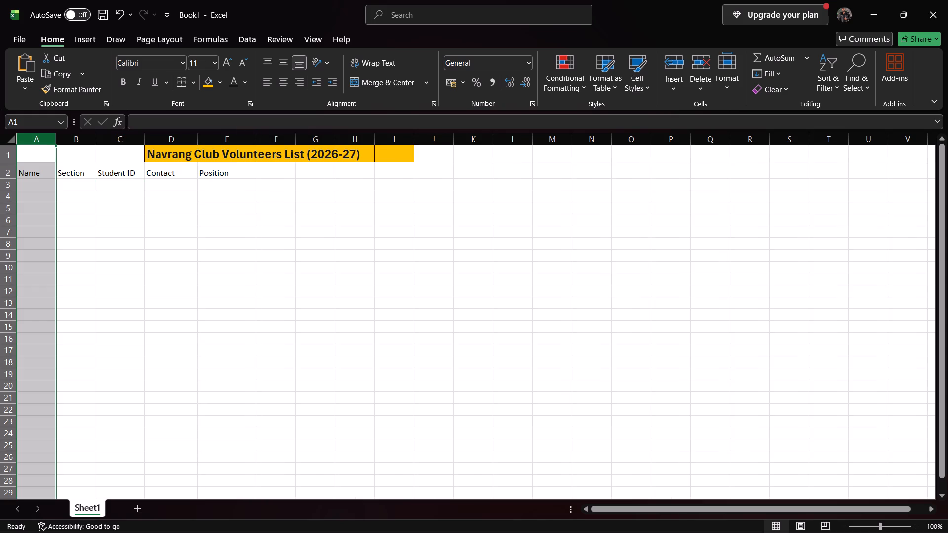
pyautogui.click(115, 153)
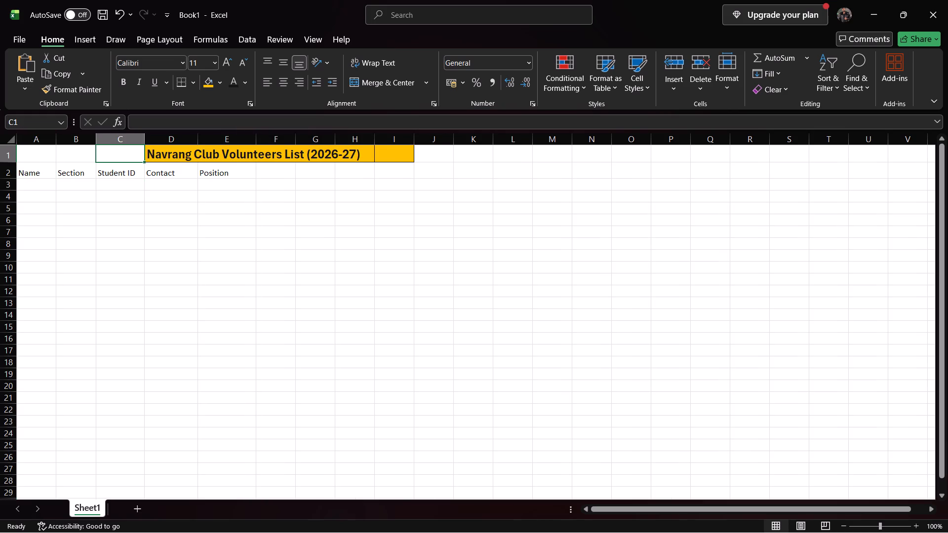
pyautogui.click(171, 141)
pyautogui.click(227, 139)
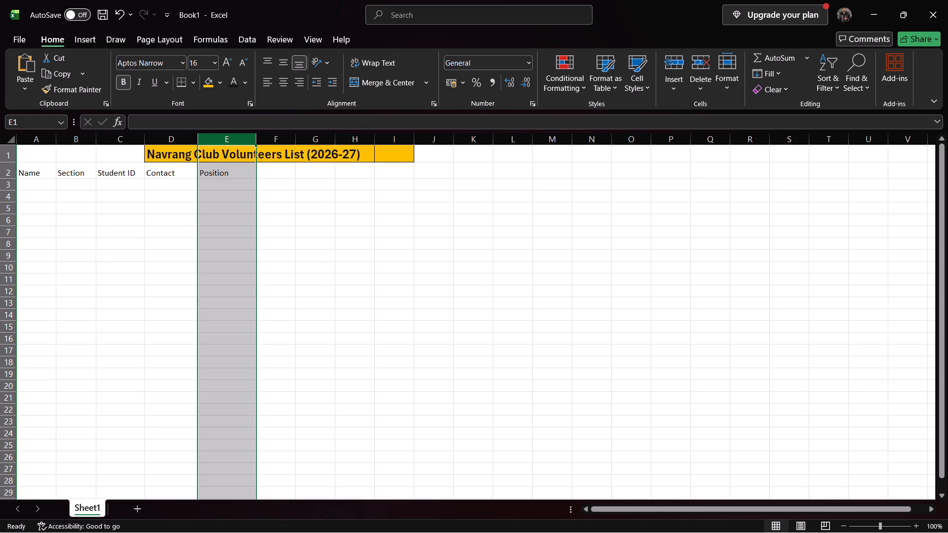
pyautogui.click(31, 138)
pyautogui.rightClick(31, 138)
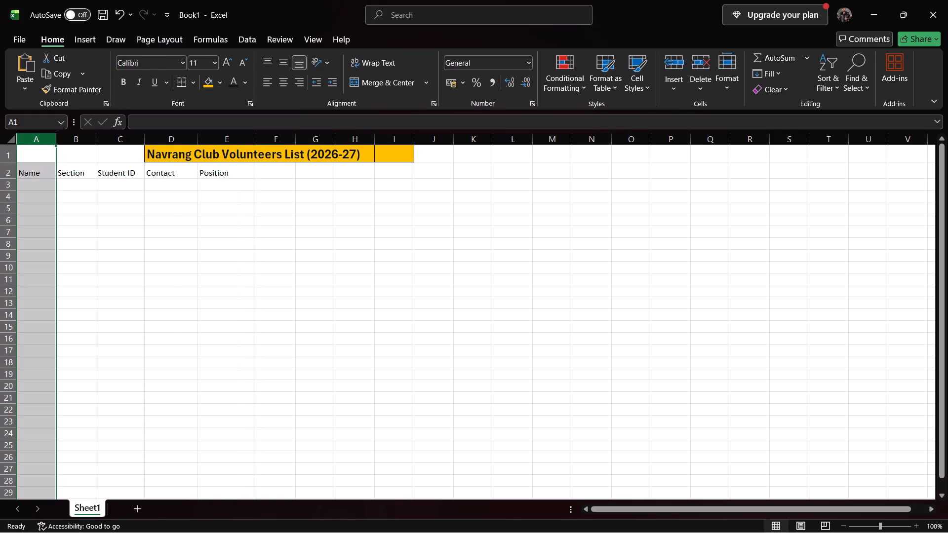
pyautogui.click(74, 277)
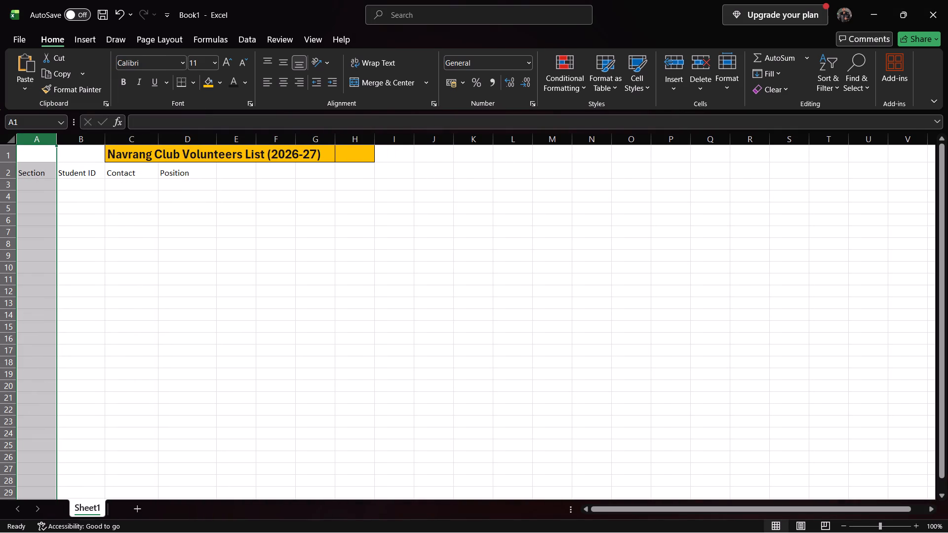
pyautogui.click(47, 140)
pyautogui.rightClick(47, 140)
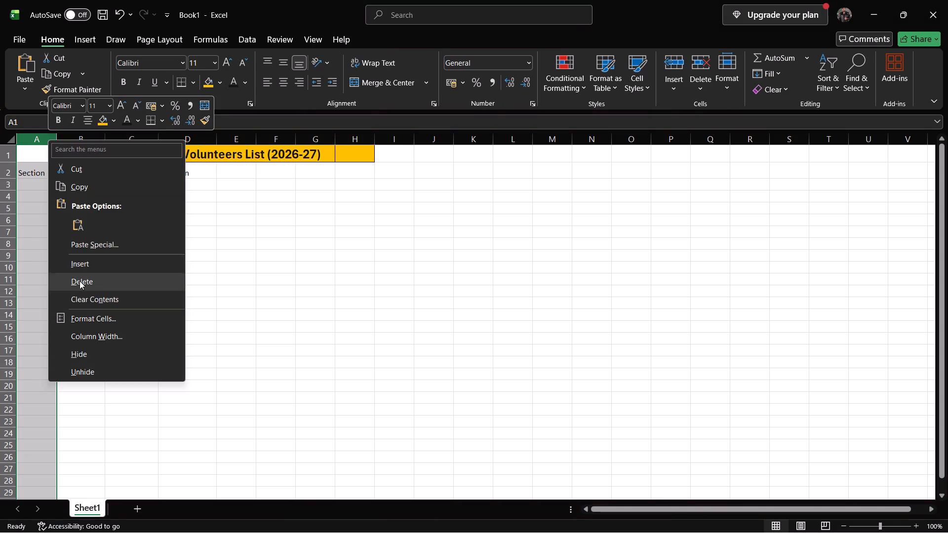
pyautogui.click(79, 283)
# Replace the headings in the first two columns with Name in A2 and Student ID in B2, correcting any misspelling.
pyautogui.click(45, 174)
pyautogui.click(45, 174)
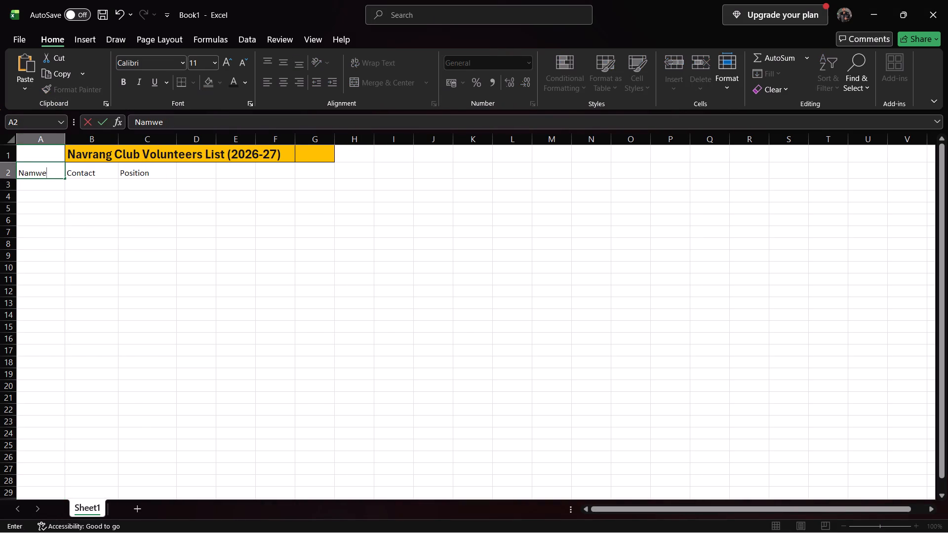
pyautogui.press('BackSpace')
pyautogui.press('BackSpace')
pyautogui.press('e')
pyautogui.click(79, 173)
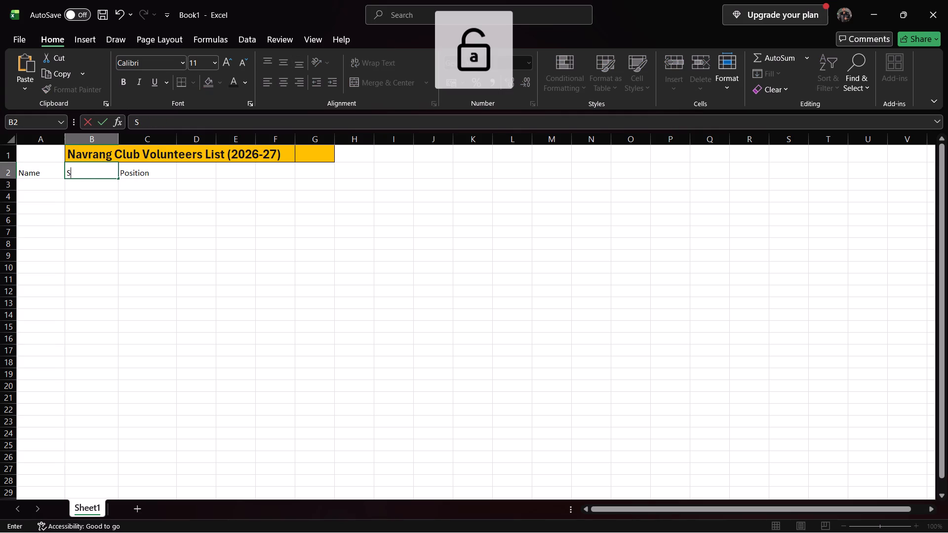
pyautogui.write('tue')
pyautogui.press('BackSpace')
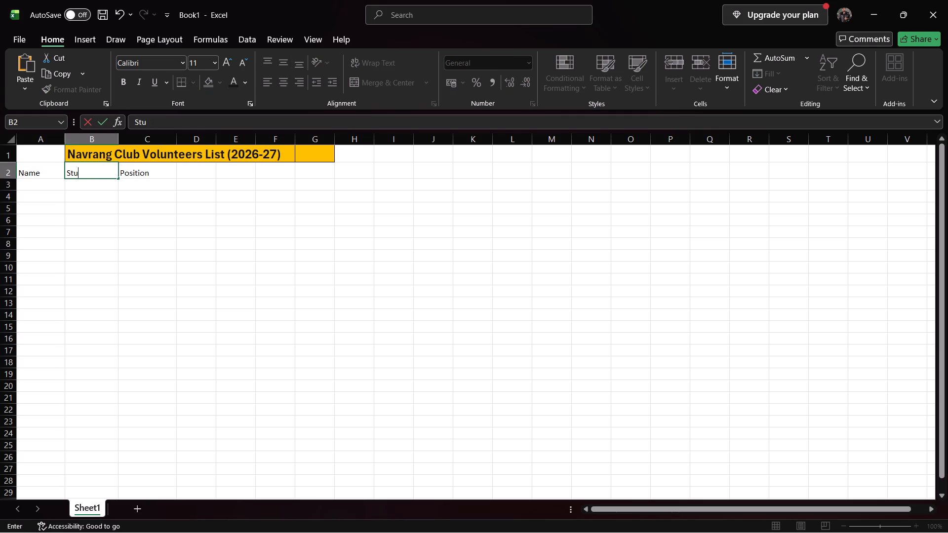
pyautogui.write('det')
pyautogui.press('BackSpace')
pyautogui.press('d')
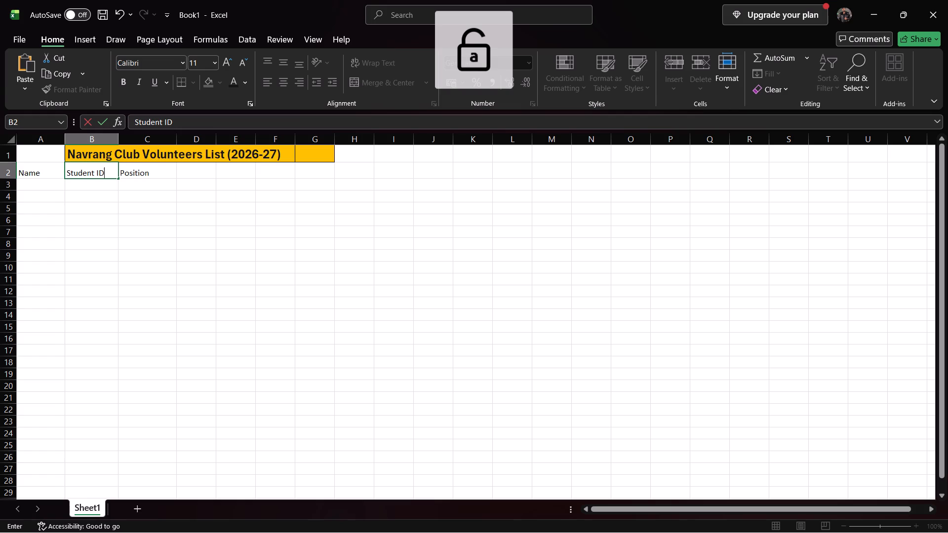
# Enter the column headings Section in C2, Contact in D2 and Position in E2.
pyautogui.click(152, 172)
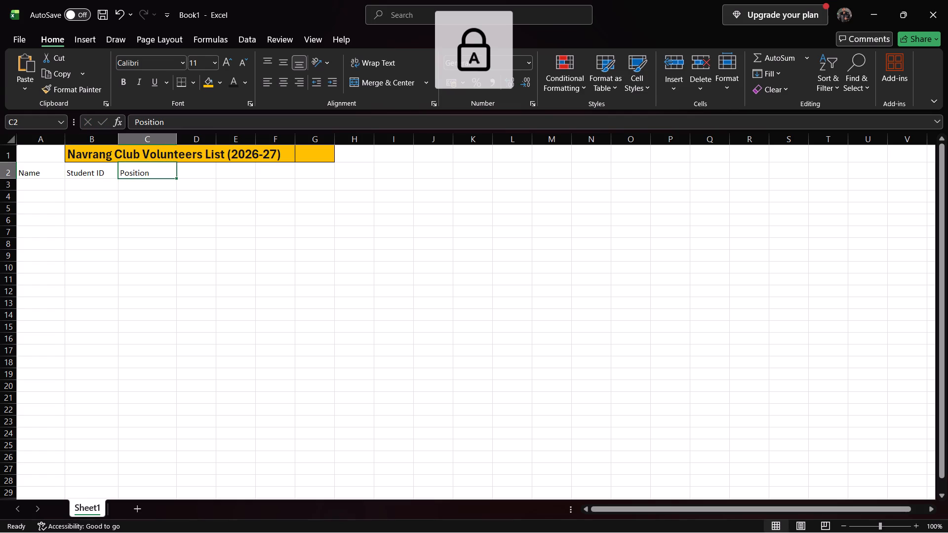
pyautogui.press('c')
pyautogui.press('BackSpace')
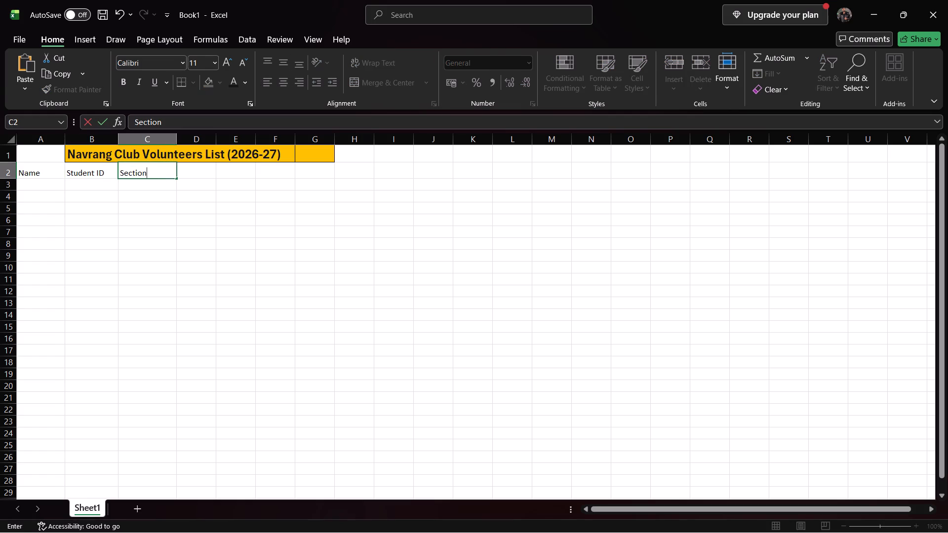
pyautogui.press('Right')
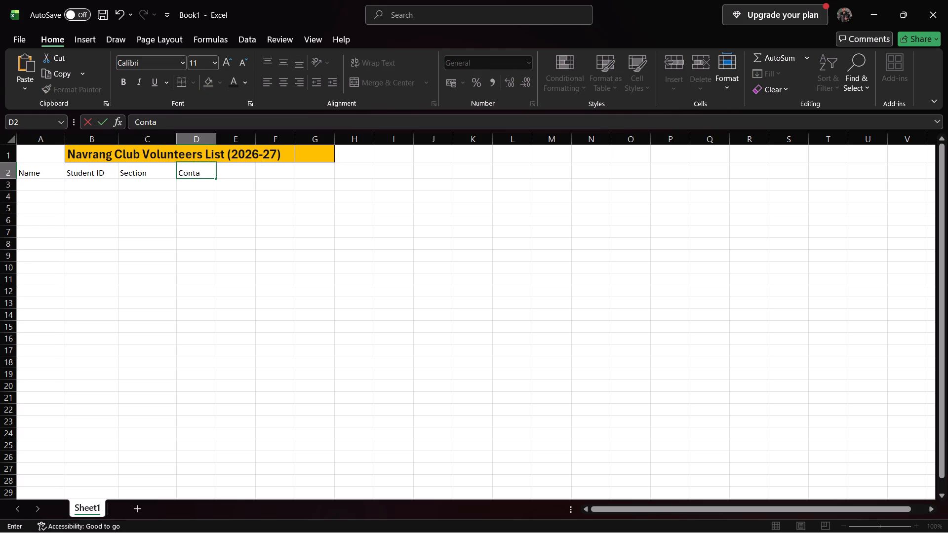
pyautogui.press('Right')
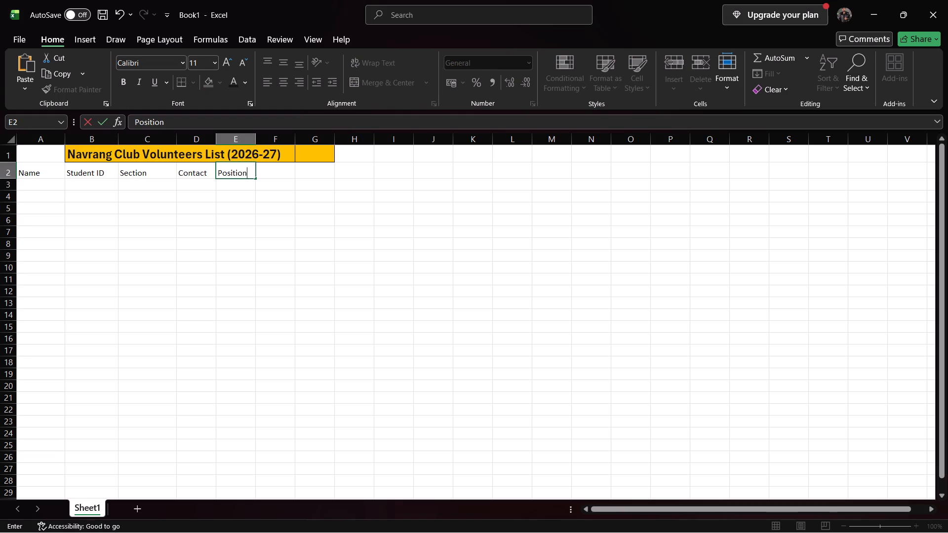
pyautogui.click(58, 210)
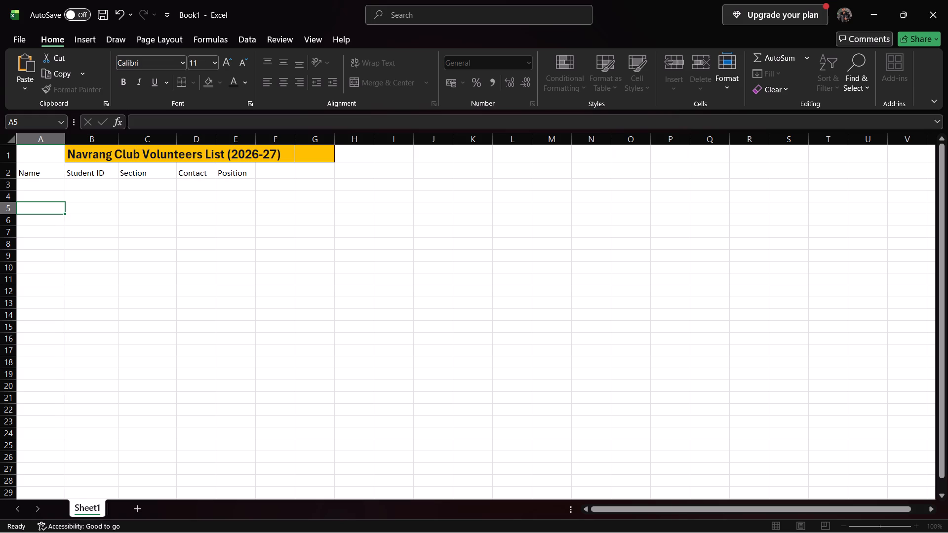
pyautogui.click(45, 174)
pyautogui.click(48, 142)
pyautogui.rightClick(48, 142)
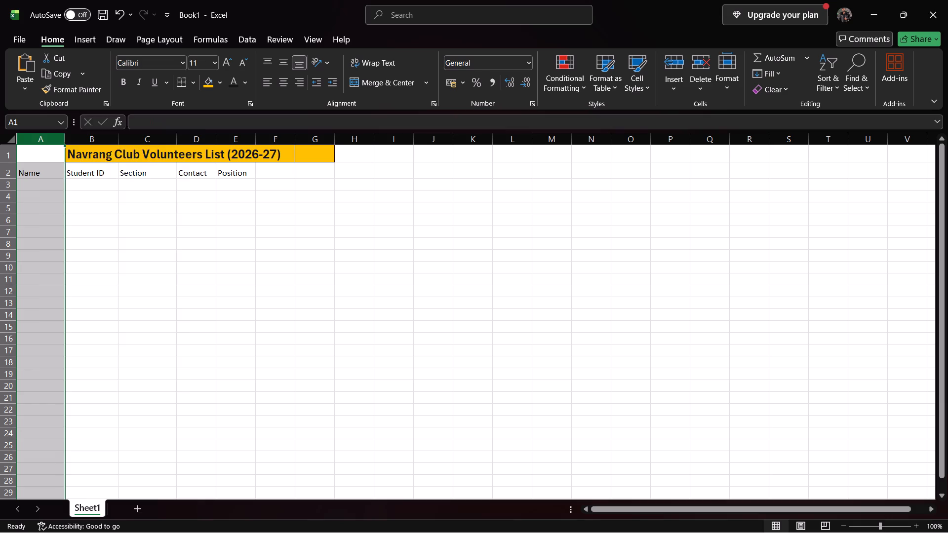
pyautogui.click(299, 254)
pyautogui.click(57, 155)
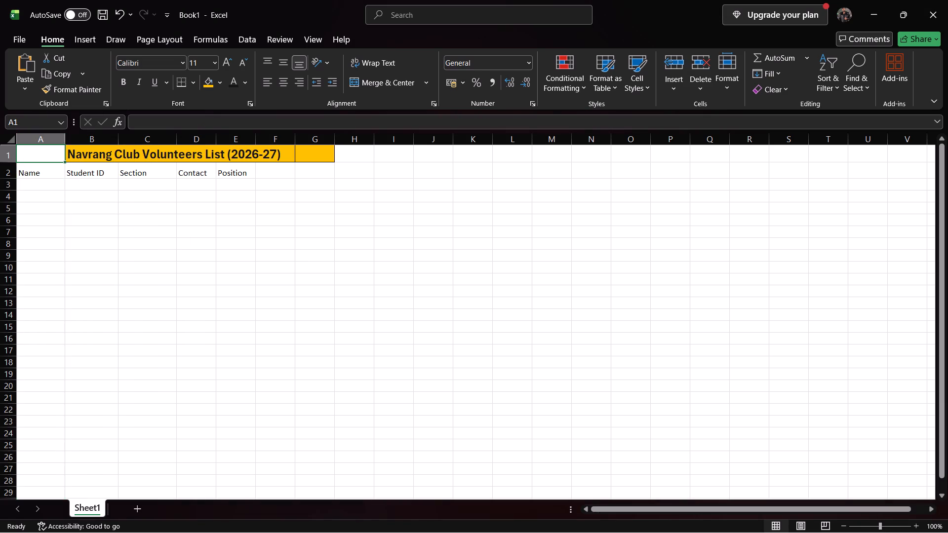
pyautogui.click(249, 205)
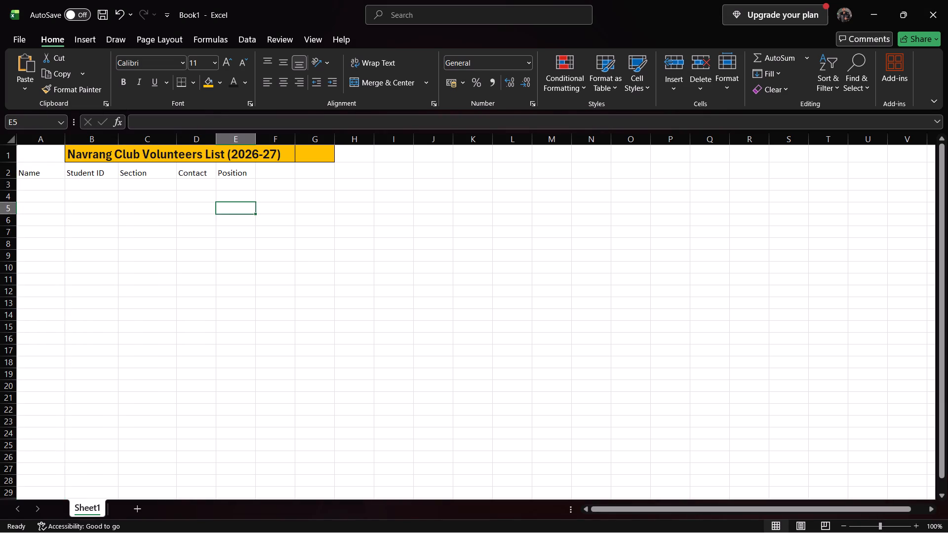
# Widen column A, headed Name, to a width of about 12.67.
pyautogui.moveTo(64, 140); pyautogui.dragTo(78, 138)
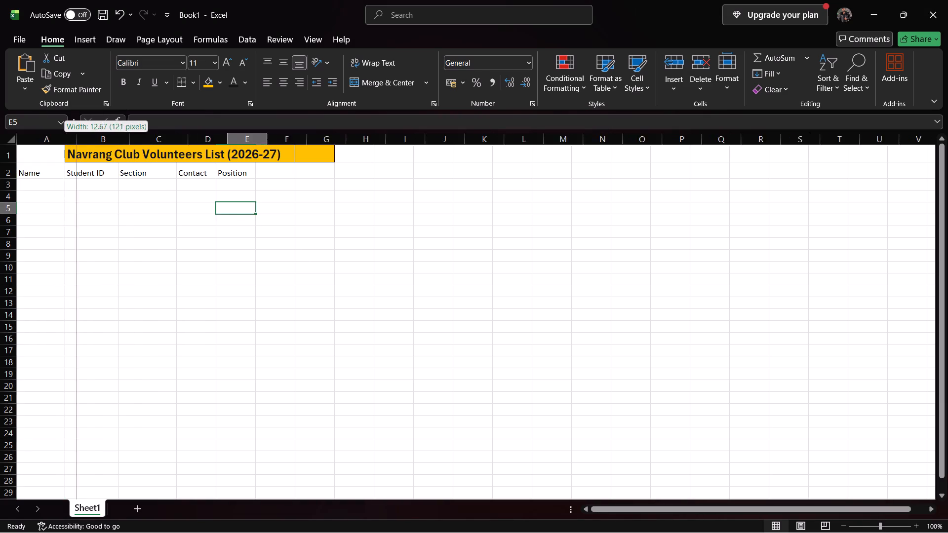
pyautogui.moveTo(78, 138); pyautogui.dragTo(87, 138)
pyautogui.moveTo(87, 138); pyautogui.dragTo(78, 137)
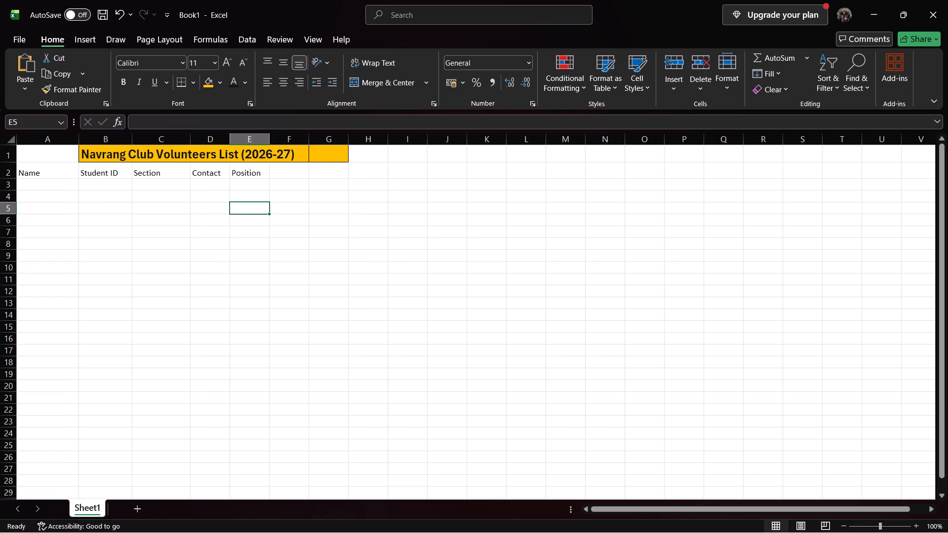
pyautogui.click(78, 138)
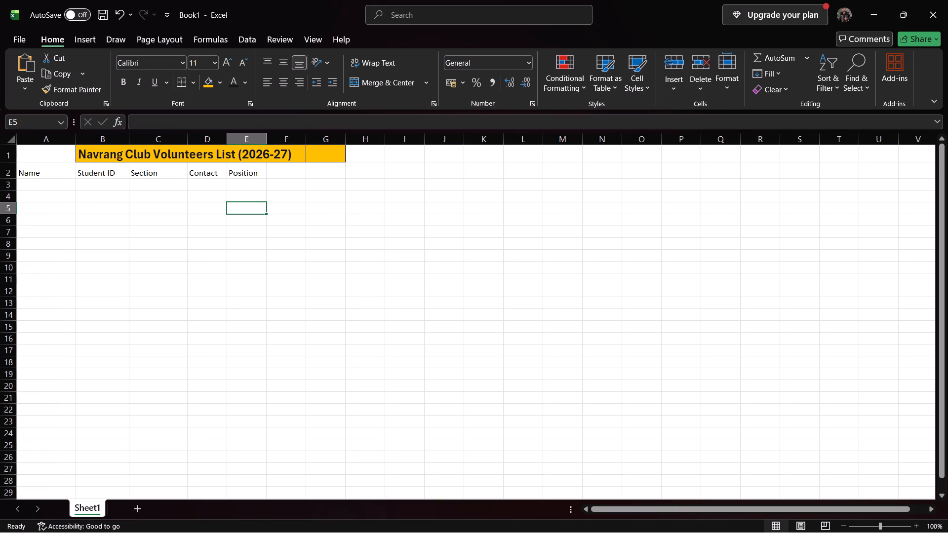
# Delete column A, headed Name, so that the sheet title starts in the first column.
pyautogui.click(66, 161)
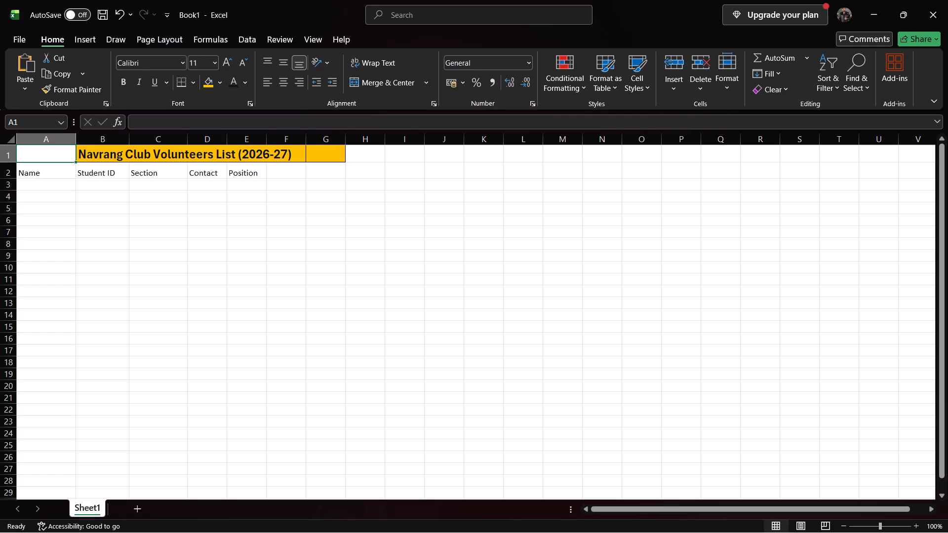
pyautogui.click(58, 139)
pyautogui.rightClick(58, 139)
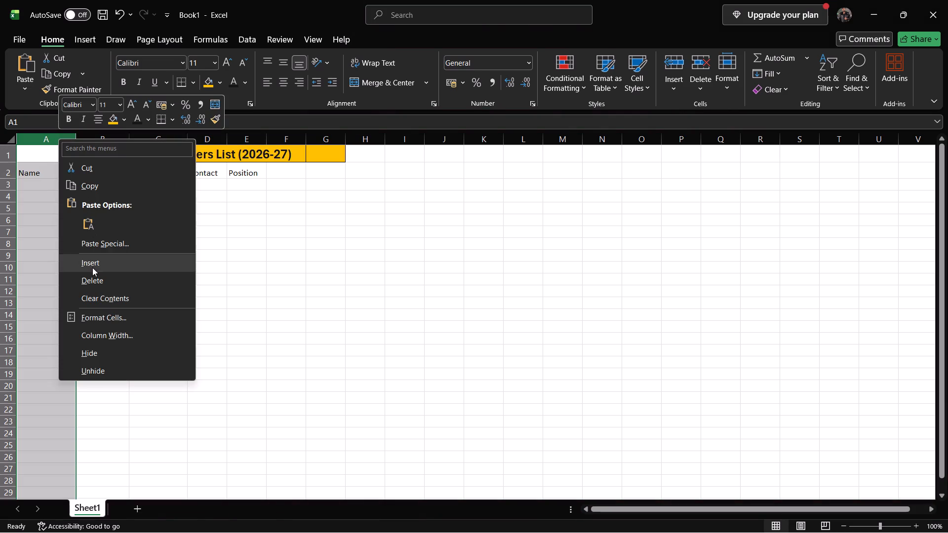
pyautogui.click(93, 274)
pyautogui.click(142, 253)
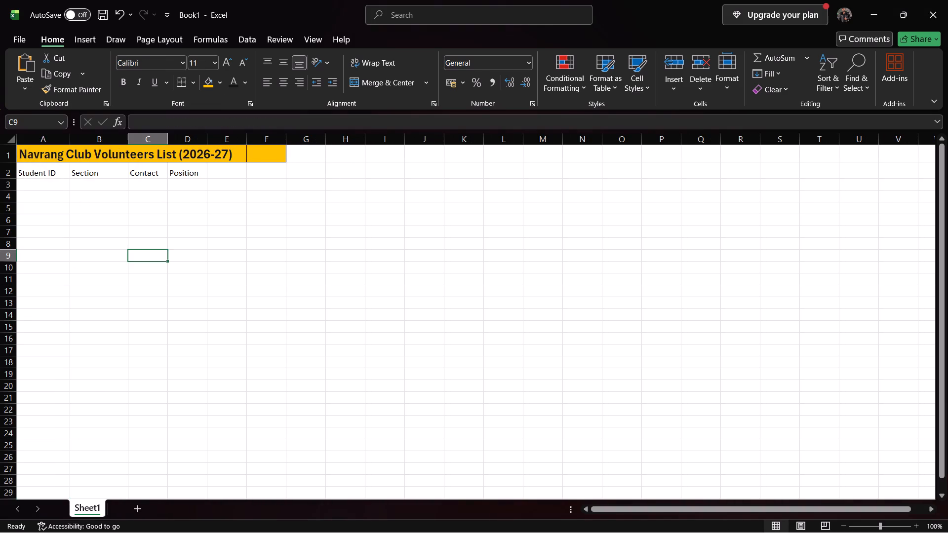
# Replace the Student ID heading in A2 with Name.
pyautogui.click(55, 175)
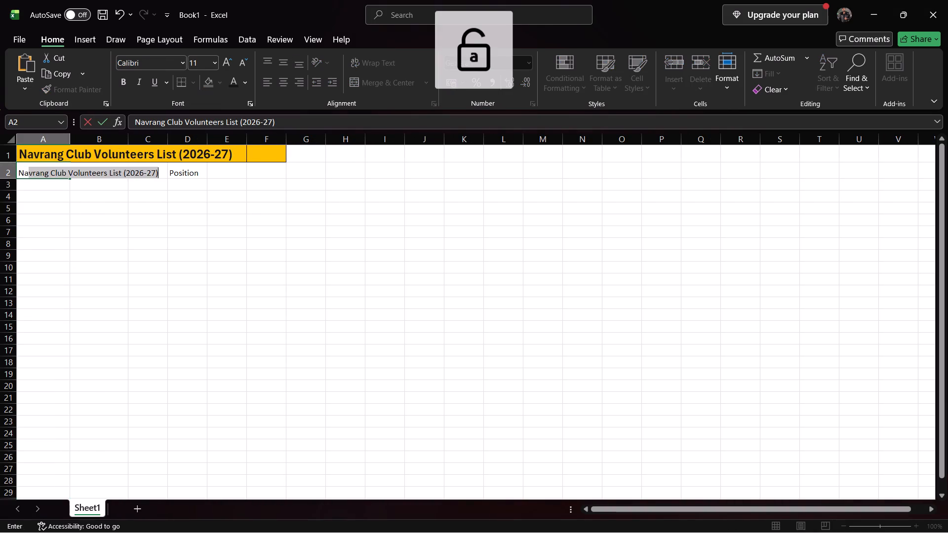
pyautogui.press('BackSpace')
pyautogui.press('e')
pyautogui.click(55, 175)
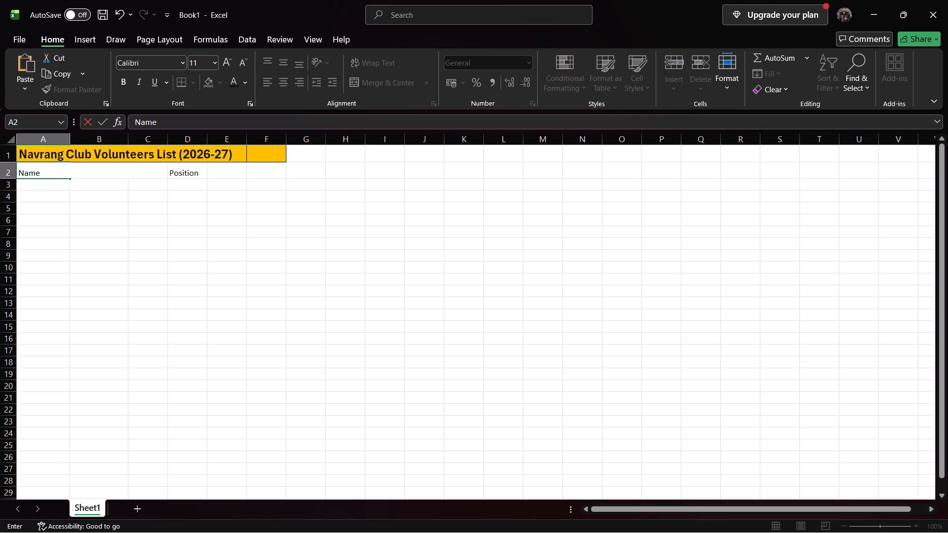
pyautogui.click(116, 213)
# Widen column C, headed Contact, and column D, headed Position.
pyautogui.click(97, 171)
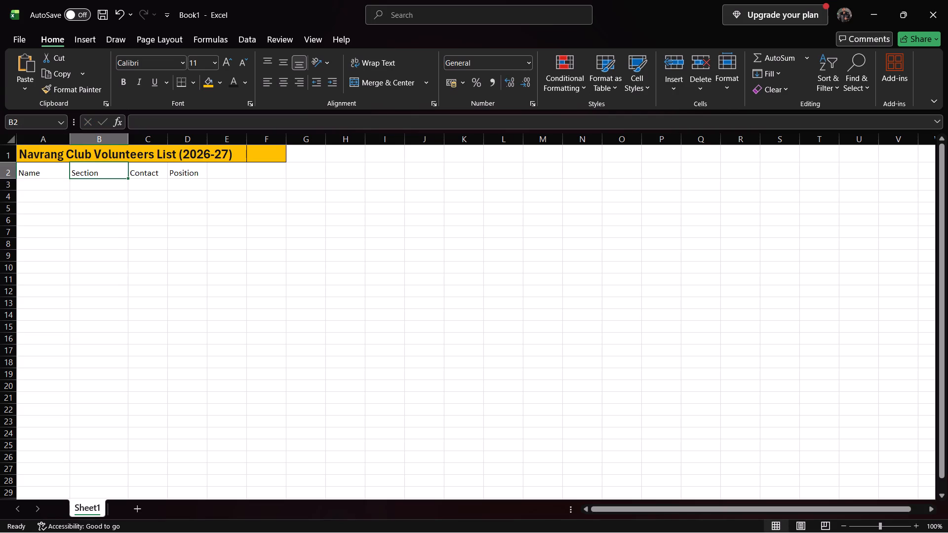
pyautogui.click(158, 175)
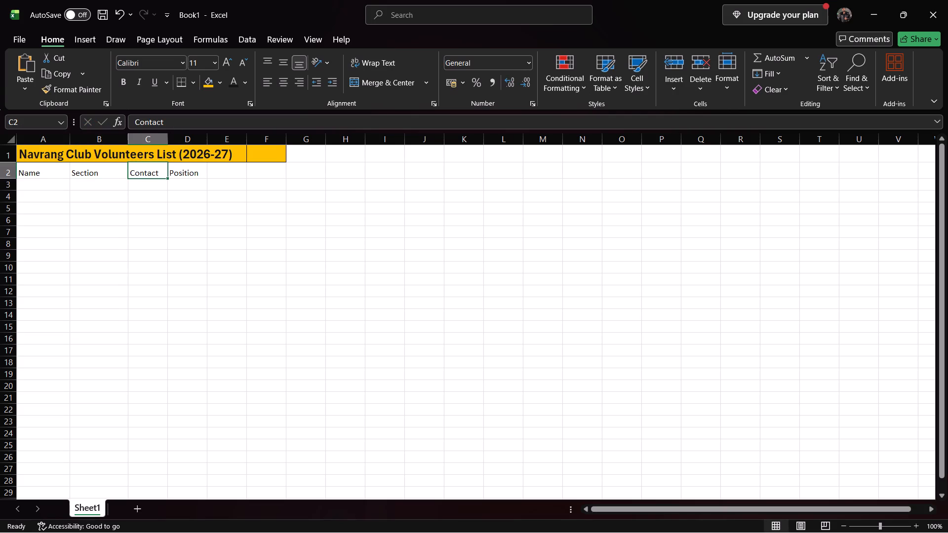
pyautogui.moveTo(167, 137); pyautogui.dragTo(187, 137)
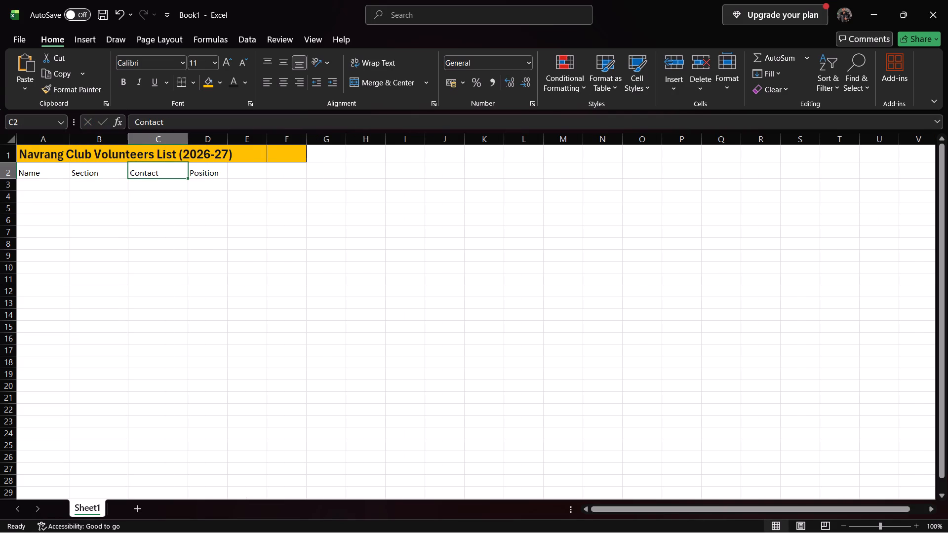
pyautogui.click(216, 173)
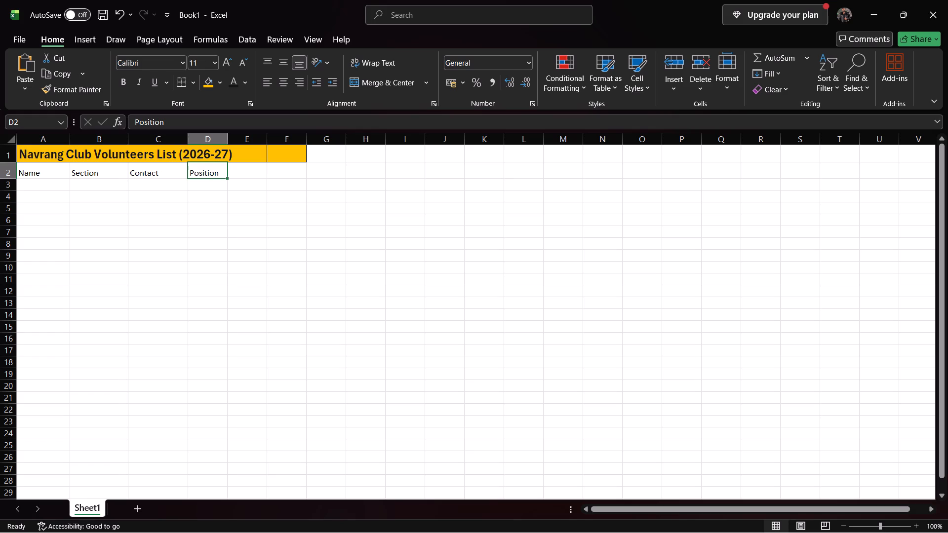
pyautogui.moveTo(229, 141); pyautogui.dragTo(240, 141)
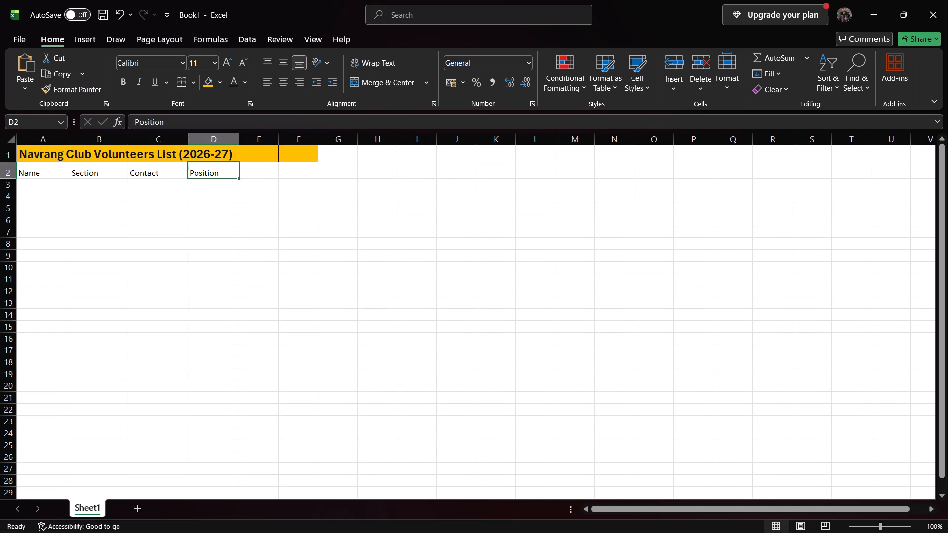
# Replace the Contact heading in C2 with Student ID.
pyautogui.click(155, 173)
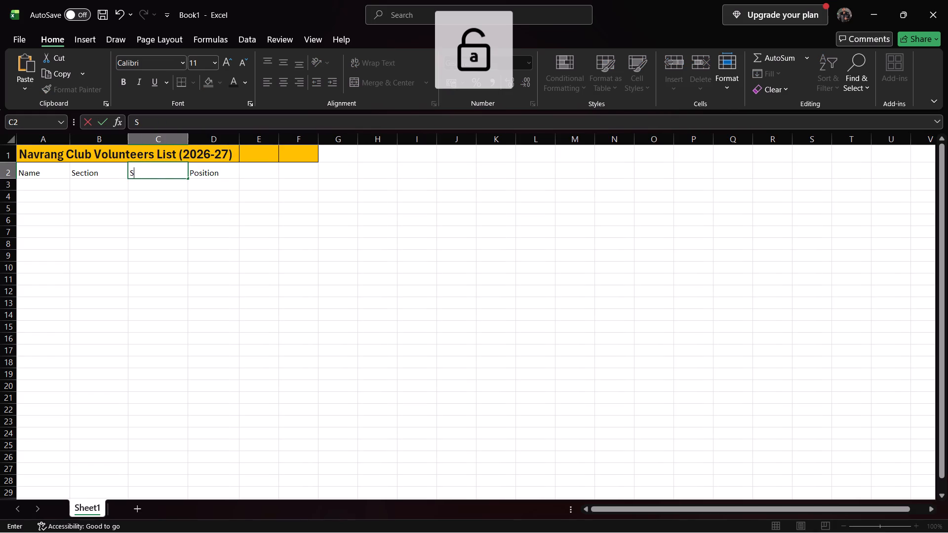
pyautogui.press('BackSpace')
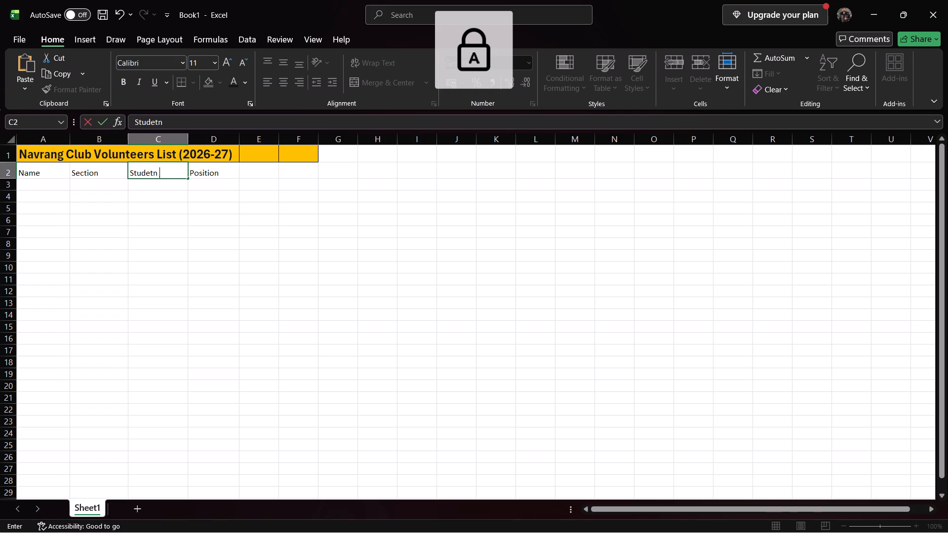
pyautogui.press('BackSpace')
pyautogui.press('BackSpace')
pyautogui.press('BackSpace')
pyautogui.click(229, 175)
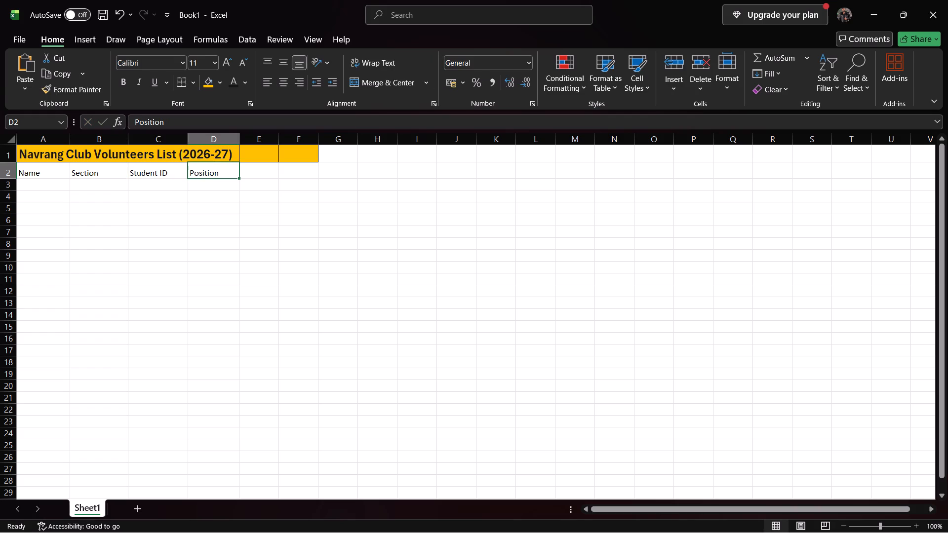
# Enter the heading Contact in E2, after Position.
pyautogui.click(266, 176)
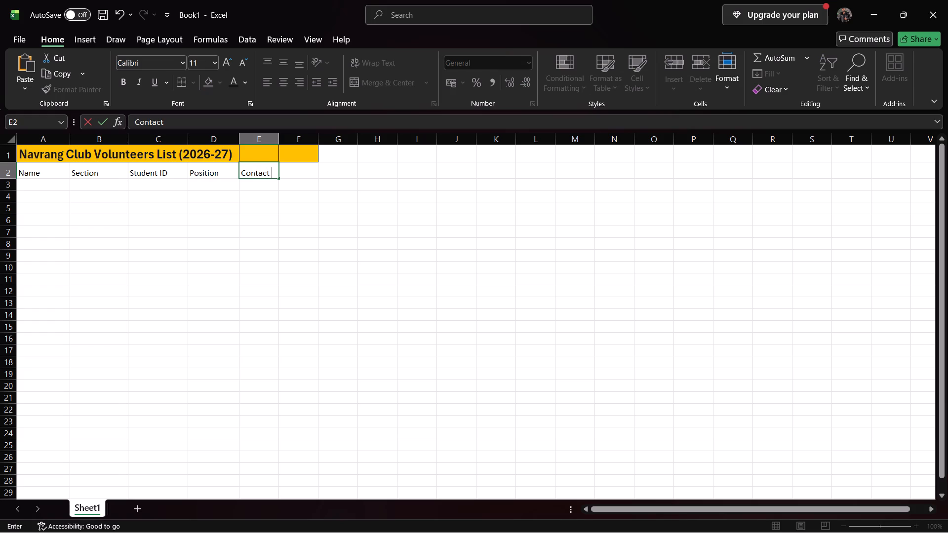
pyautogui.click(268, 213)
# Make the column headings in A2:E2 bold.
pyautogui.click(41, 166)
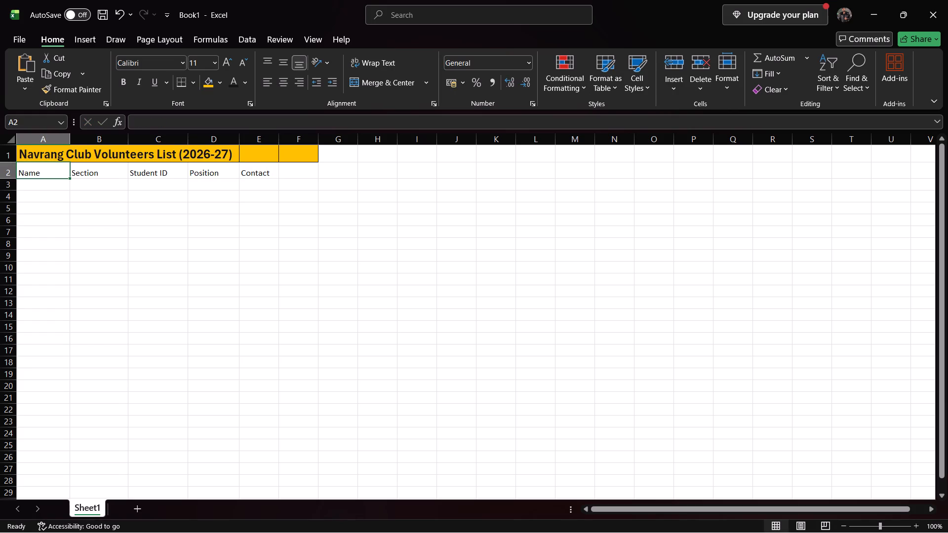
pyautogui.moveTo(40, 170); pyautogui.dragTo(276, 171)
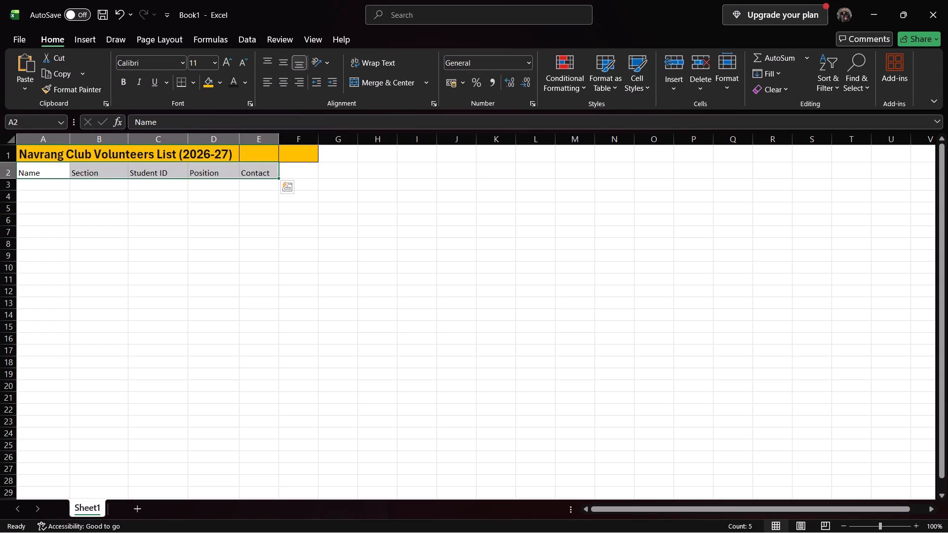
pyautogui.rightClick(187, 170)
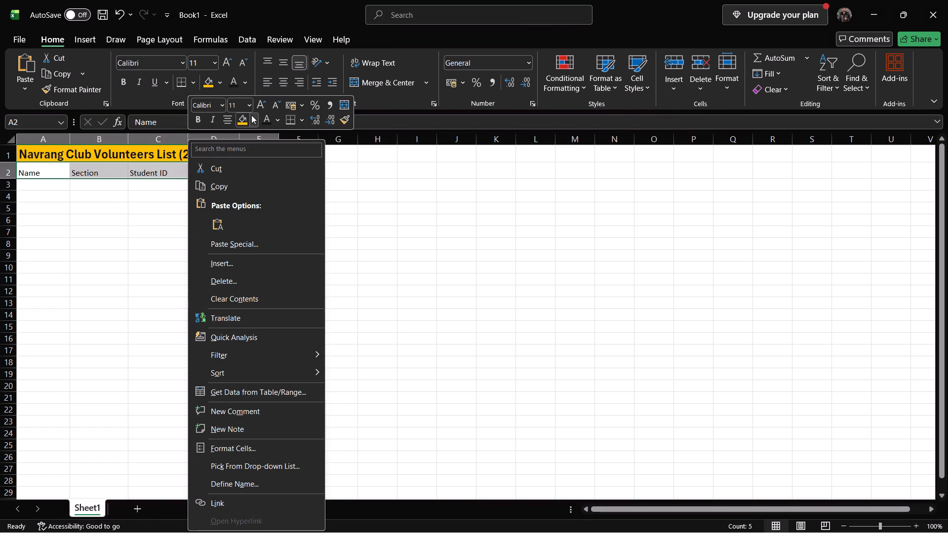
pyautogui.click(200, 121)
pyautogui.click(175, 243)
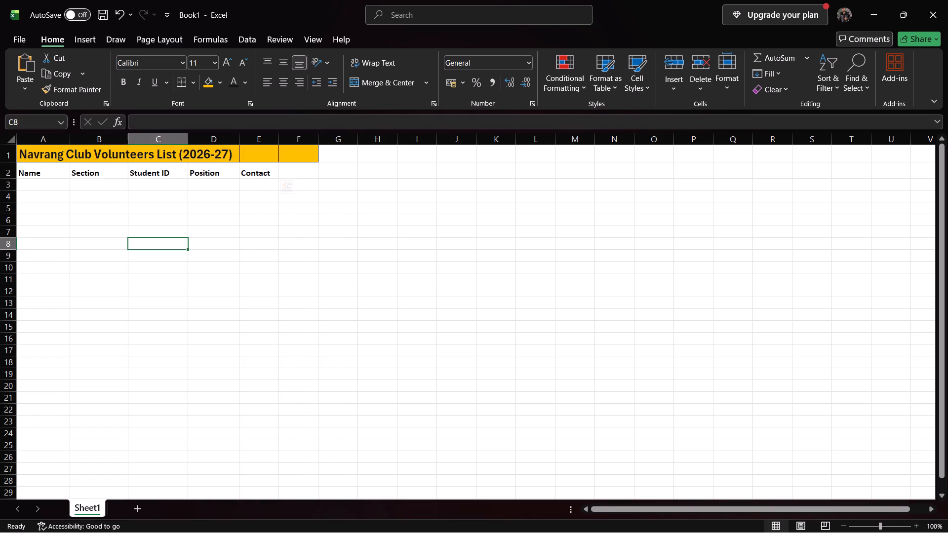
# Undo the bold formatting, the recent heading and width changes, and the deletion of the original column A headed Name.
pyautogui.hscroll(1, 39, 156)
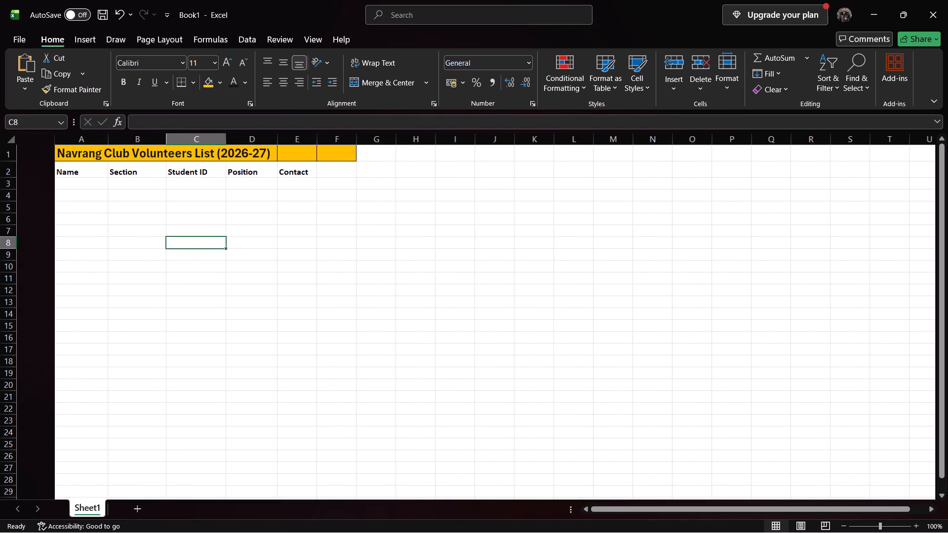
pyautogui.hscroll(1, 39, 156)
pyautogui.click(279, 156)
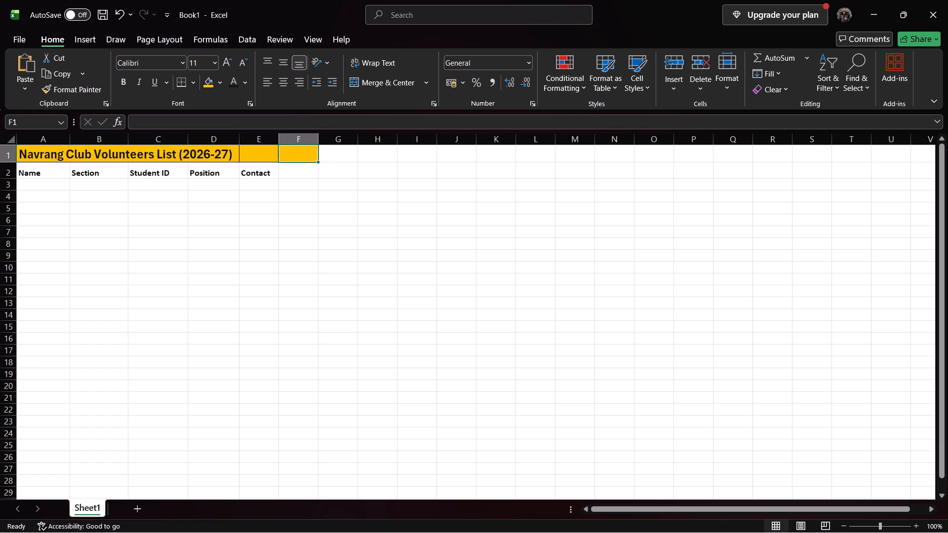
pyautogui.click(18, 155)
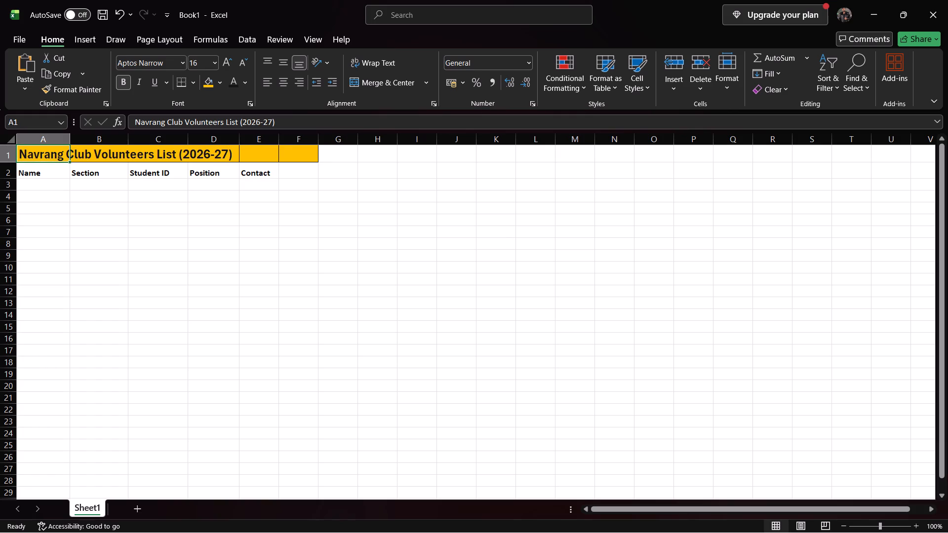
pyautogui.hotkey('ctrl', 'z')
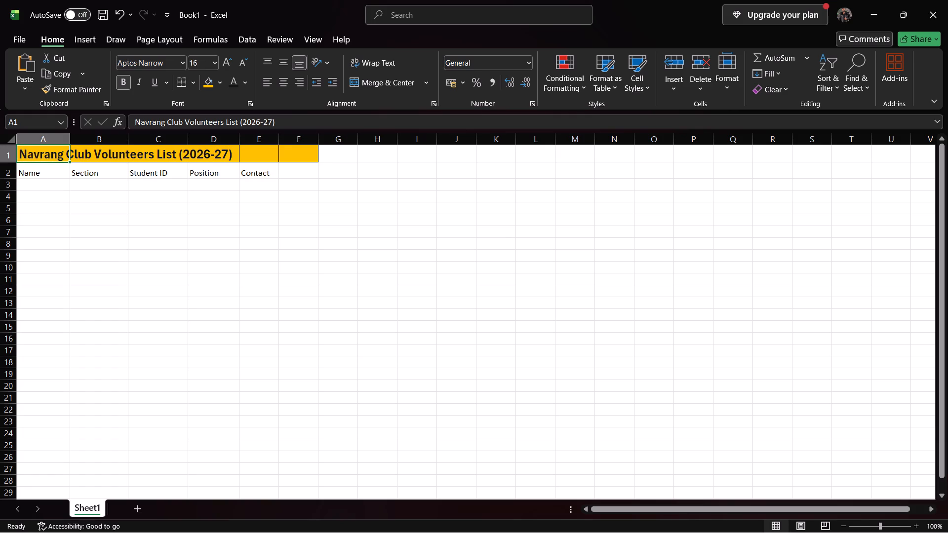
pyautogui.hotkey('ctrl', 'z')
pyautogui.hotkey('ctrl', 'z')
pyautogui.hotkey('ctrl', 'z')
pyautogui.hotkey('ctrl', 'z')
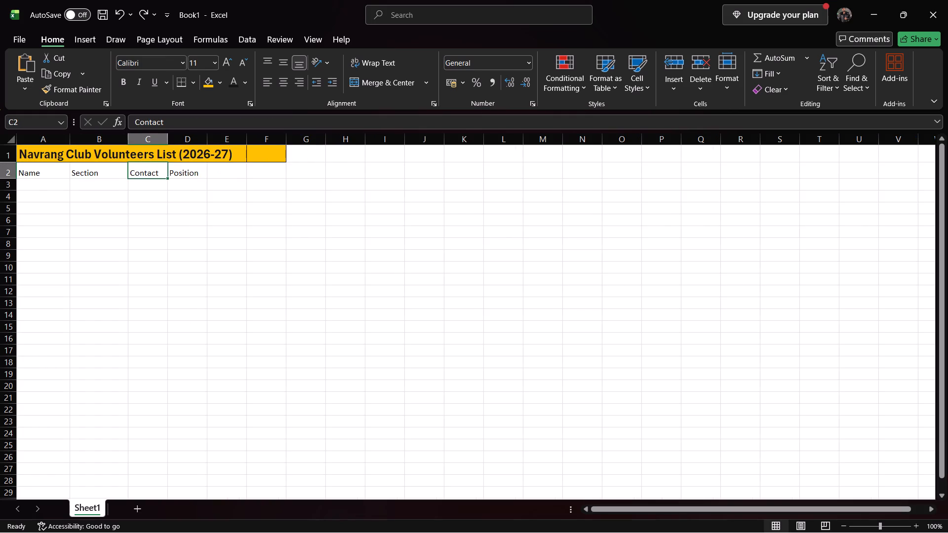
pyautogui.hotkey('ctrl', 'z')
pyautogui.hotkey('ctrl', 'z')
# Narrow column A so that it just fits its heading Name.
pyautogui.click(108, 195)
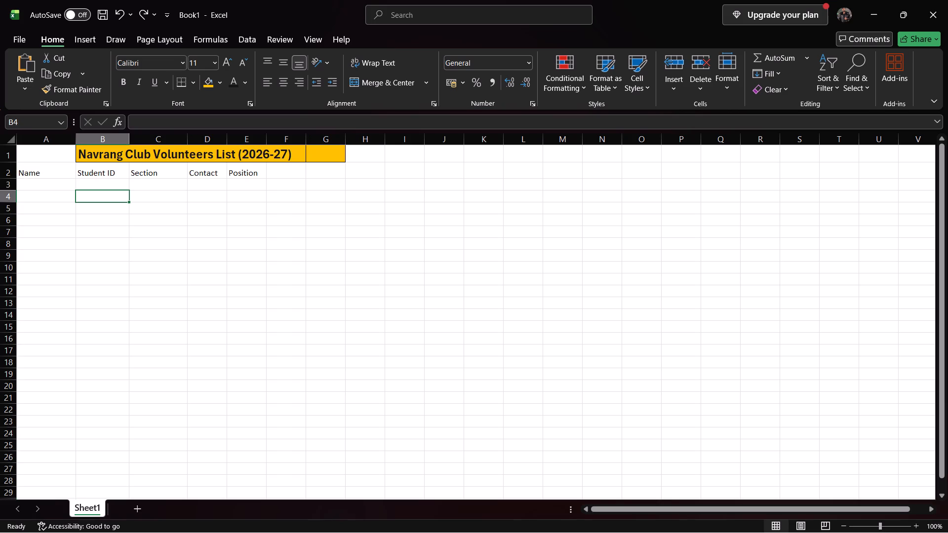
pyautogui.moveTo(75, 138); pyautogui.dragTo(28, 138)
pyautogui.moveTo(28, 138); pyautogui.dragTo(39, 140)
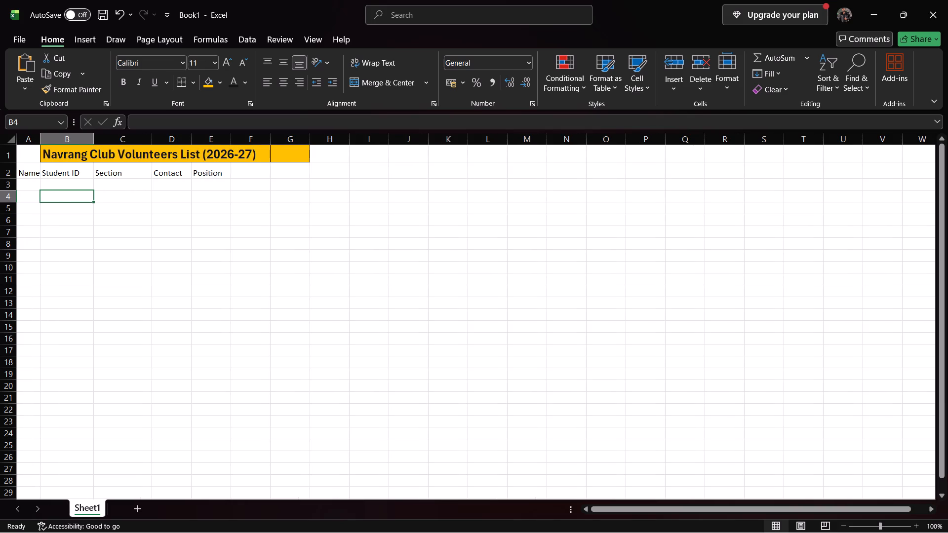
# Replace the Name heading in A2 with S.No.
pyautogui.click(32, 173)
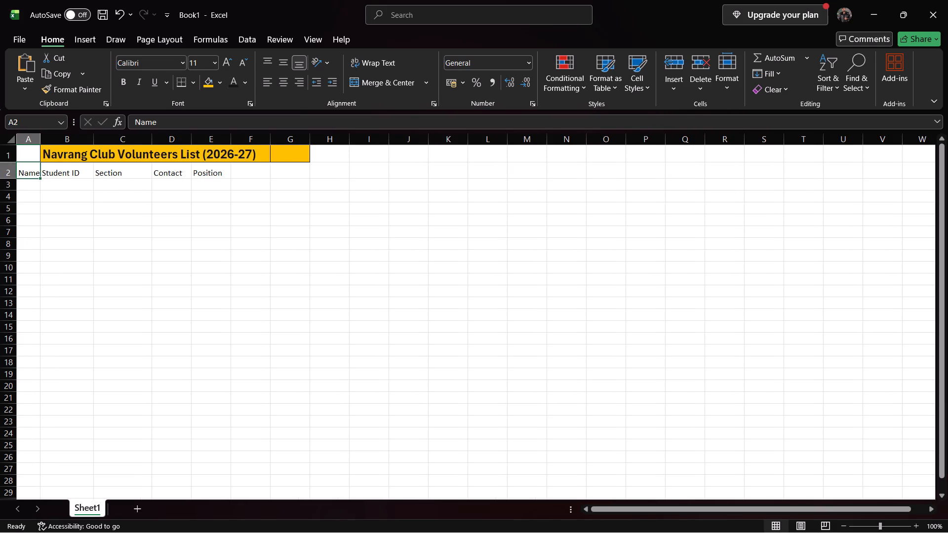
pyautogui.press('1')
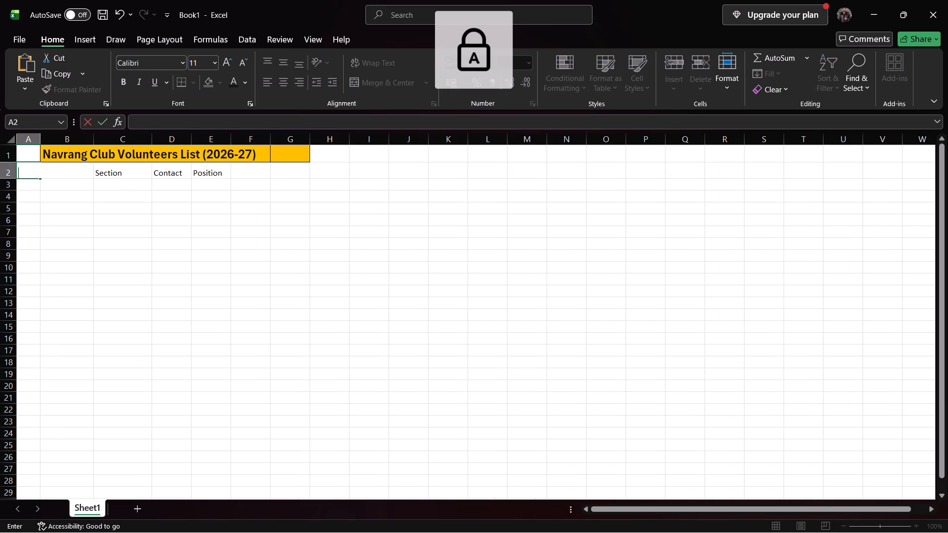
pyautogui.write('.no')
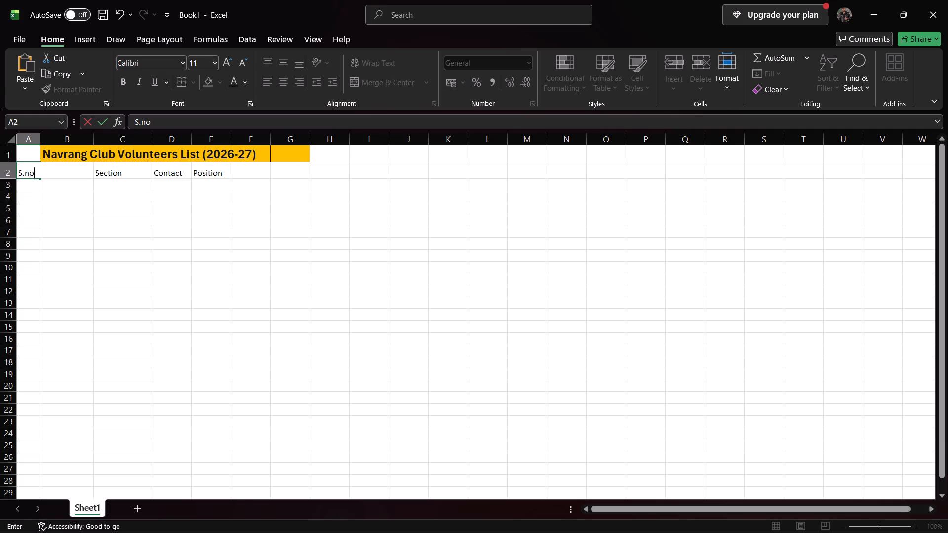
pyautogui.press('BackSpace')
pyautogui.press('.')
# Replace the Student ID heading in B2 with Name.
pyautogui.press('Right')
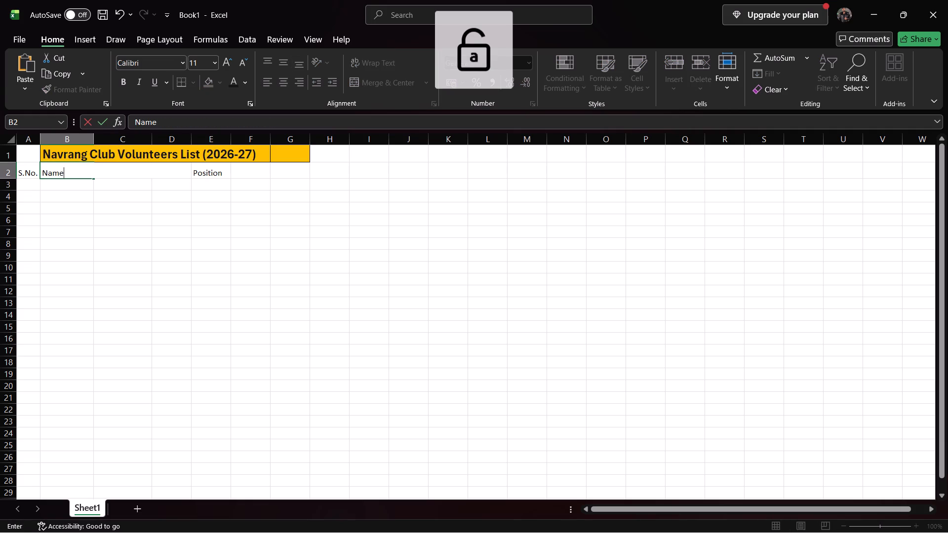
pyautogui.click(114, 168)
pyautogui.click(108, 208)
pyautogui.click(112, 171)
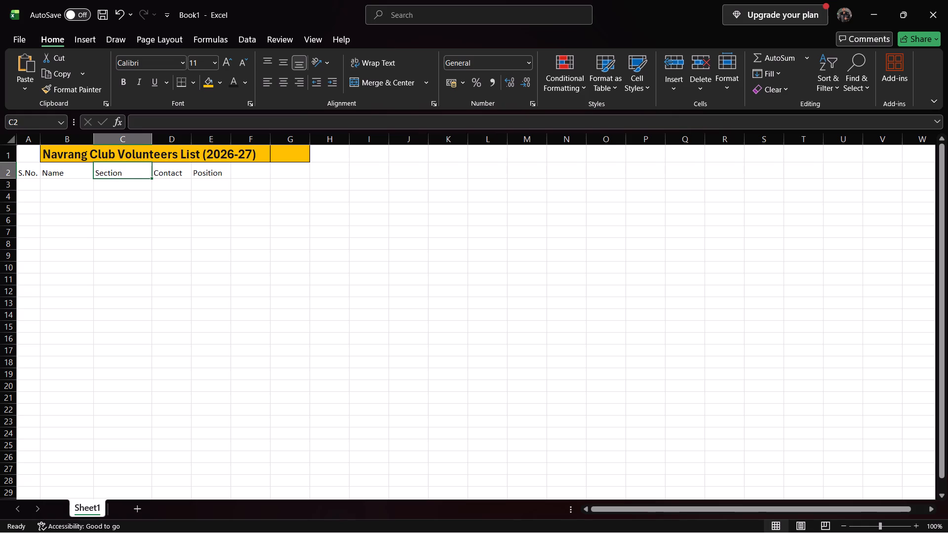
# Widen column D, headed Contact, to about the width of column C.
pyautogui.click(161, 176)
pyautogui.moveTo(190, 138); pyautogui.dragTo(207, 137)
pyautogui.click(261, 172)
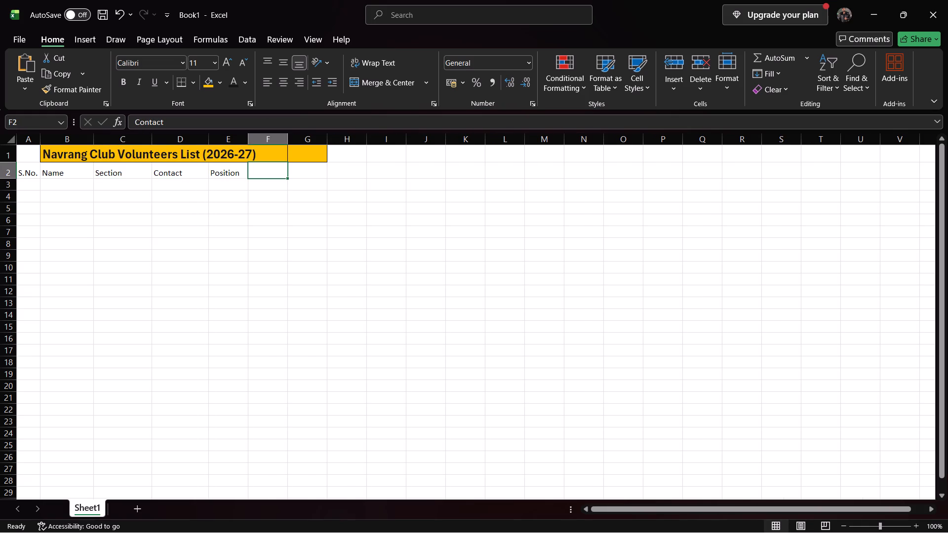
# Replace the Contact heading in D2 with Student ID.
pyautogui.click(166, 172)
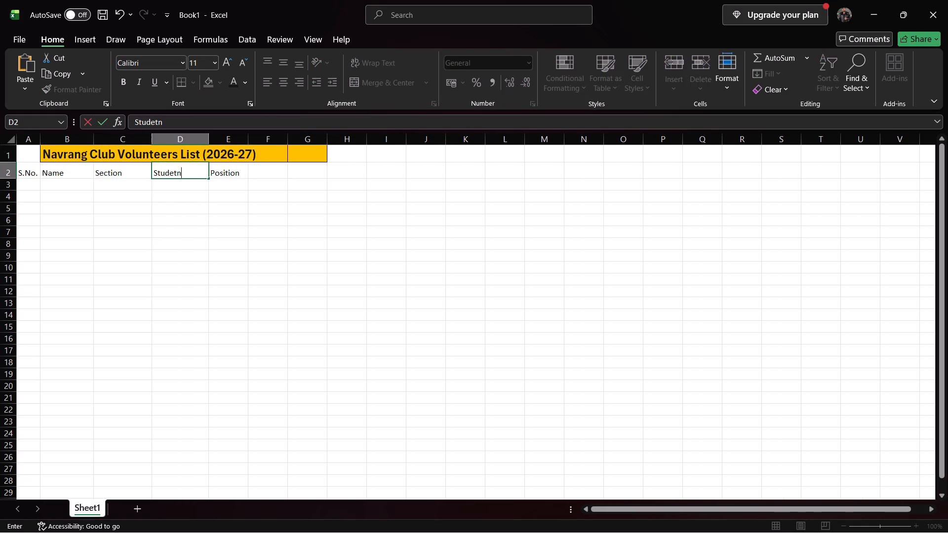
pyautogui.press('BackSpace')
pyautogui.press('BackSpace')
pyautogui.press('BackSpace')
pyautogui.press('BackSpace')
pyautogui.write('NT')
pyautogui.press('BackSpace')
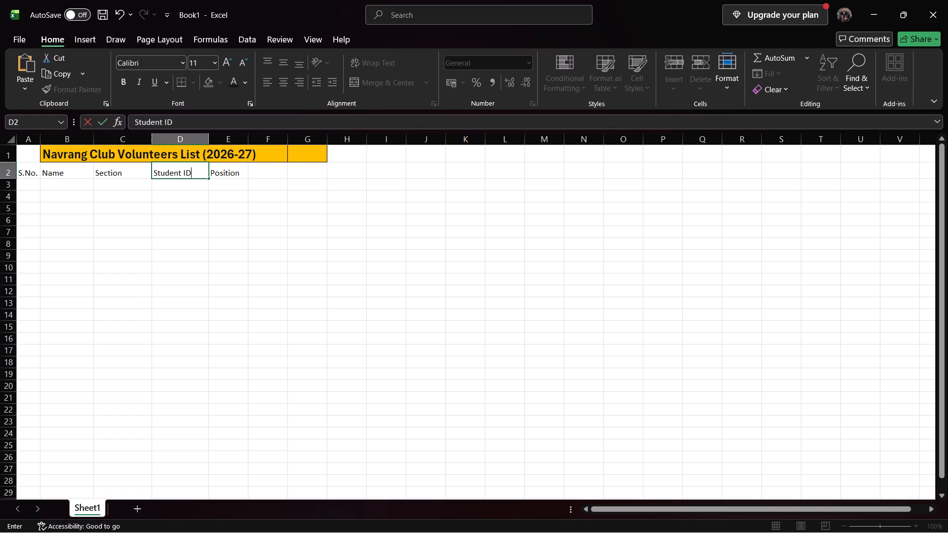
# Widen column E, headed Position, until the title text in row 1 fits within columns B to E.
pyautogui.click(234, 173)
pyautogui.moveTo(248, 140); pyautogui.dragTo(255, 140)
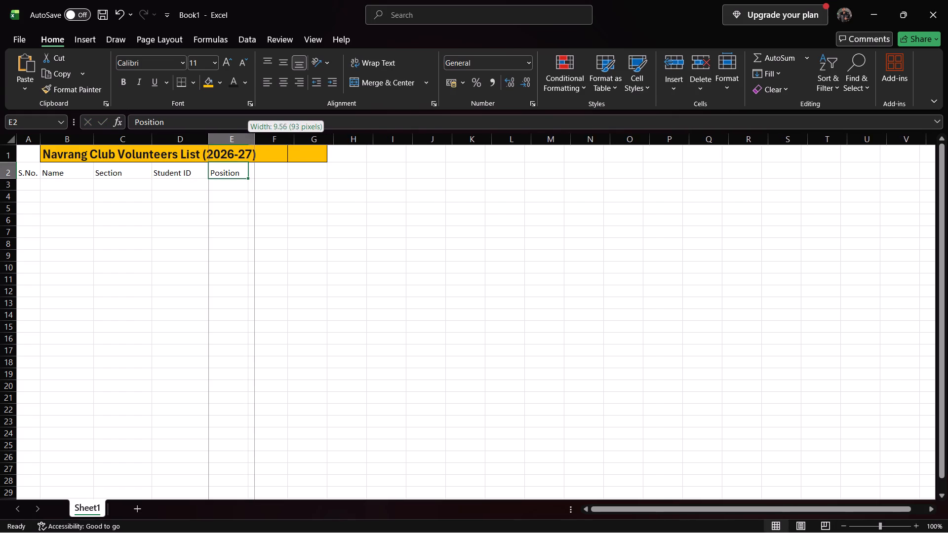
pyautogui.moveTo(255, 140); pyautogui.dragTo(260, 140)
# Enter the heading Contact in F2, after Position.
pyautogui.click(287, 171)
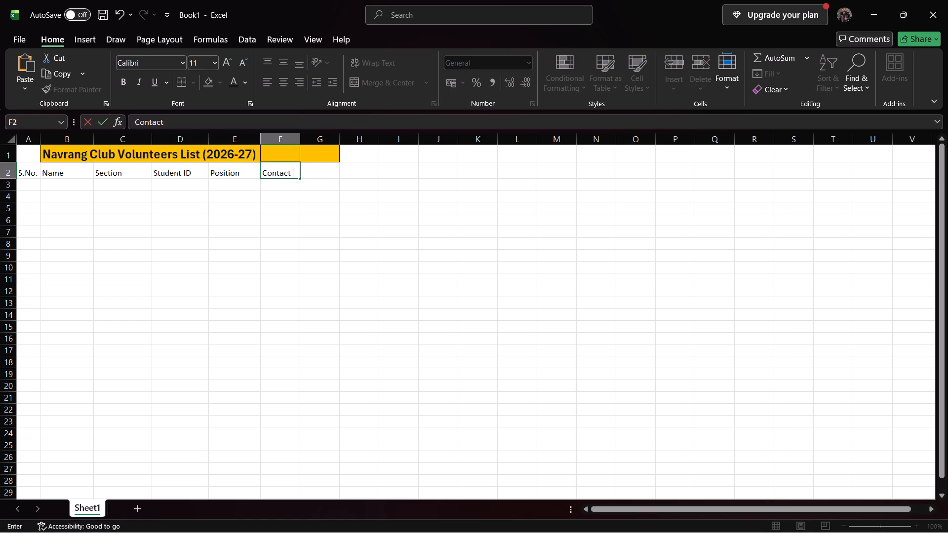
pyautogui.click(300, 219)
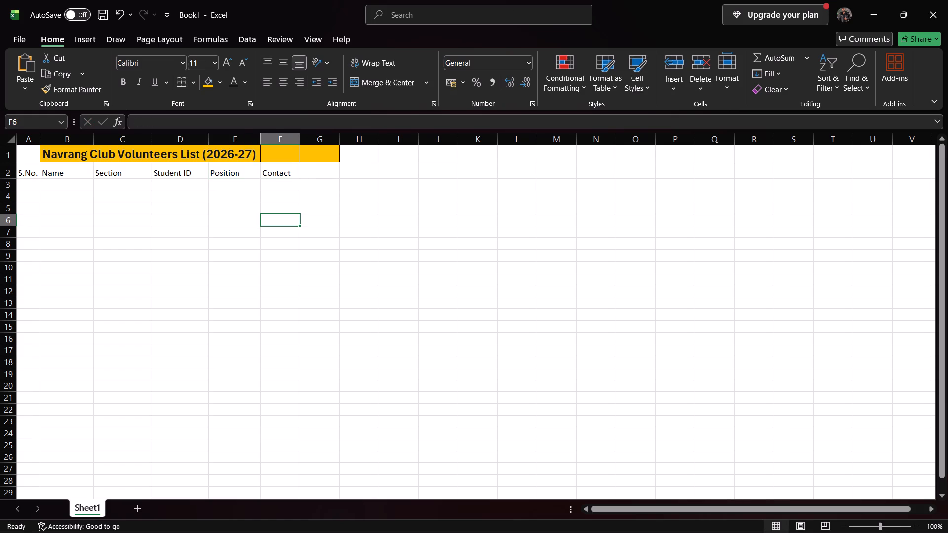
# Change the fill of the empty title-row cells F1:G1 from orange to white.
pyautogui.click(327, 156)
pyautogui.rightClick(325, 153)
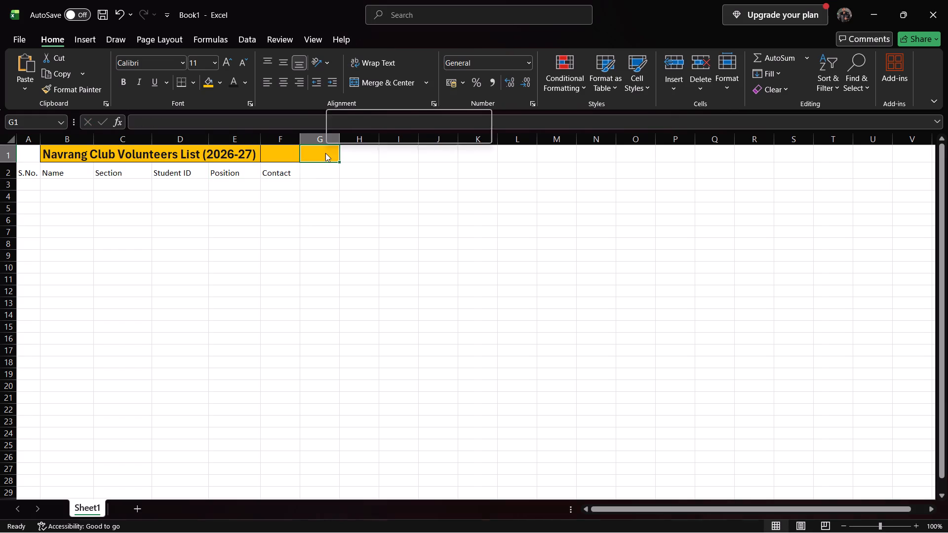
pyautogui.click(268, 248)
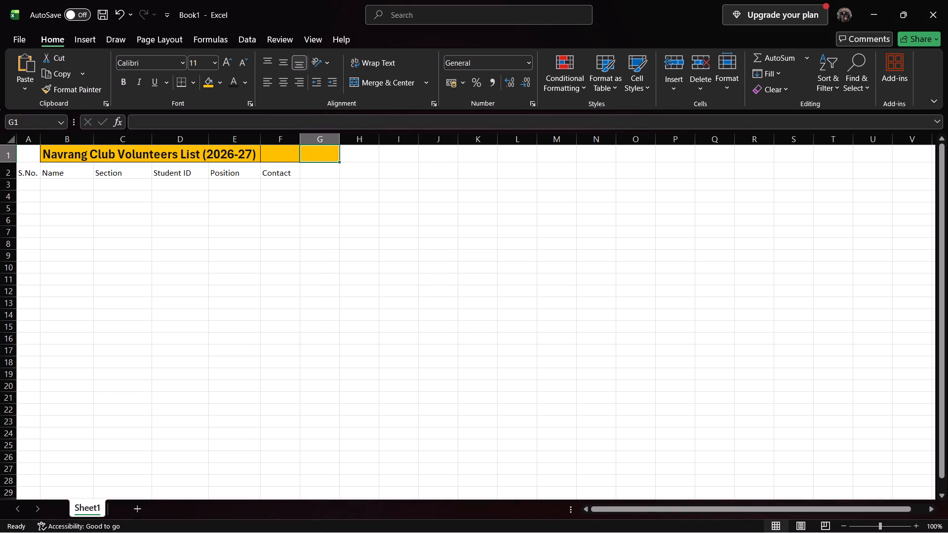
pyautogui.moveTo(329, 154); pyautogui.dragTo(288, 152)
pyautogui.rightClick(288, 152)
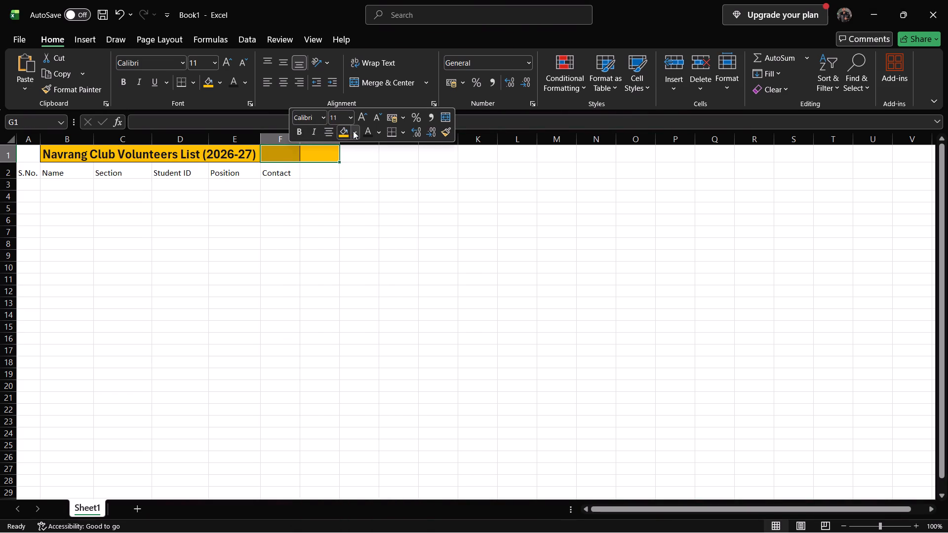
pyautogui.click(353, 131)
pyautogui.click(346, 190)
pyautogui.click(316, 223)
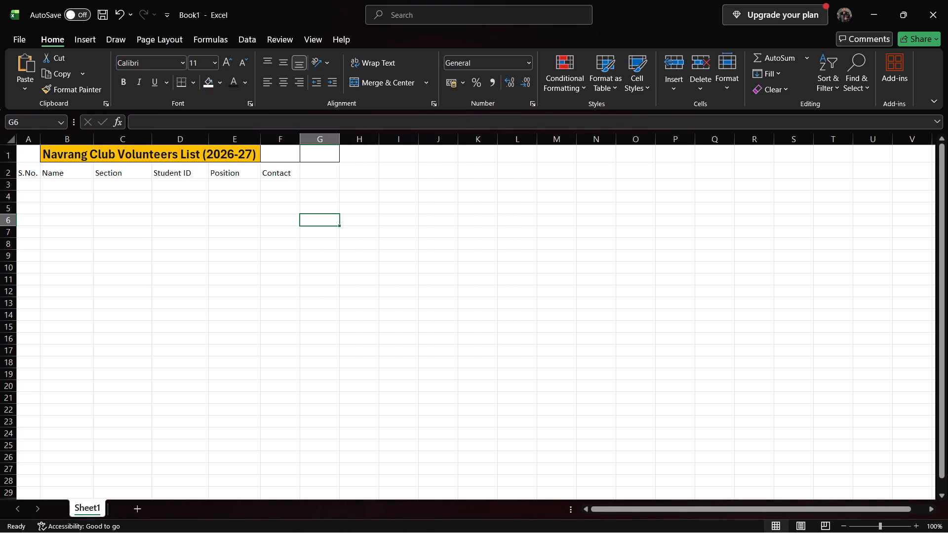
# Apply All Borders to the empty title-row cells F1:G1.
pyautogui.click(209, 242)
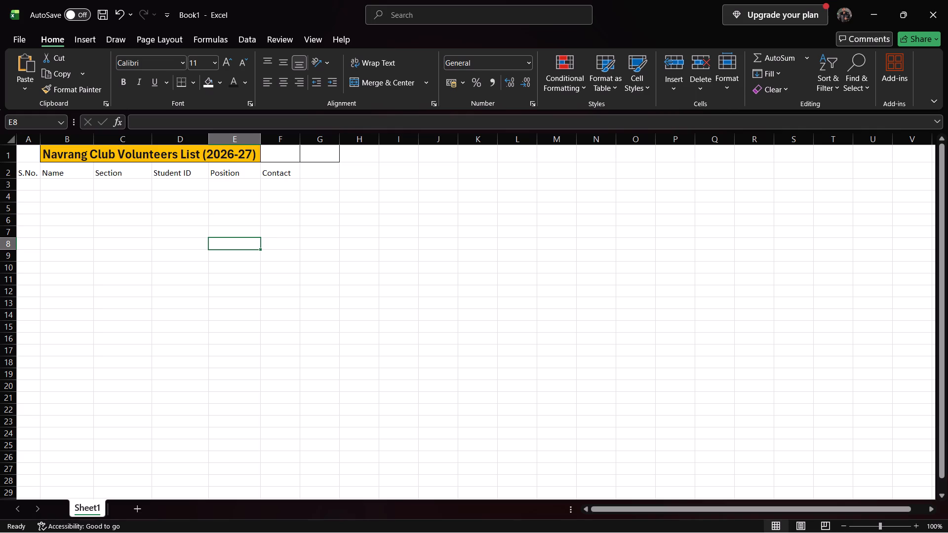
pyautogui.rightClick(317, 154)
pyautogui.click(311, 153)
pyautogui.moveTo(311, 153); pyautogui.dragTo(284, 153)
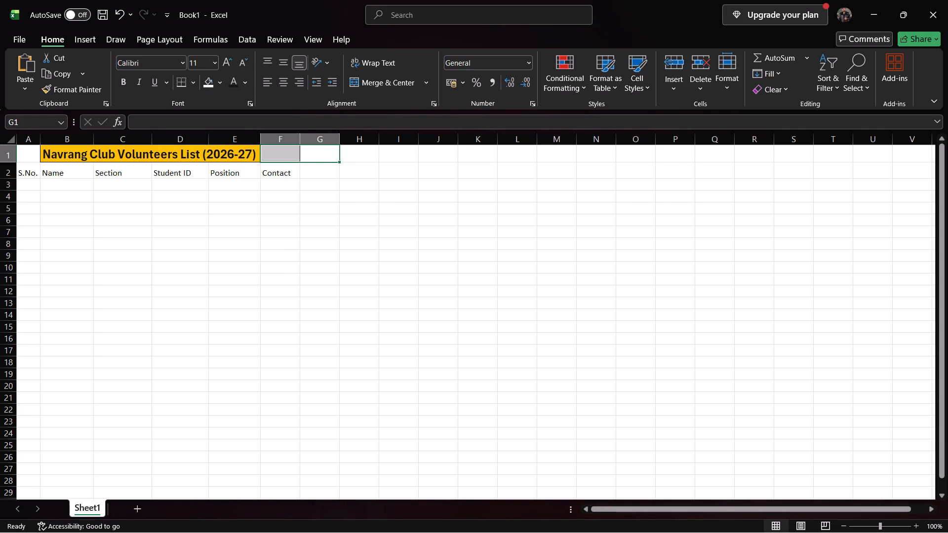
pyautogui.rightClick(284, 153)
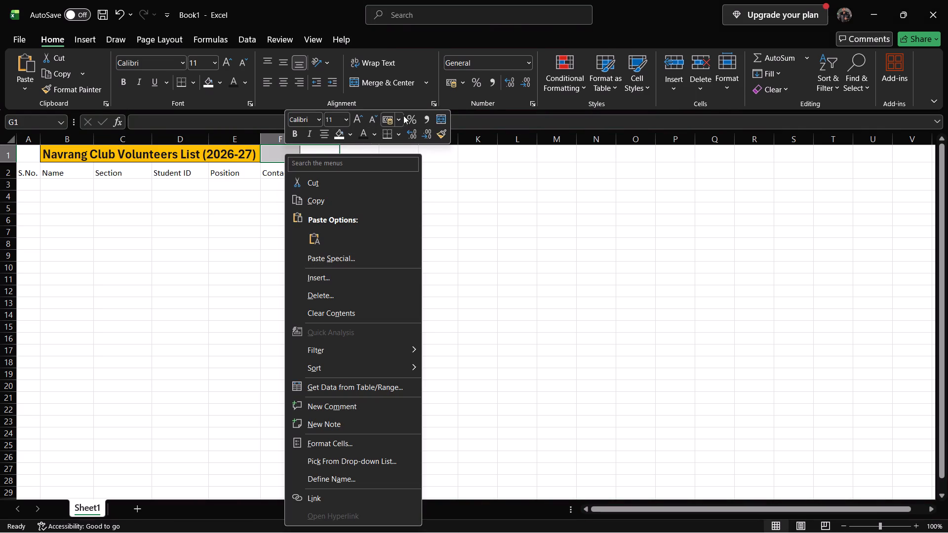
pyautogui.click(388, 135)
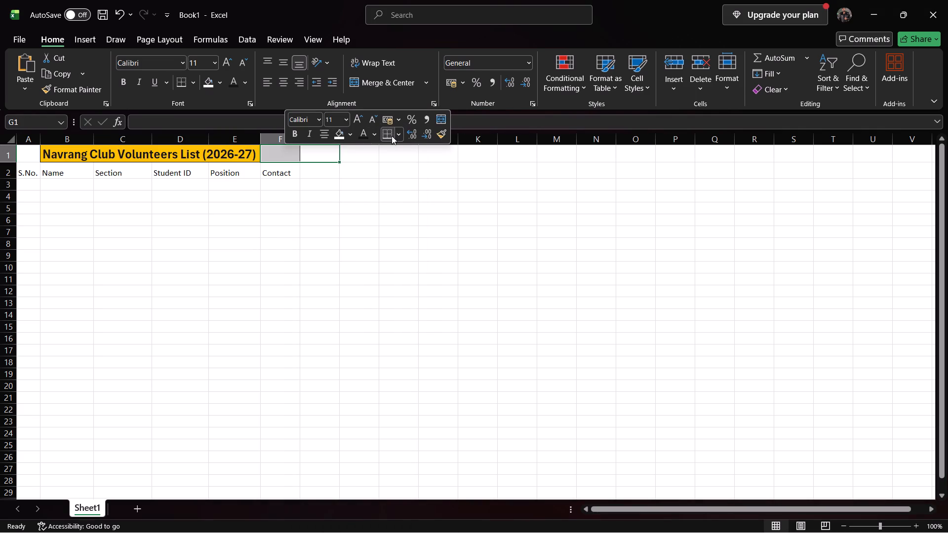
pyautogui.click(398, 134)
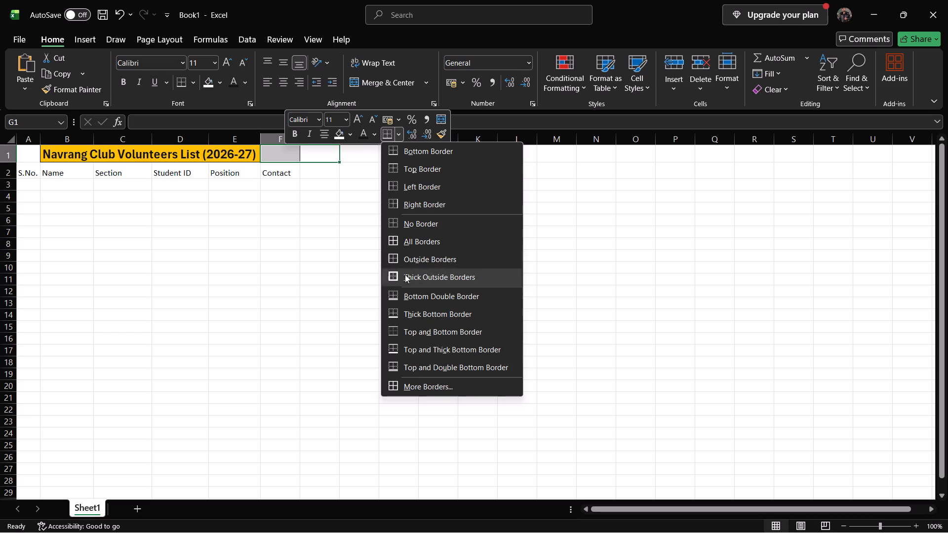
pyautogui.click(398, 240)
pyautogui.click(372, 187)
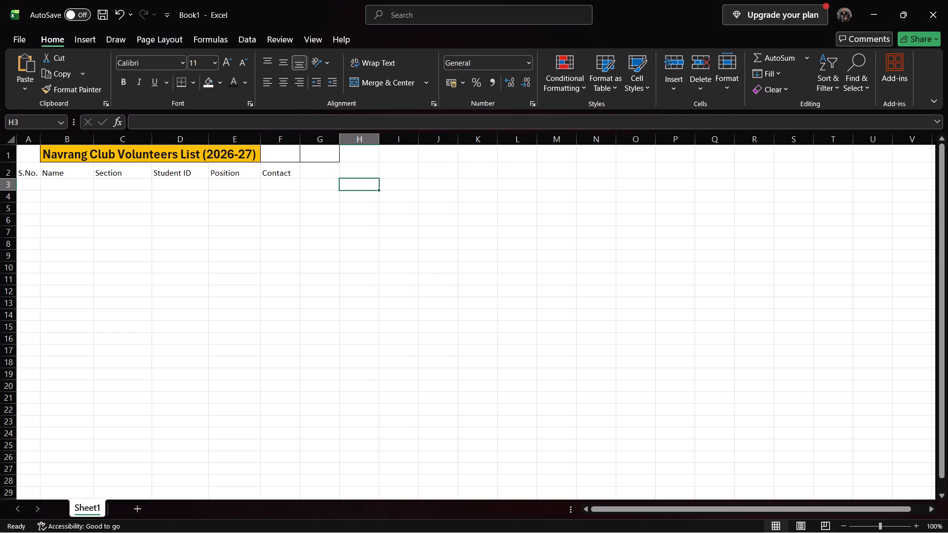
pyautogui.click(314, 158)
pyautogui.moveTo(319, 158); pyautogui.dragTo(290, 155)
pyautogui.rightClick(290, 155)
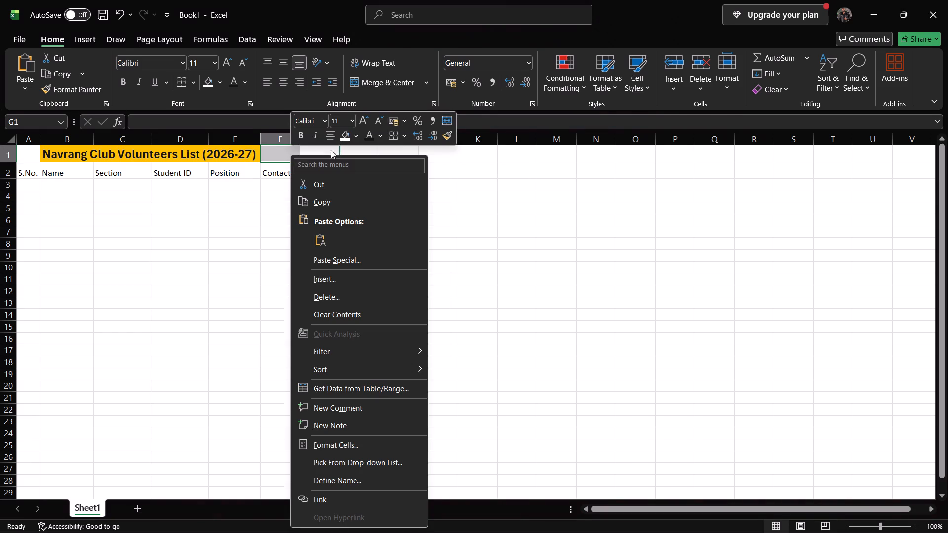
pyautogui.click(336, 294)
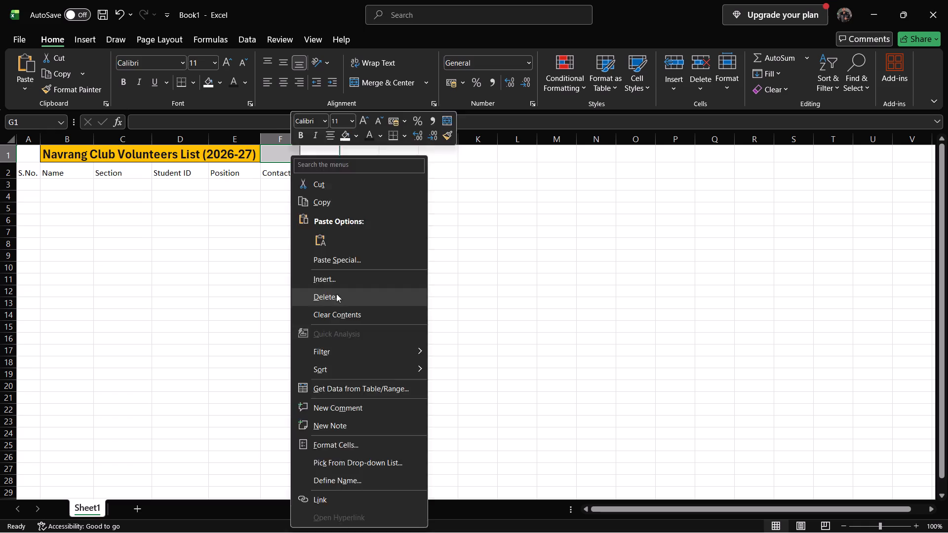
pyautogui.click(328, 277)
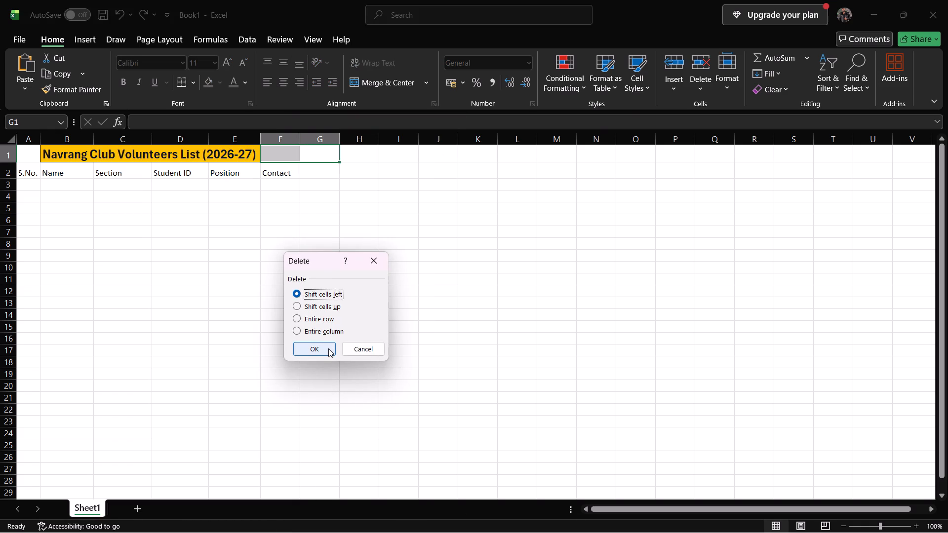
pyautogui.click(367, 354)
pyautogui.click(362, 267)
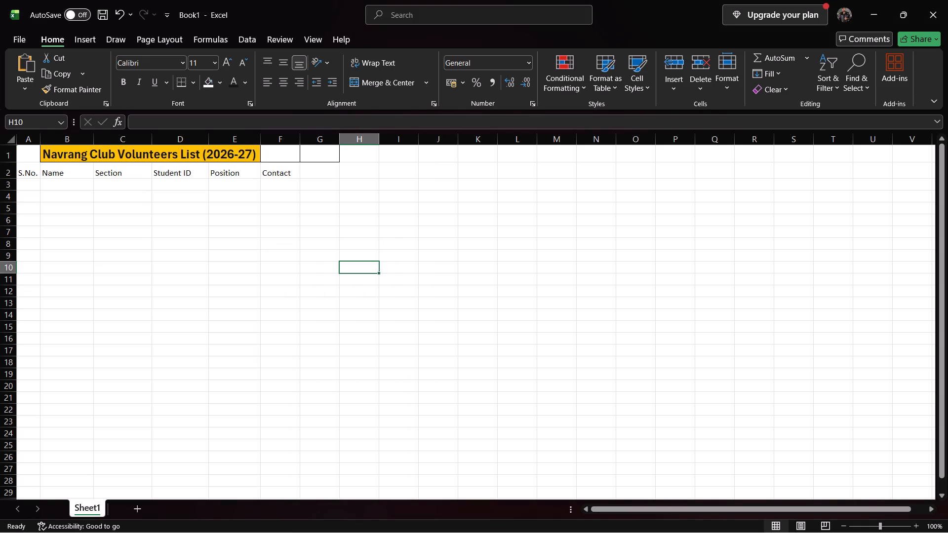
# Remove all borders from the empty title-row cells F1:G1 using the None border preset in Format Cells.
pyautogui.moveTo(339, 158); pyautogui.dragTo(293, 157)
pyautogui.rightClick(293, 157)
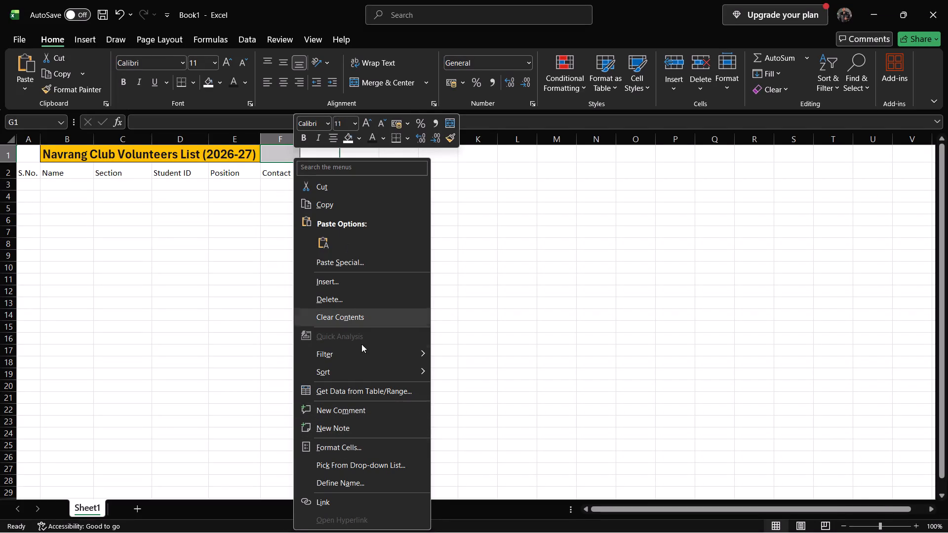
pyautogui.click(354, 445)
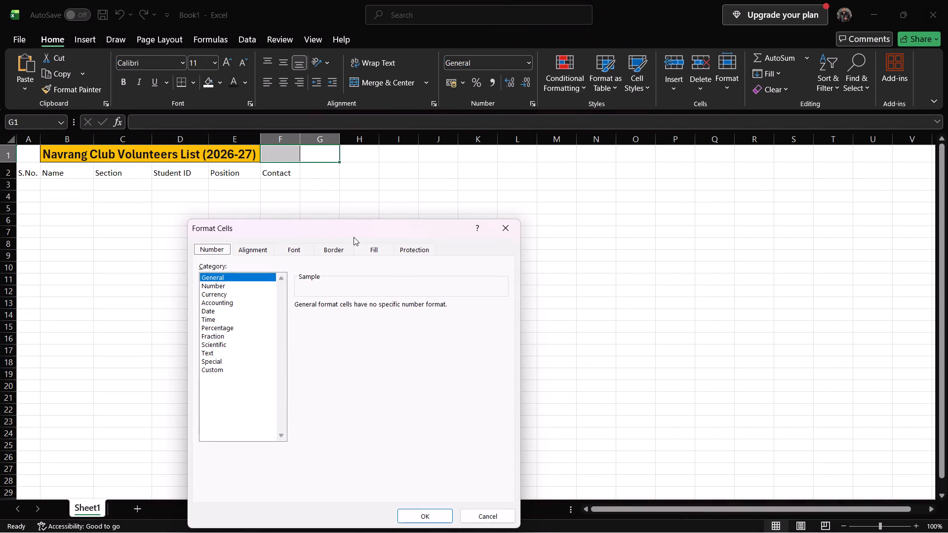
pyautogui.click(343, 251)
pyautogui.click(333, 294)
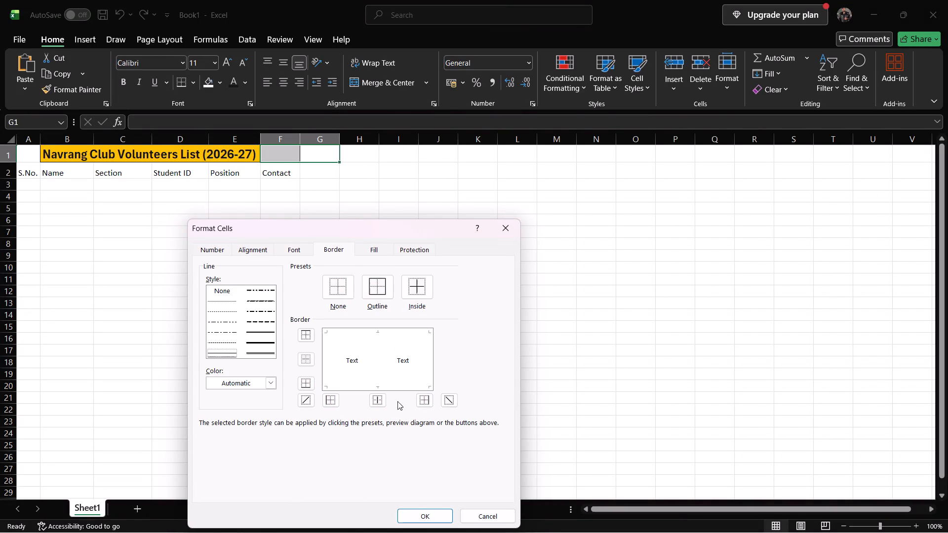
pyautogui.click(424, 521)
pyautogui.click(394, 430)
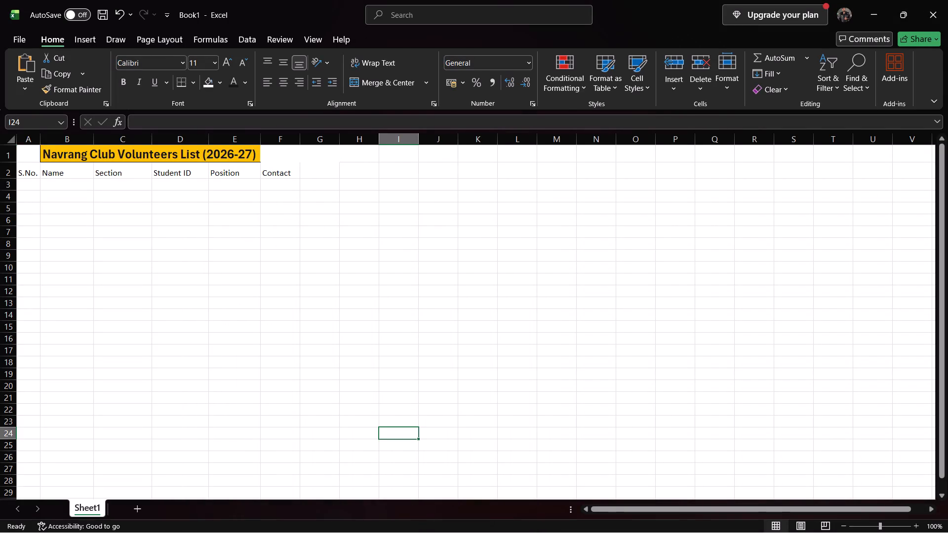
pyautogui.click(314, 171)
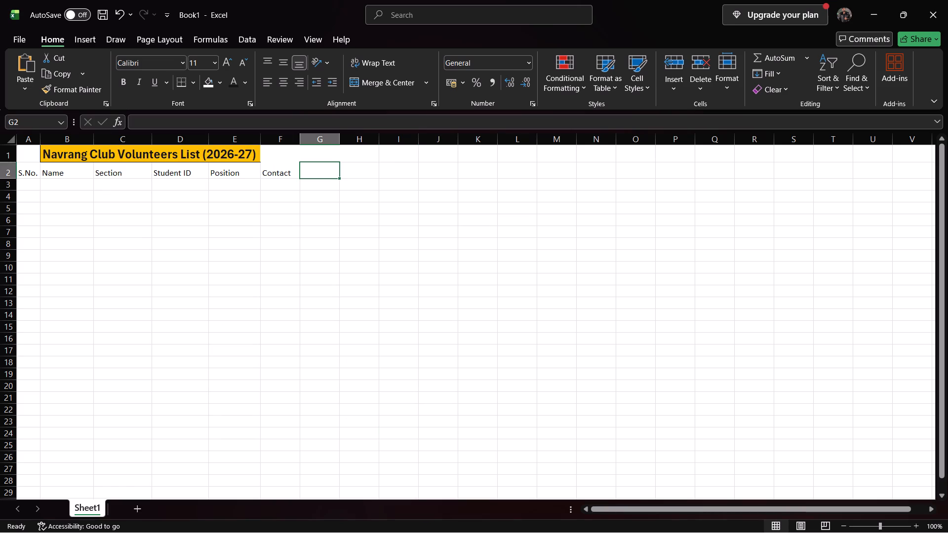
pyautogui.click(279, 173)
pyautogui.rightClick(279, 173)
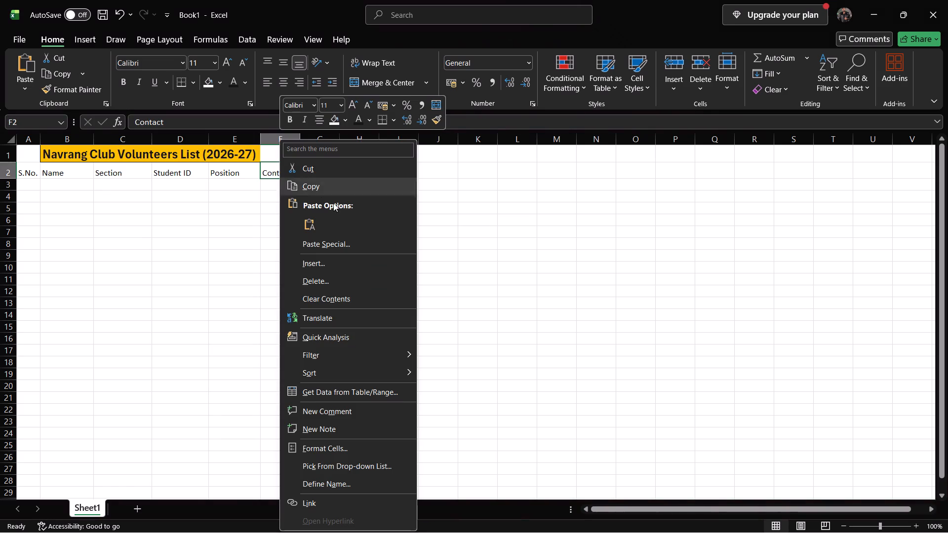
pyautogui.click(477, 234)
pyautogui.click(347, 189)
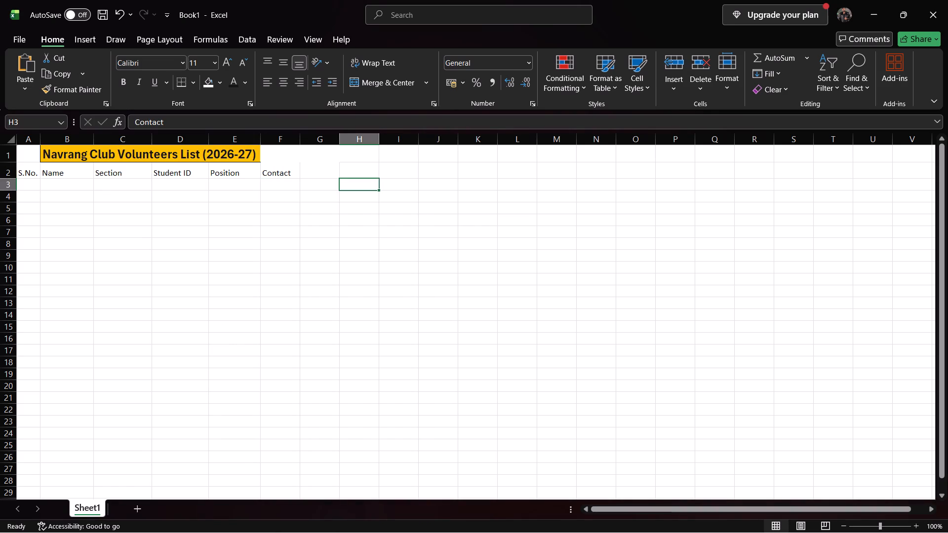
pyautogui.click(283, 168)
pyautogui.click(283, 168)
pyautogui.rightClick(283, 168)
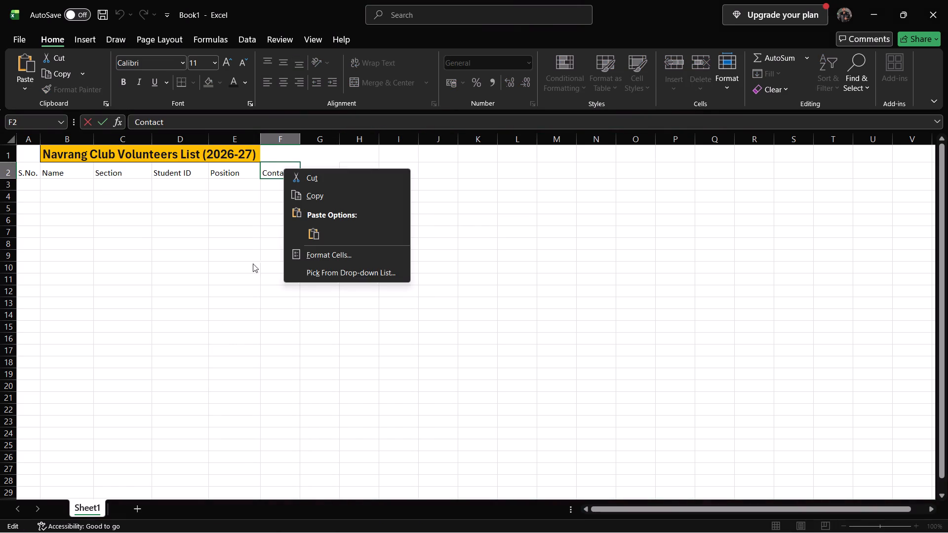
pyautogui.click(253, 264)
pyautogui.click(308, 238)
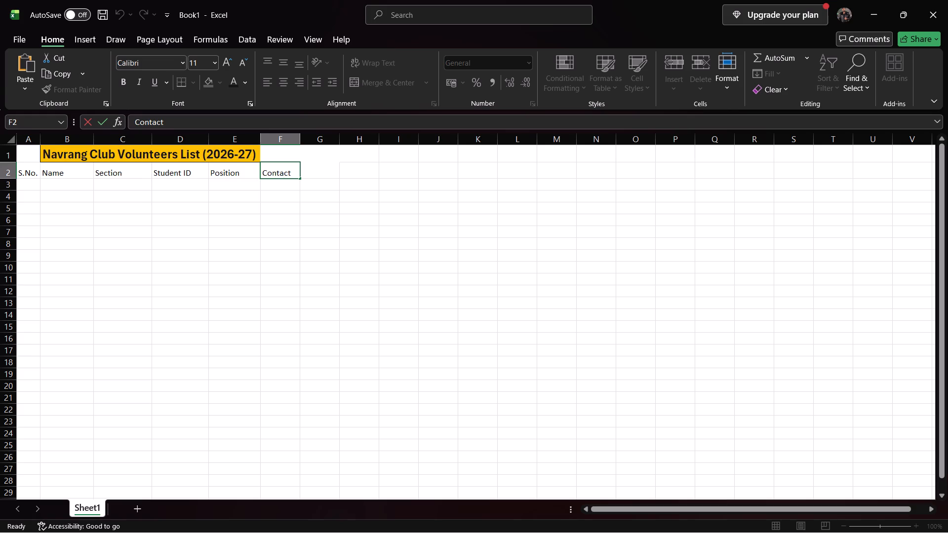
# Add an outline border around the Contact heading in F2 through Format Cells.
pyautogui.click(284, 173)
pyautogui.rightClick(284, 173)
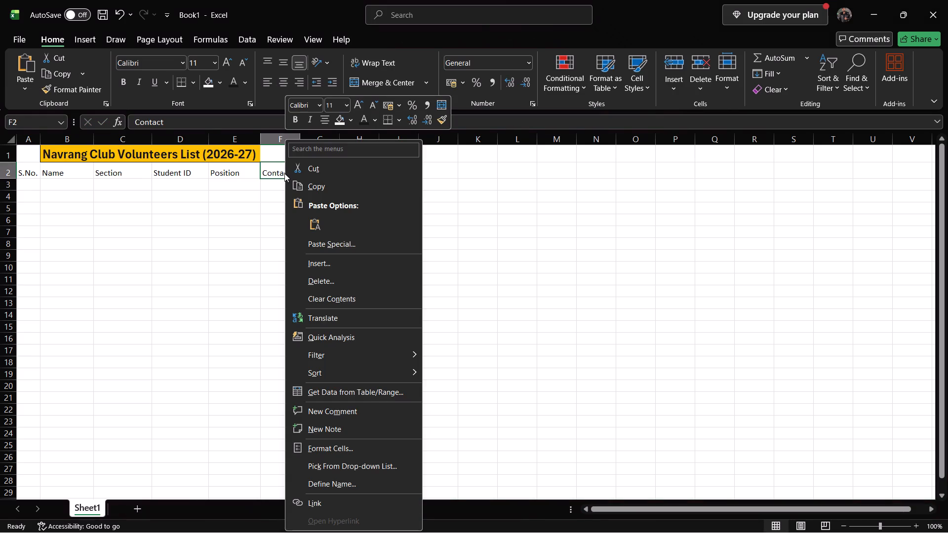
pyautogui.rightClick(284, 173)
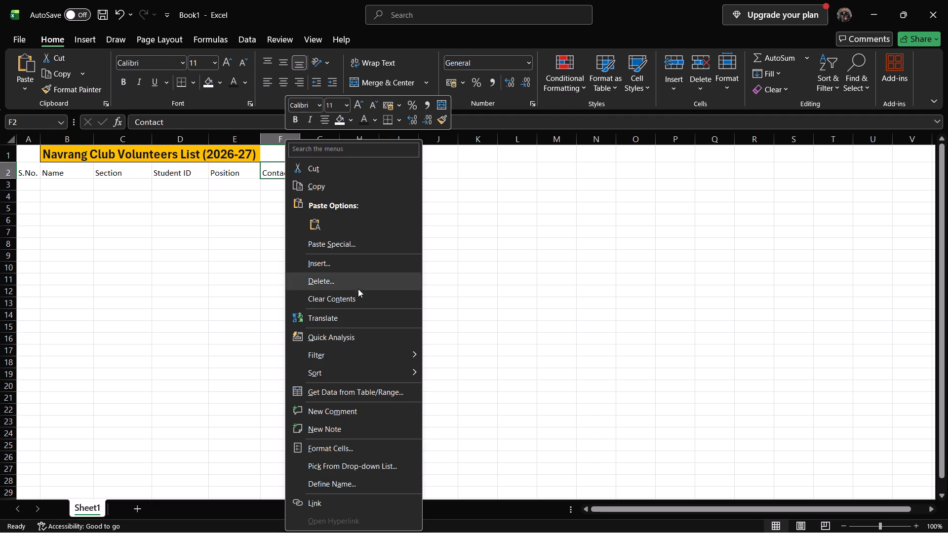
pyautogui.click(341, 448)
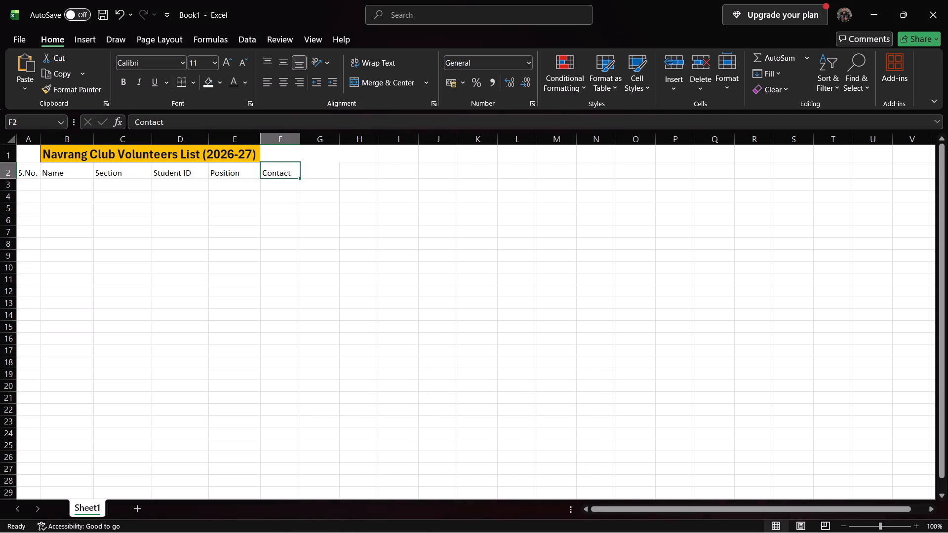
pyautogui.click(359, 285)
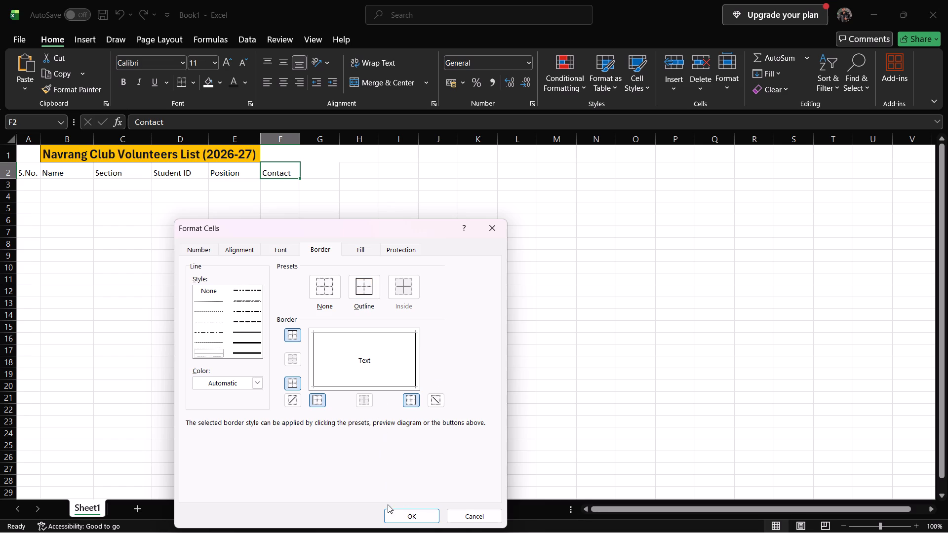
pyautogui.click(416, 520)
pyautogui.click(352, 442)
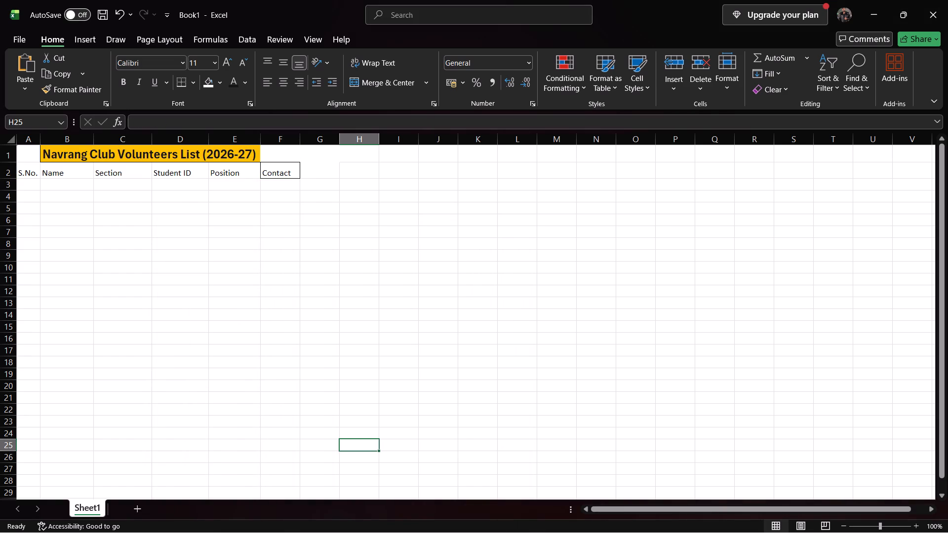
# Add an outline border and inside vertical borders to the S.No. through Position headings in A2:E2.
pyautogui.click(259, 172)
pyautogui.click(259, 172)
pyautogui.click(259, 172)
pyautogui.moveTo(252, 172); pyautogui.dragTo(34, 171)
pyautogui.rightClick(34, 171)
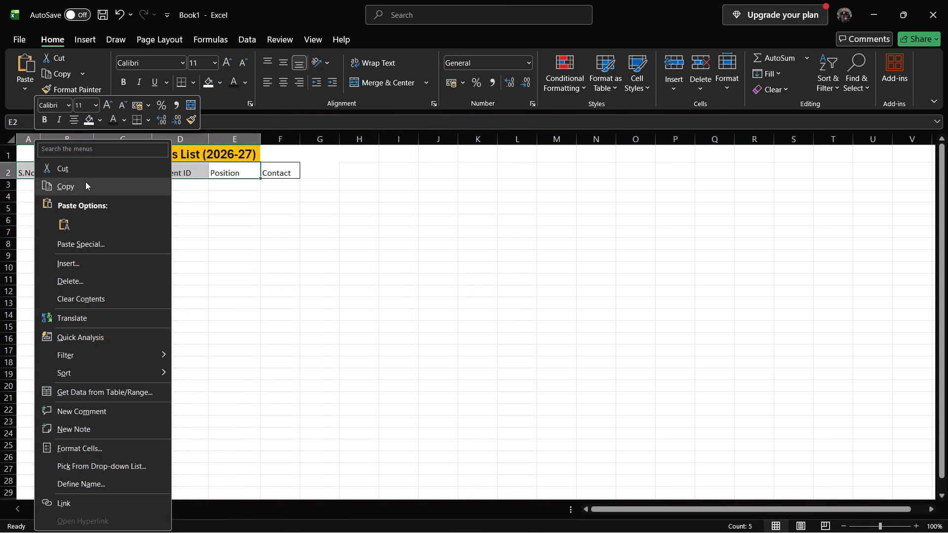
pyautogui.click(98, 447)
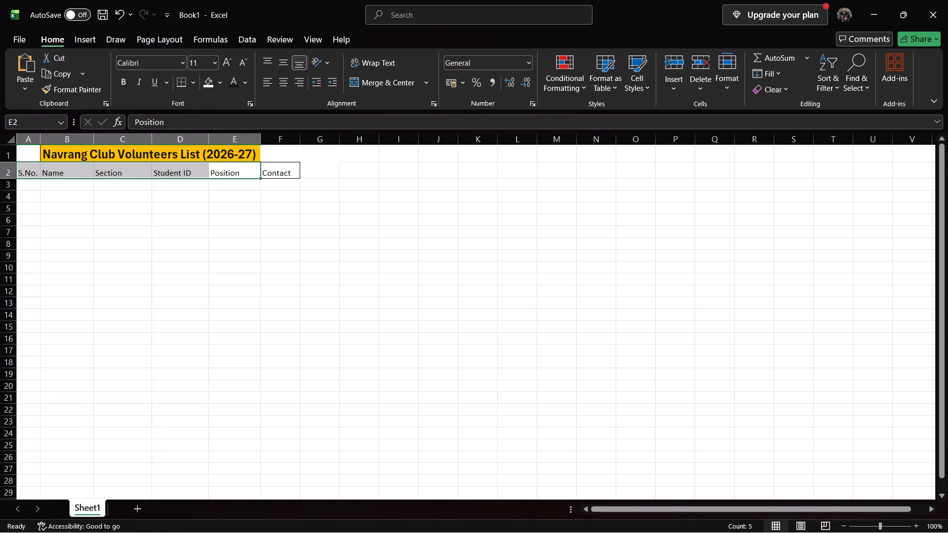
pyautogui.click(197, 290)
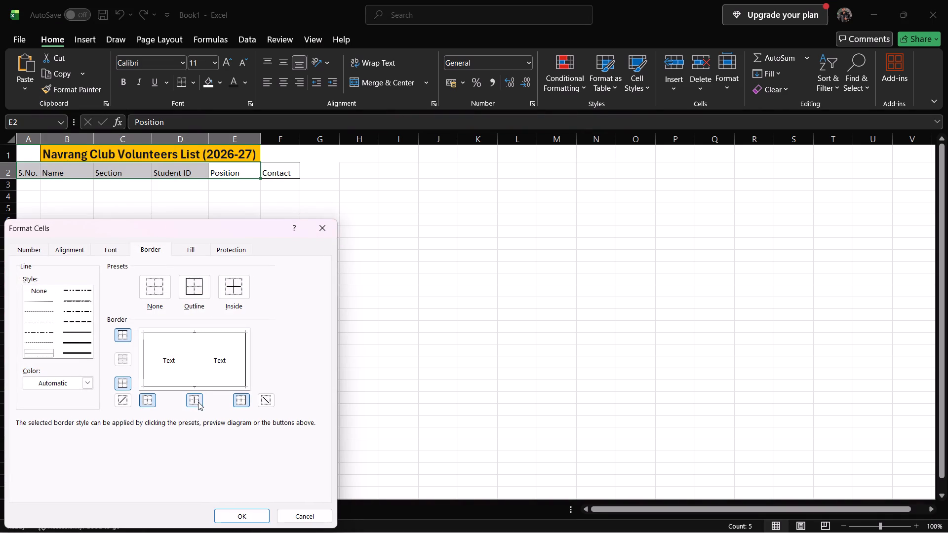
pyautogui.click(197, 400)
pyautogui.click(253, 512)
pyautogui.click(244, 410)
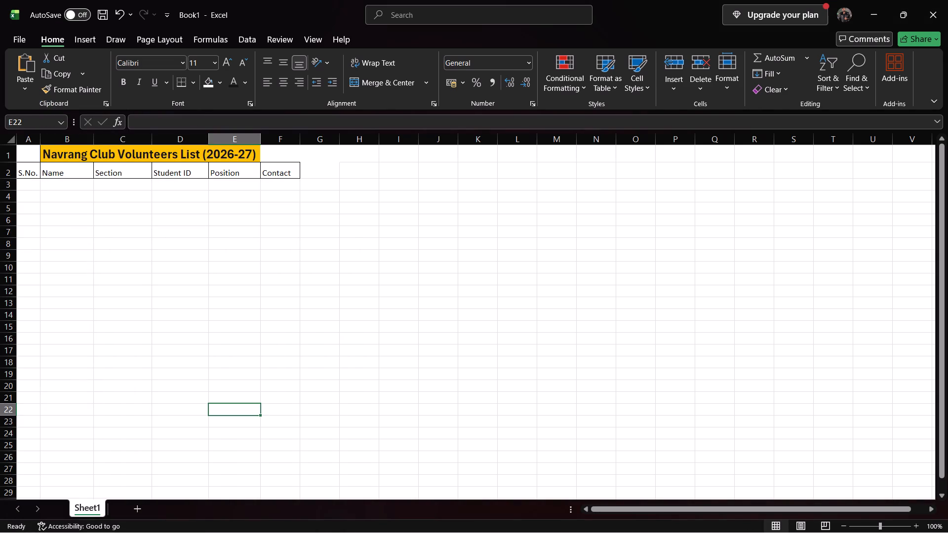
# Widen the Position, Contact and Name columns and narrow the Section and Student ID columns, keeping the title text within B to E.
pyautogui.moveTo(259, 139); pyautogui.dragTo(268, 137)
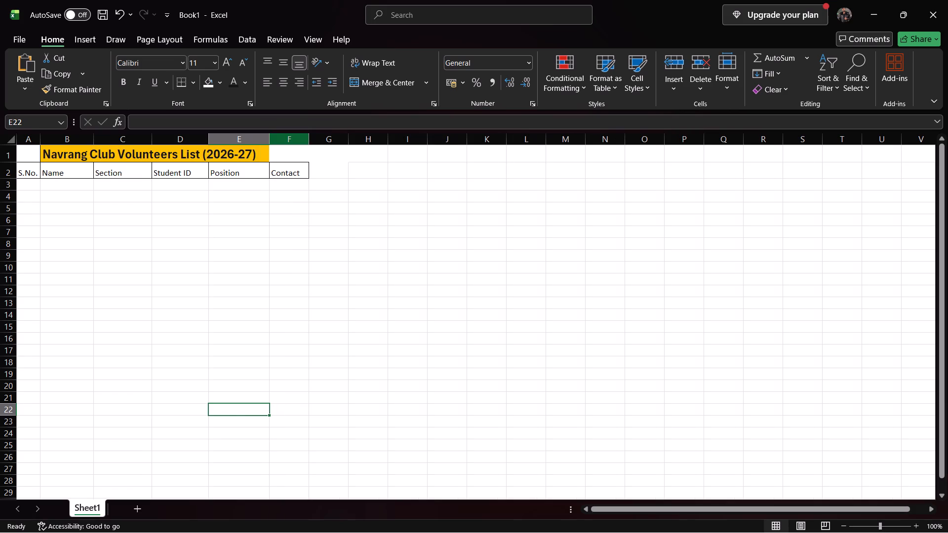
pyautogui.moveTo(308, 136); pyautogui.dragTo(319, 137)
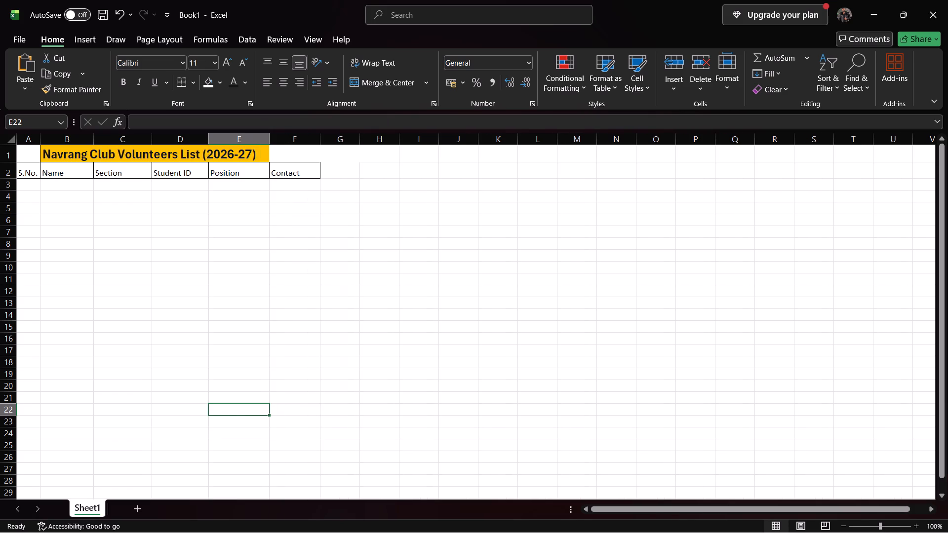
pyautogui.moveTo(319, 137); pyautogui.dragTo(327, 137)
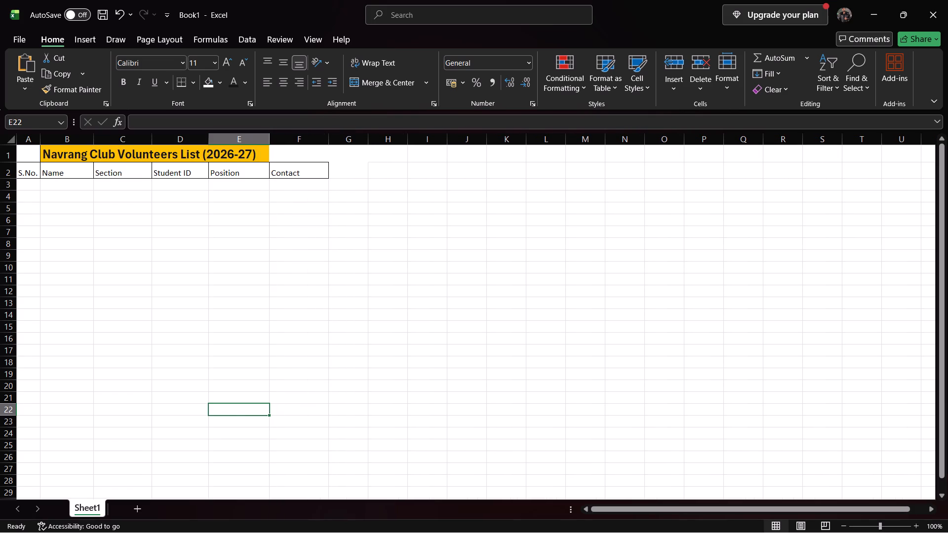
pyautogui.moveTo(93, 135); pyautogui.dragTo(100, 136)
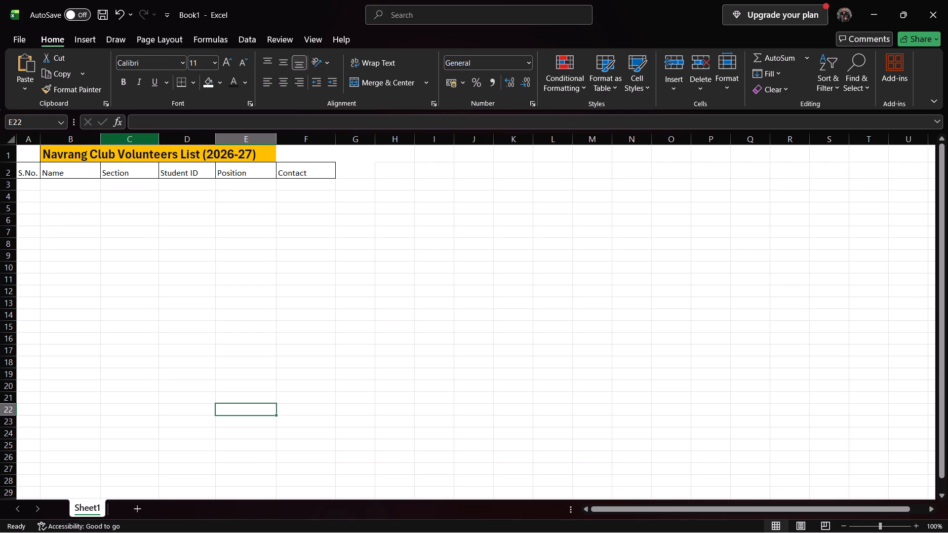
pyautogui.moveTo(159, 141); pyautogui.dragTo(151, 141)
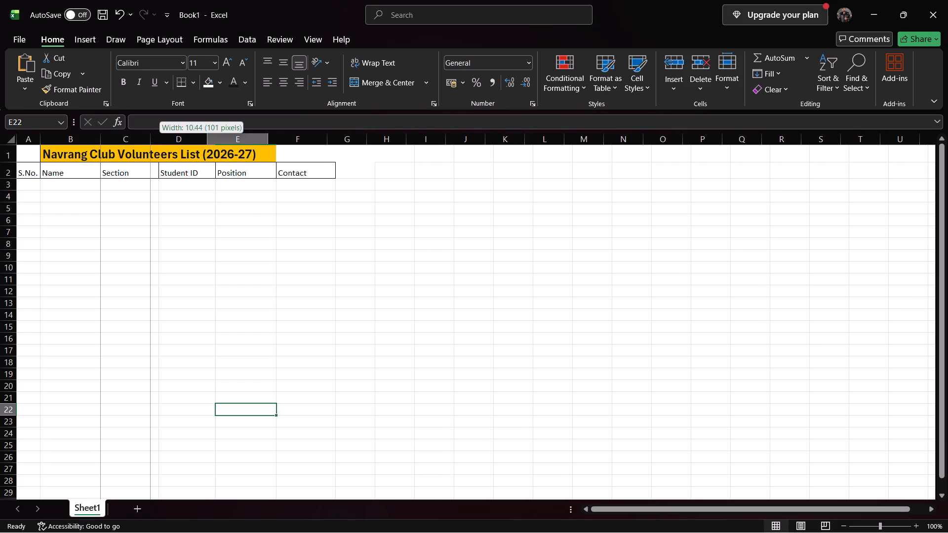
pyautogui.moveTo(151, 141); pyautogui.dragTo(148, 141)
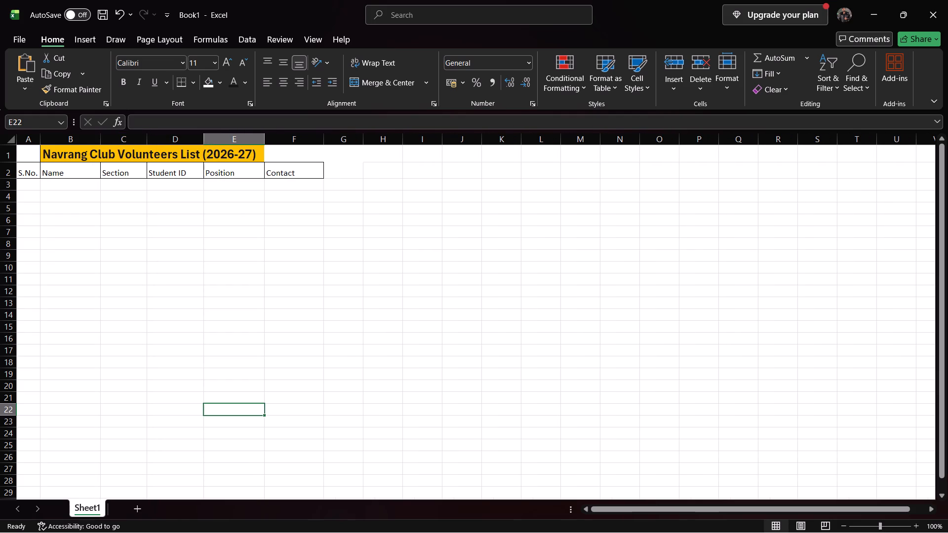
pyautogui.moveTo(202, 138); pyautogui.dragTo(194, 136)
# Enter the serial numbers 1 to 18 down the S.No. column in A3:A20.
pyautogui.click(31, 185)
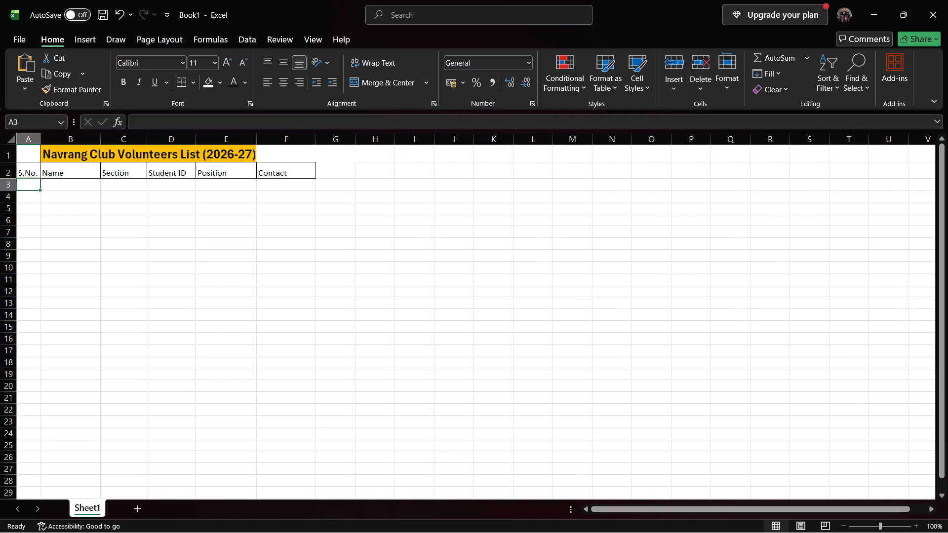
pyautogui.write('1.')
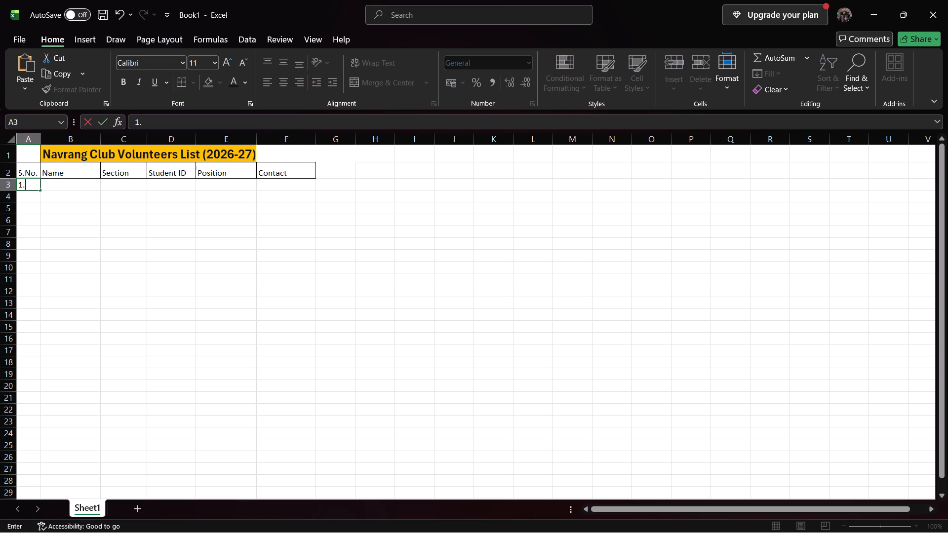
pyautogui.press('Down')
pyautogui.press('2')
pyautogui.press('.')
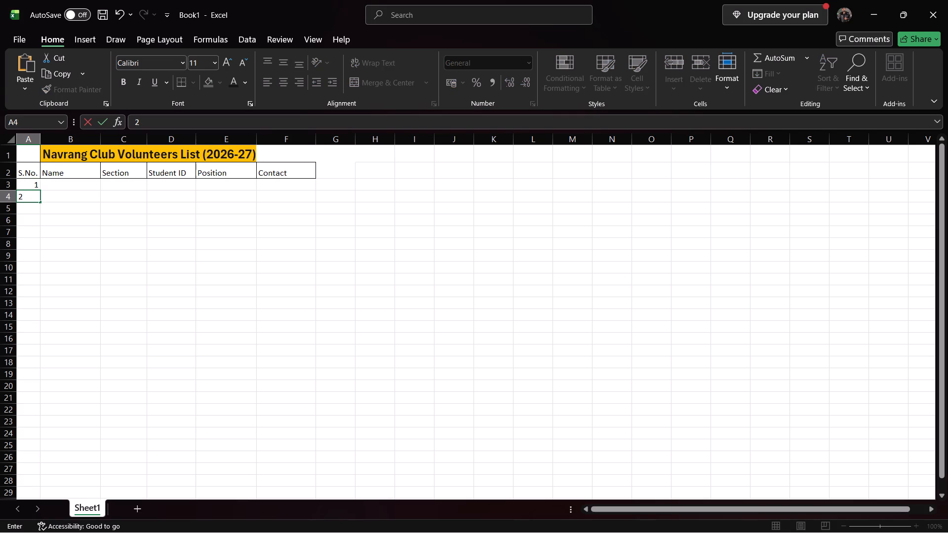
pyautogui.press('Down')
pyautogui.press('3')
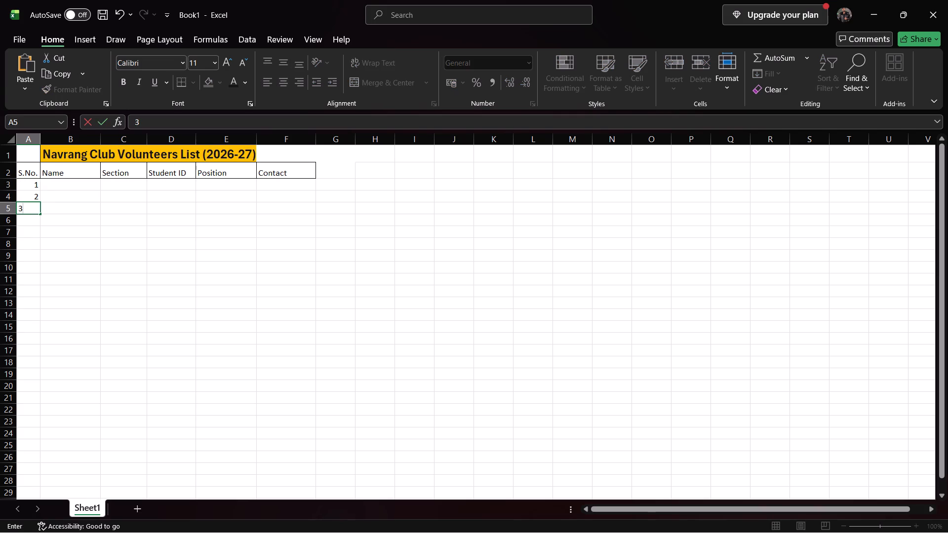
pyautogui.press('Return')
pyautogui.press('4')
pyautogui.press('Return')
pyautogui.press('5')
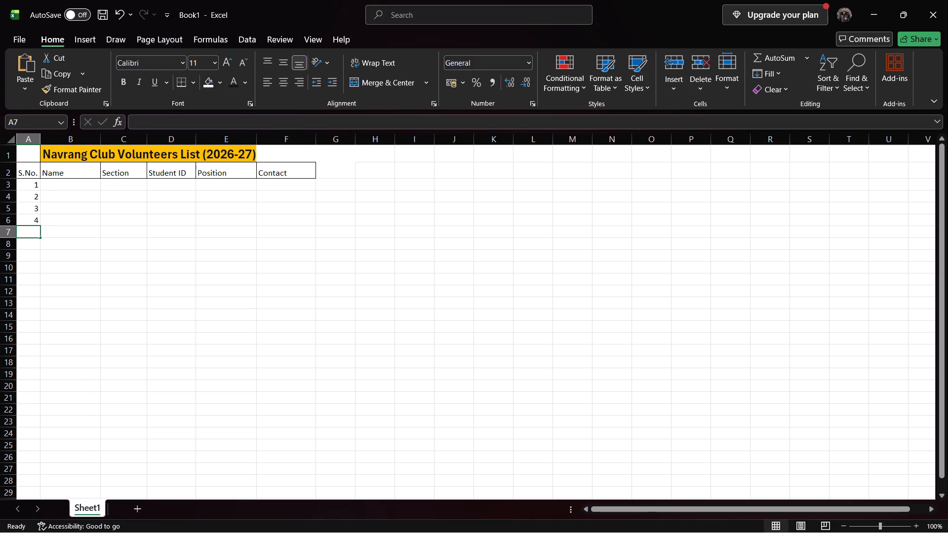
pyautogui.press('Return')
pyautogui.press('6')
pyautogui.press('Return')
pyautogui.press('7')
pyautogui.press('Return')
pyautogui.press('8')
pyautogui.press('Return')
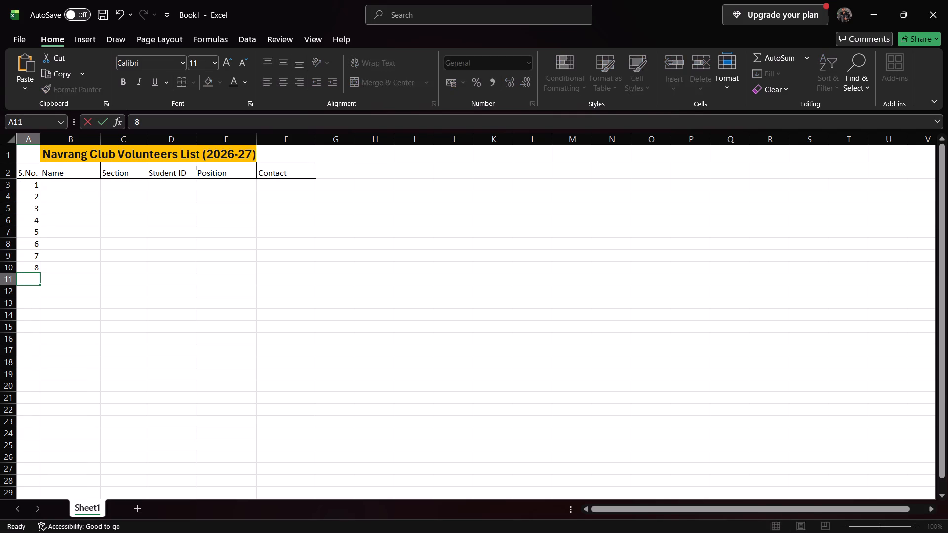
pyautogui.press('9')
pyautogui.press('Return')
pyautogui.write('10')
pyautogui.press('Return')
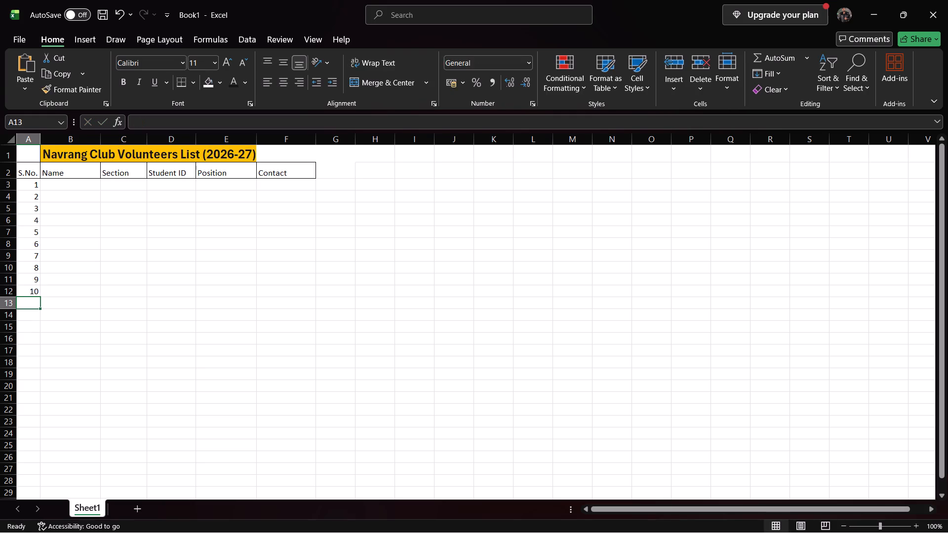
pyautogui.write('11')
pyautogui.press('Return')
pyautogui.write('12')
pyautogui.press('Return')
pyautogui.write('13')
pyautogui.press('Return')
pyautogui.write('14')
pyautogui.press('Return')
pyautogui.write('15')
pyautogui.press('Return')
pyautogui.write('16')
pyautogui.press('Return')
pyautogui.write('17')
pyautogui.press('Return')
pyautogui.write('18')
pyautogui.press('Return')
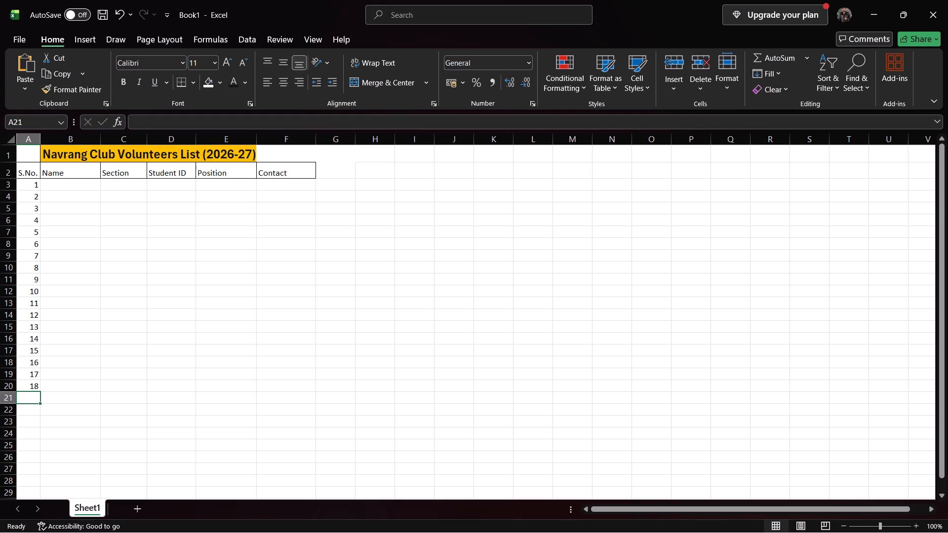
# Restore the Book1 window from full screen, stretch it to full height and narrow it to leave room beside it.
pyautogui.click(69, 187)
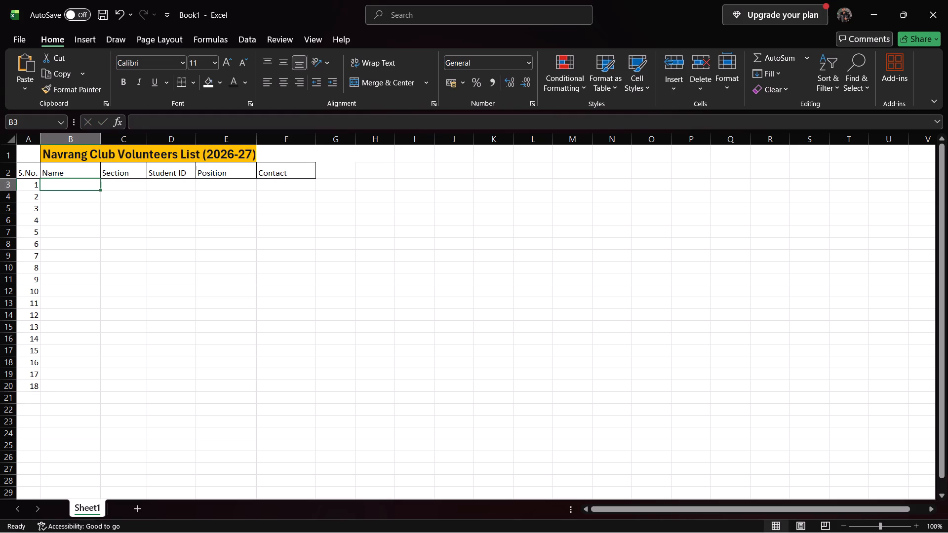
pyautogui.click(900, 3)
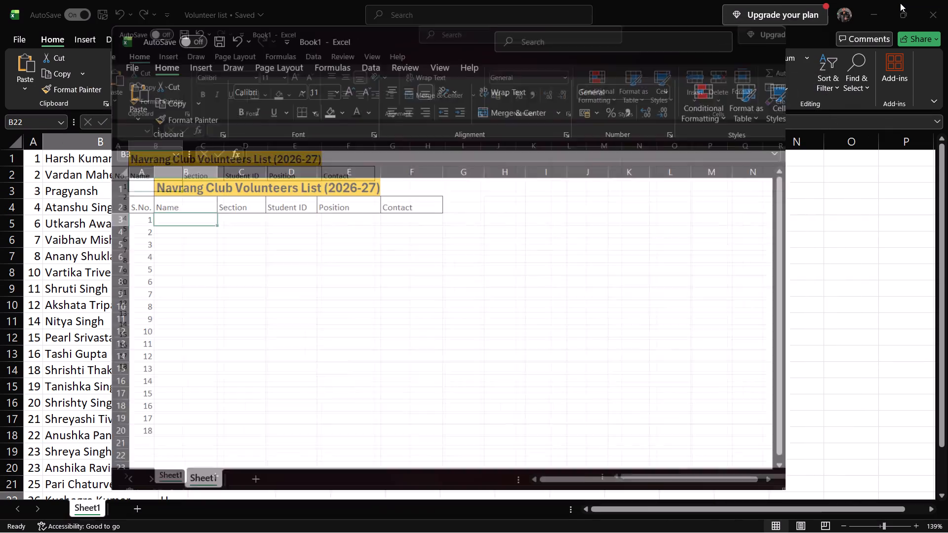
pyautogui.moveTo(340, 29); pyautogui.dragTo(353, 0)
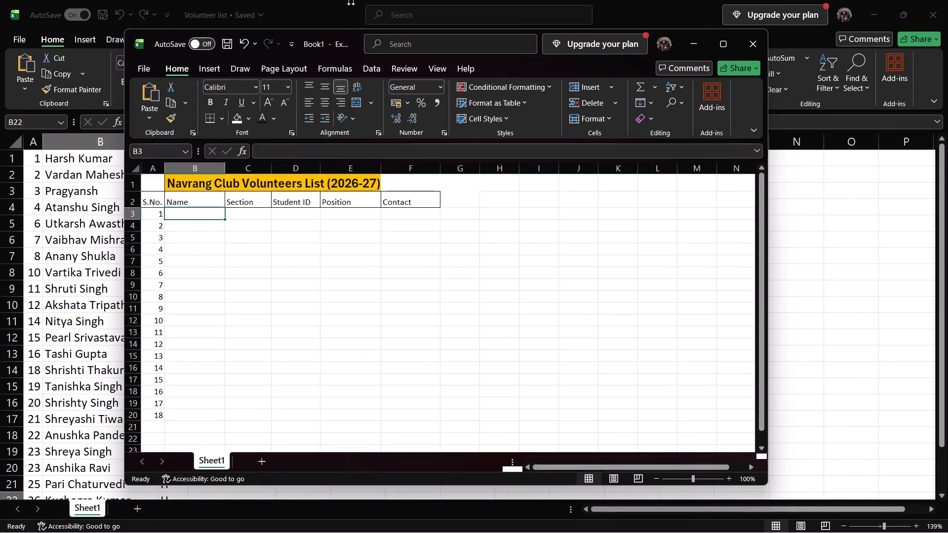
pyautogui.moveTo(353, 0); pyautogui.dragTo(355, 0)
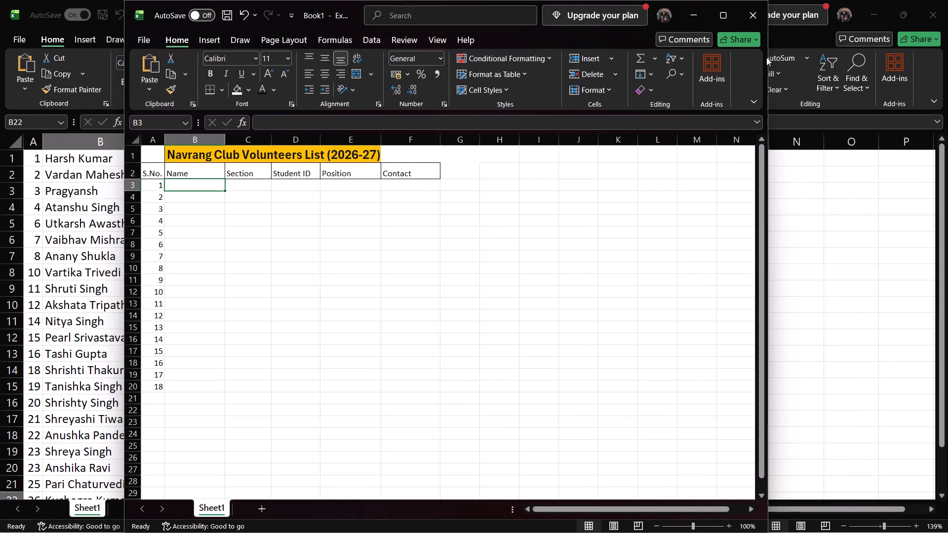
pyautogui.moveTo(768, 56); pyautogui.dragTo(614, 49)
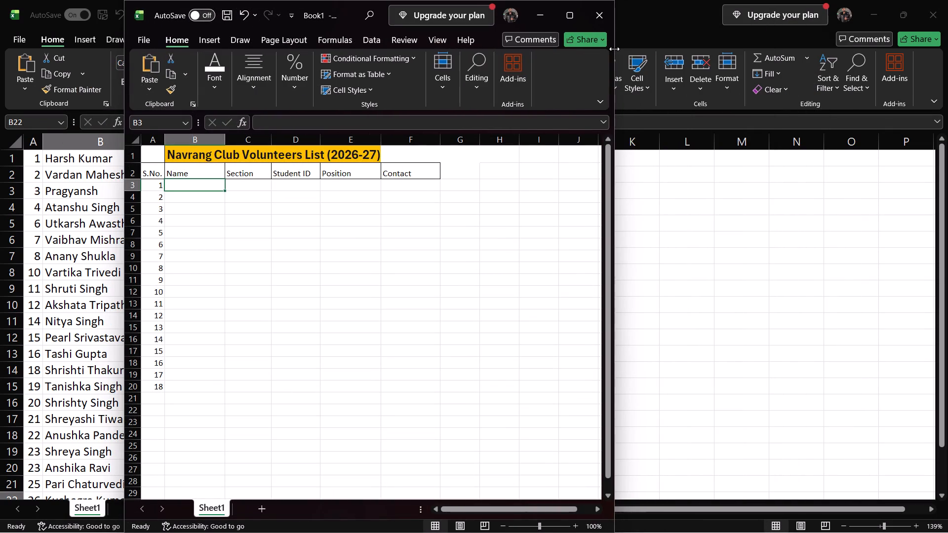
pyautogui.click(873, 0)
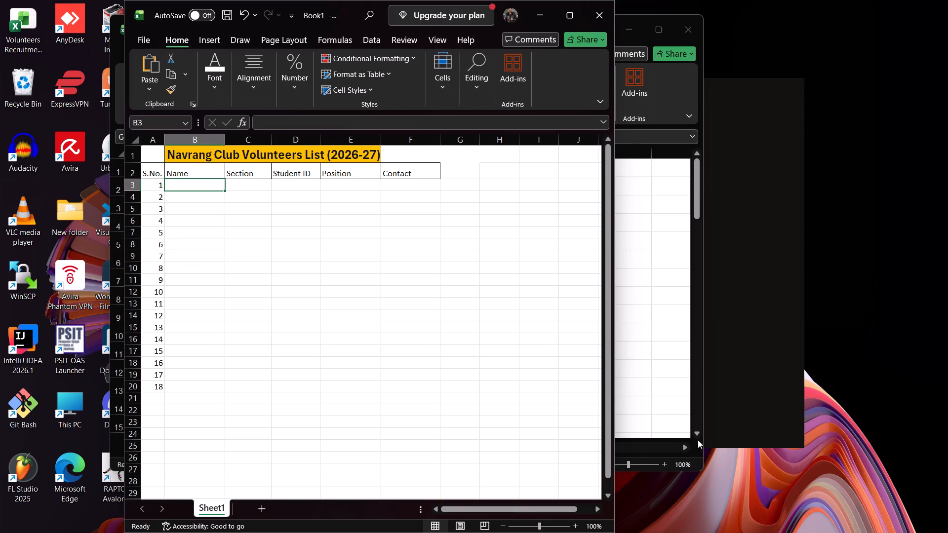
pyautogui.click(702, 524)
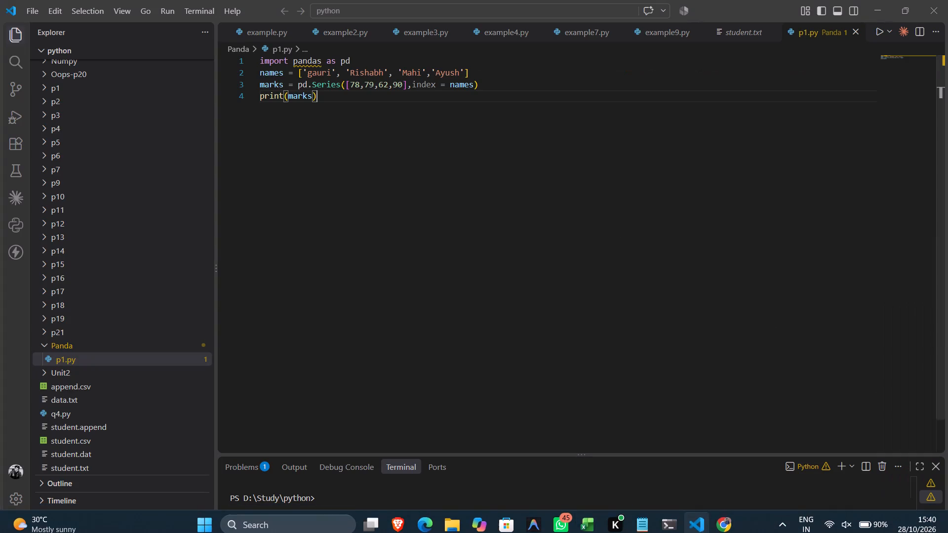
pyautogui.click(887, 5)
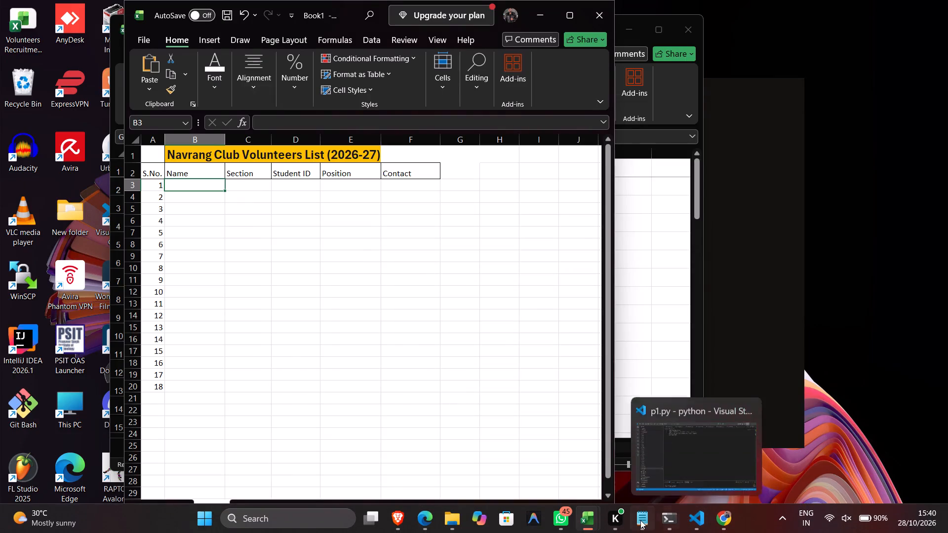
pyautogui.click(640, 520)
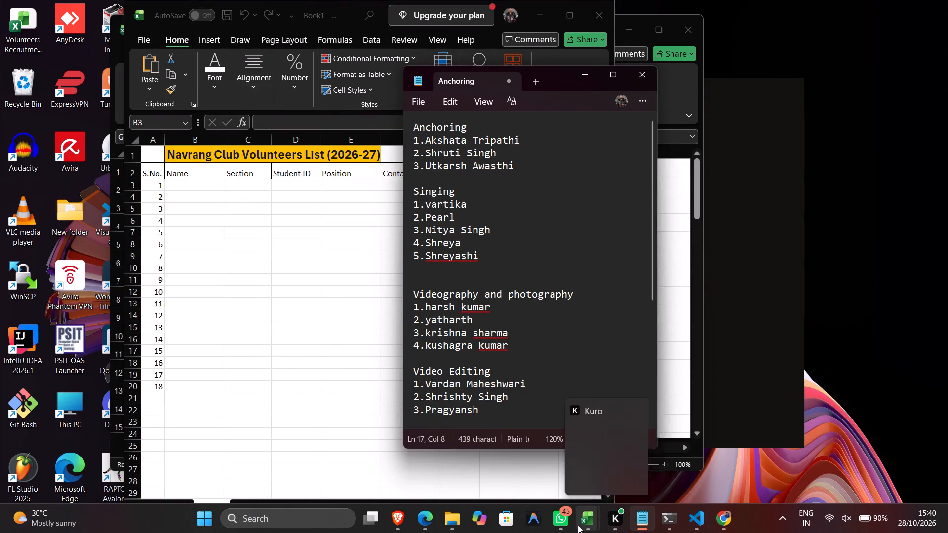
# Bring up the Volunteer list workbook as a narrowed window beside Book1, and minimise the Anchoring note that covers the sheet.
pyautogui.click(582, 527)
pyautogui.click(584, 532)
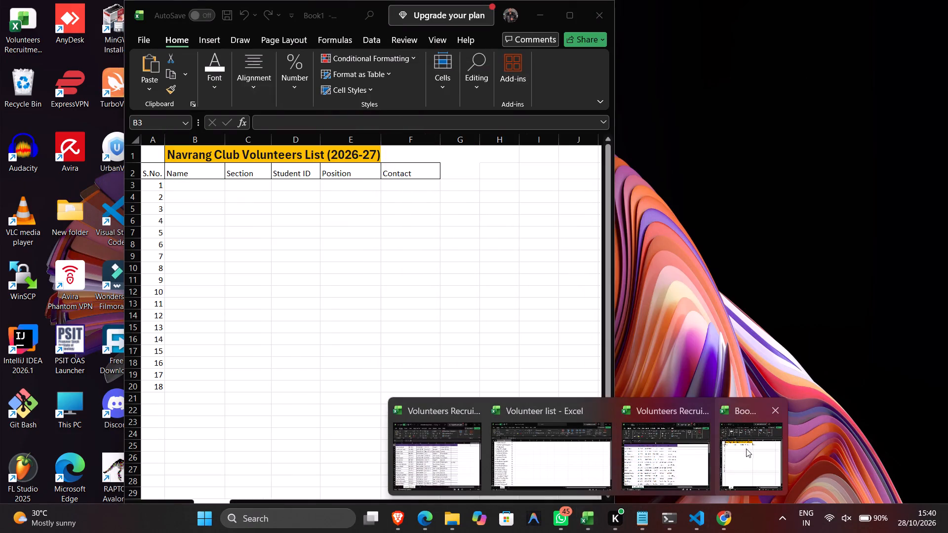
pyautogui.click(549, 454)
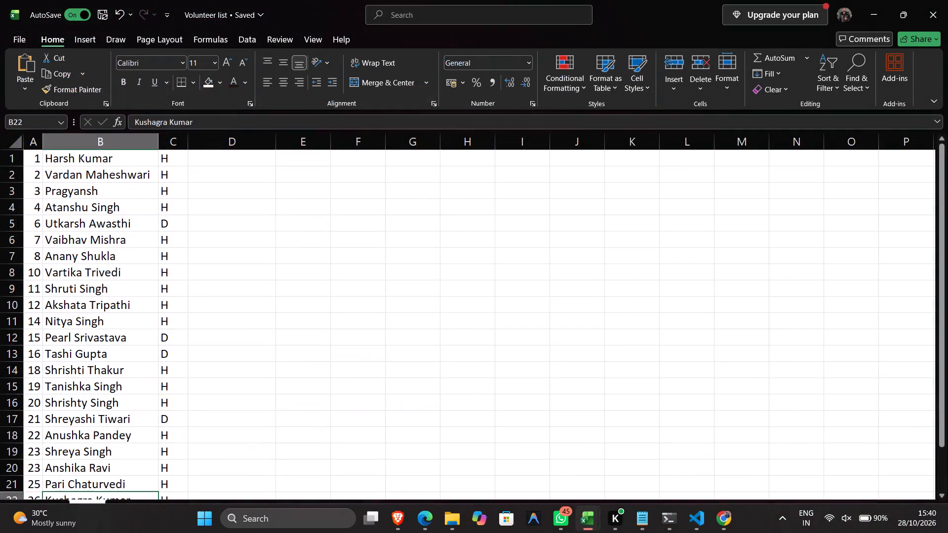
pyautogui.click(899, 7)
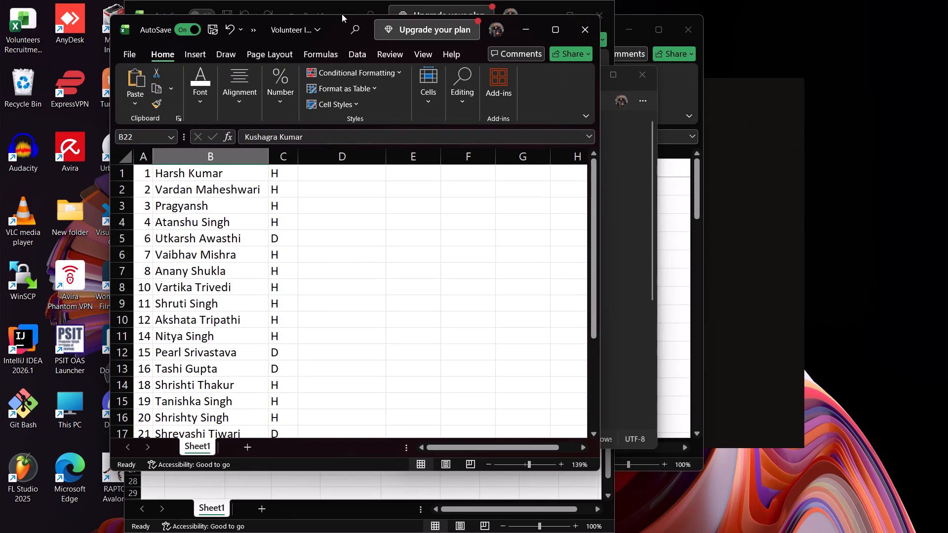
pyautogui.moveTo(342, 16); pyautogui.dragTo(382, 0)
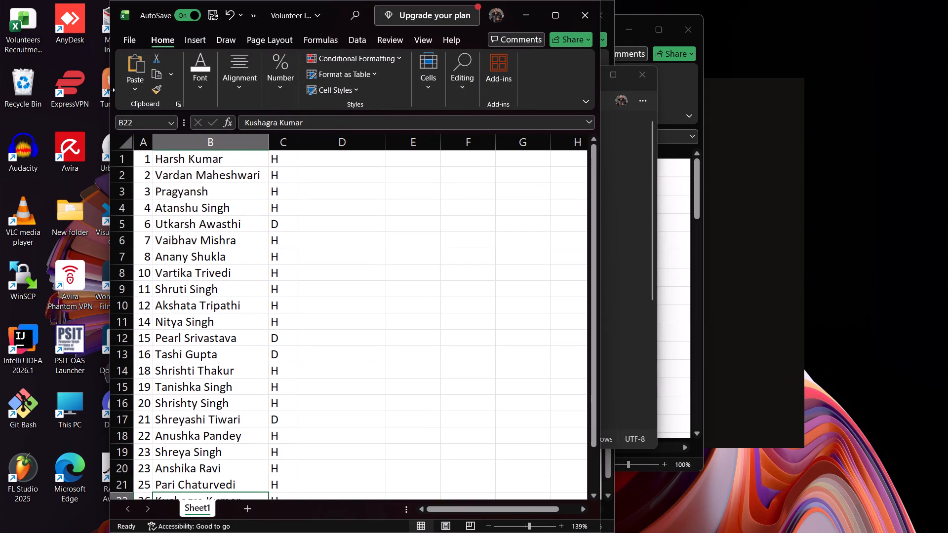
pyautogui.moveTo(110, 90); pyautogui.dragTo(227, 105)
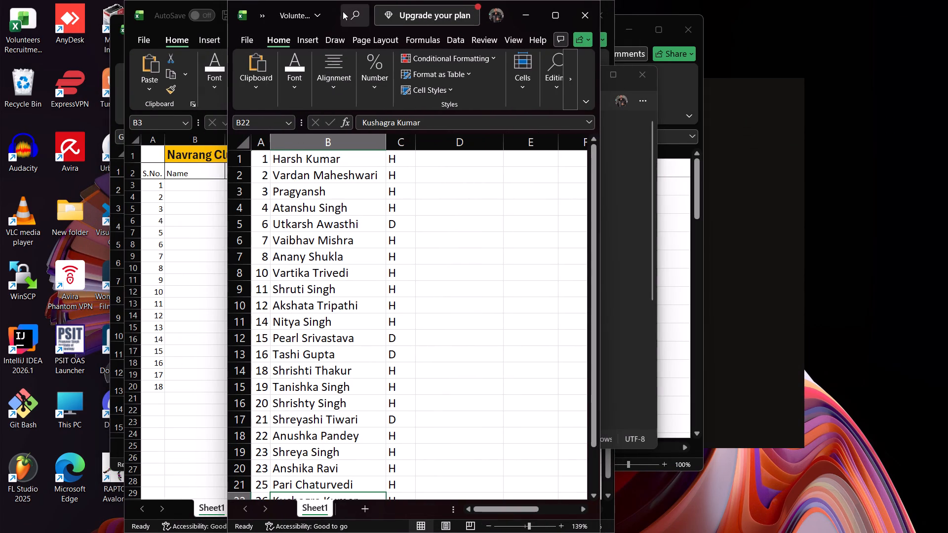
pyautogui.moveTo(333, 6); pyautogui.dragTo(744, 10)
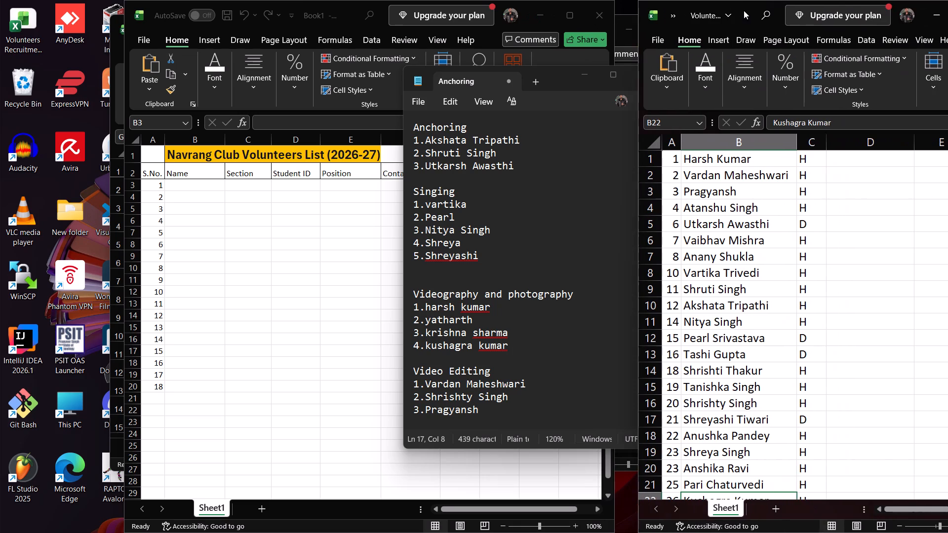
pyautogui.click(594, 76)
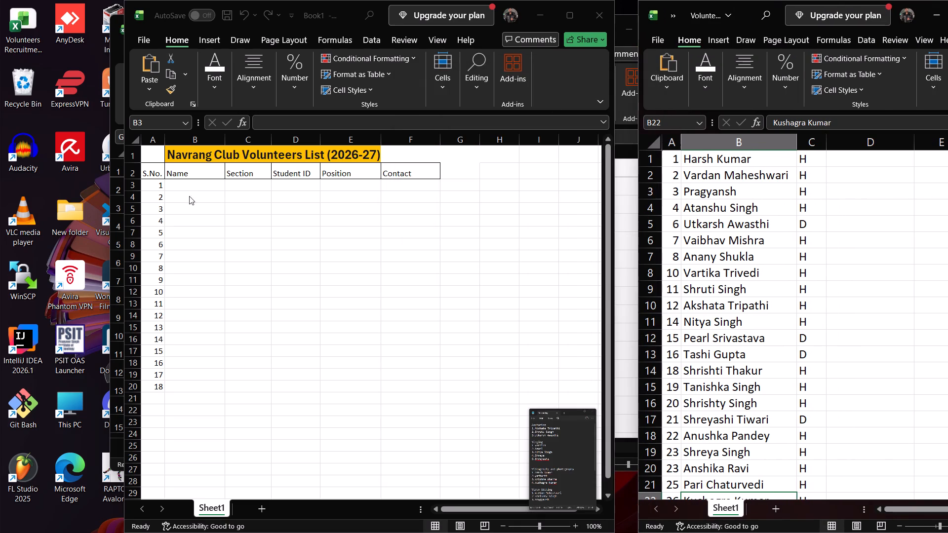
# Enter the first two volunteers' full names, from B1 and B2 of the Volunteer list workbook, in B3 and B4 of Book1.
pyautogui.click(185, 185)
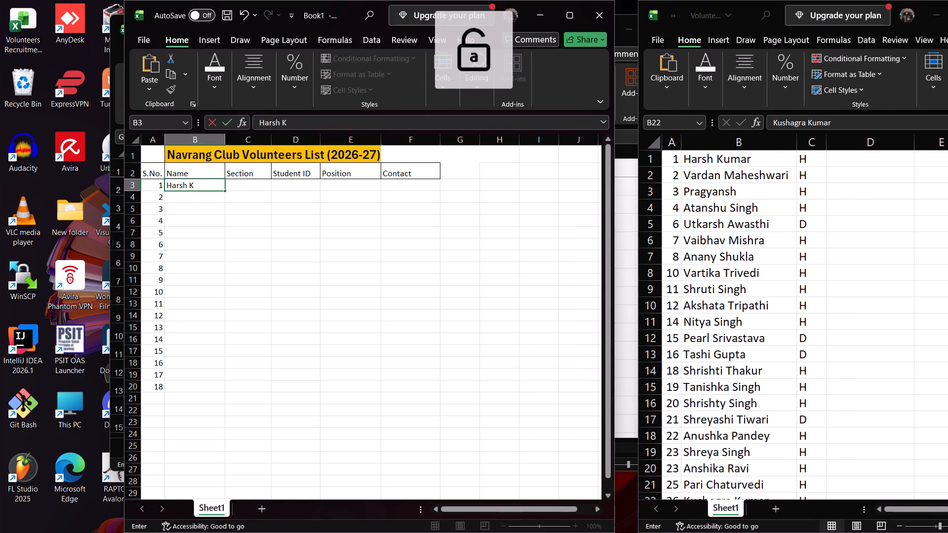
pyautogui.click(239, 186)
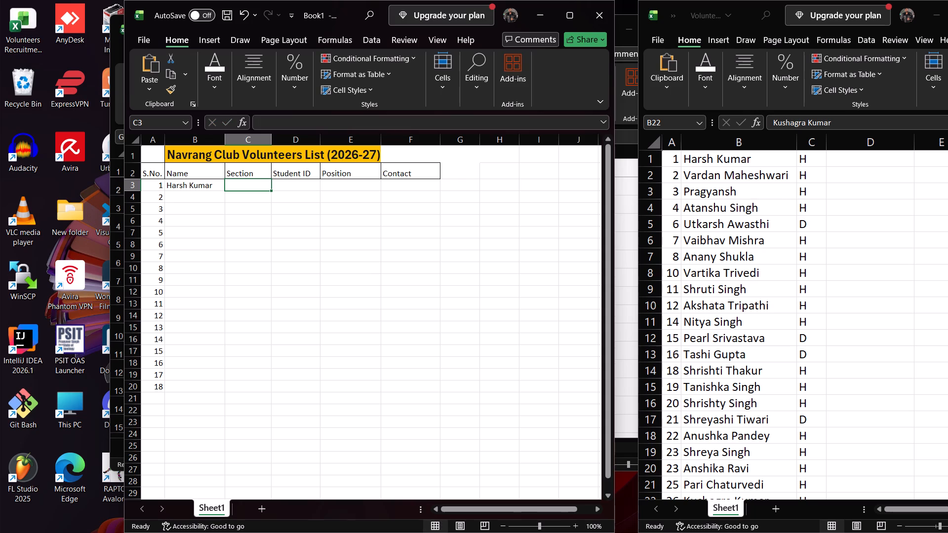
pyautogui.click(196, 199)
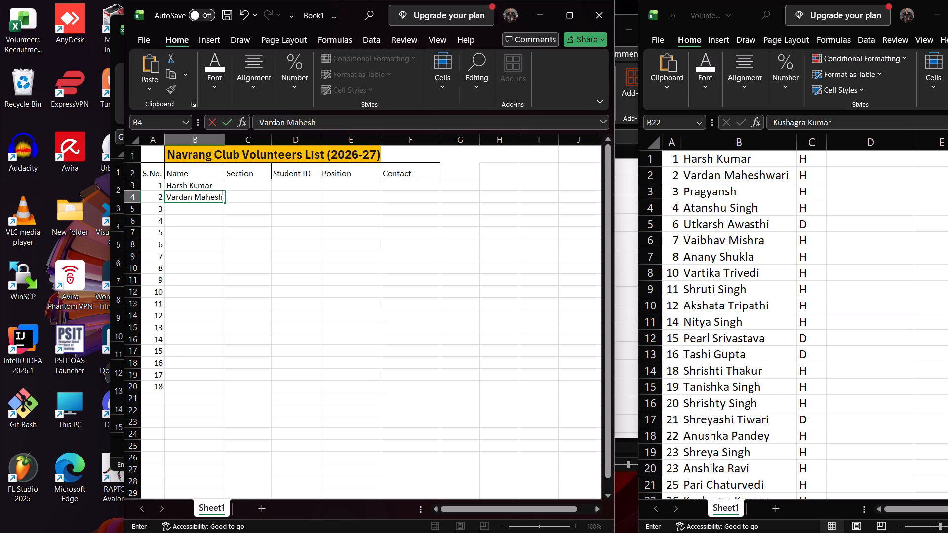
# Widen the Name column so the longer name in B4 fits.
pyautogui.click(224, 141)
pyautogui.moveTo(224, 141); pyautogui.dragTo(236, 141)
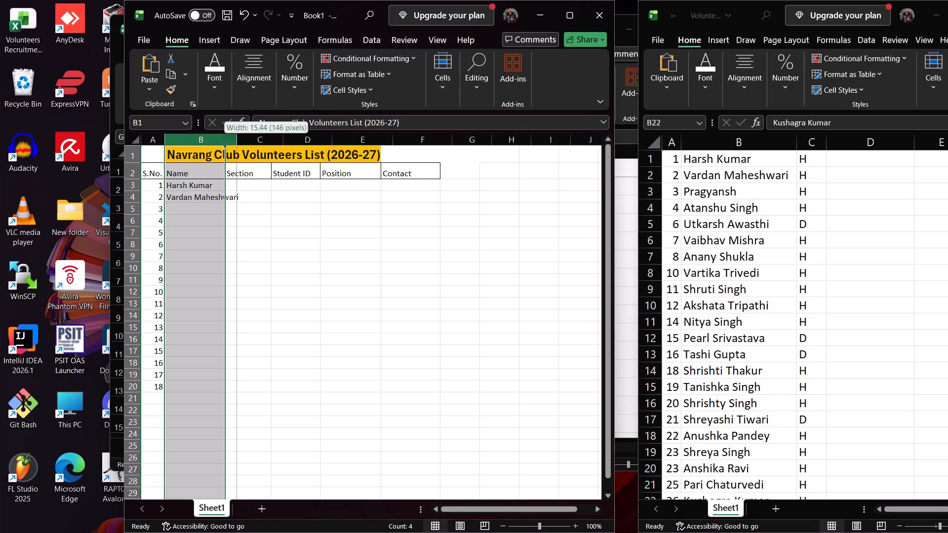
pyautogui.moveTo(236, 141); pyautogui.dragTo(240, 141)
# Enter the full names from B15, B4, B9 and B5 of the Volunteer list workbook, in that order, in B5 to B8 of Book1.
pyautogui.click(209, 209)
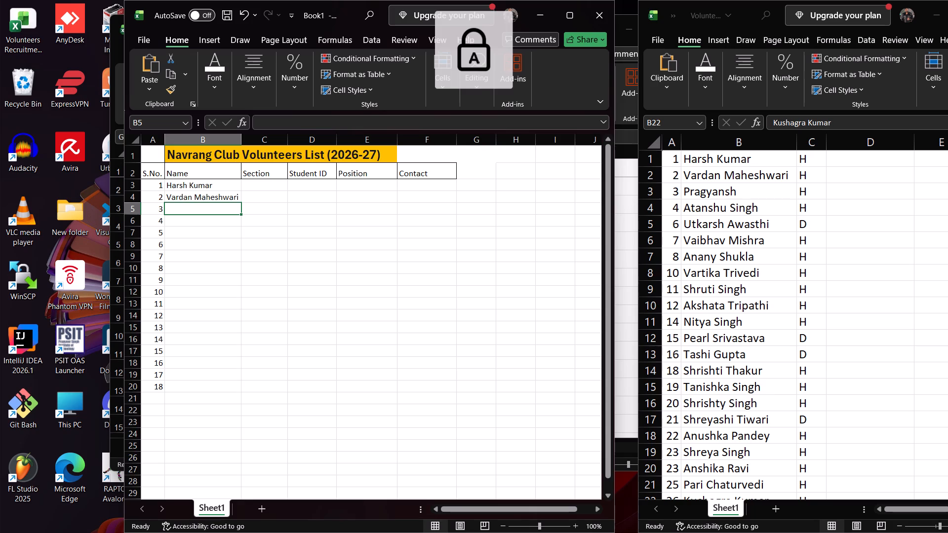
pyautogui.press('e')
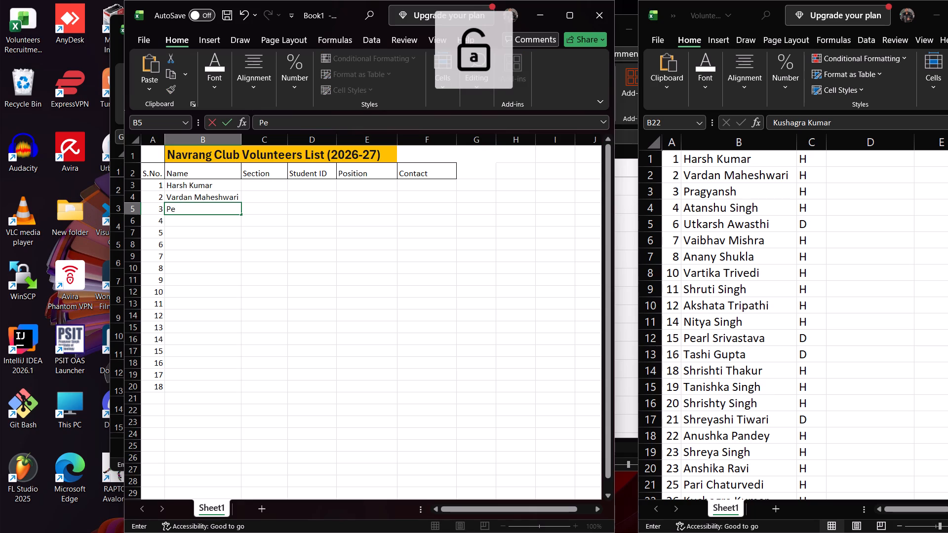
pyautogui.press('BackSpace')
pyautogui.press('BackSpace')
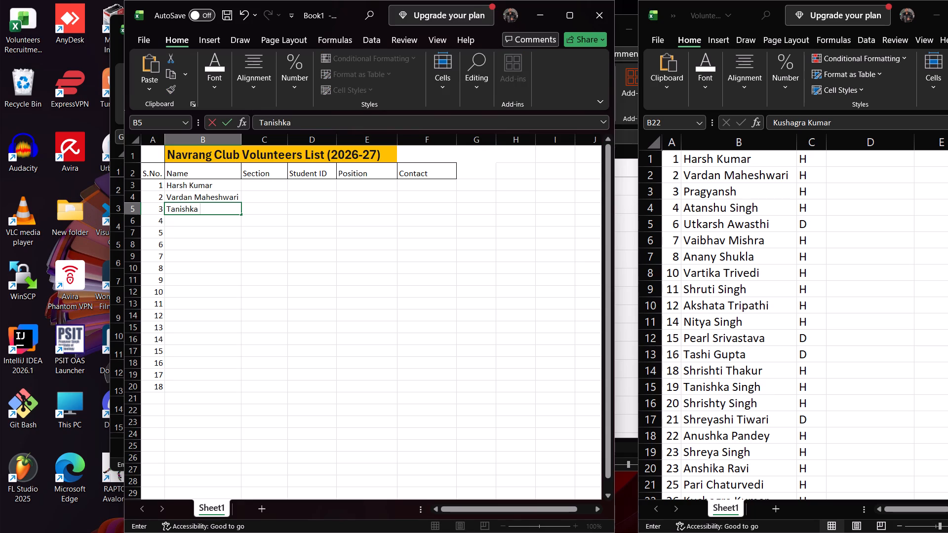
pyautogui.click(208, 221)
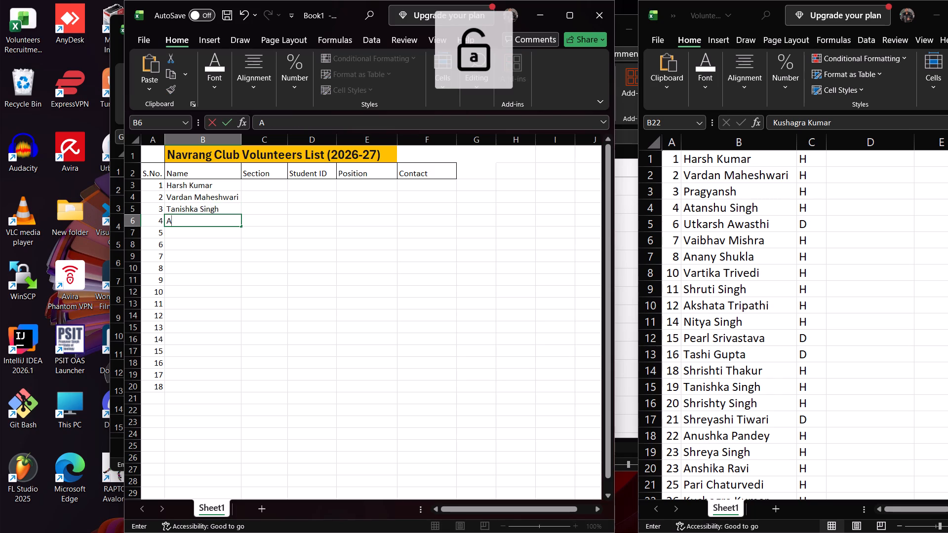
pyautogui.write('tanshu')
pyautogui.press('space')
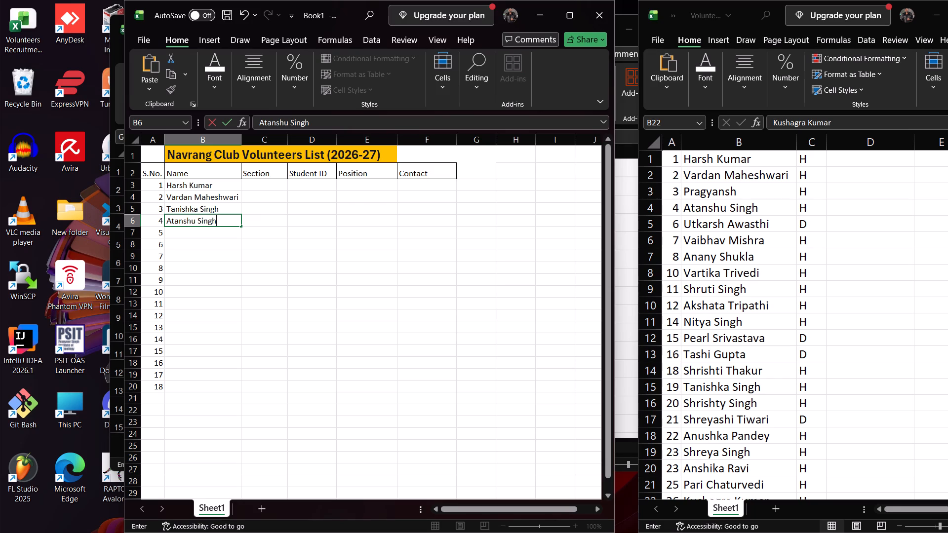
pyautogui.click(208, 235)
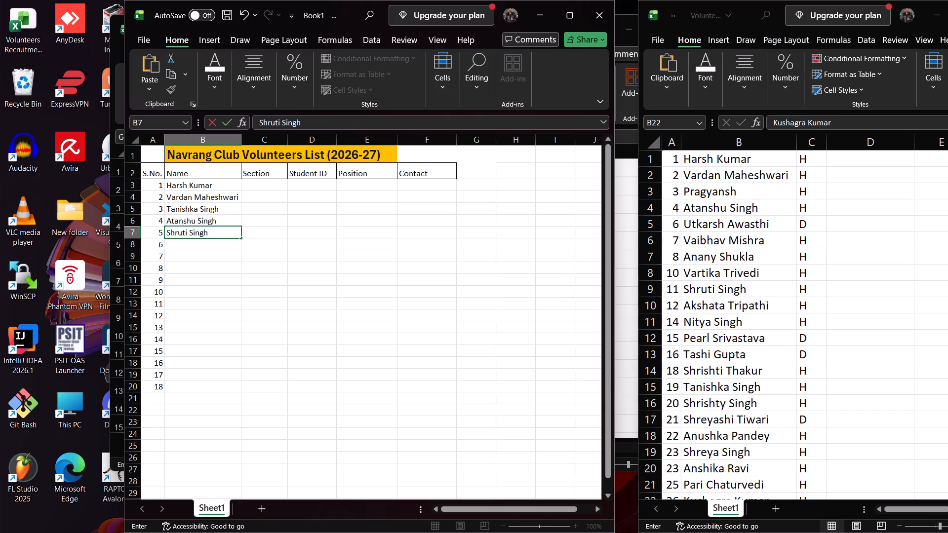
pyautogui.click(208, 247)
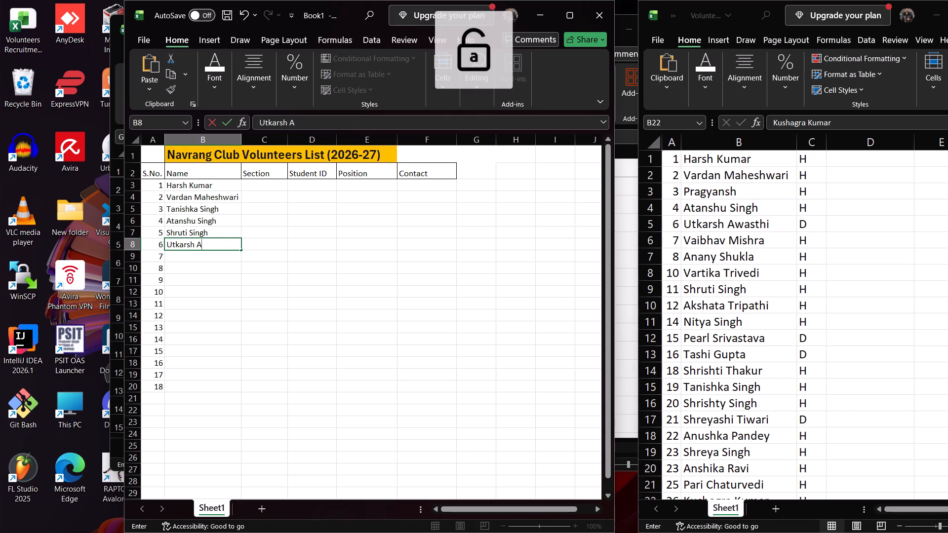
pyautogui.press('BackSpace')
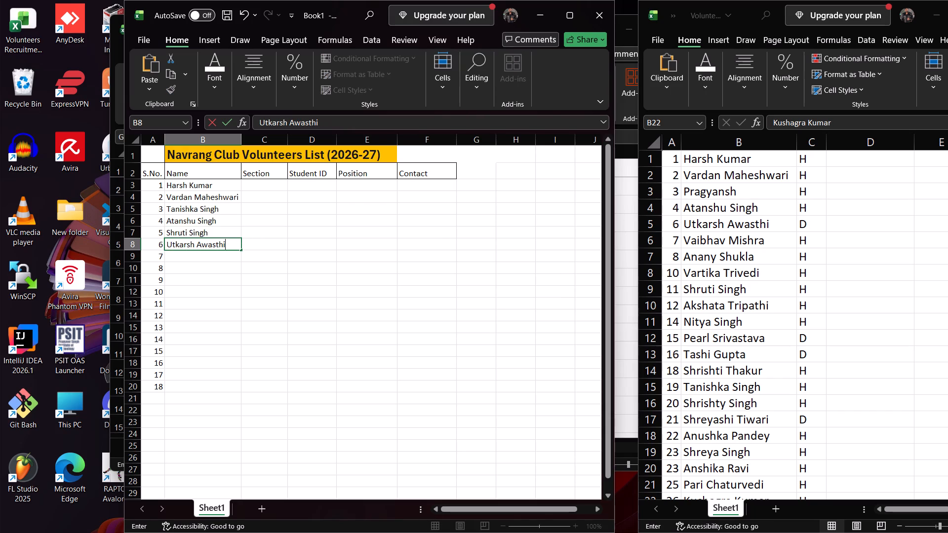
# Enter the full names from B16, B18 and B13 of the Volunteer list workbook, in that order, in B9 to B11 of Book1.
pyautogui.click(209, 256)
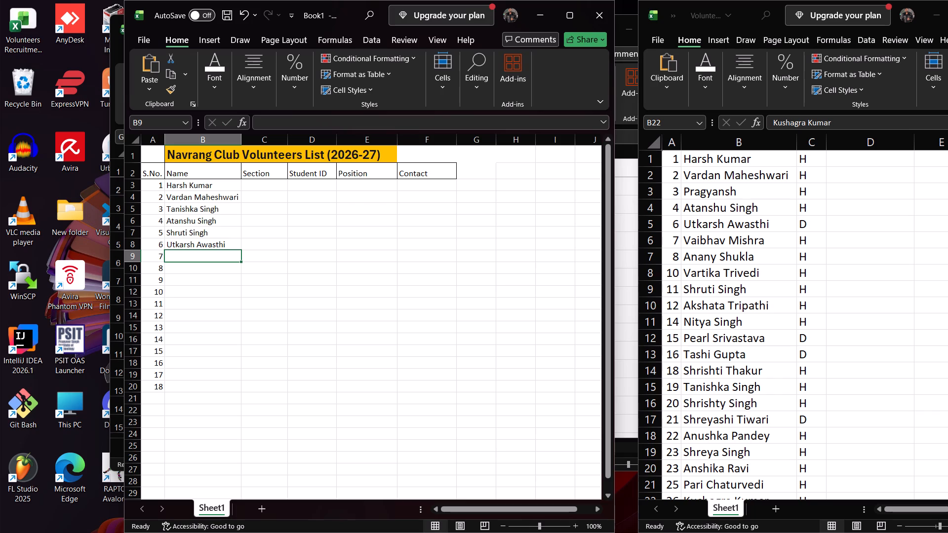
pyautogui.press('BackSpace')
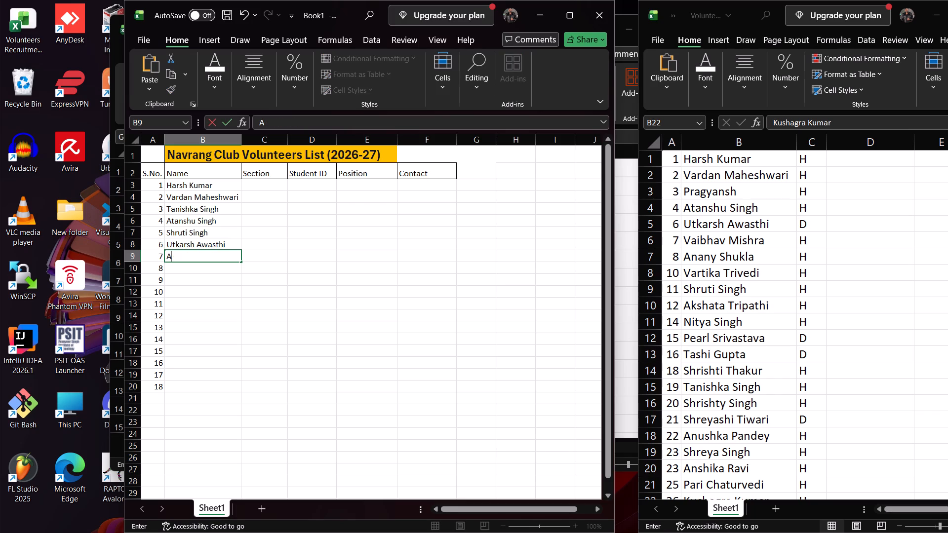
pyautogui.press('BackSpace')
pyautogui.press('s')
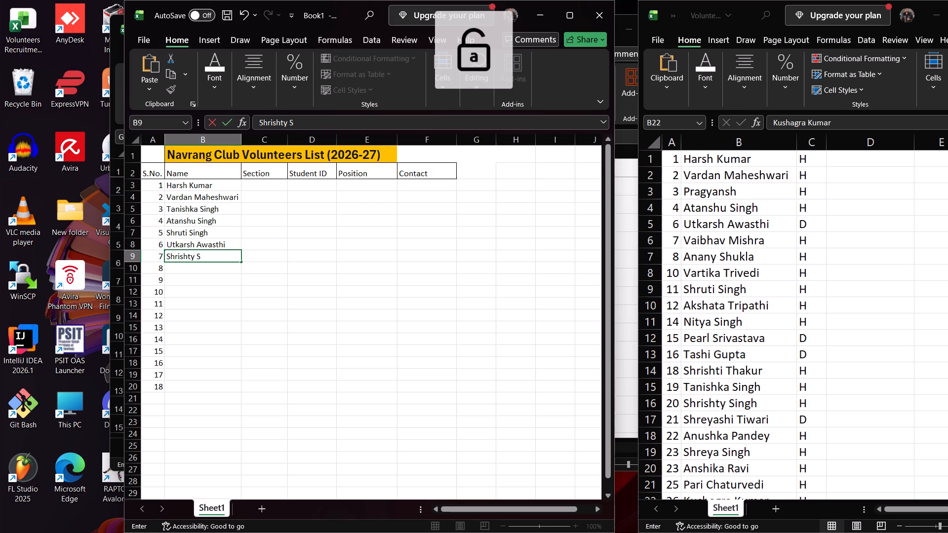
pyautogui.click(212, 269)
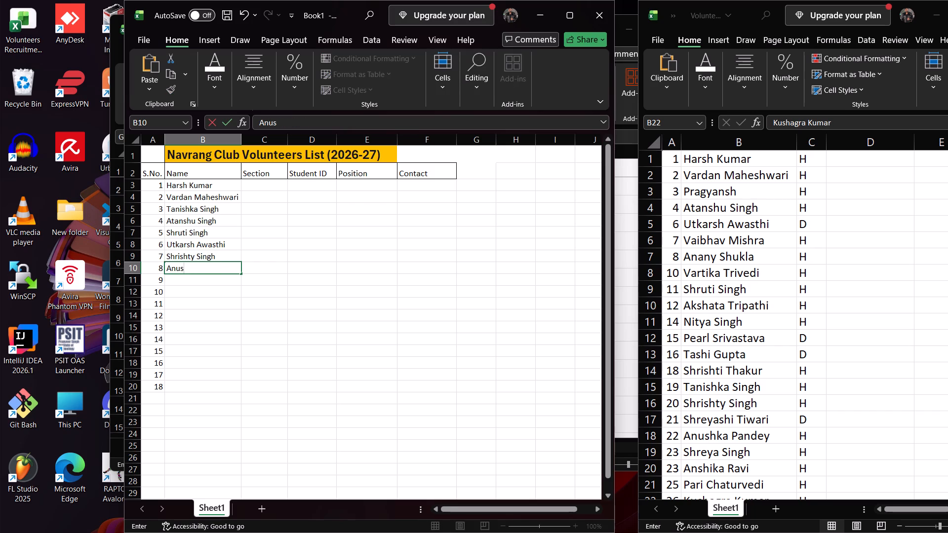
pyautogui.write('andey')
pyautogui.click(213, 280)
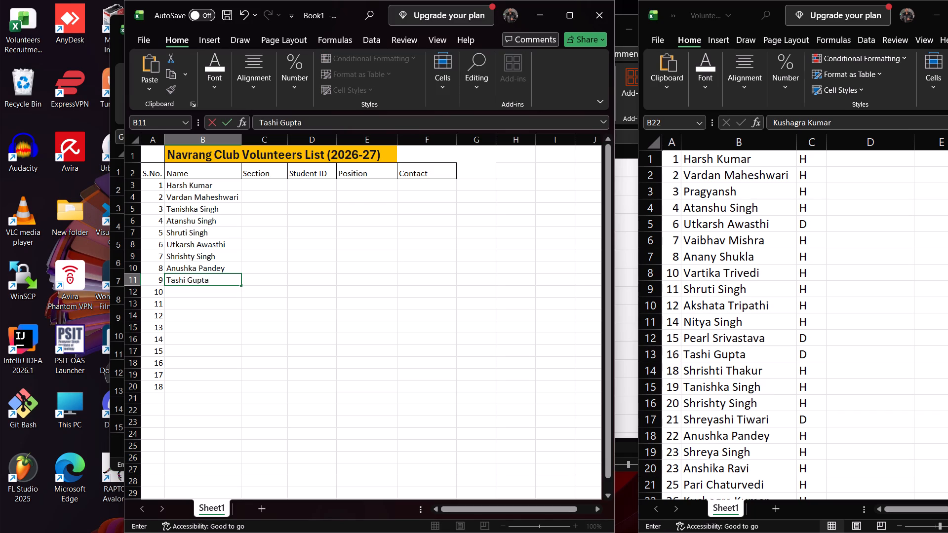
# Enter the full names from B6 and B12 of the Volunteer list workbook, in that order, in B12 and B13 of Book1.
pyautogui.click(213, 289)
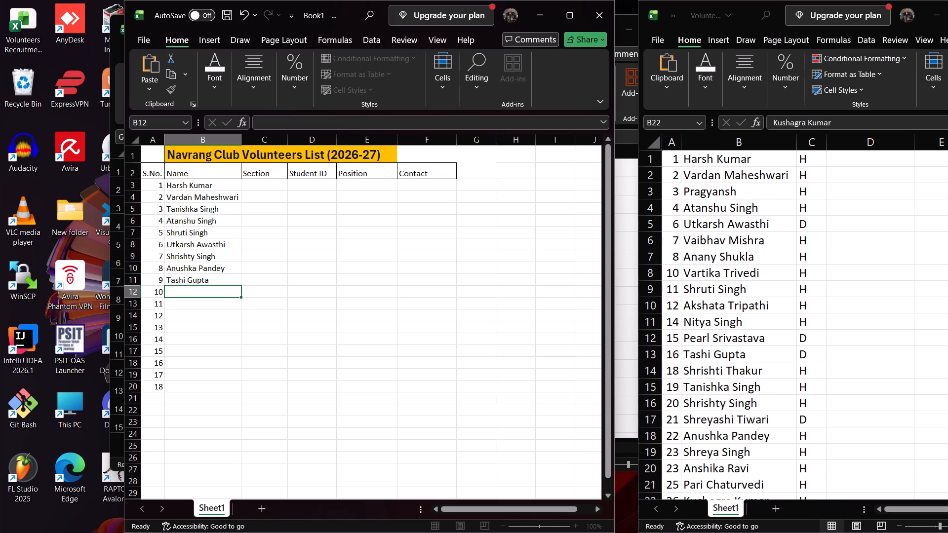
pyautogui.scroll(-1, 740, 279)
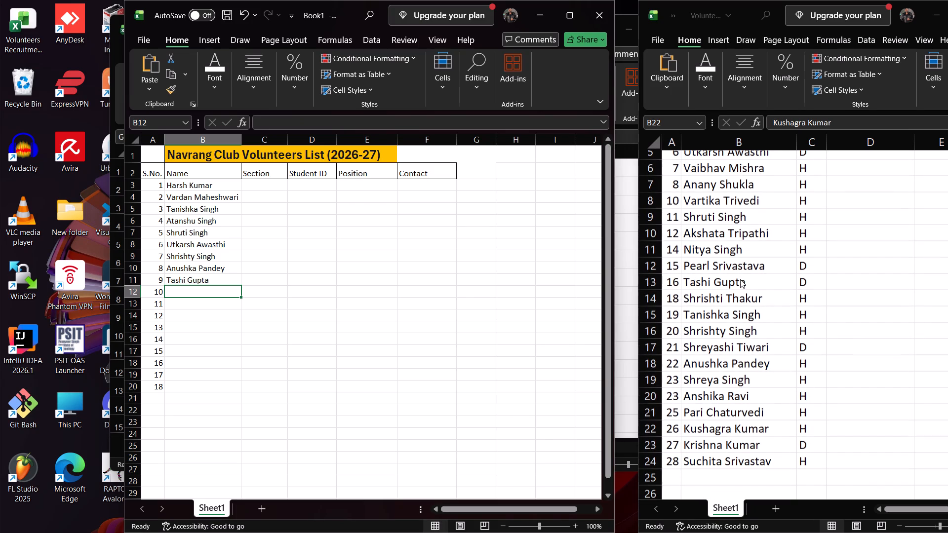
pyautogui.scroll(1, 740, 279)
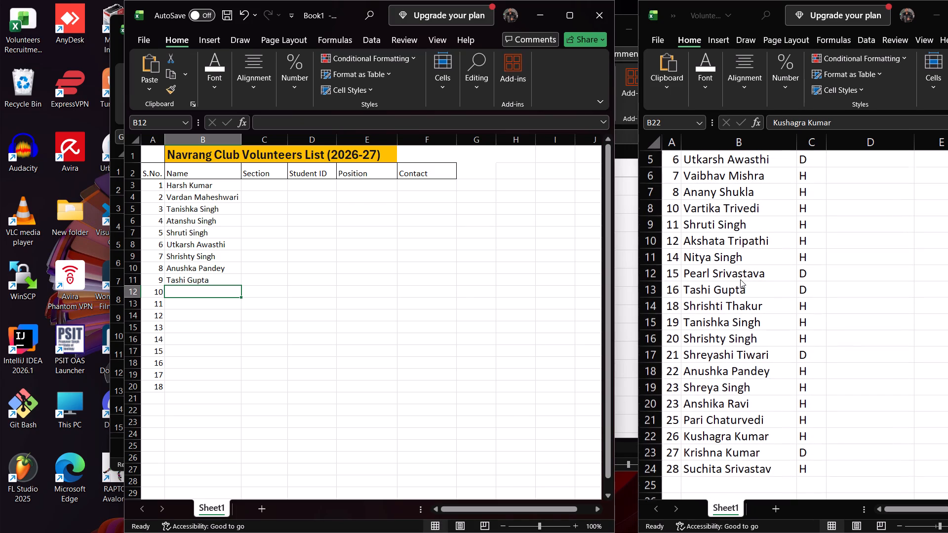
pyautogui.scroll(1, 740, 279)
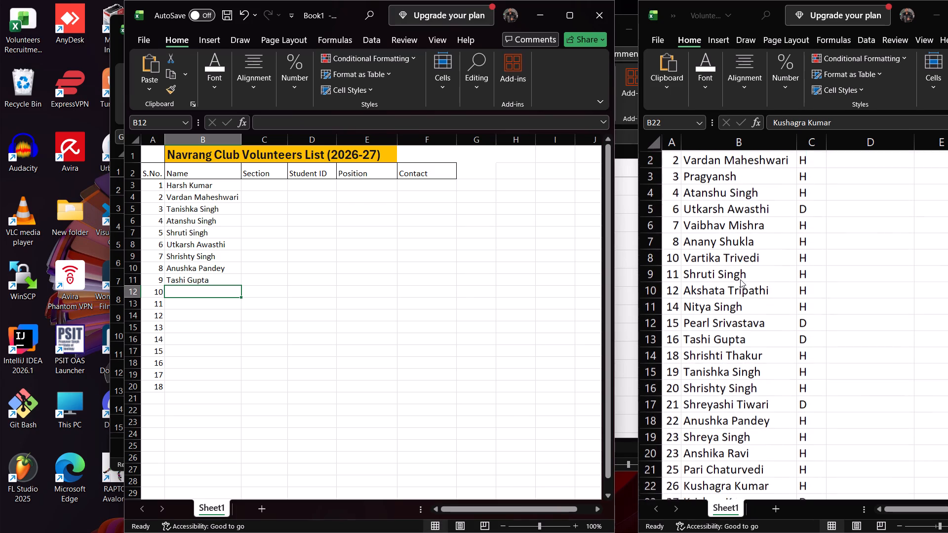
pyautogui.scroll(1, 740, 279)
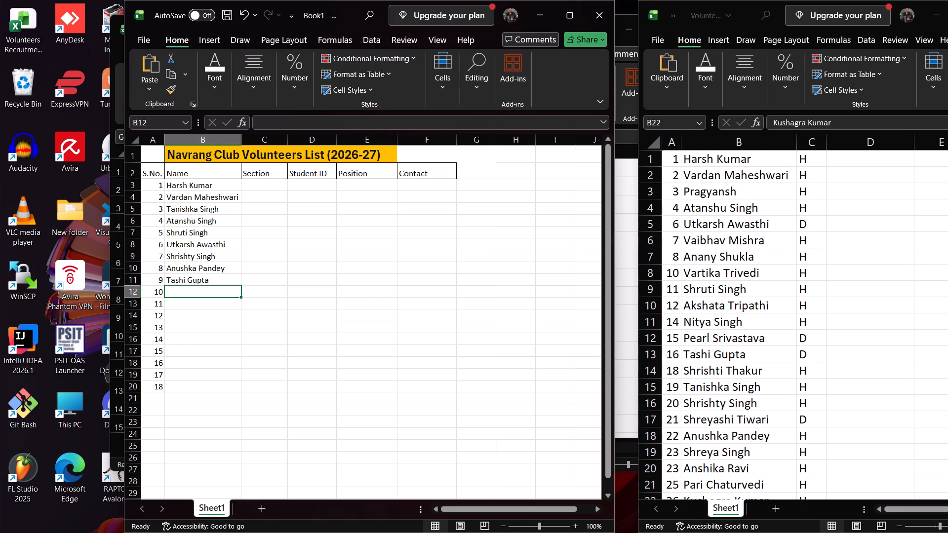
pyautogui.click(219, 186)
pyautogui.click(221, 195)
pyautogui.click(200, 291)
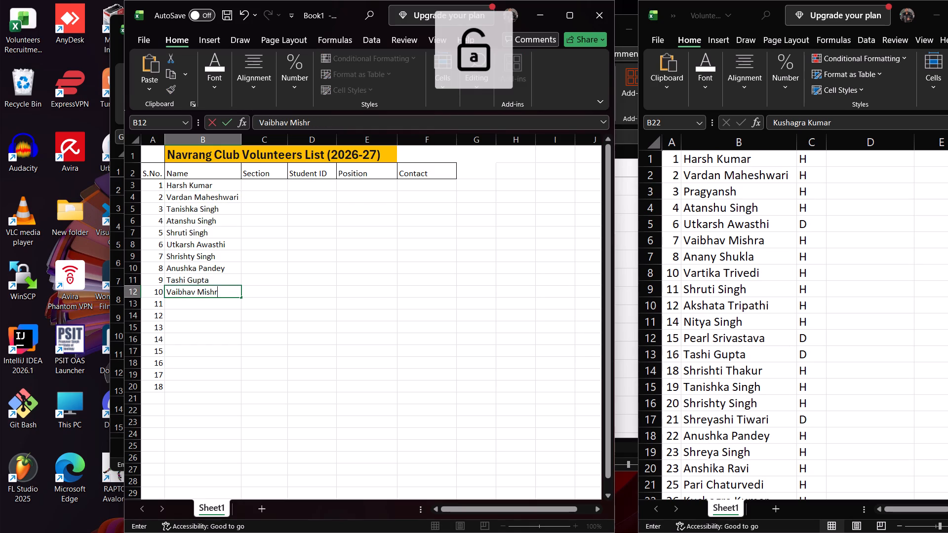
pyautogui.click(201, 308)
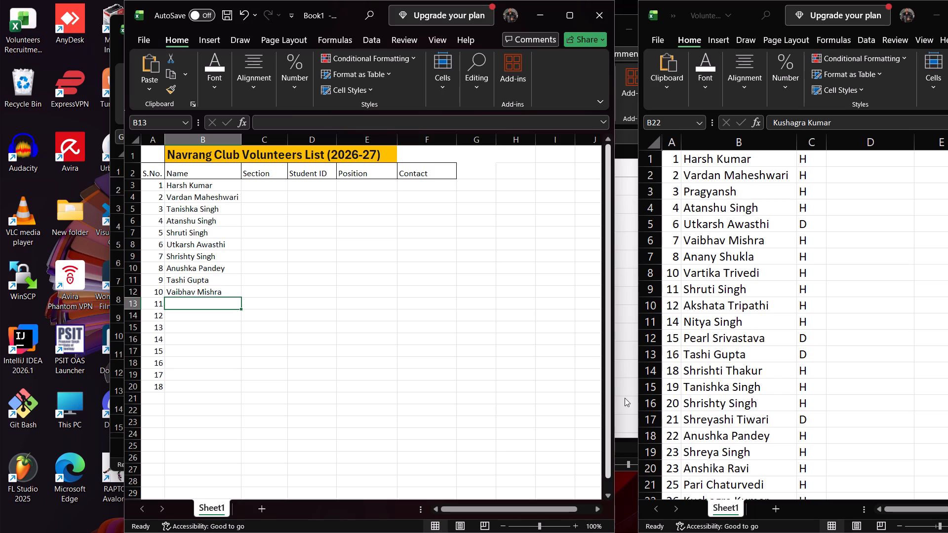
pyautogui.click(209, 308)
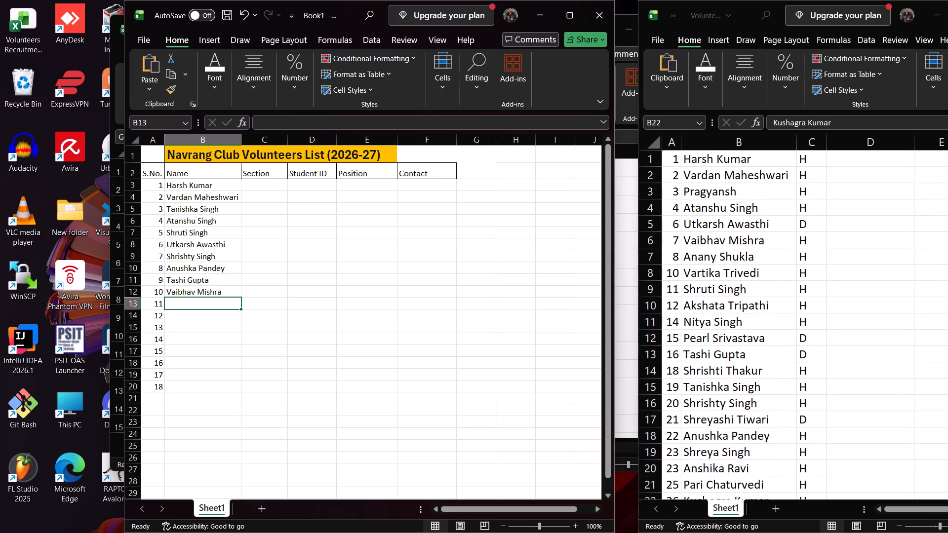
pyautogui.click(208, 305)
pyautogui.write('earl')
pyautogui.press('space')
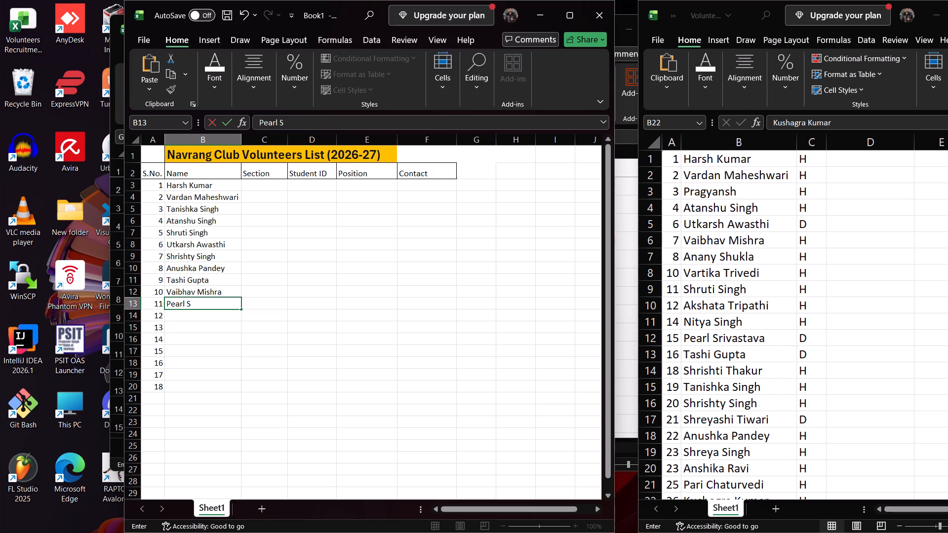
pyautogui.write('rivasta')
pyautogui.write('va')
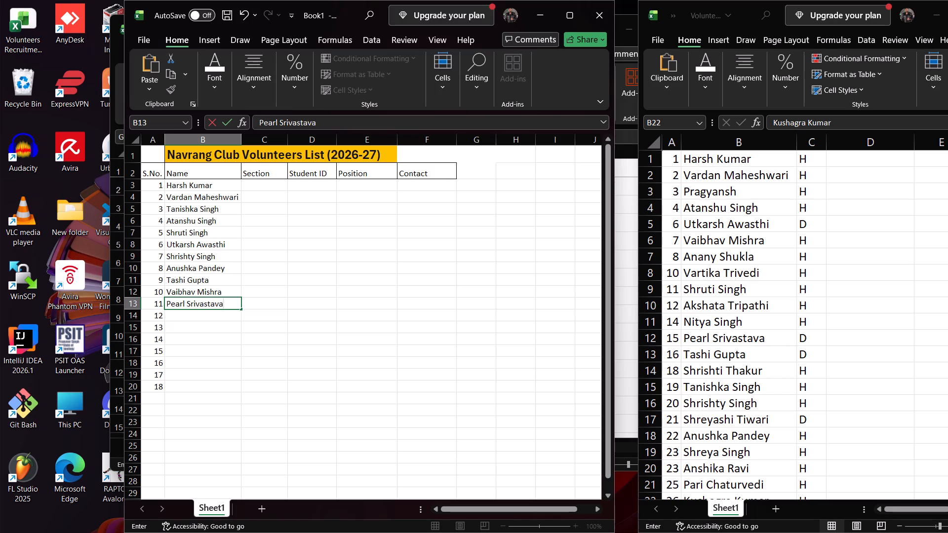
# Enter the full names from B8, B14 and B20 of the Volunteer list workbook, in that order, in B14 to B16 of Book1.
pyautogui.click(205, 315)
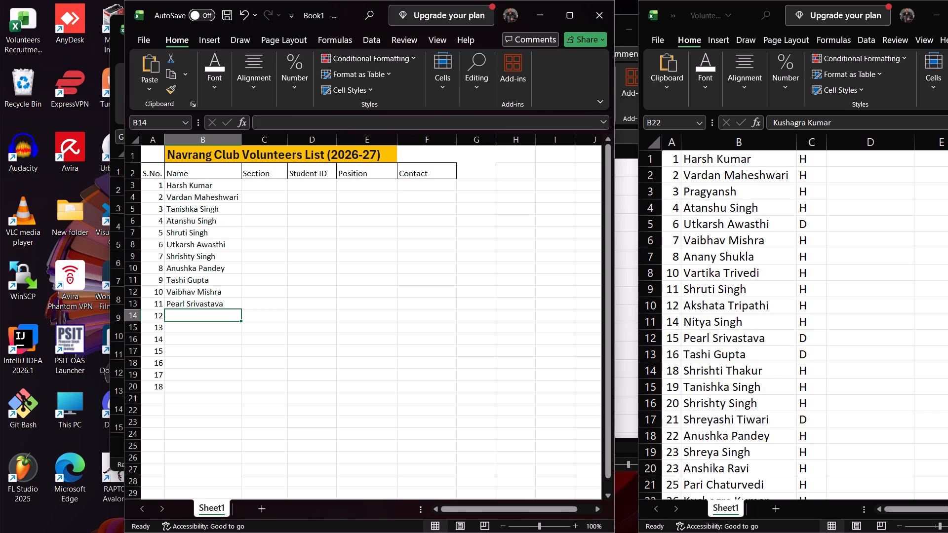
pyautogui.press('BackSpace')
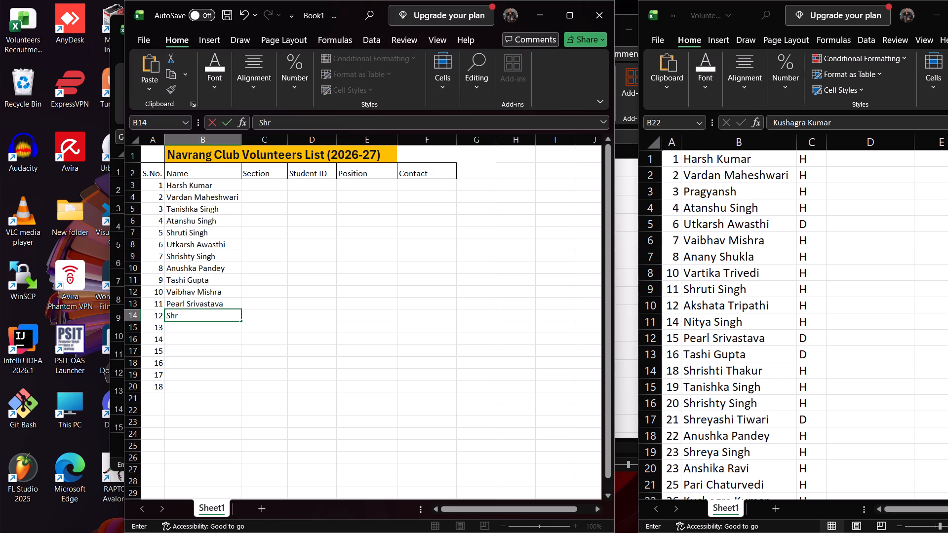
pyautogui.press('BackSpace')
pyautogui.press('BackSpace')
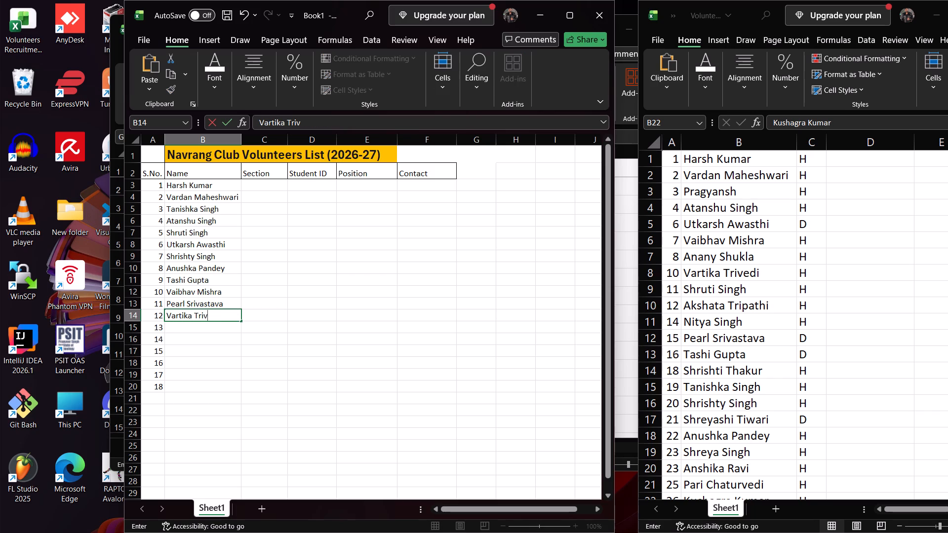
pyautogui.press('Down')
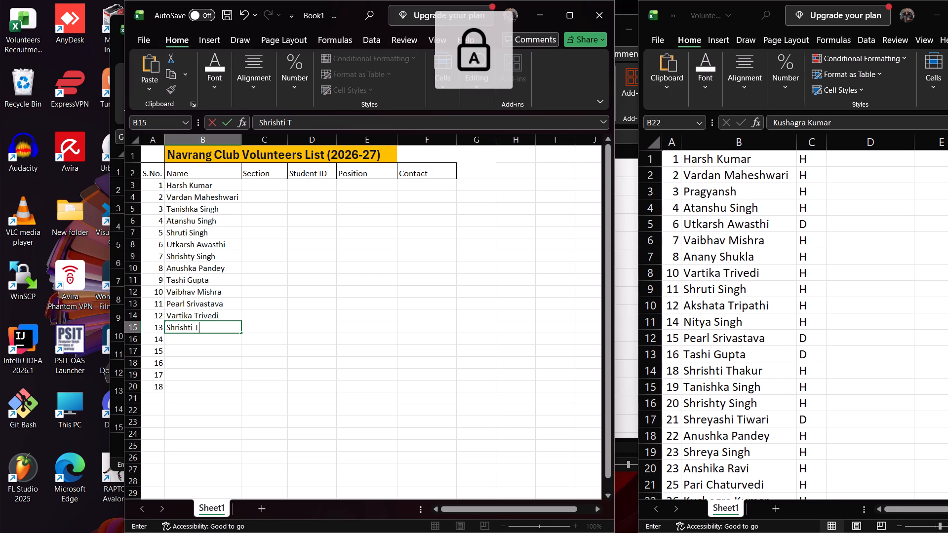
pyautogui.press('Down')
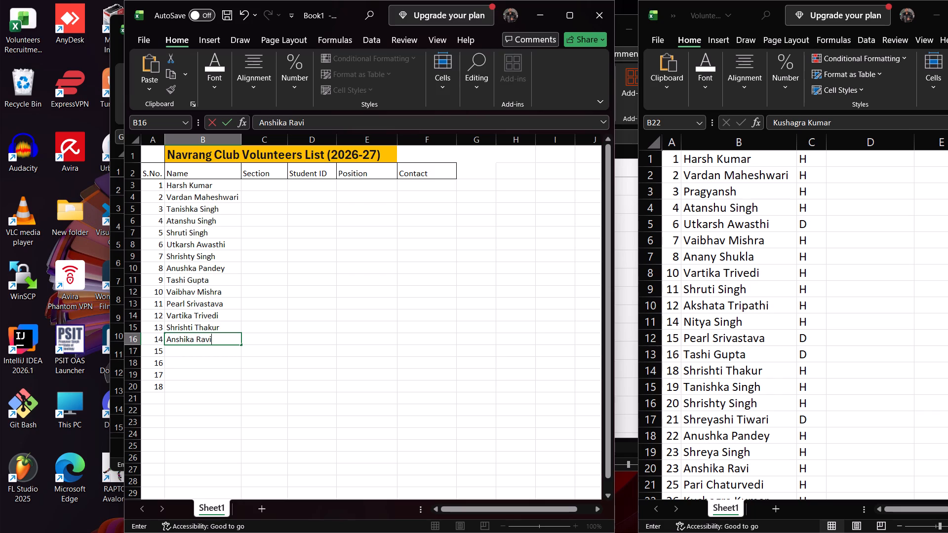
pyautogui.press('Down')
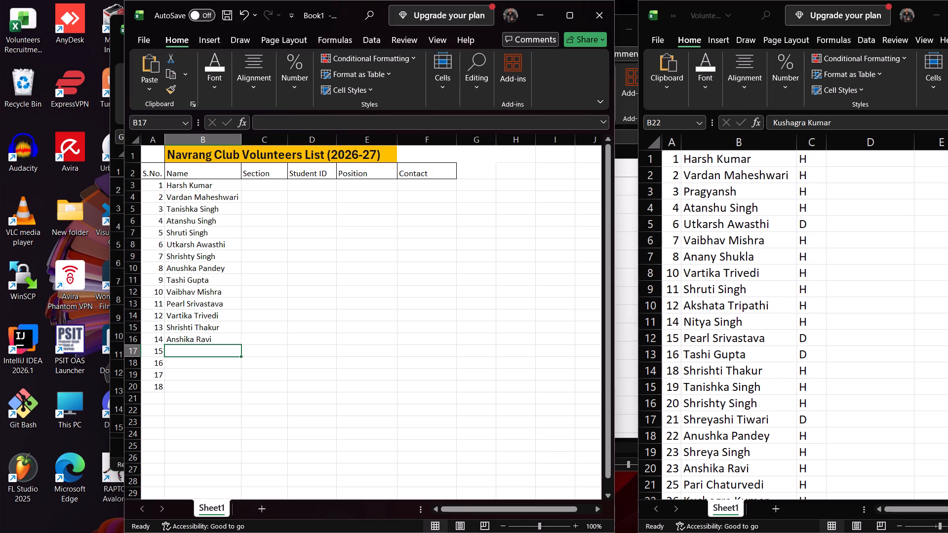
# Enter the names from B7 and B3 of the Volunteer list workbook, in that order, in B17 and B18 of Book1.
pyautogui.scroll(1, 805, 310)
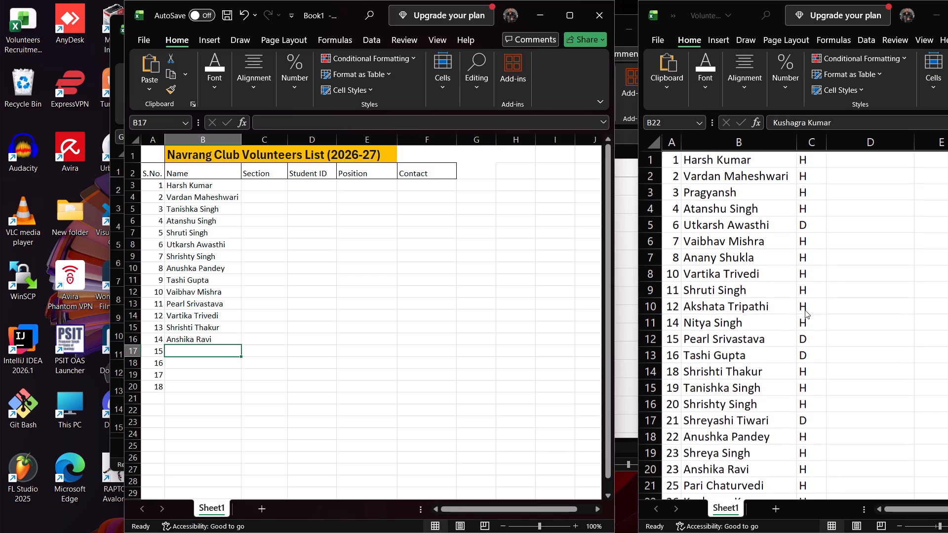
pyautogui.click(220, 354)
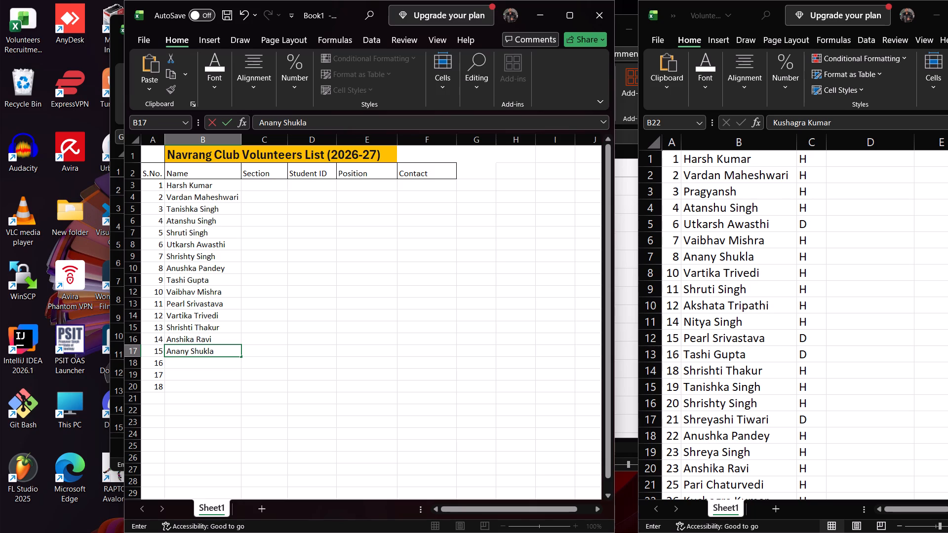
pyautogui.press('Down')
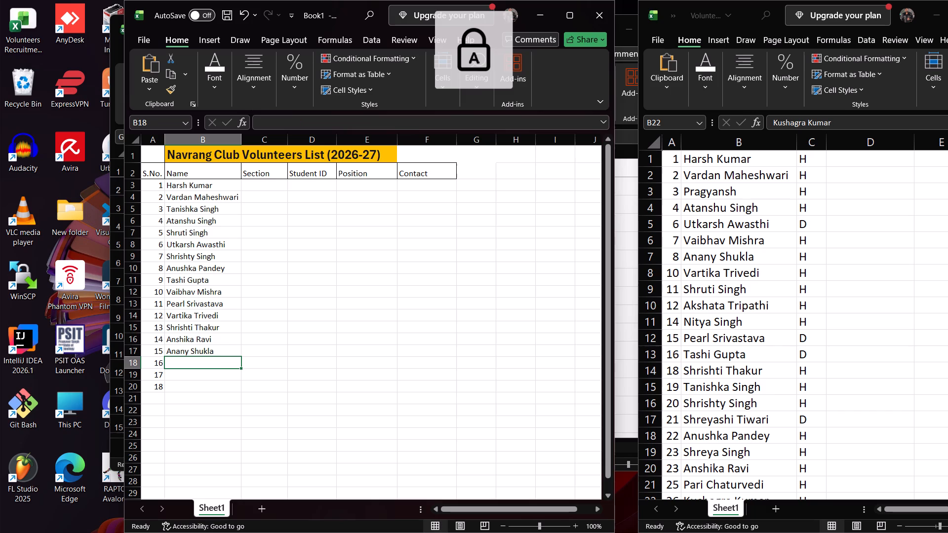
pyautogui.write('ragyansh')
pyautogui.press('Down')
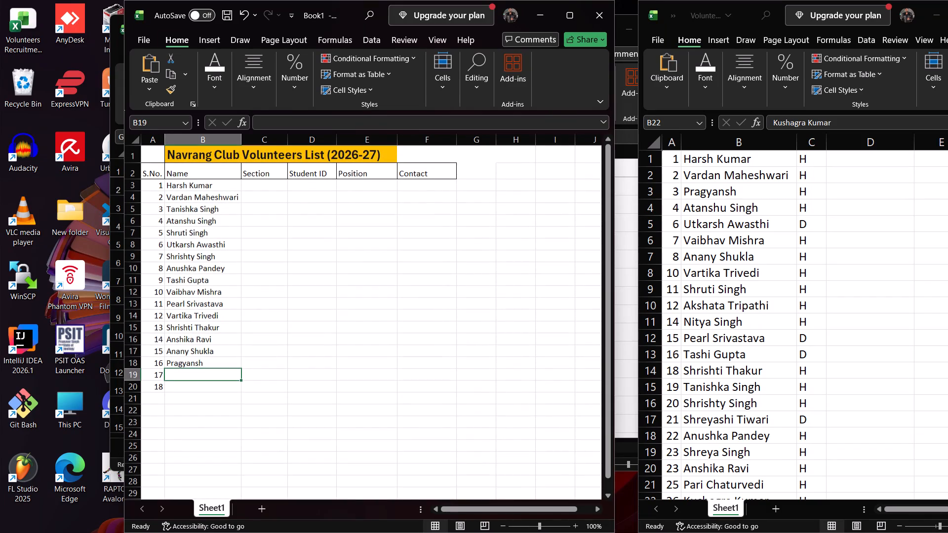
# Look through the last rows of the Volunteer list workbook and switch to Visual Studio Code.
pyautogui.scroll(-2, 764, 309)
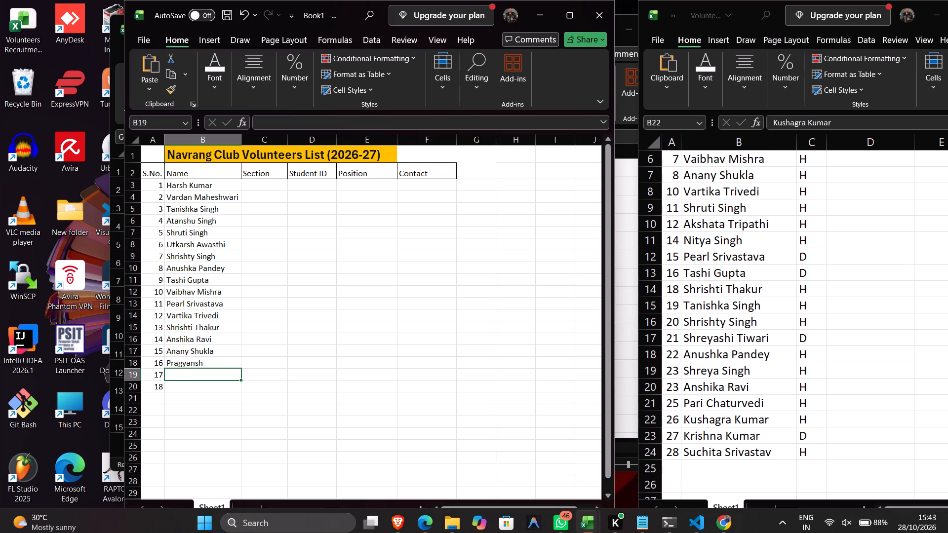
pyautogui.click(710, 521)
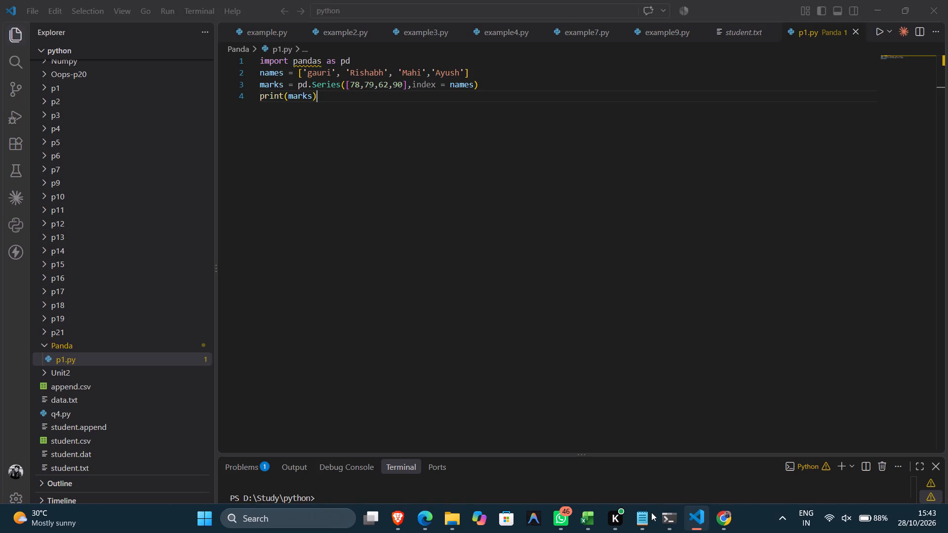
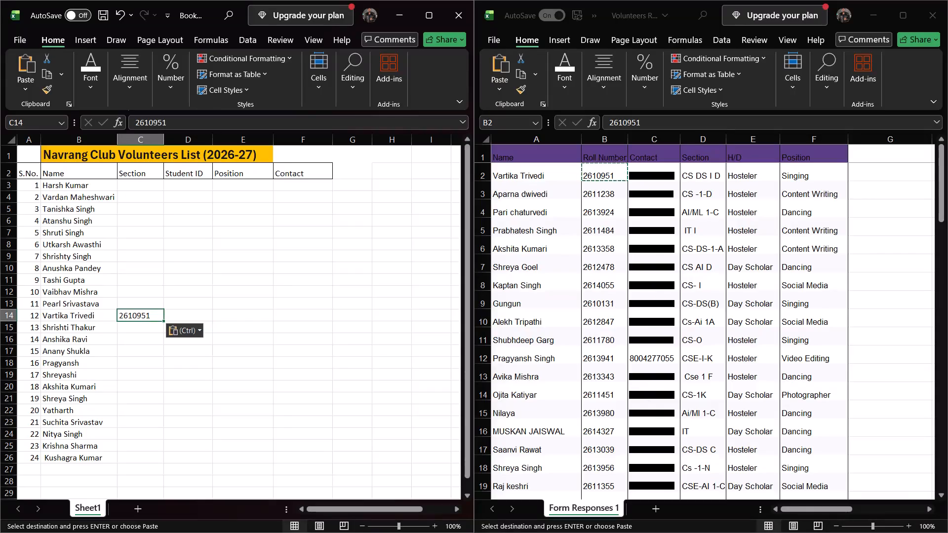
# Move the roll number from C14 to the Student ID cell D14 in the volunteers list.
pyautogui.hotkey('ctrl', 'x')
pyautogui.hotkey('ctrl', 'x')
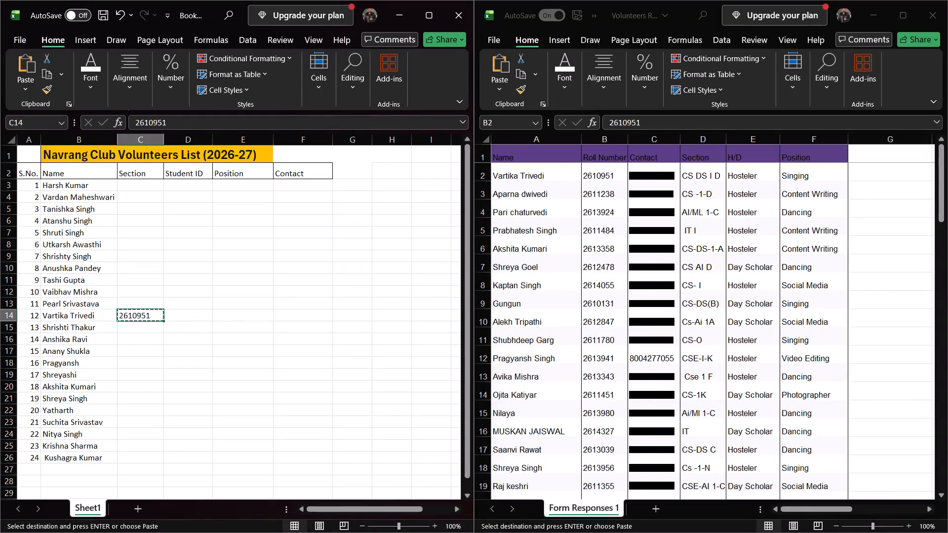
pyautogui.click(190, 319)
pyautogui.hotkey('ctrl', 'v')
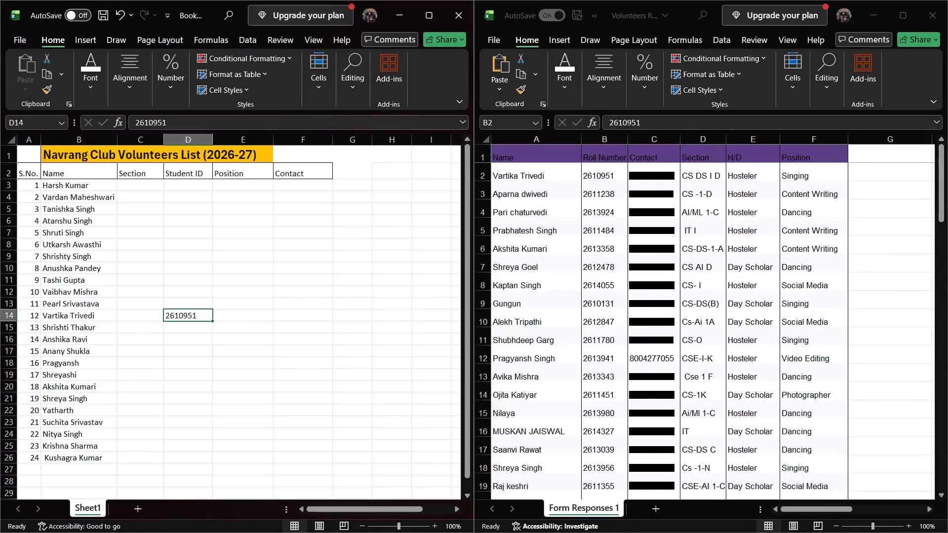
pyautogui.click(187, 331)
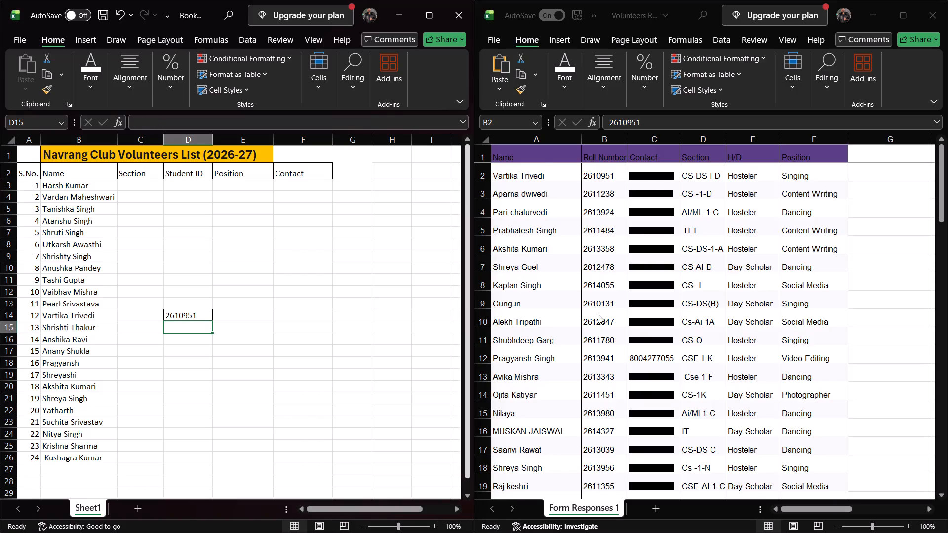
# Copy the roll number from B63 of the Form Responses 1 sheet into the Student ID cell D11 of the volunteers list.
pyautogui.scroll(-10, 599, 315)
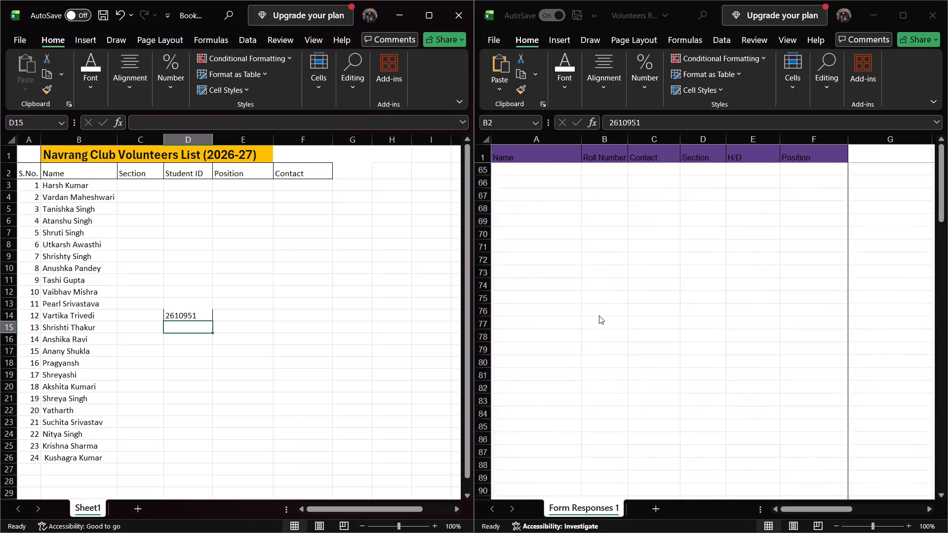
pyautogui.scroll(2, 599, 315)
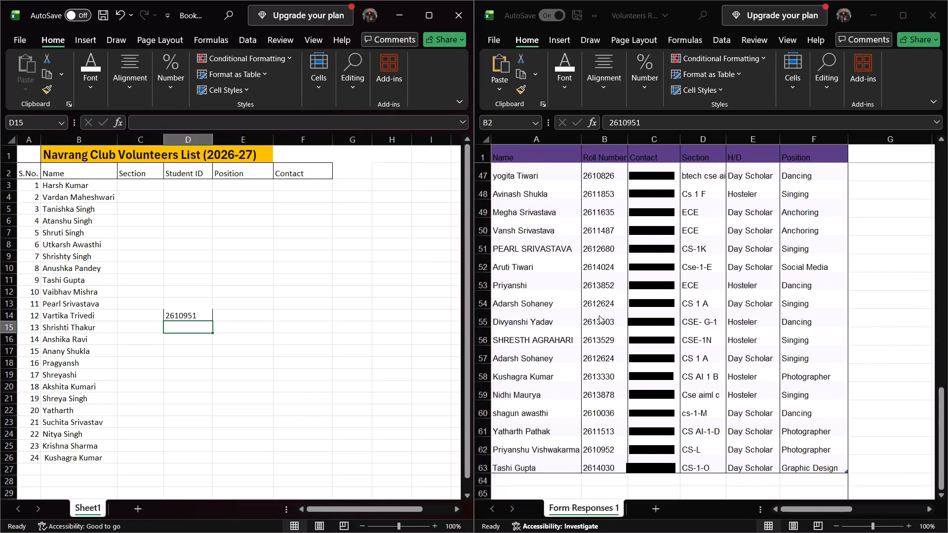
pyautogui.click(598, 468)
pyautogui.click(596, 469)
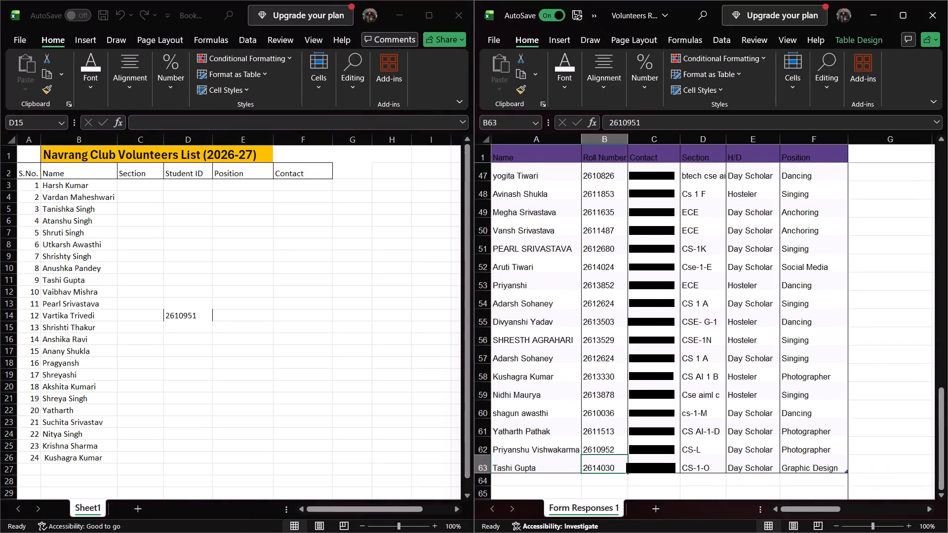
pyautogui.hotkey('ctrl', 'x')
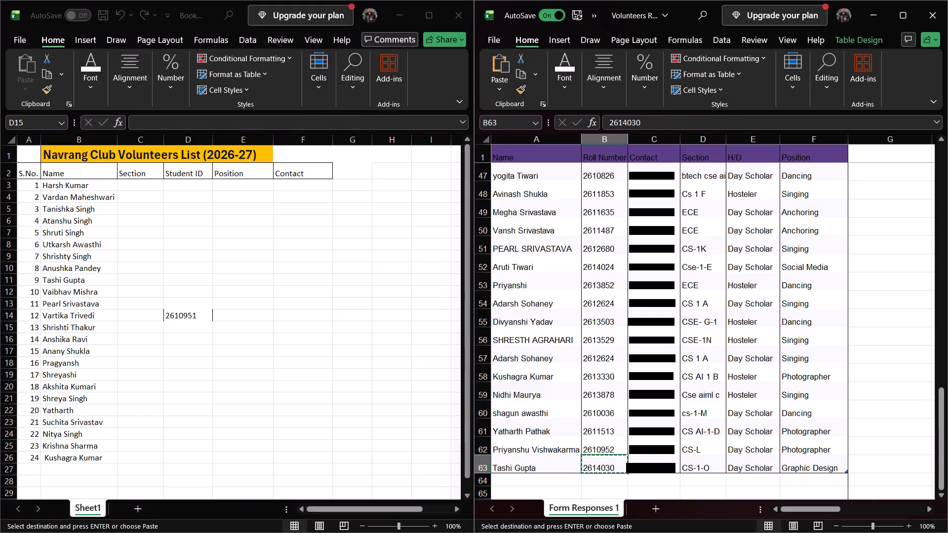
pyautogui.hotkey('ctrl', 'c')
pyautogui.hotkey('ctrl', 'c')
pyautogui.click(137, 276)
pyautogui.click(178, 283)
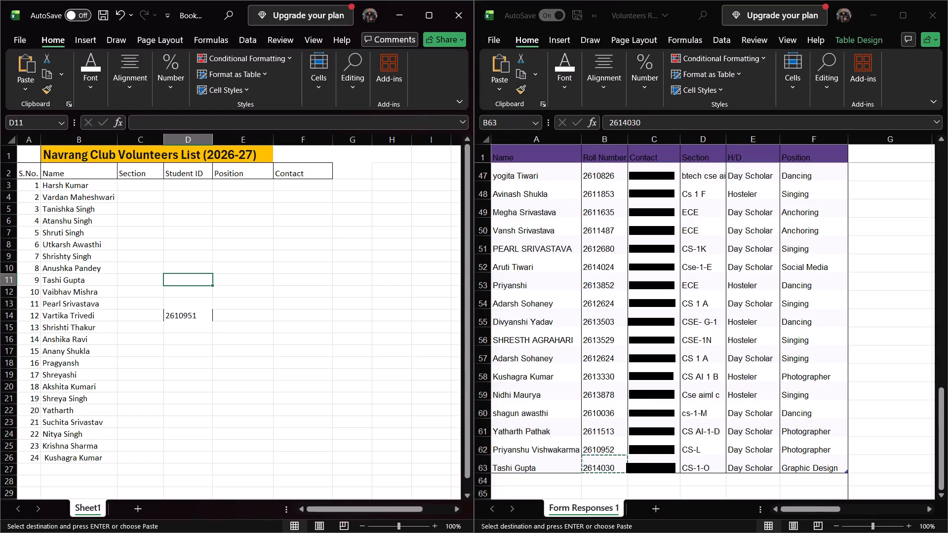
pyautogui.hotkey('ctrl', 'v')
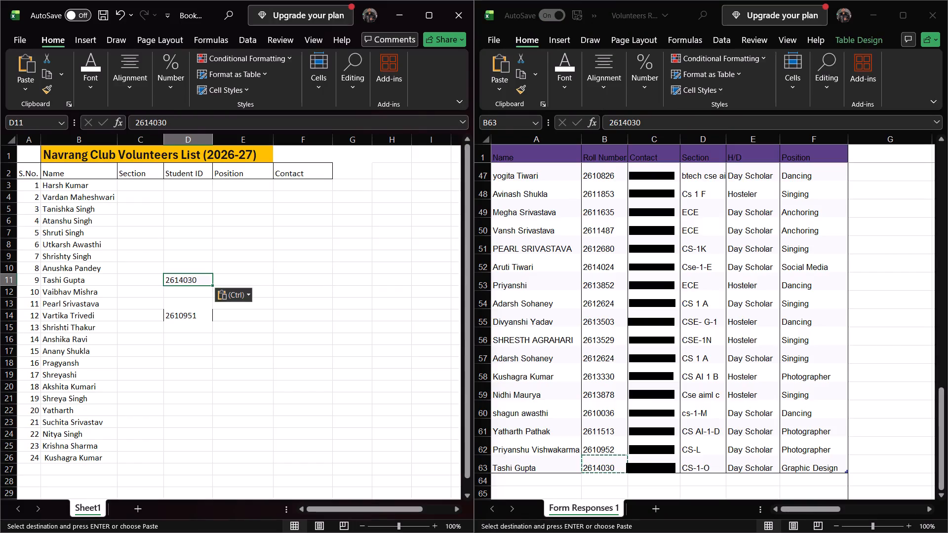
# Copy the contact from C63 of the Form Responses 1 sheet into the Contact cell F11 of the volunteers list.
pyautogui.click(244, 325)
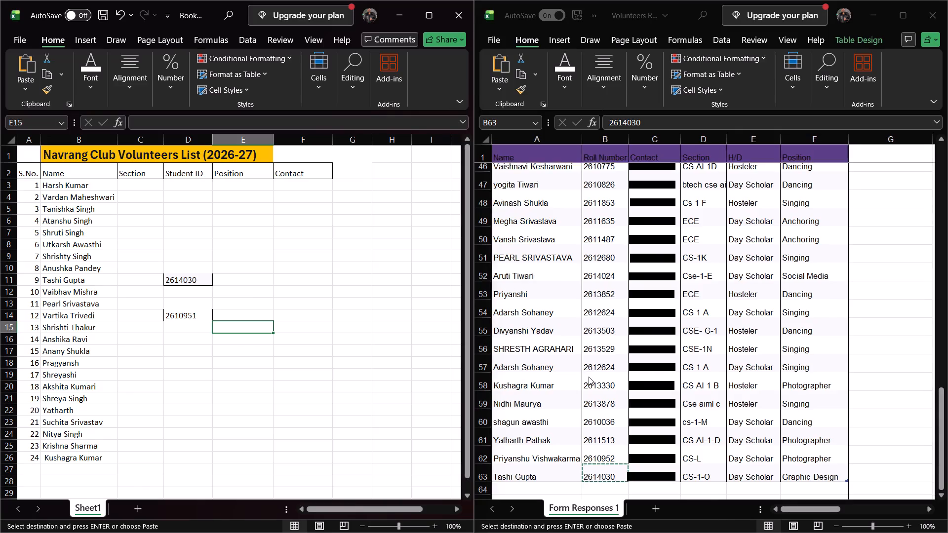
pyautogui.click(232, 281)
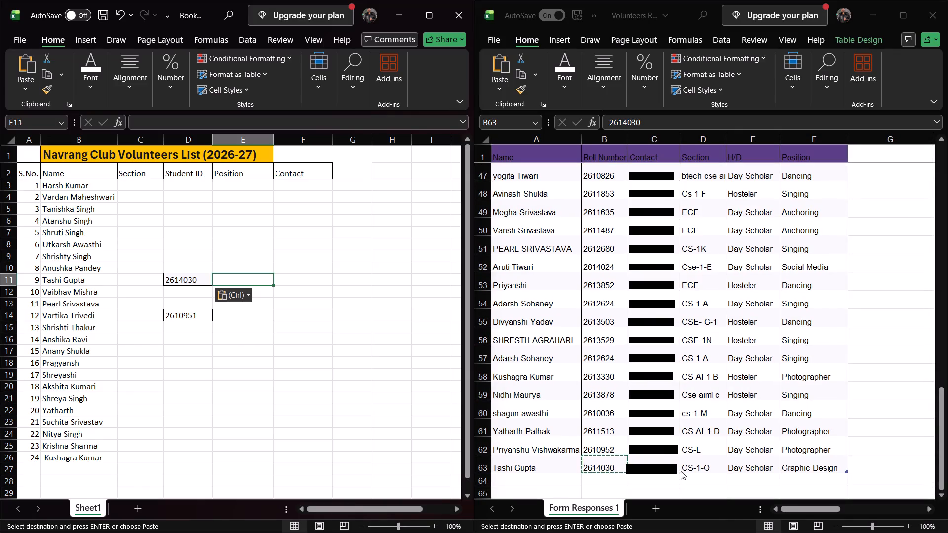
pyautogui.click(662, 469)
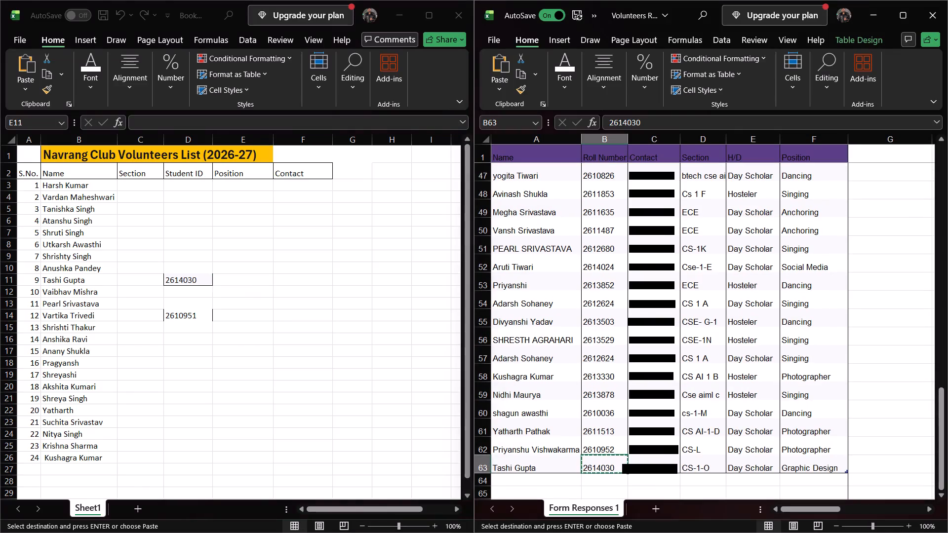
pyautogui.click(661, 473)
pyautogui.click(656, 473)
pyautogui.click(653, 470)
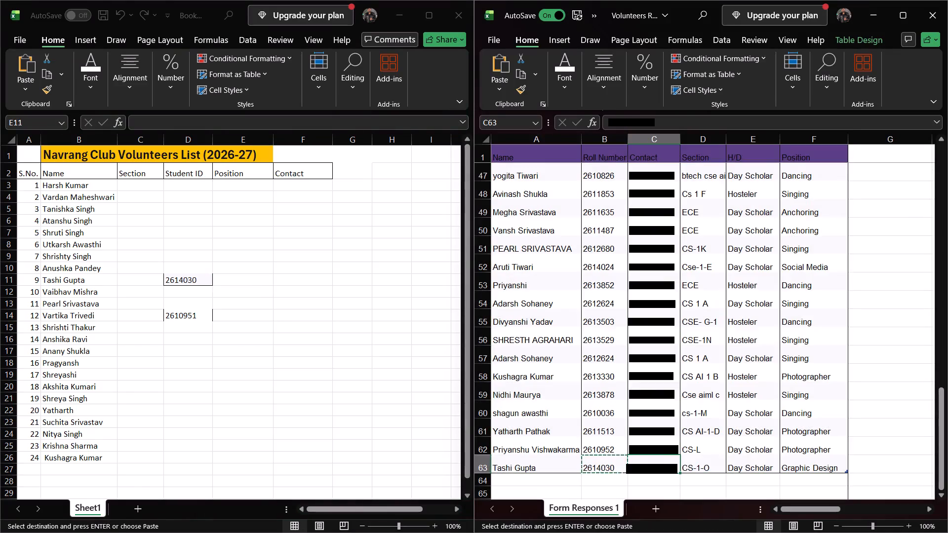
pyautogui.click(653, 470)
pyautogui.hotkey('ctrl', 'c')
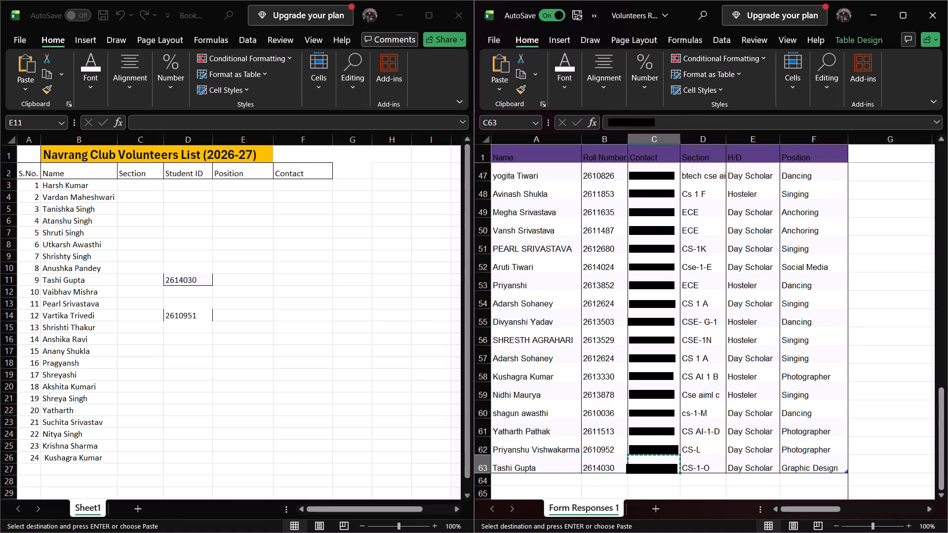
pyautogui.hotkey('ctrl', 'c')
pyautogui.click(301, 279)
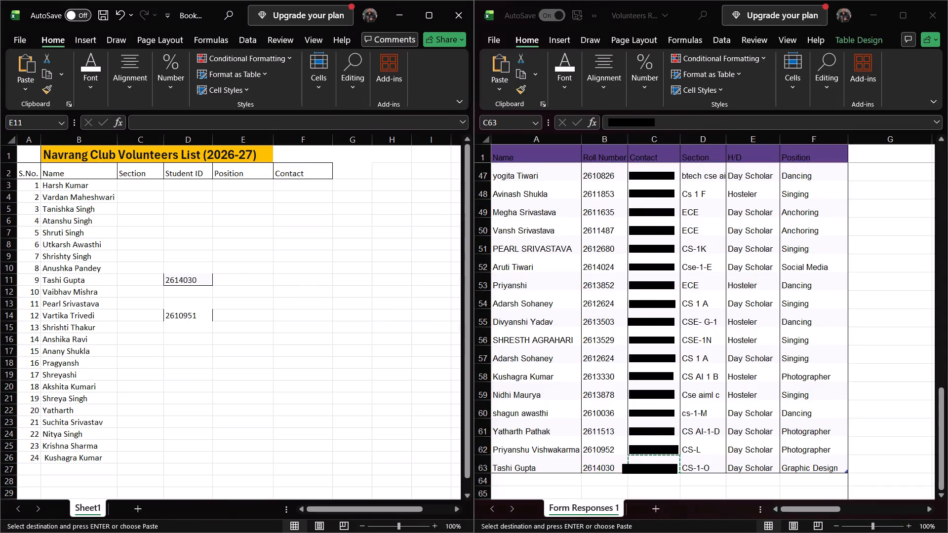
pyautogui.click(301, 279)
pyautogui.hotkey('ctrl', 'v')
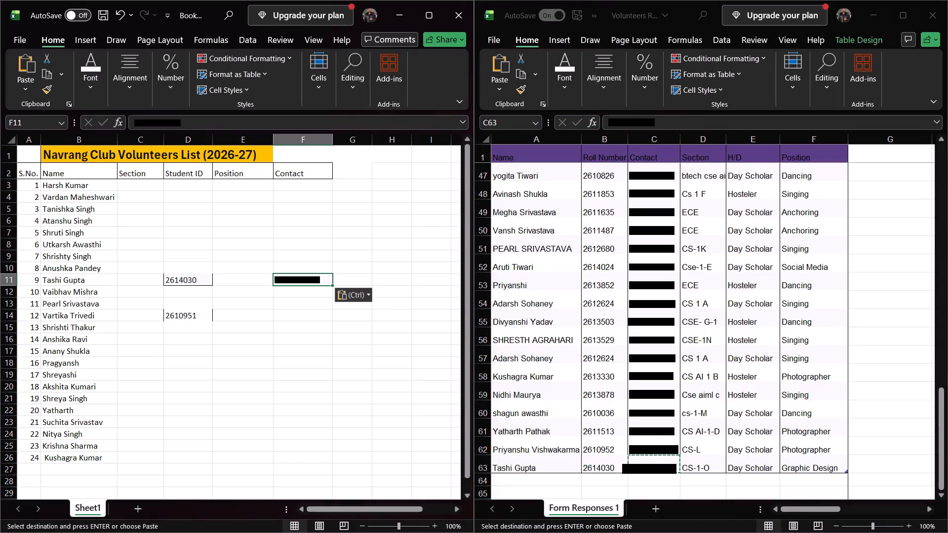
# Copy the section CS-1-O from D63 of the Form Responses 1 sheet into the Section cell C11 of the volunteers list.
pyautogui.click(694, 467)
pyautogui.click(711, 467)
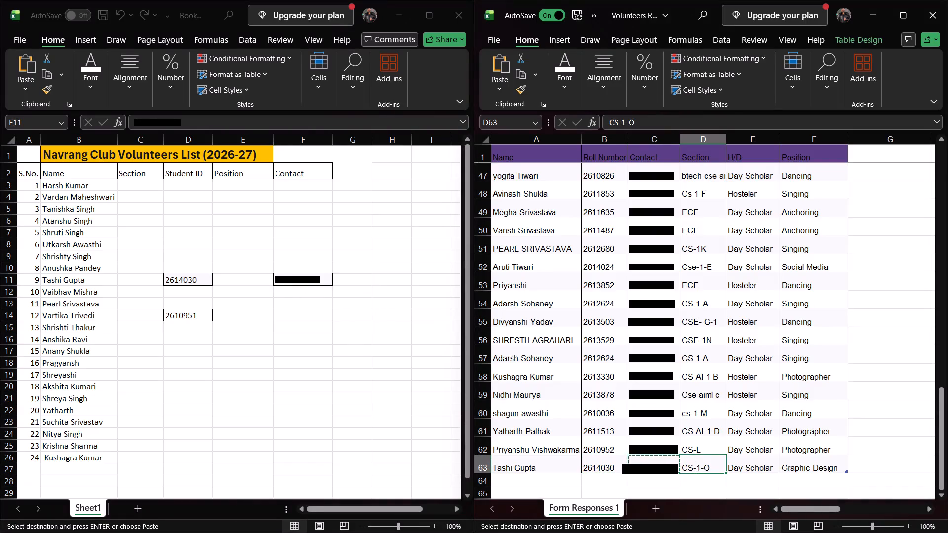
pyautogui.click(708, 469)
pyautogui.hotkey('ctrl', 'c')
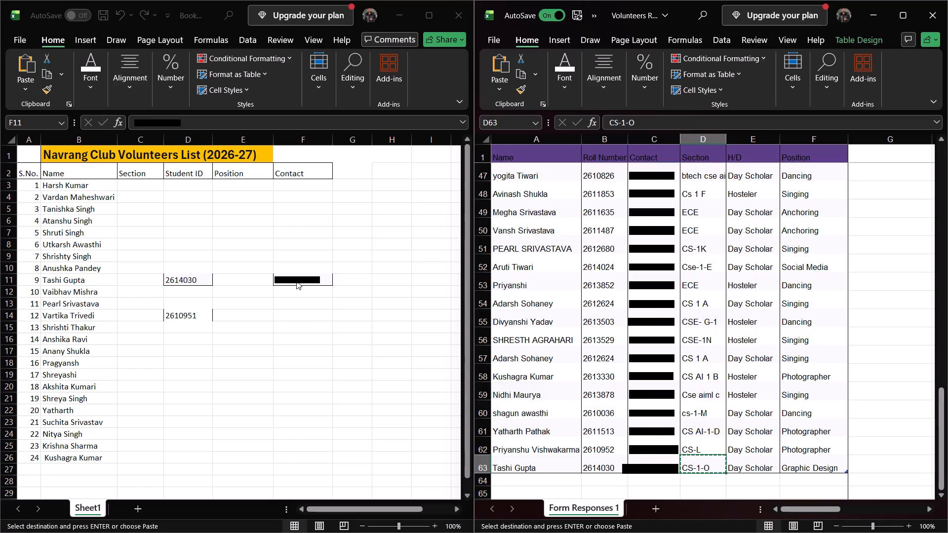
pyautogui.click(133, 280)
pyautogui.click(133, 280)
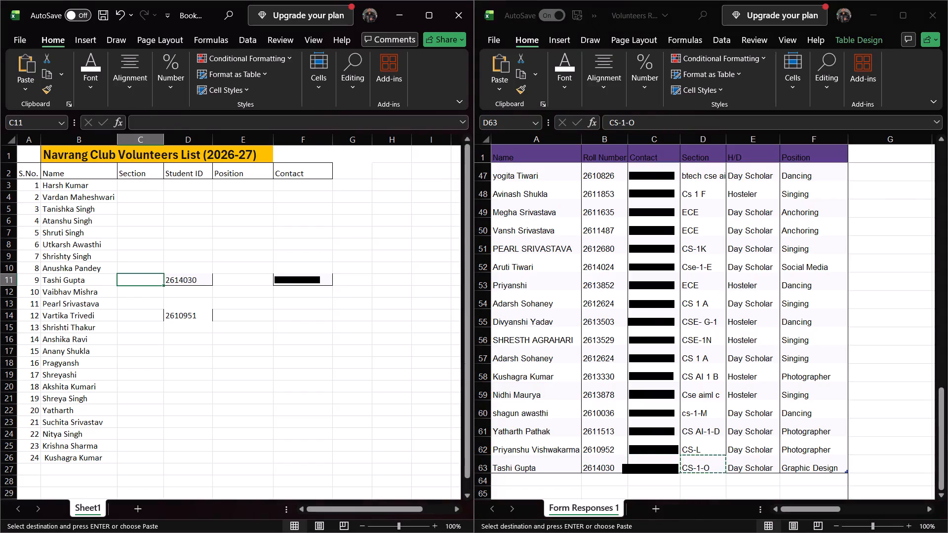
pyautogui.hotkey('ctrl', 'v')
pyautogui.click(243, 281)
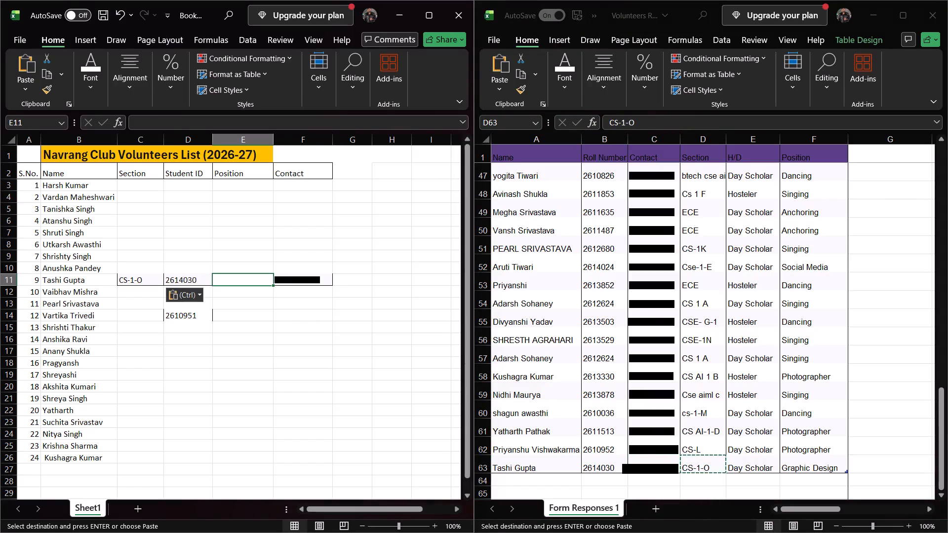
# Copy the contact from C2 of the Form Responses 1 sheet into the Contact cell F14 of the volunteers list.
pyautogui.click(131, 294)
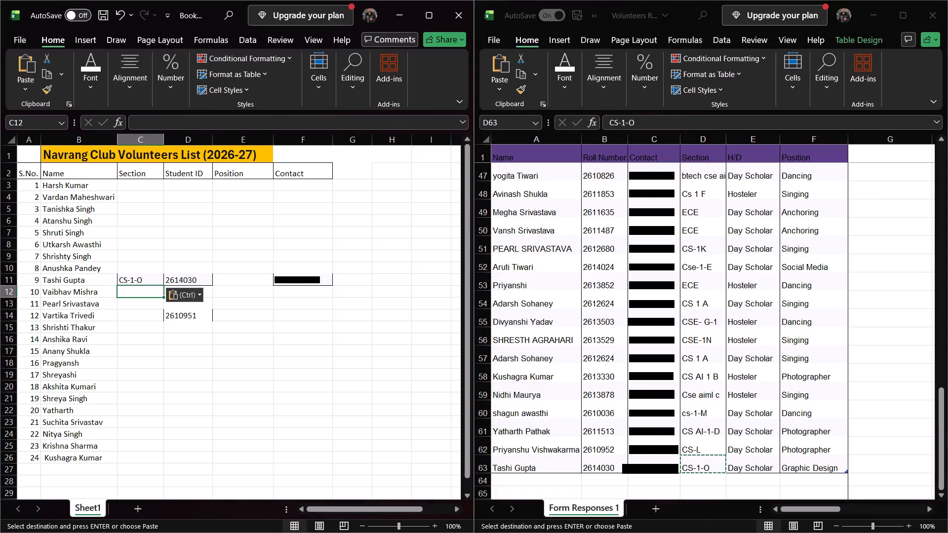
pyautogui.click(138, 321)
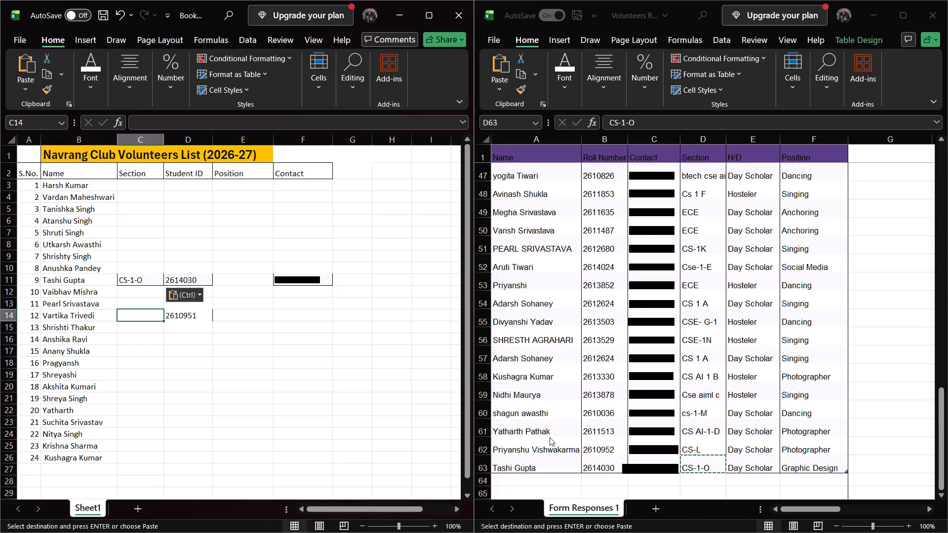
pyautogui.scroll(8, 561, 351)
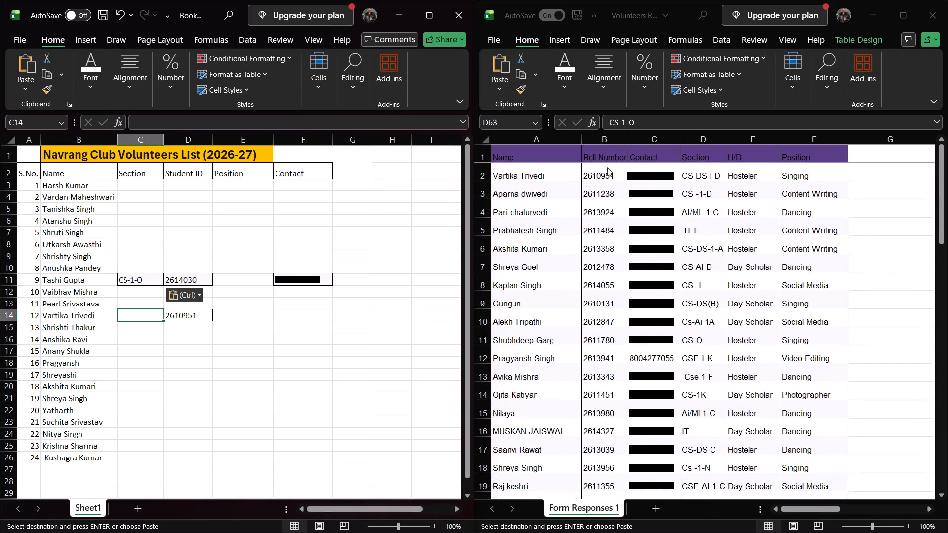
pyautogui.click(604, 174)
pyautogui.click(645, 177)
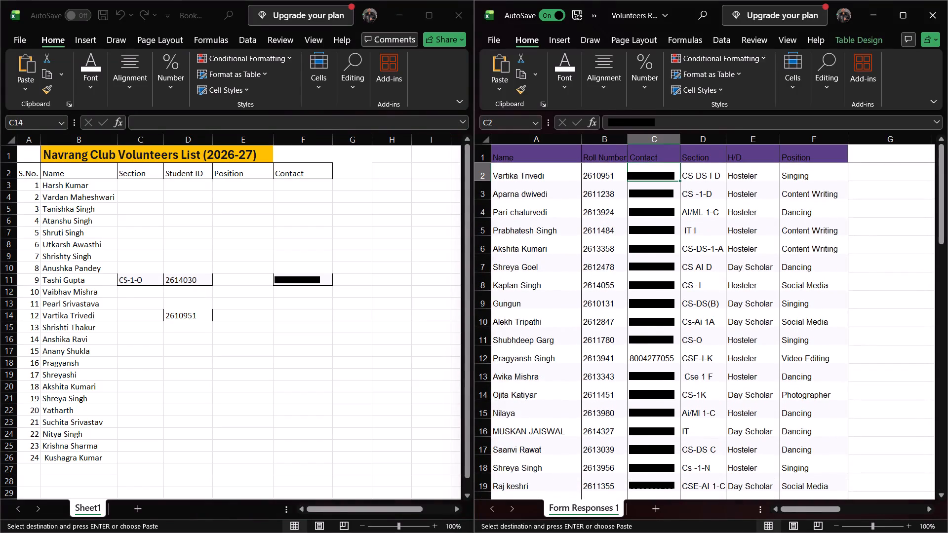
pyautogui.hotkey('ctrl', 'c')
pyautogui.hotkey('ctrl', 'c')
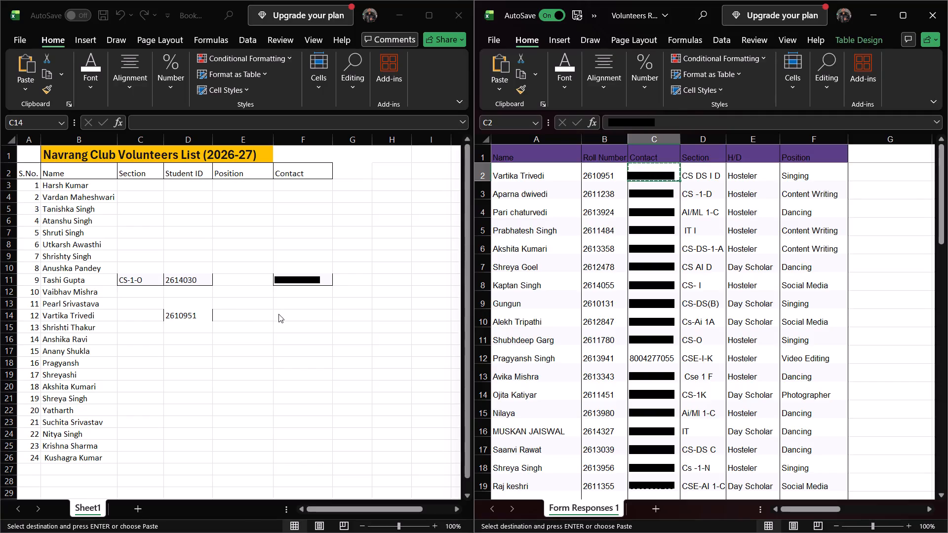
pyautogui.click(278, 314)
pyautogui.click(292, 316)
pyautogui.hotkey('ctrl', 'v')
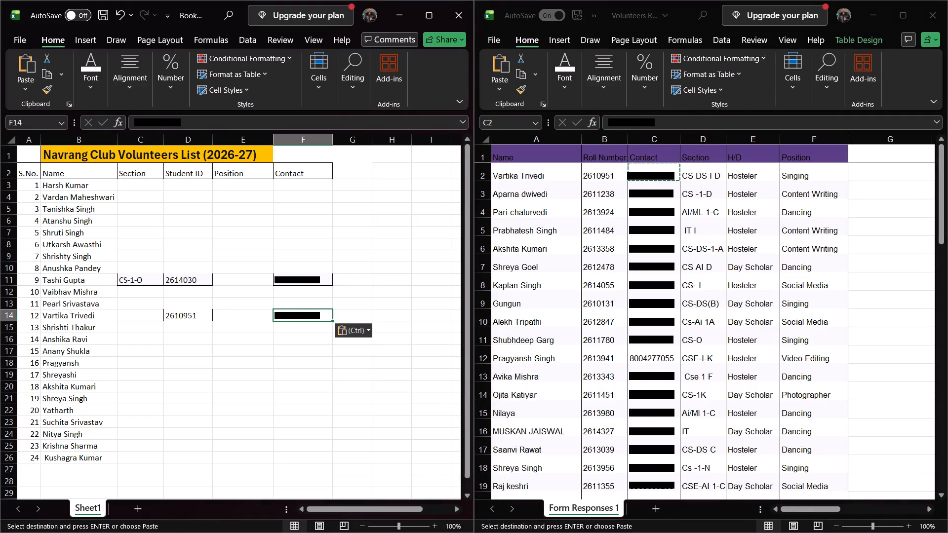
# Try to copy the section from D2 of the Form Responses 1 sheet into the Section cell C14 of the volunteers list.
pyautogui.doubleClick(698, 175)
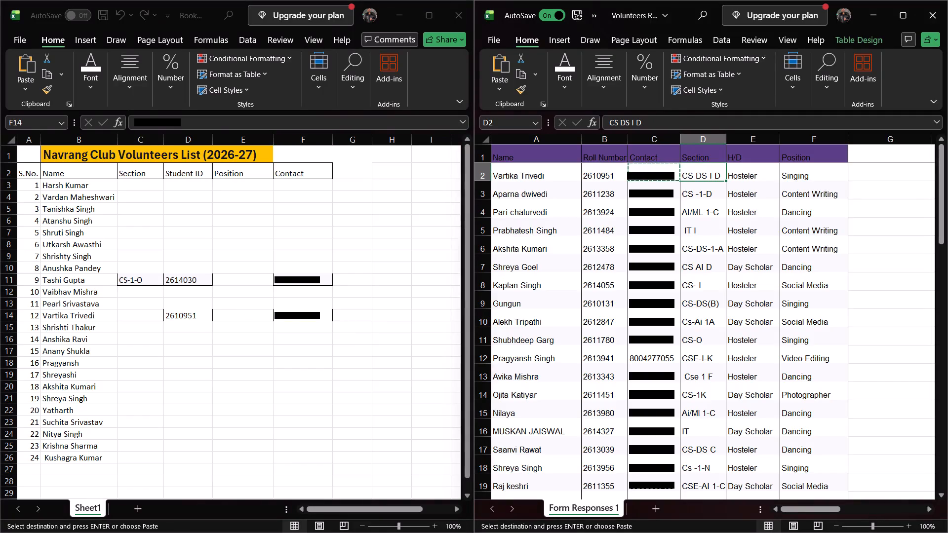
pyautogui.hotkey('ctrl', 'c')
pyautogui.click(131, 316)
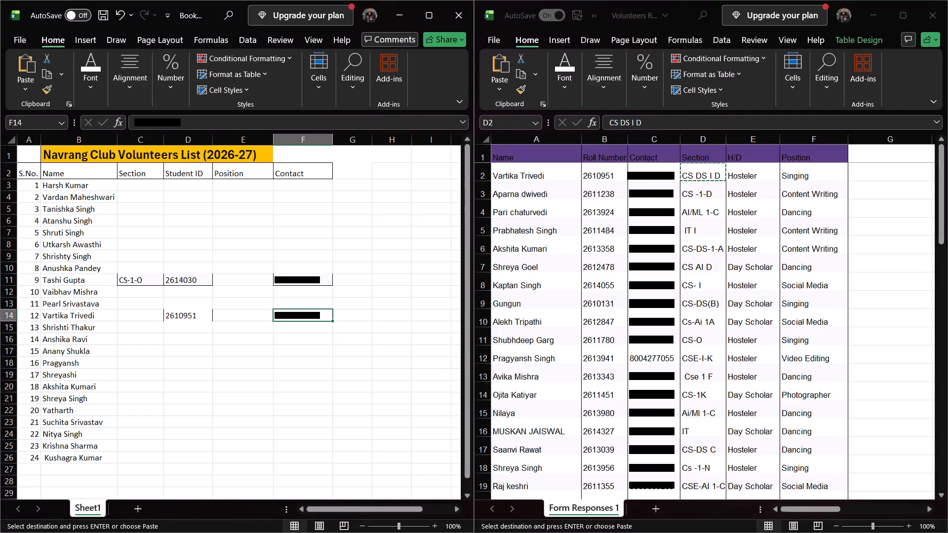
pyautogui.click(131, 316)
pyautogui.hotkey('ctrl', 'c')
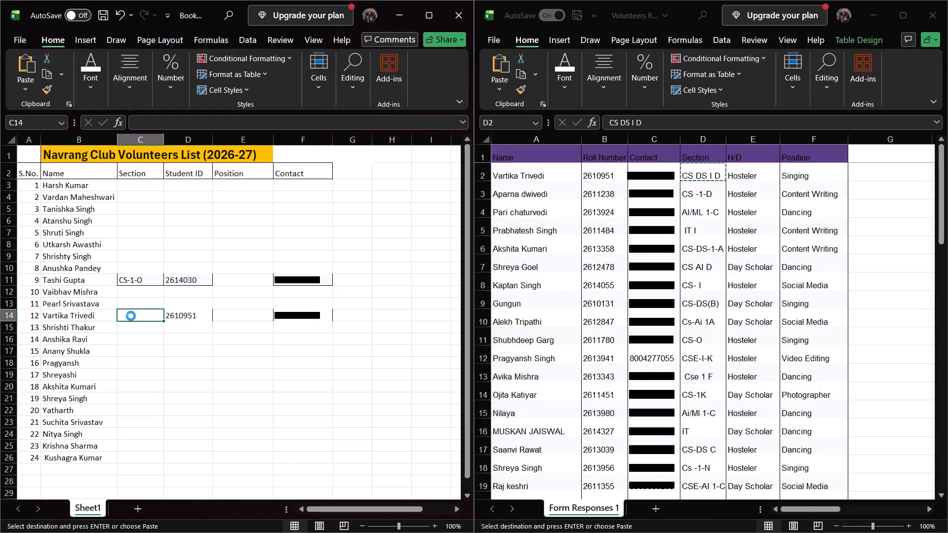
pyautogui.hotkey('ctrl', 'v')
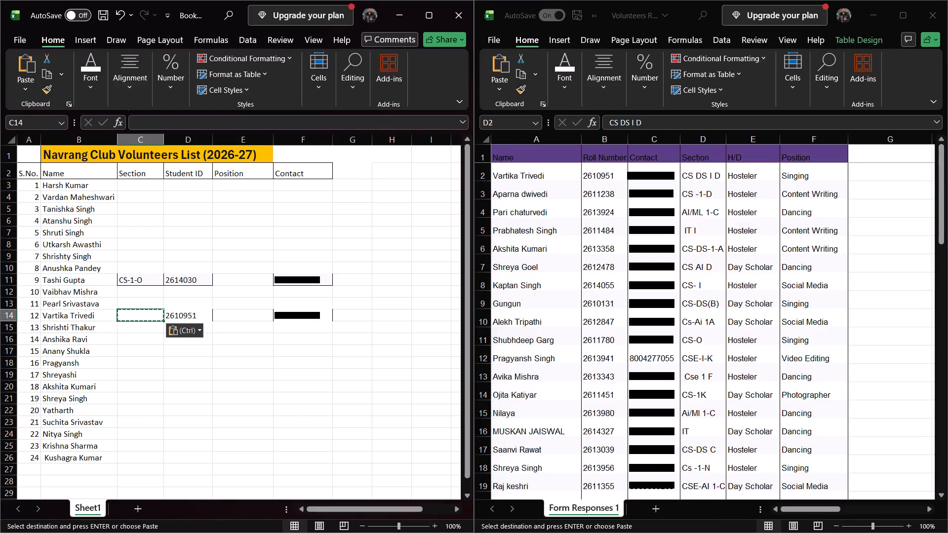
# Copy the section CS DS I D from D2 of the Form Responses 1 sheet into the Section cell C14 of the volunteers list.
pyautogui.doubleClick(710, 173)
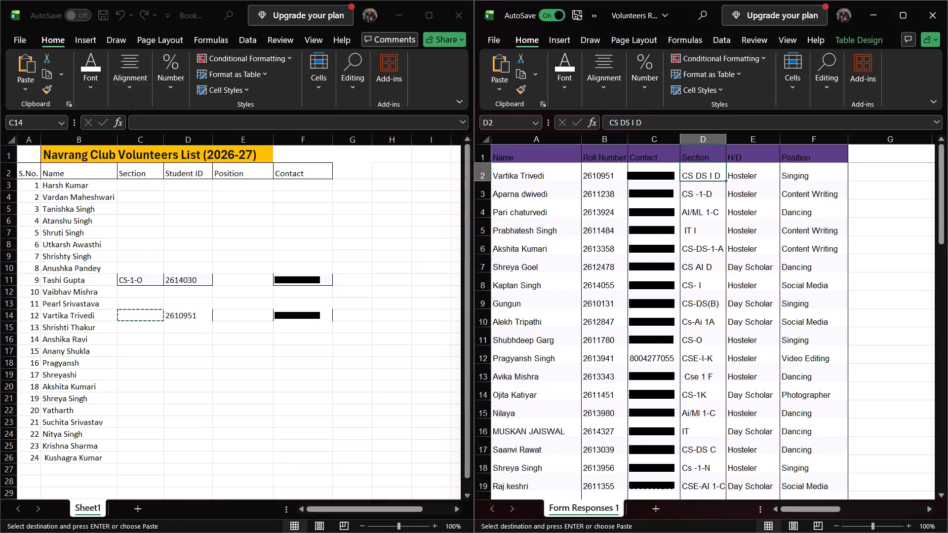
pyautogui.click(707, 181)
pyautogui.click(705, 180)
pyautogui.click(703, 178)
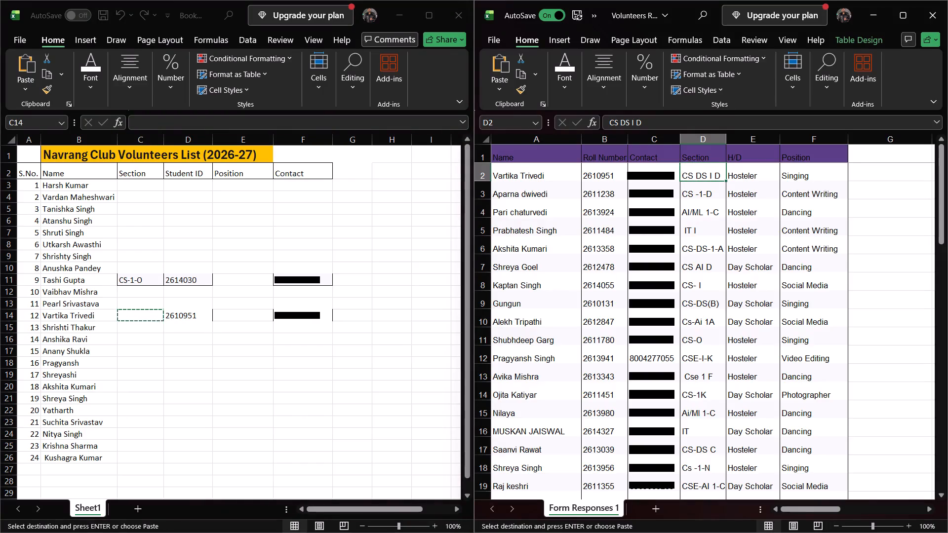
pyautogui.hotkey('ctrl', 'c')
pyautogui.click(145, 319)
pyautogui.click(141, 318)
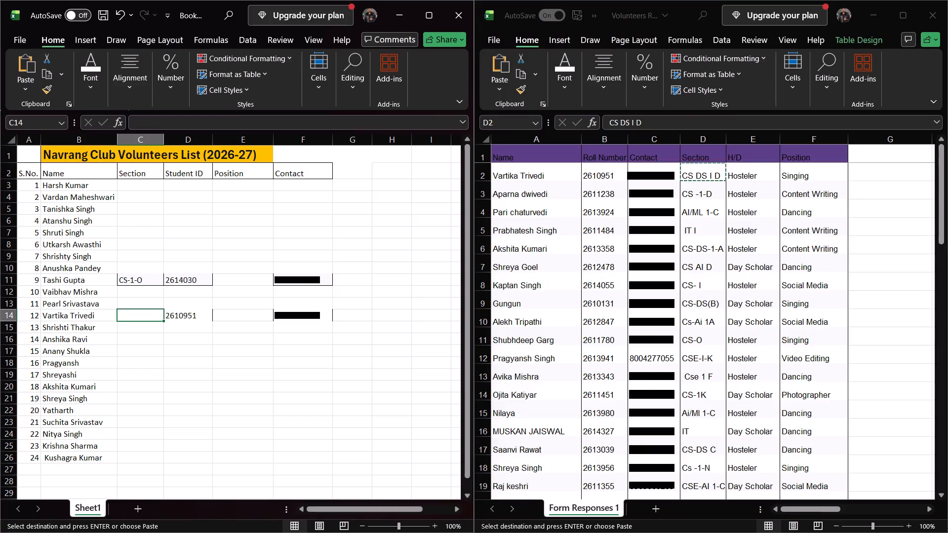
pyautogui.hotkey('ctrl', 'v')
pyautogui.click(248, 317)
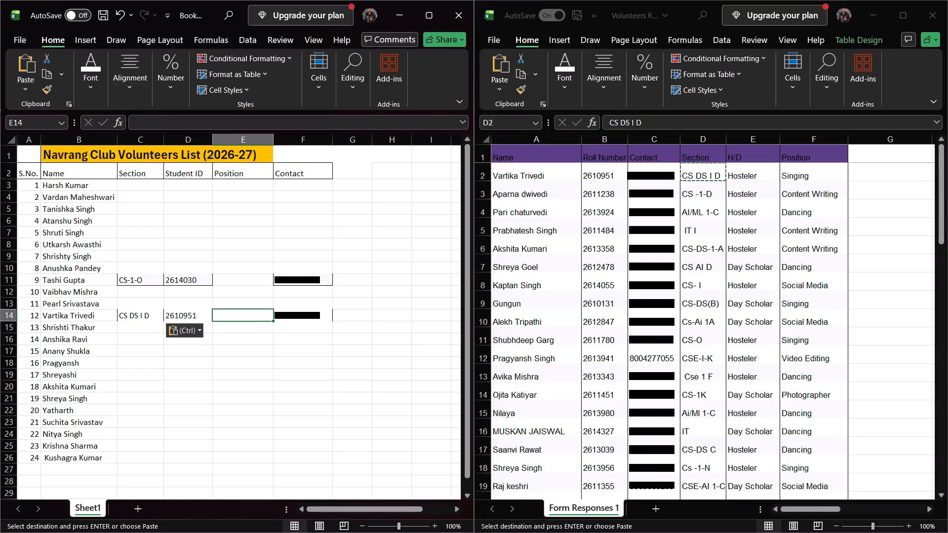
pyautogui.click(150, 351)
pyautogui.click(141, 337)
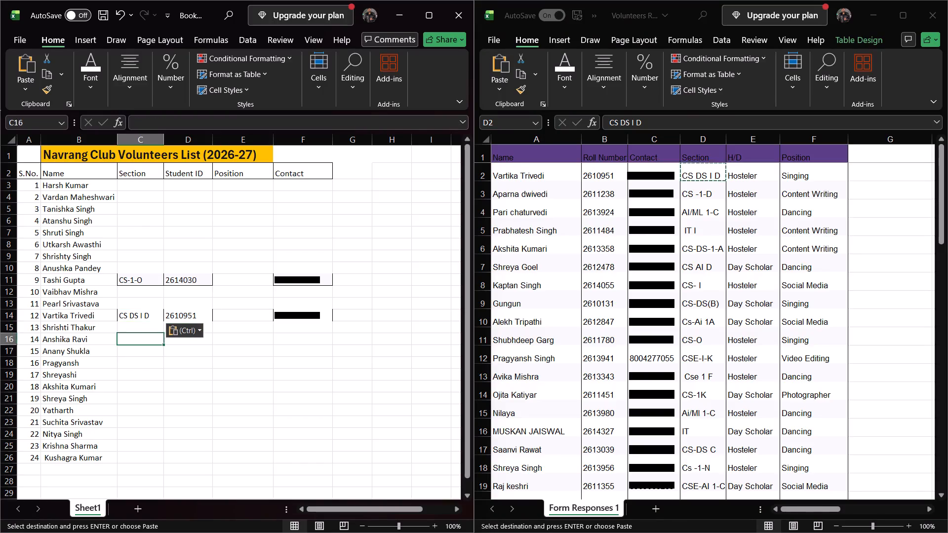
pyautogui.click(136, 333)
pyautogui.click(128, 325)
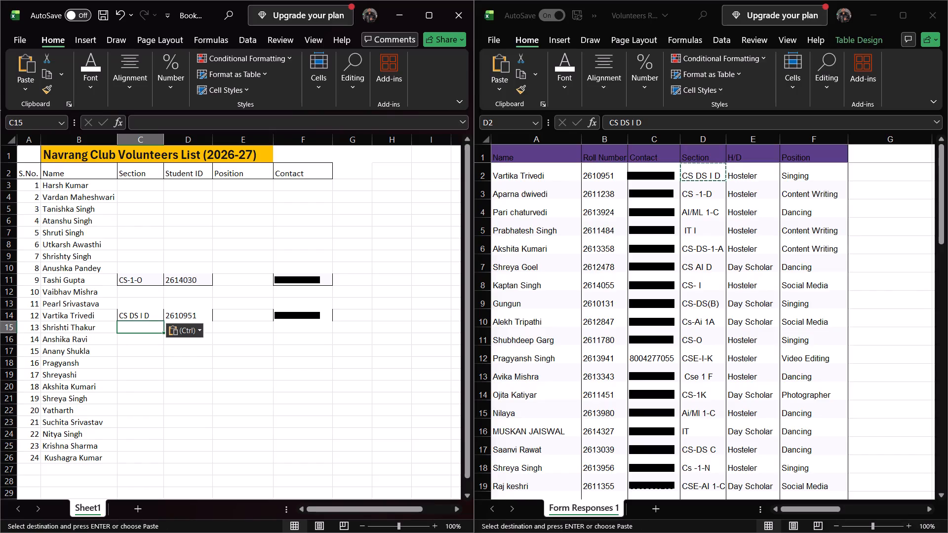
# Copy the roll number from B20 of the Form Responses 1 sheet into the Student ID cell D3 of the volunteers list.
pyautogui.scroll(-4, 594, 359)
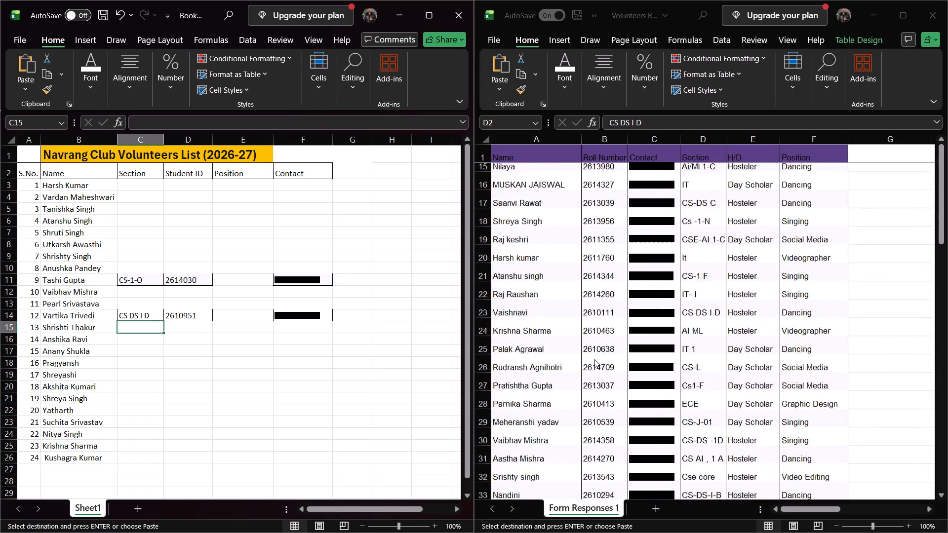
pyautogui.scroll(-2, 594, 359)
pyautogui.scroll(2, 594, 359)
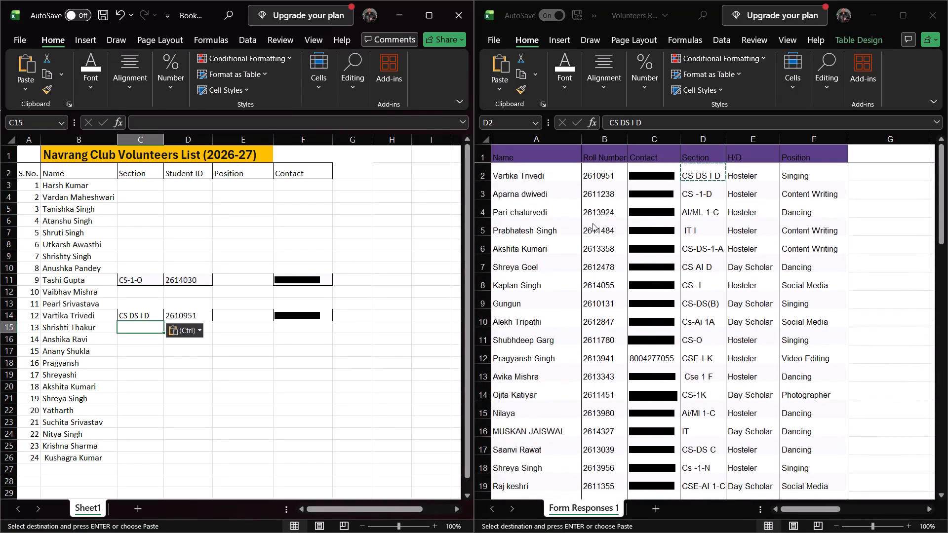
pyautogui.scroll(-2, 592, 223)
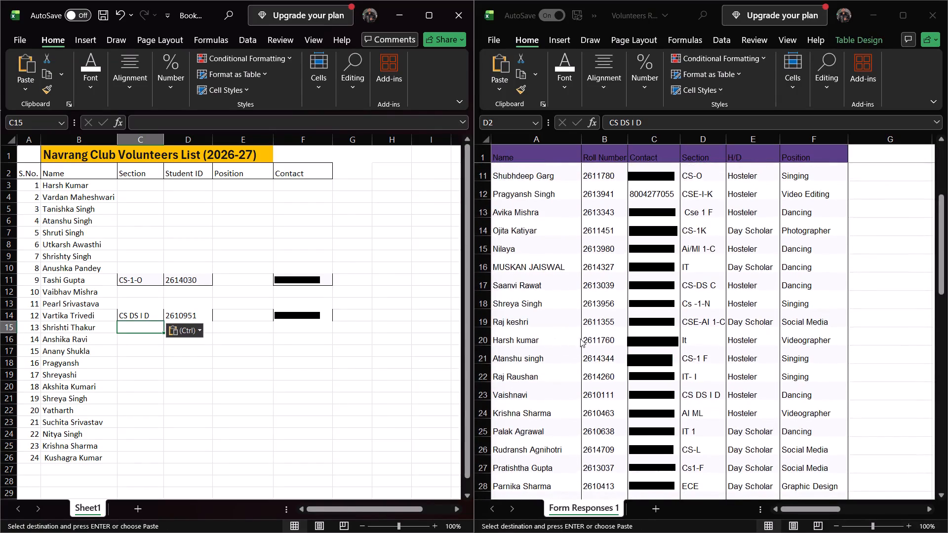
pyautogui.click(596, 339)
pyautogui.click(596, 339)
pyautogui.hotkey('ctrl', 'c')
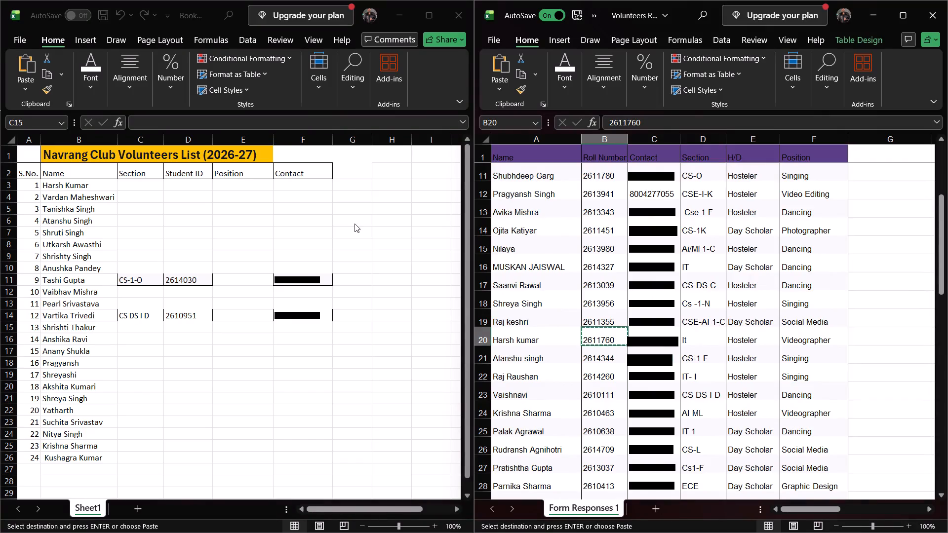
pyautogui.doubleClick(187, 186)
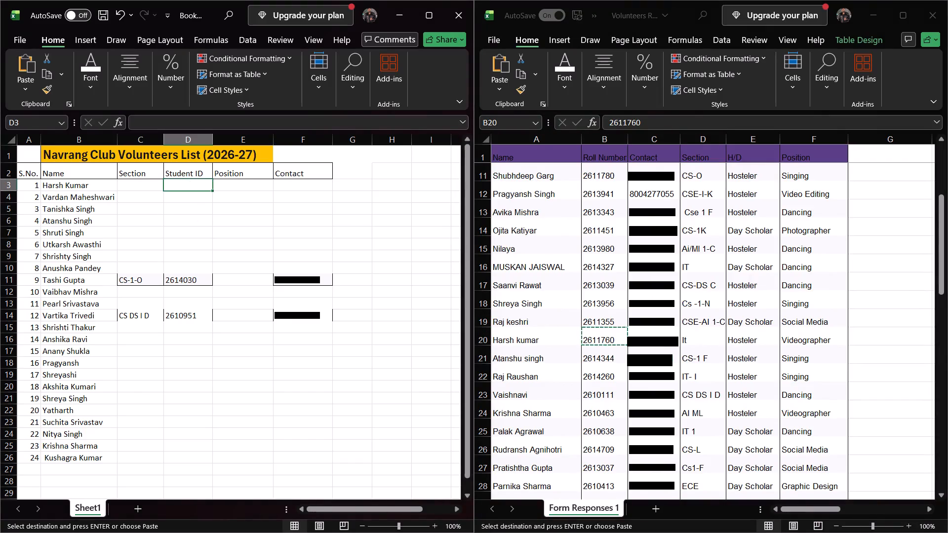
pyautogui.hotkey('ctrl', 'v')
# Copy the contact from C20 of the Form Responses 1 sheet into the Contact cell F3 of the volunteers list.
pyautogui.click(224, 186)
pyautogui.click(310, 188)
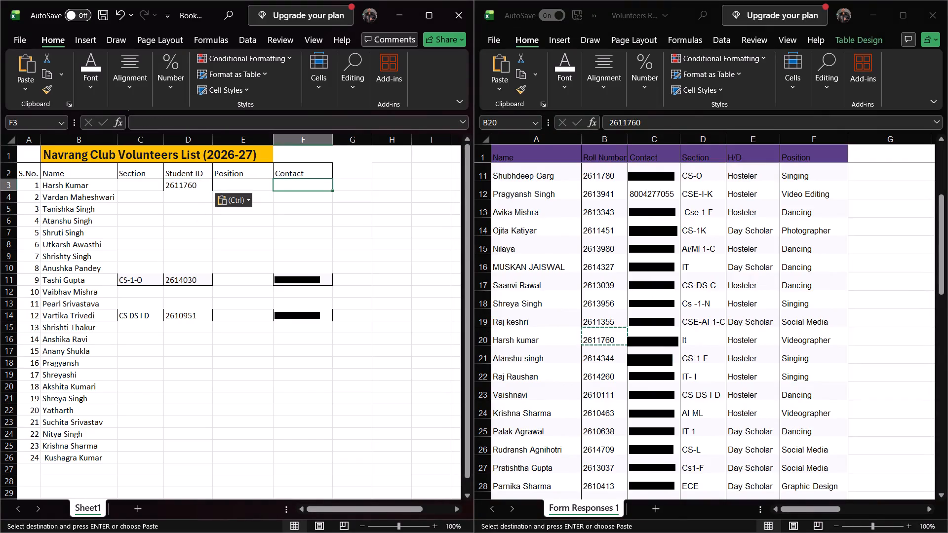
pyautogui.click(647, 343)
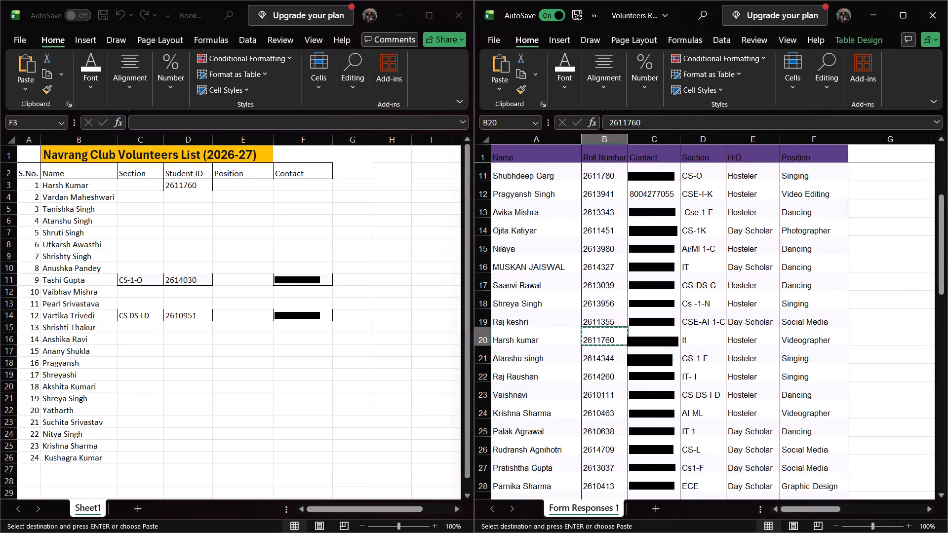
pyautogui.click(648, 342)
pyautogui.hotkey('ctrl', 'c')
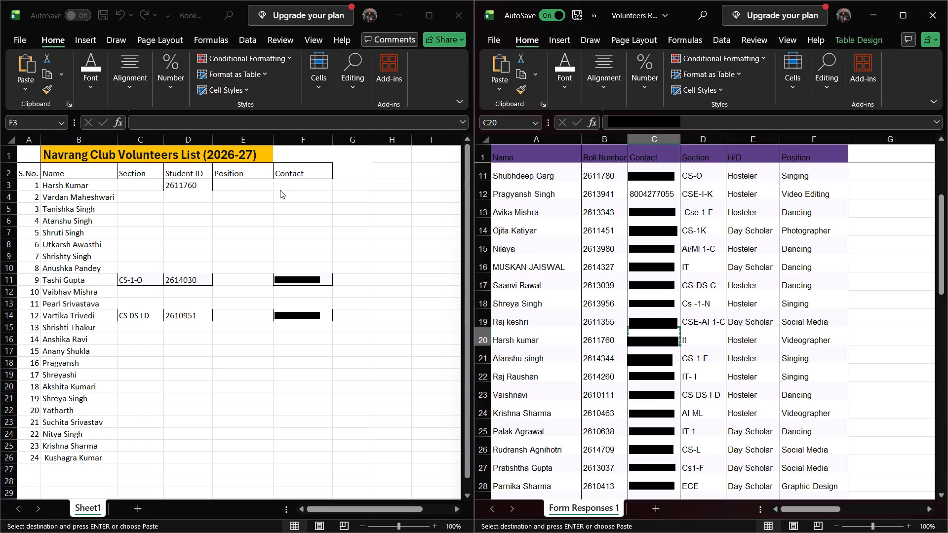
pyautogui.doubleClick(286, 188)
pyautogui.hotkey('ctrl', 'v')
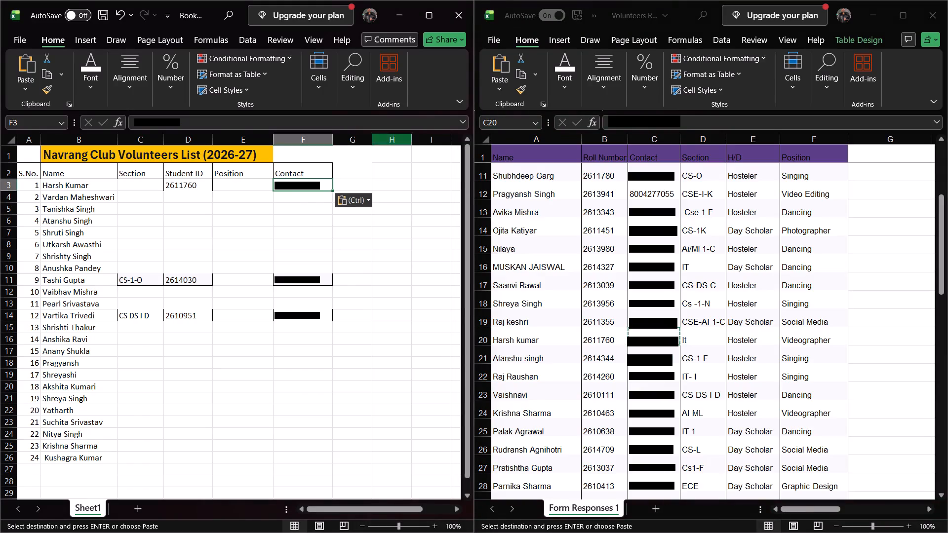
# Widen the volunteers list window against the Form Responses 1 window and enlarge its sheet to 131% zoom.
pyautogui.moveTo(475, 59); pyautogui.dragTo(593, 56)
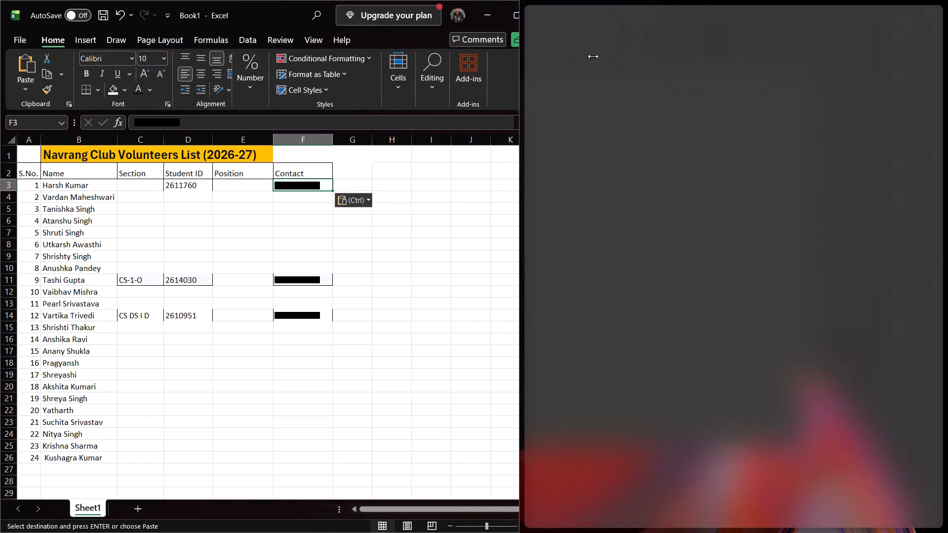
pyautogui.moveTo(593, 56); pyautogui.dragTo(617, 58)
pyautogui.keyDown('ctrl'); pyautogui.scroll(1, 335, 195); pyautogui.keyUp('ctrl')
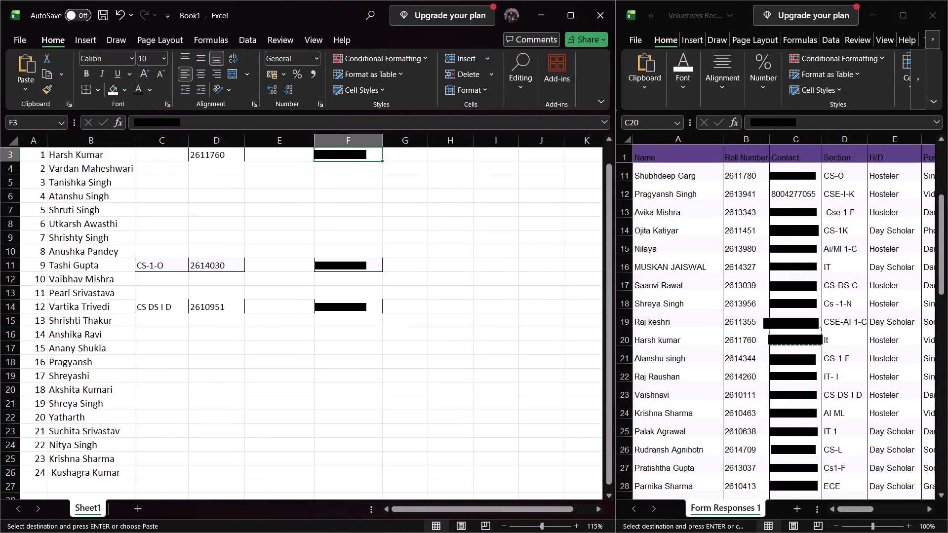
pyautogui.hscroll(3, 335, 195)
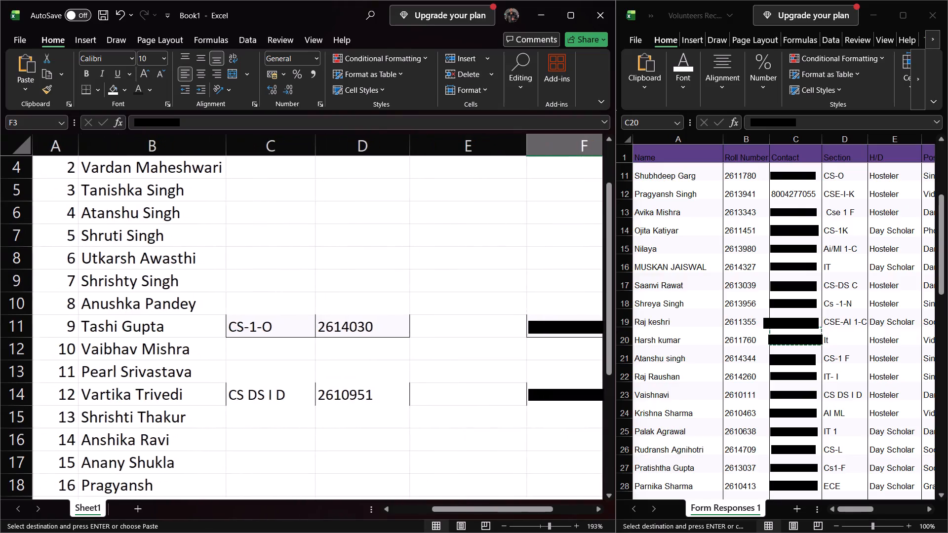
pyautogui.scroll(2, 335, 195)
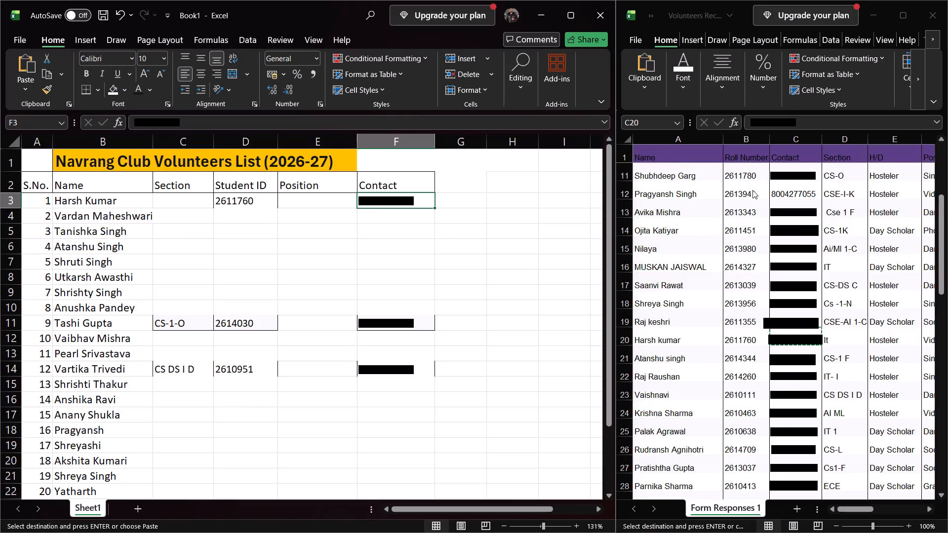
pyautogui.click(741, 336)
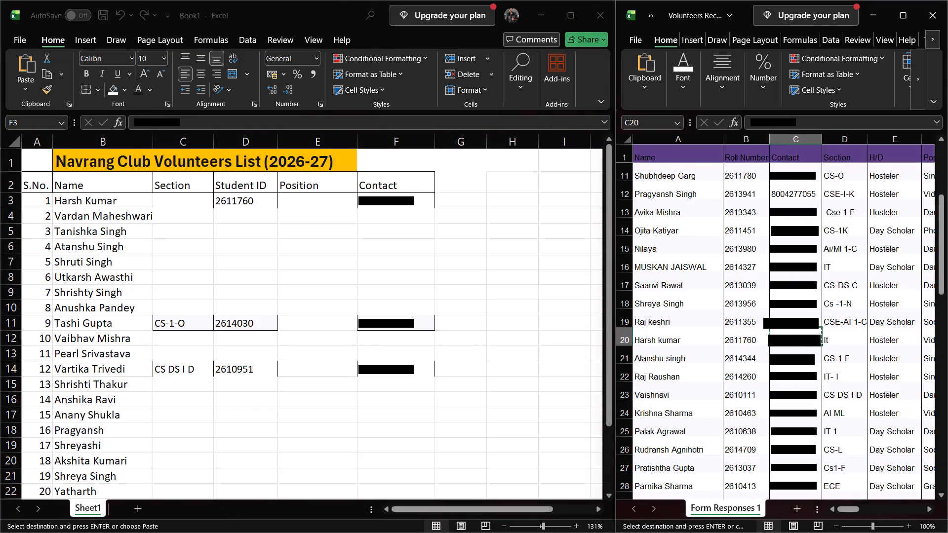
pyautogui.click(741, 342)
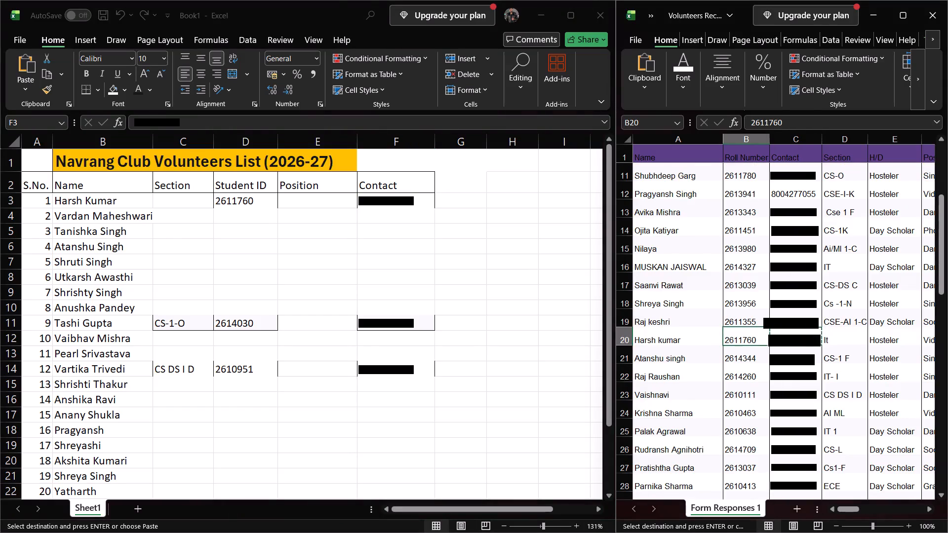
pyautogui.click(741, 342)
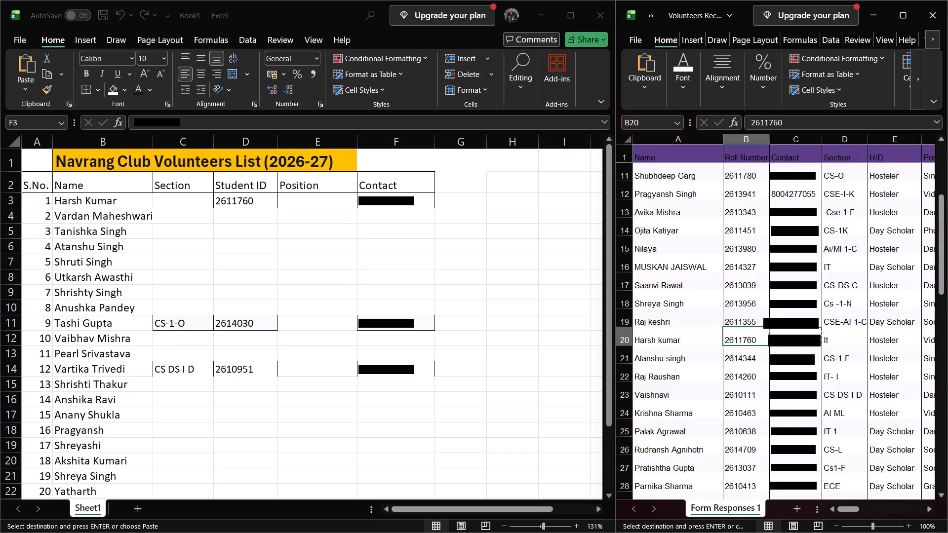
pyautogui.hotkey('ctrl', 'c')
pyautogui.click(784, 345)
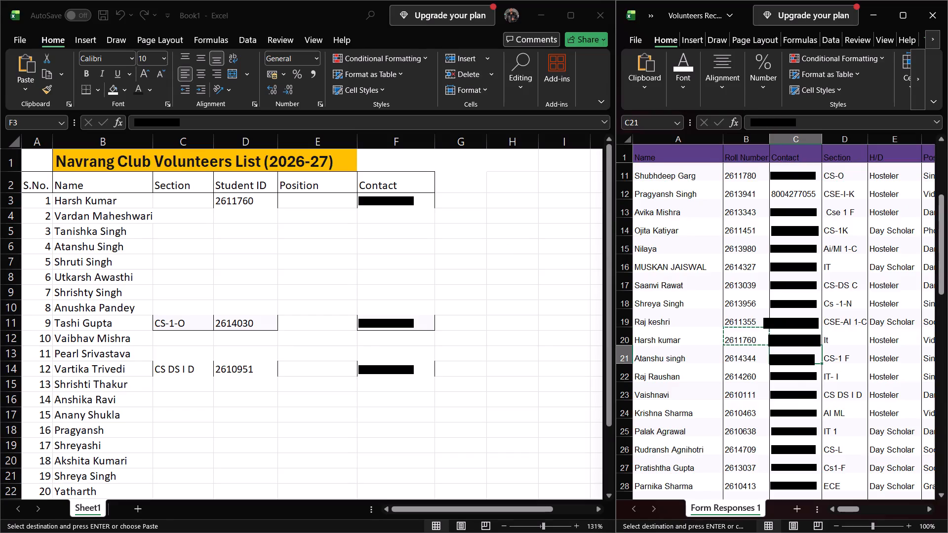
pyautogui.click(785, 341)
# Enter IT in the Section cell C3 of the volunteers list, matching D20 of the Form Responses 1 sheet.
pyautogui.click(846, 341)
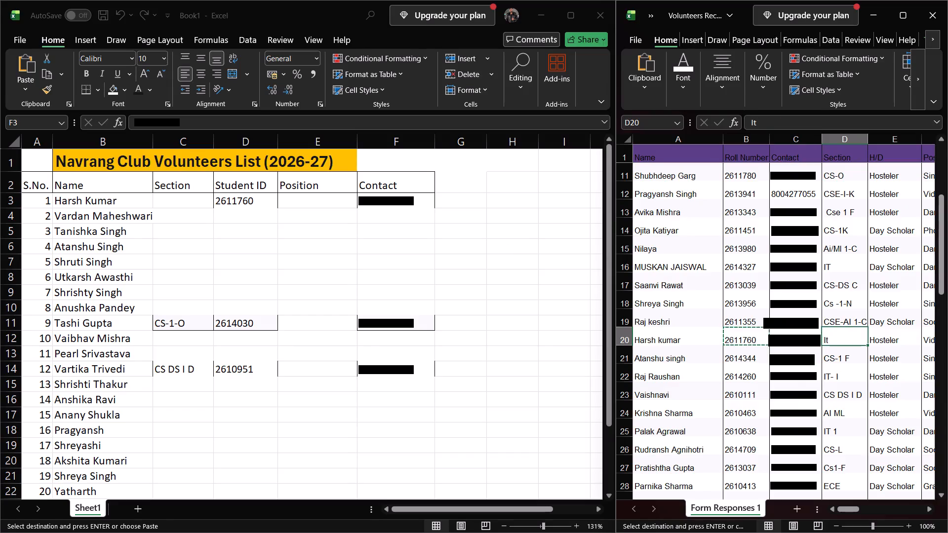
pyautogui.click(174, 199)
pyautogui.click(174, 200)
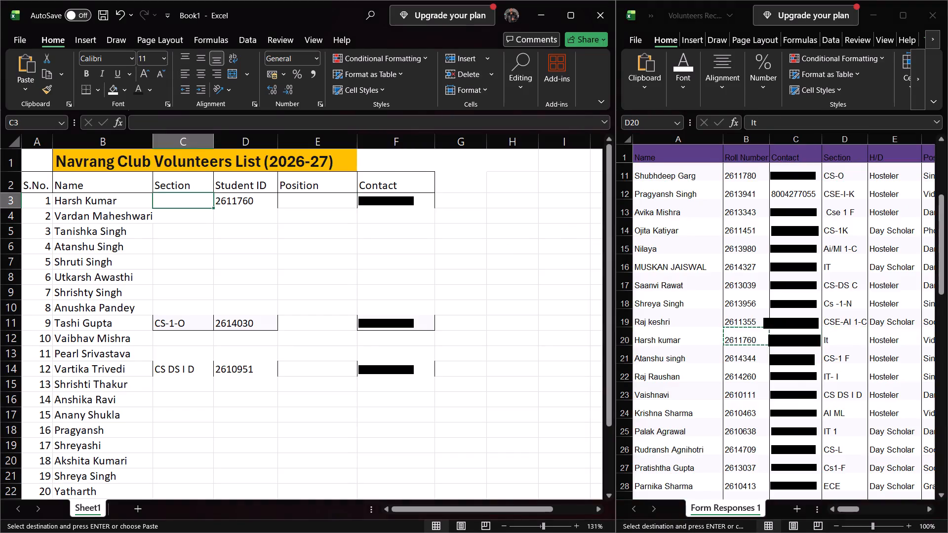
pyautogui.write('IT')
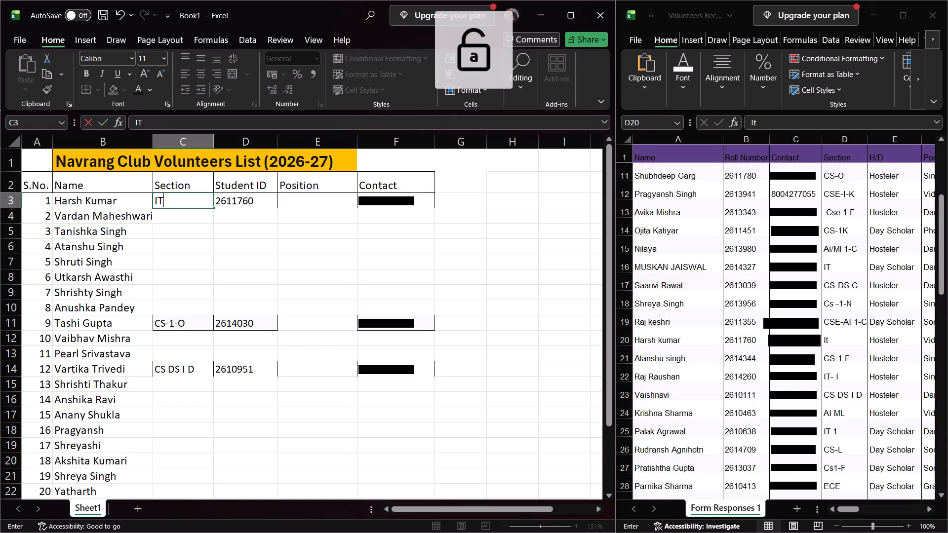
pyautogui.click(179, 214)
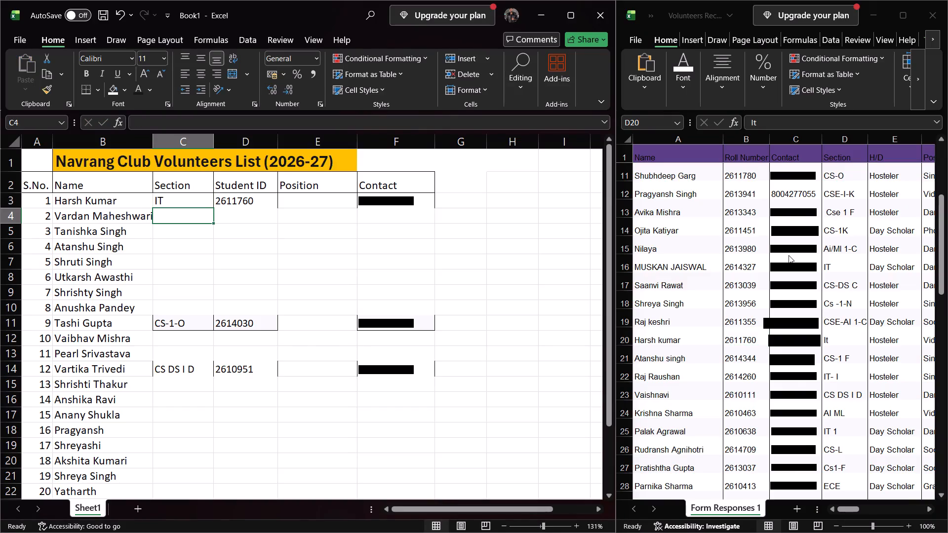
# Copy the roll number from B37 of the Form Responses 1 sheet into the Student ID cell D4 of the volunteers list.
pyautogui.scroll(-3, 789, 255)
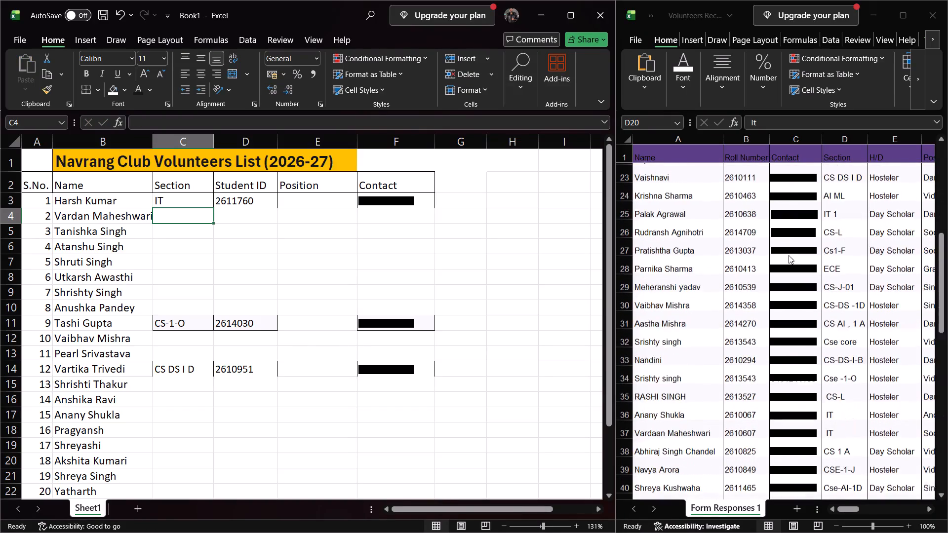
pyautogui.scroll(-1, 789, 255)
pyautogui.click(747, 426)
pyautogui.click(747, 428)
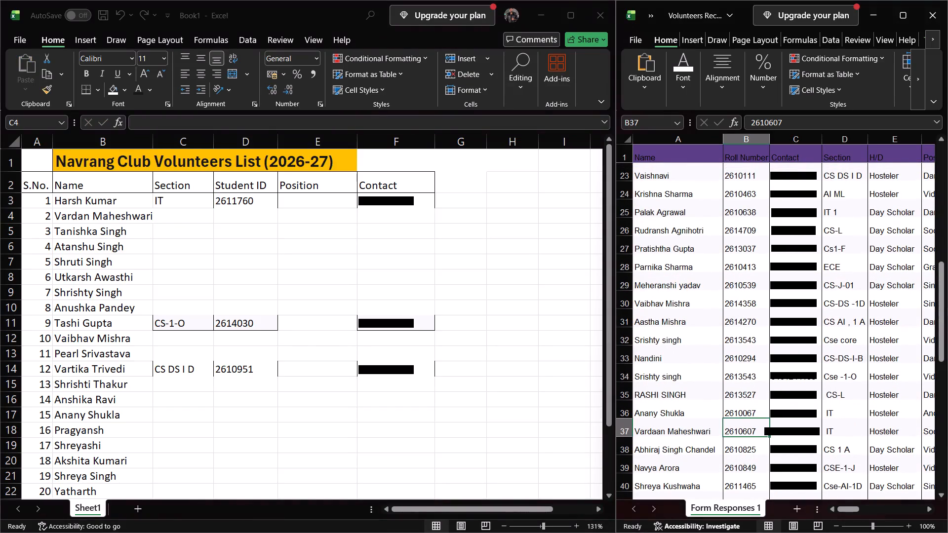
pyautogui.hotkey('ctrl', 'c')
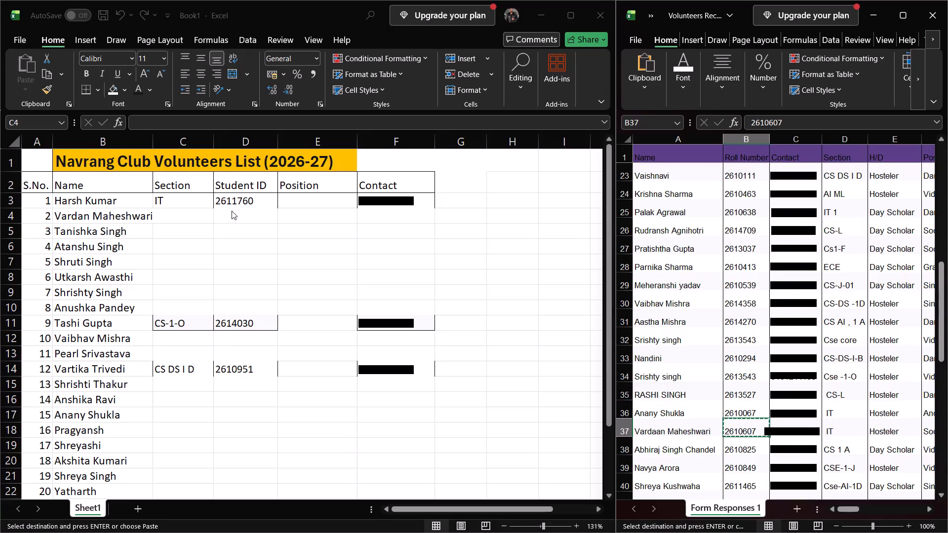
pyautogui.doubleClick(235, 214)
pyautogui.hotkey('ctrl', 'v')
# Copy the contact from C37 of the Form Responses 1 sheet into the Contact cell F4 of the volunteers list.
pyautogui.click(324, 216)
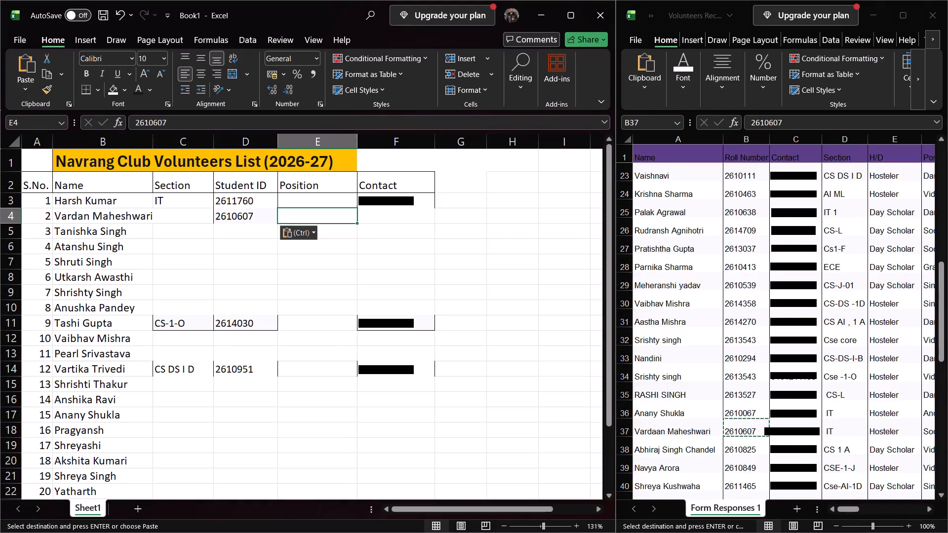
pyautogui.click(396, 216)
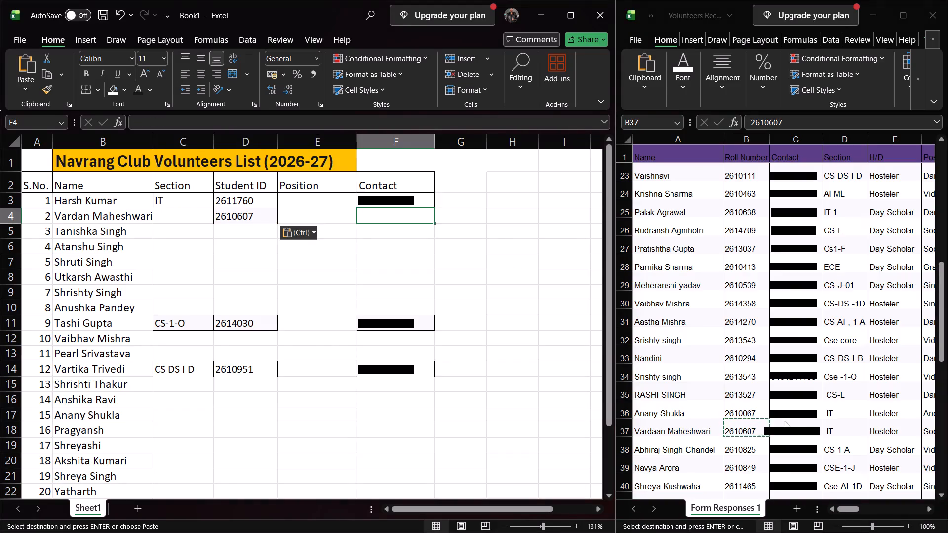
pyautogui.click(787, 424)
pyautogui.click(787, 426)
pyautogui.hotkey('ctrl', 'c')
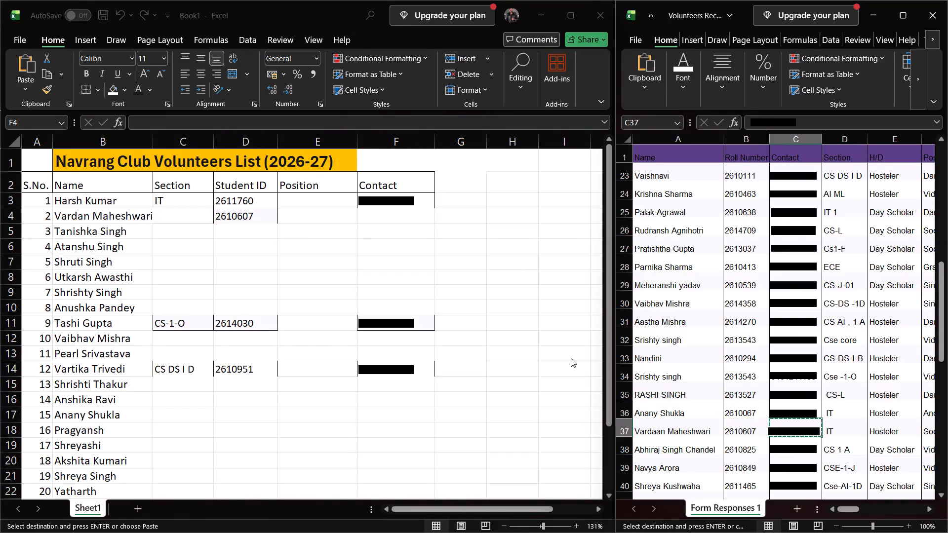
pyautogui.click(391, 213)
pyautogui.click(391, 213)
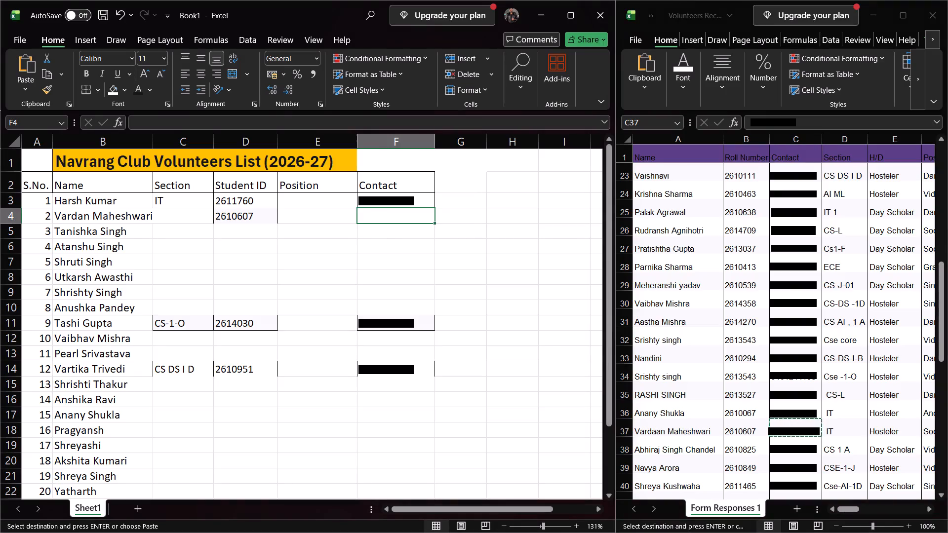
pyautogui.hotkey('ctrl', 'v')
# Enter IT in the Section cell C4 of the volunteers list, matching D37 of the Form Responses 1 sheet.
pyautogui.click(178, 220)
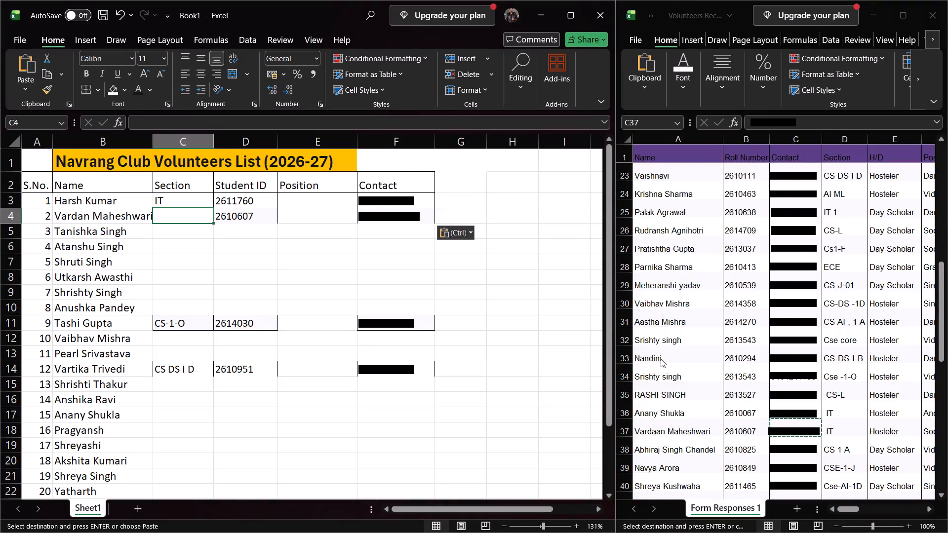
pyautogui.click(192, 220)
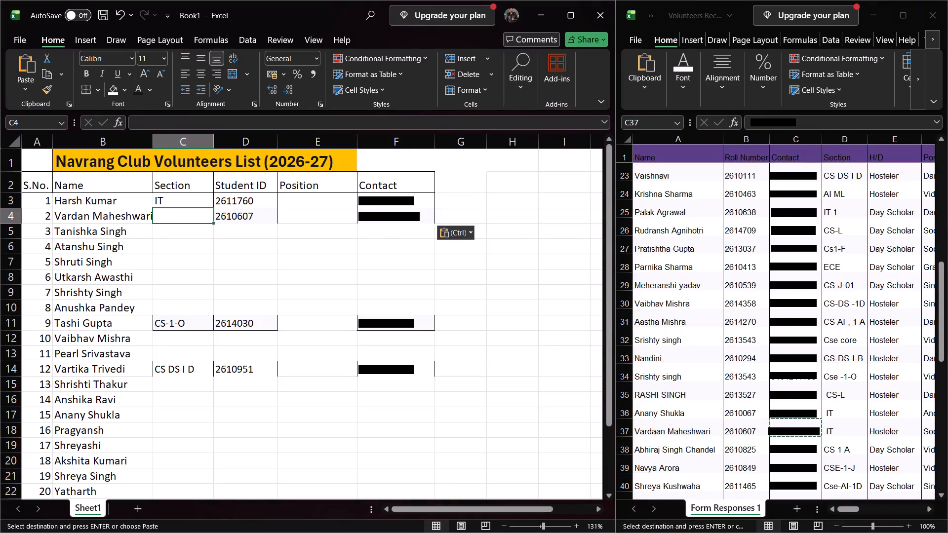
pyautogui.click(195, 228)
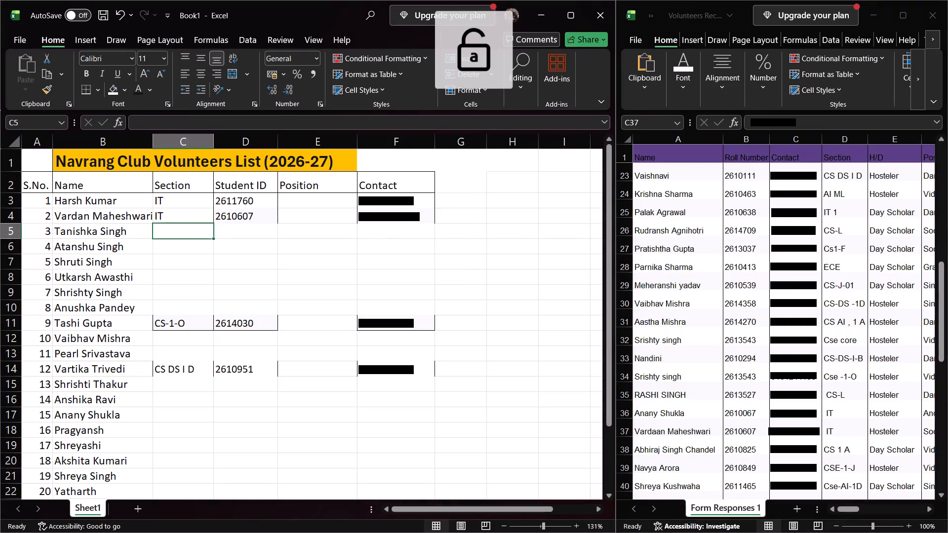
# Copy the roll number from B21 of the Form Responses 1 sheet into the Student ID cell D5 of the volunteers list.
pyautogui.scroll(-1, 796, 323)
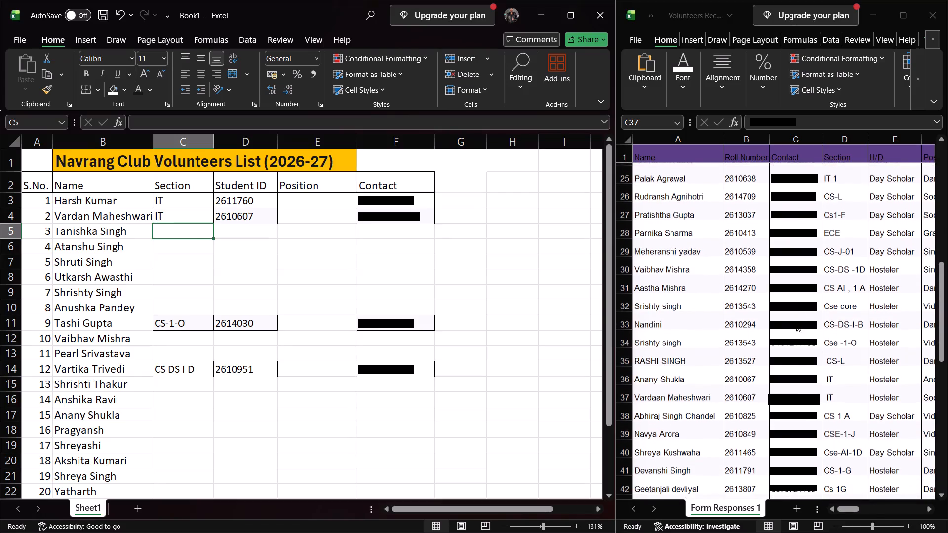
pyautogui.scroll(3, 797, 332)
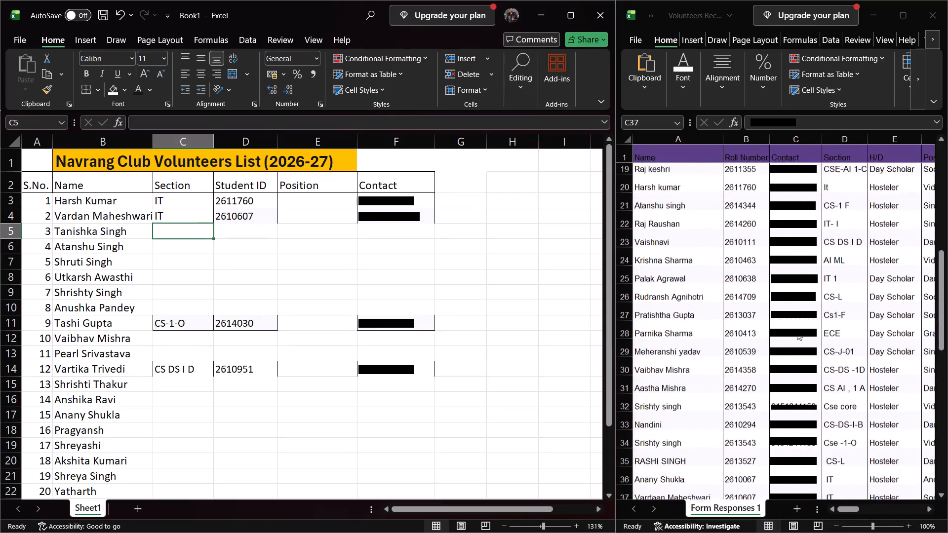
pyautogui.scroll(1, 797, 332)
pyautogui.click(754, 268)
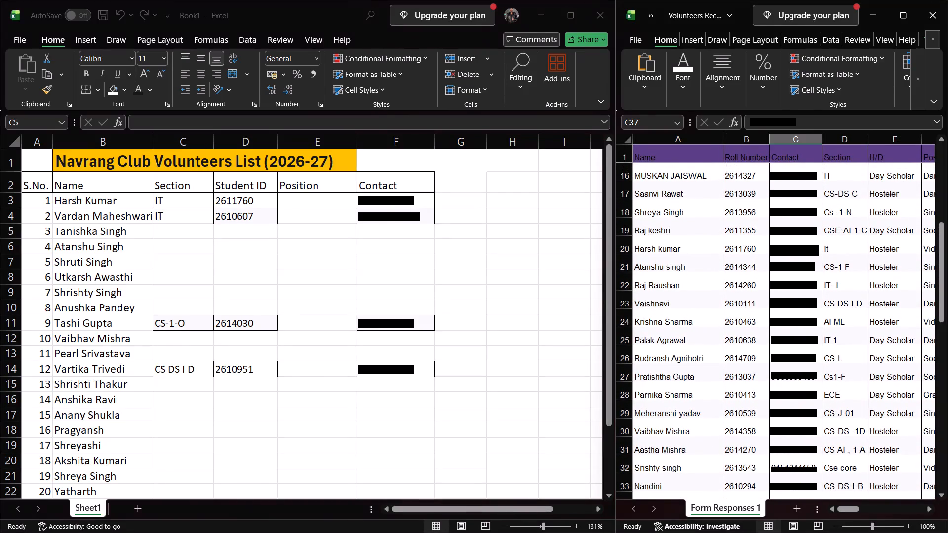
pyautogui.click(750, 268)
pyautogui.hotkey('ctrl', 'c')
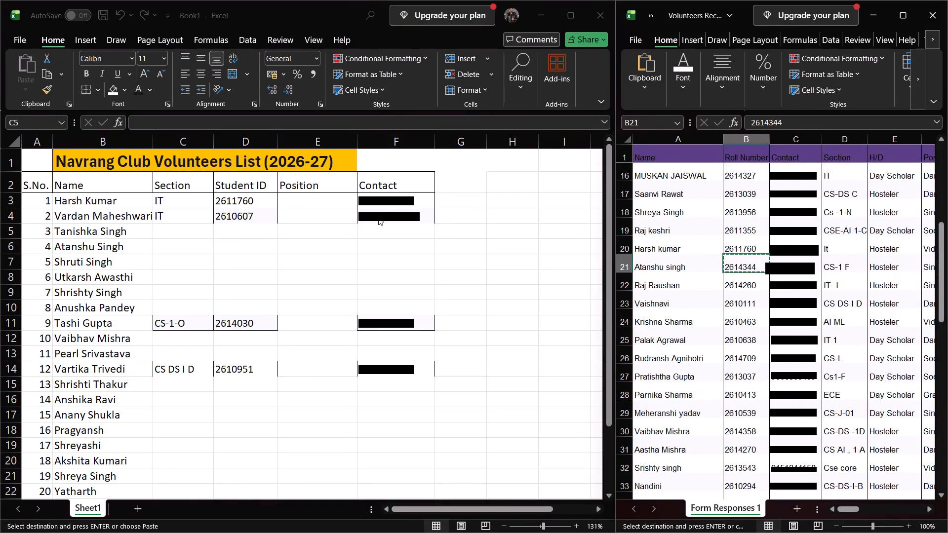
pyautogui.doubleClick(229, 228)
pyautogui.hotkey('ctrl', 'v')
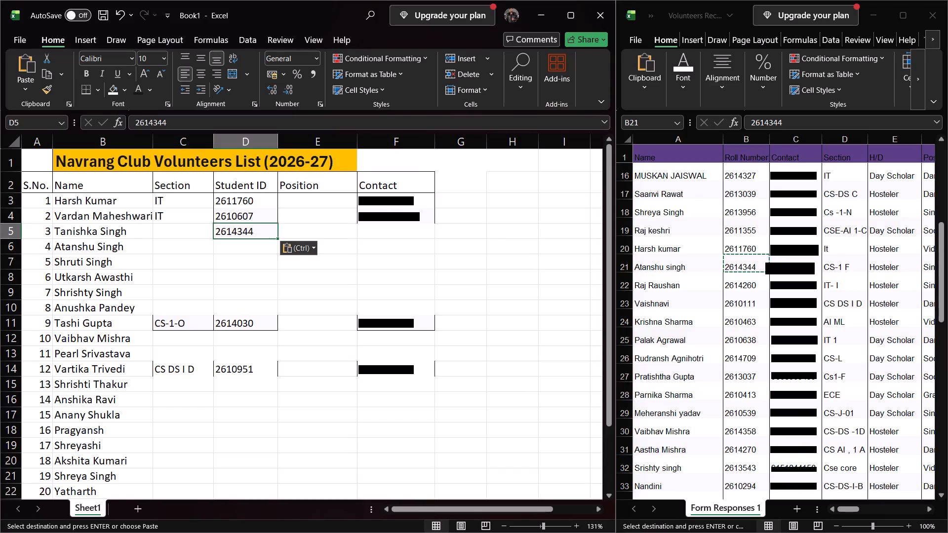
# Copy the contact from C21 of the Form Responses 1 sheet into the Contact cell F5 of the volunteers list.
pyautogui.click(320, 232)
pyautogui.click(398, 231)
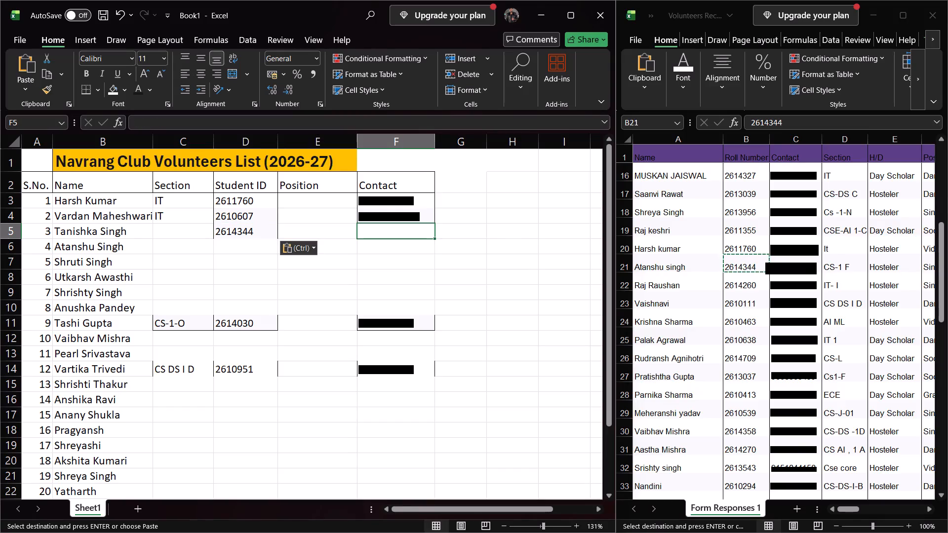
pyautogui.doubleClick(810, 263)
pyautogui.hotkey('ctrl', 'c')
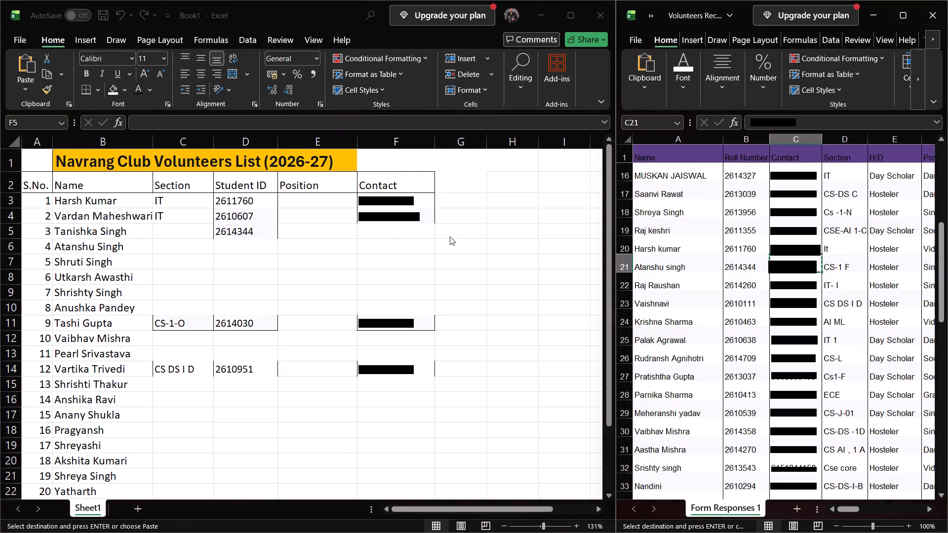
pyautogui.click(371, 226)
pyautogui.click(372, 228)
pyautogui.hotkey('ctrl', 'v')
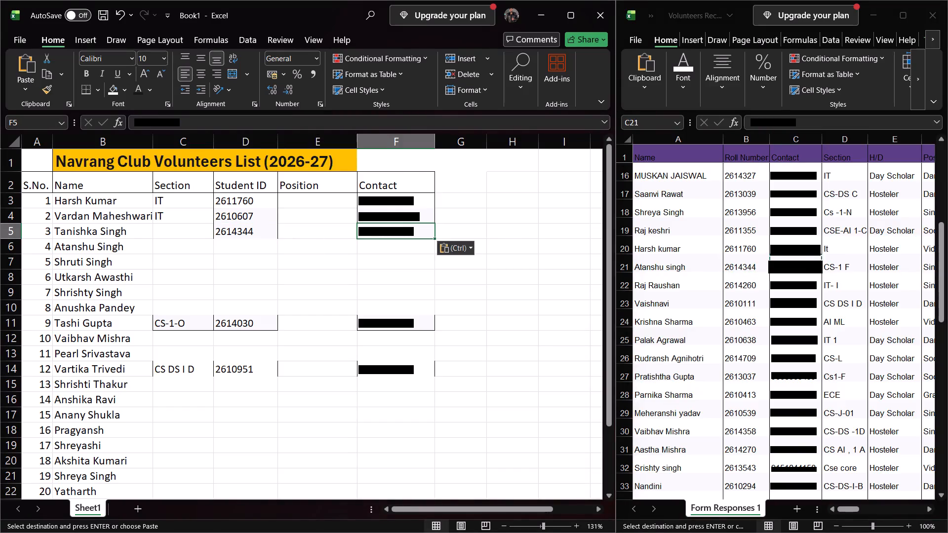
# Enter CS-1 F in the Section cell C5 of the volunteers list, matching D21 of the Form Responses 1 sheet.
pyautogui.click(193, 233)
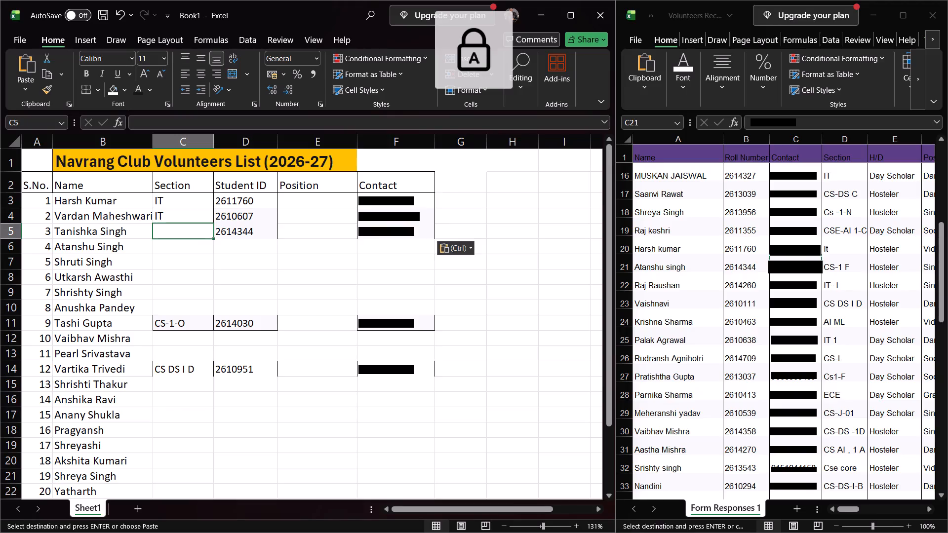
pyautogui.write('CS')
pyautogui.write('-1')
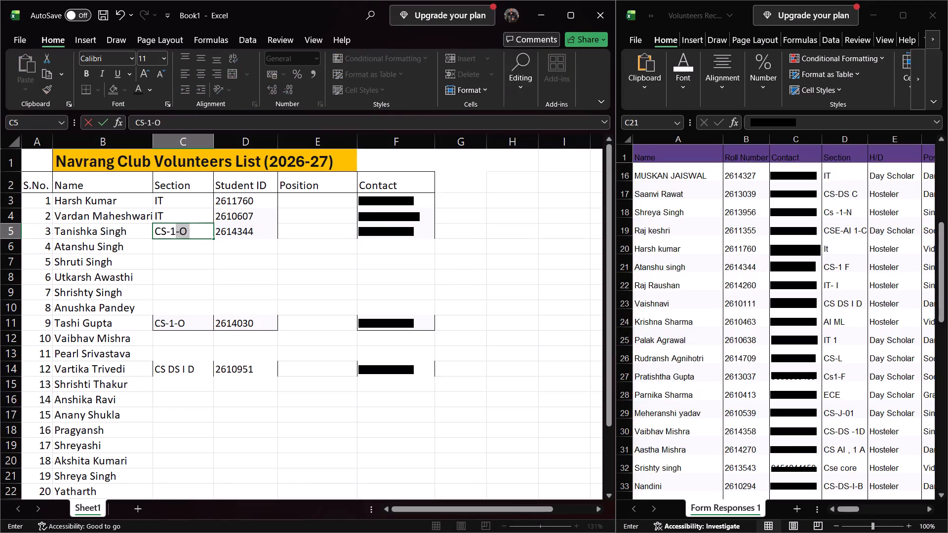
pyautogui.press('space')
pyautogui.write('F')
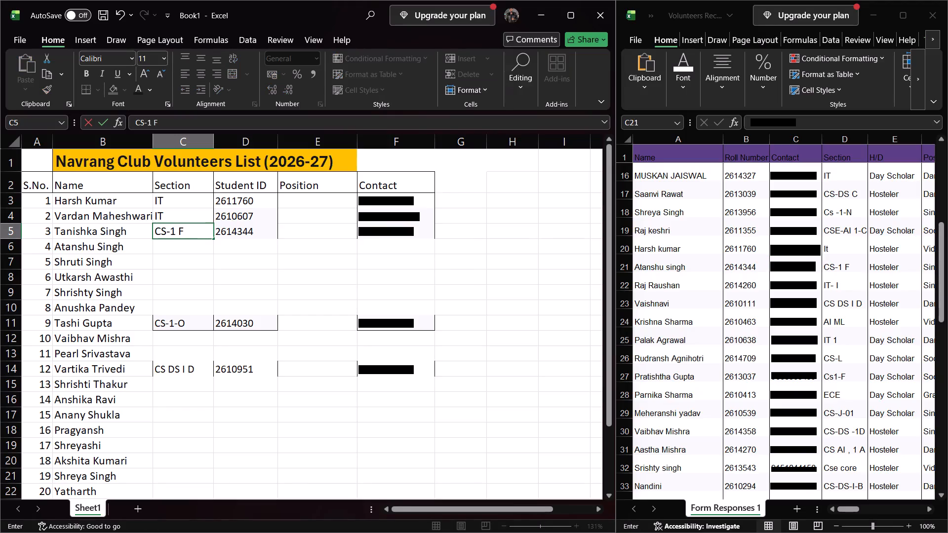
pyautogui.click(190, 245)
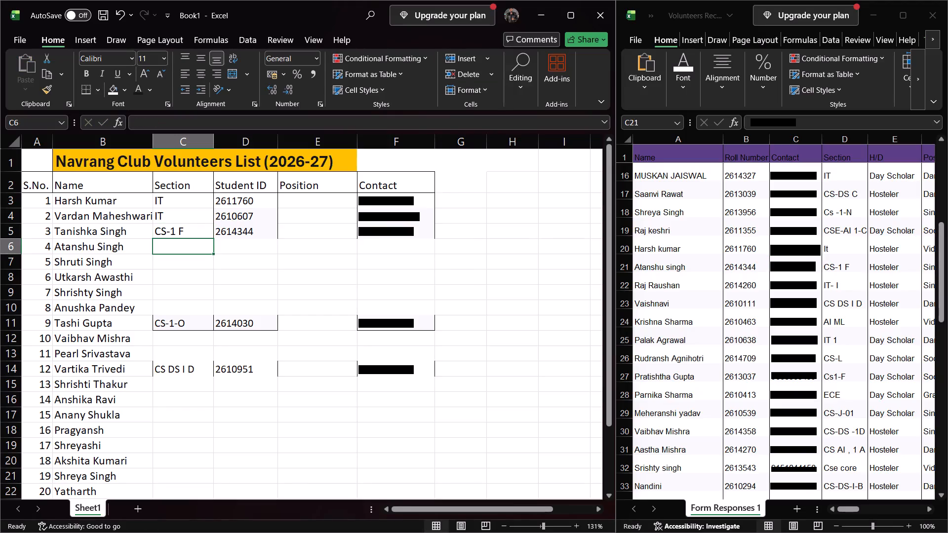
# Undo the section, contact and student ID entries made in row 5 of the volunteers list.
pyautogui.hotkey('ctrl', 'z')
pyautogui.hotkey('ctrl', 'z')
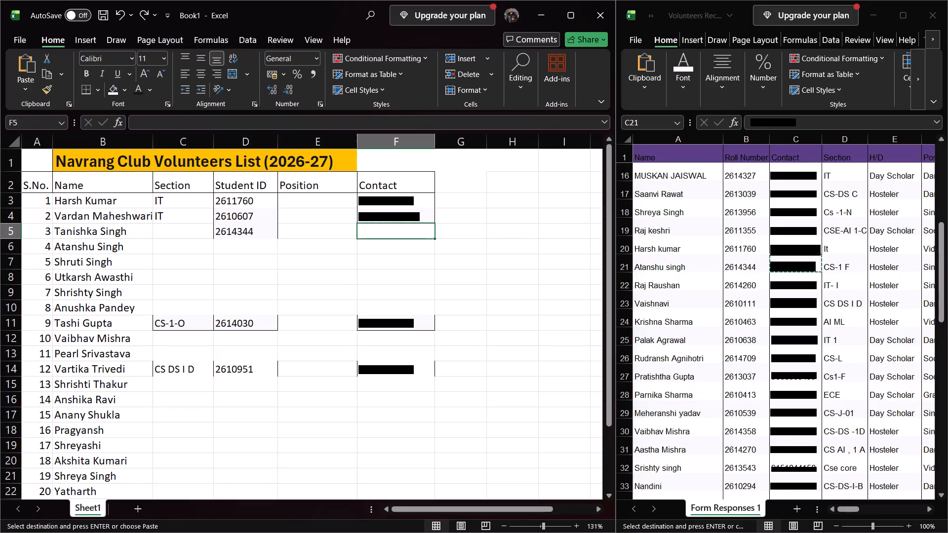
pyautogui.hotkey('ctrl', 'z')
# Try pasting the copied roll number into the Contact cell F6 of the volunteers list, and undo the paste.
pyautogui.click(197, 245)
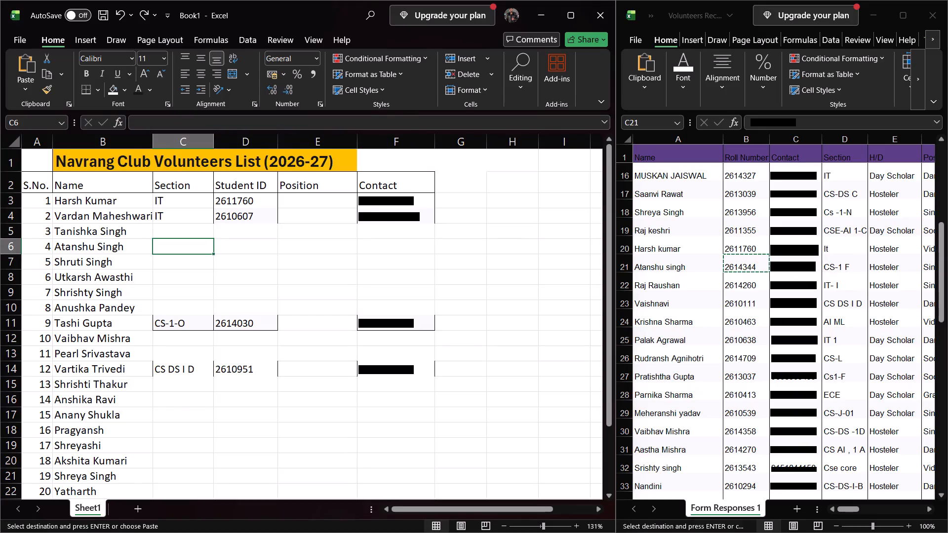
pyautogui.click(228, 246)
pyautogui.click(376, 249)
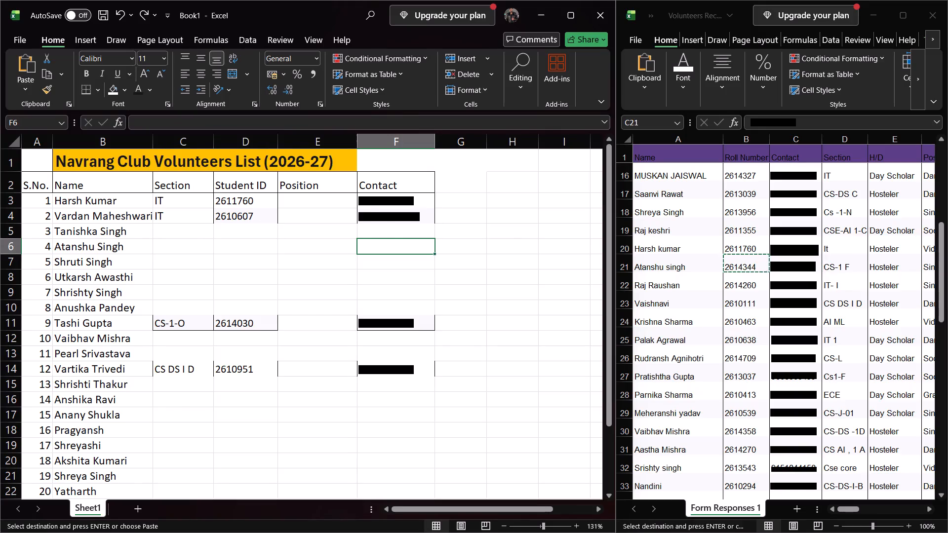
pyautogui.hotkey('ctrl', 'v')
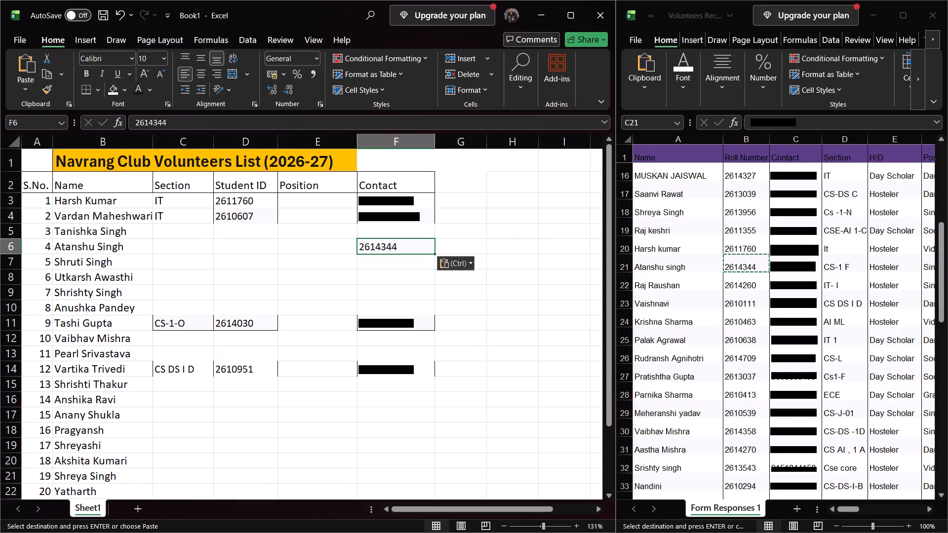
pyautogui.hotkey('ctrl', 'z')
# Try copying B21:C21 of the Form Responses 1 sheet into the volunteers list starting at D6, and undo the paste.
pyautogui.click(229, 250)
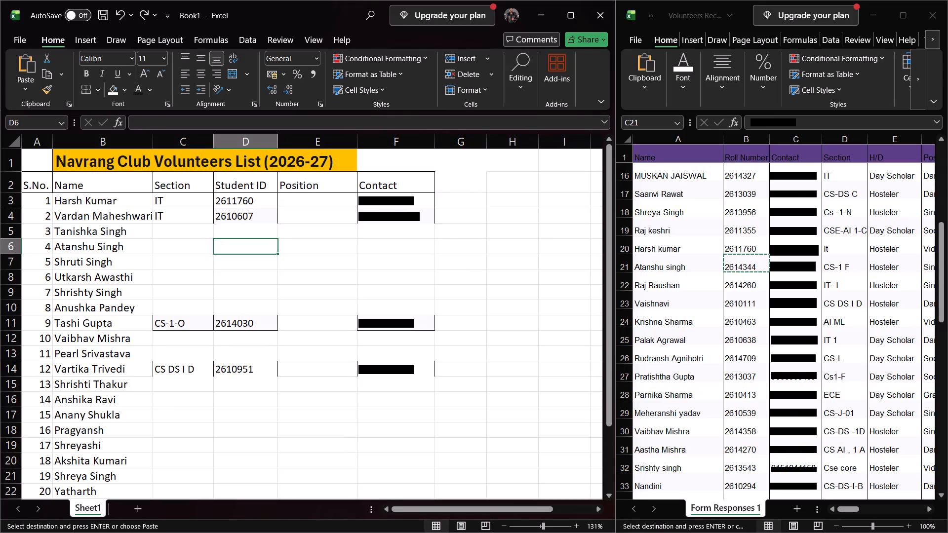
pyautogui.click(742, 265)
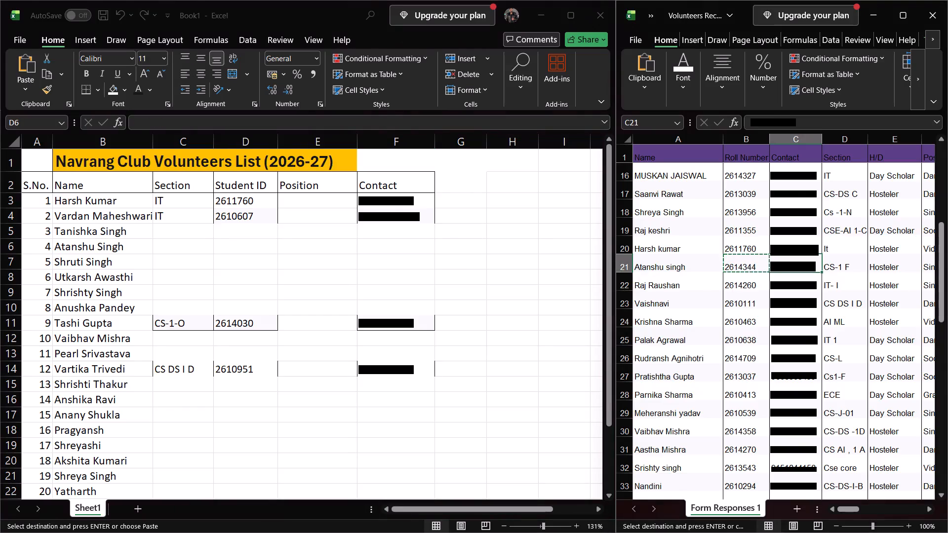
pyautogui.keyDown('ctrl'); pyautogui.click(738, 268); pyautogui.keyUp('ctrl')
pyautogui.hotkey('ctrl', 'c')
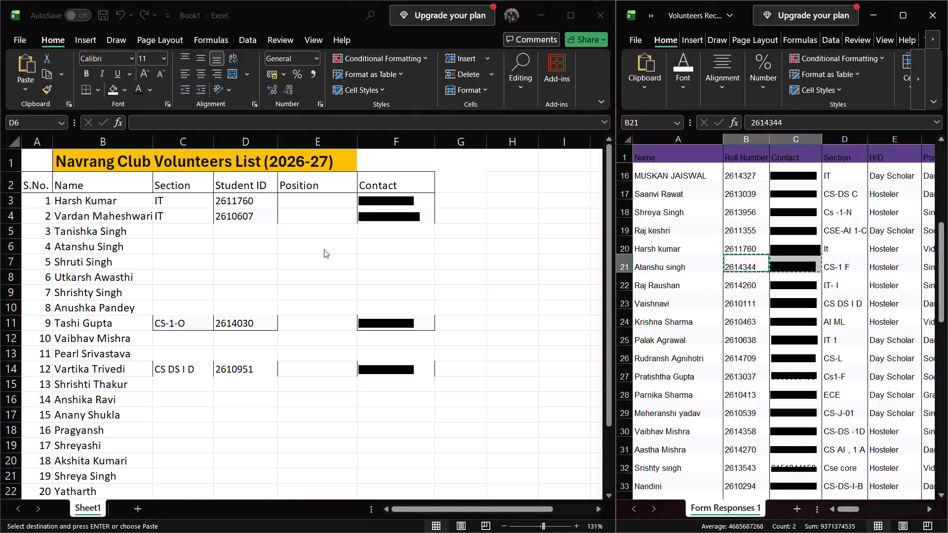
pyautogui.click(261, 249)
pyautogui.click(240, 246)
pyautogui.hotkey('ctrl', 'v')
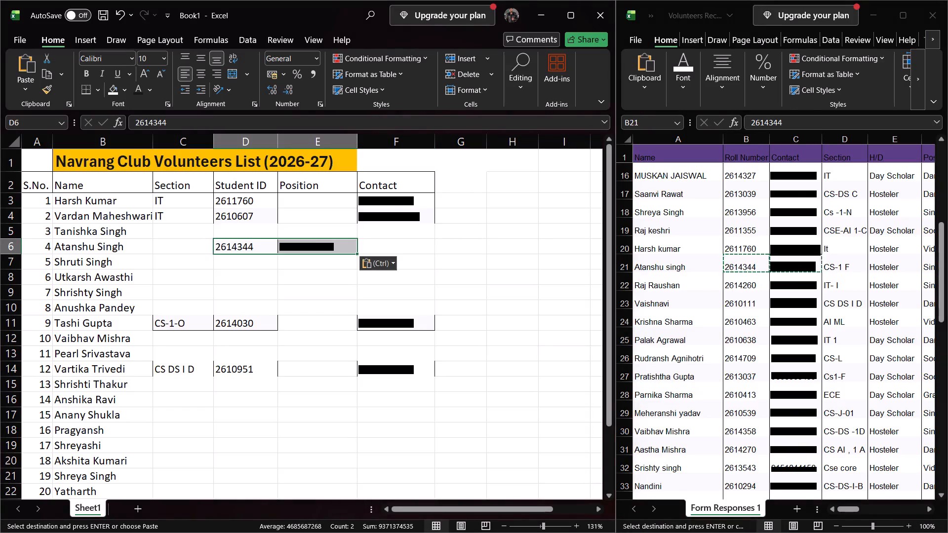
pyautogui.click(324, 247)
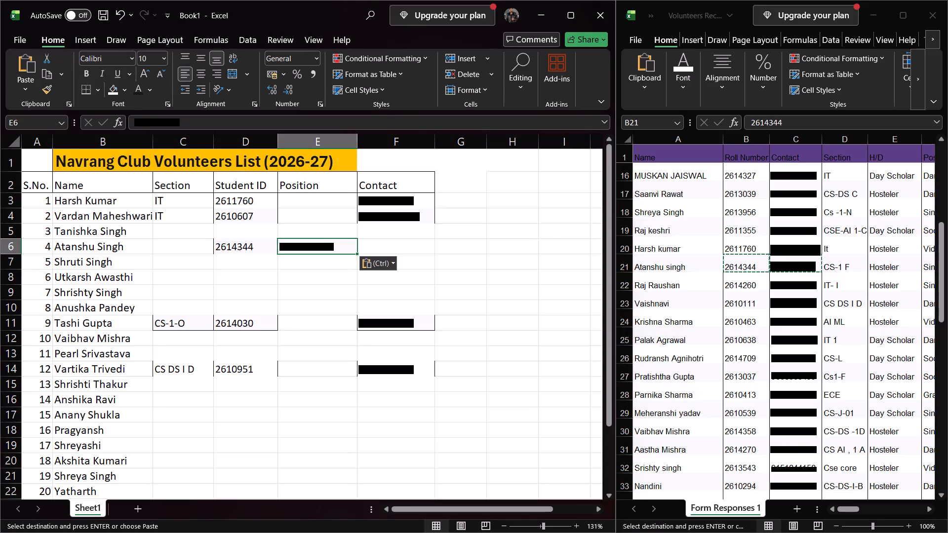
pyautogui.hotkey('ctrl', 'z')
# Copy the roll number in B21 of the Form Responses 1 sheet into Student ID cell D6 of the volunteers list.
pyautogui.click(775, 284)
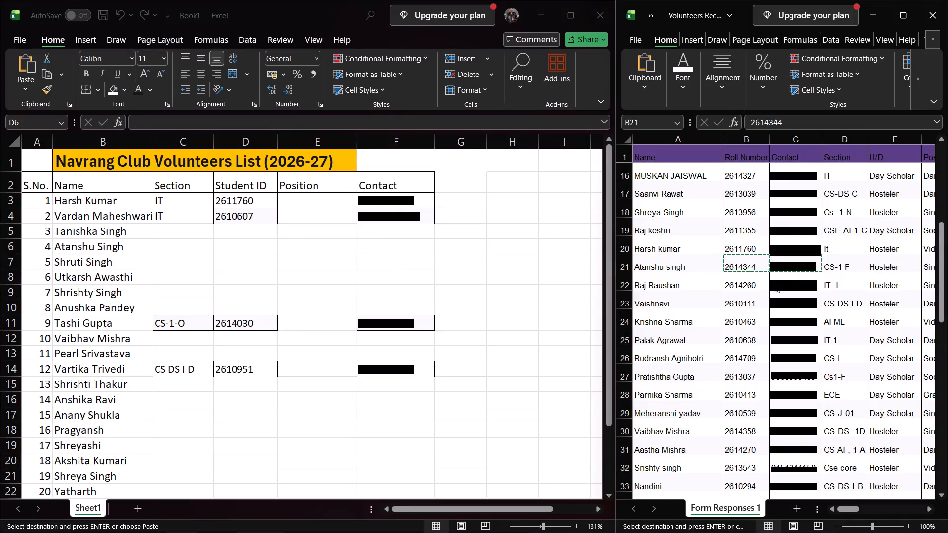
pyautogui.click(747, 290)
pyautogui.click(747, 267)
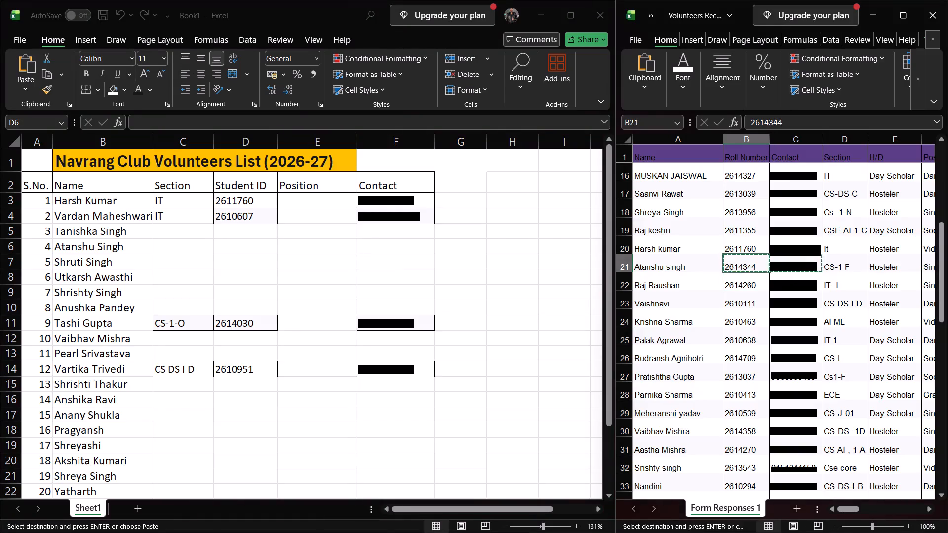
pyautogui.click(859, 282)
pyautogui.click(836, 254)
pyautogui.click(823, 244)
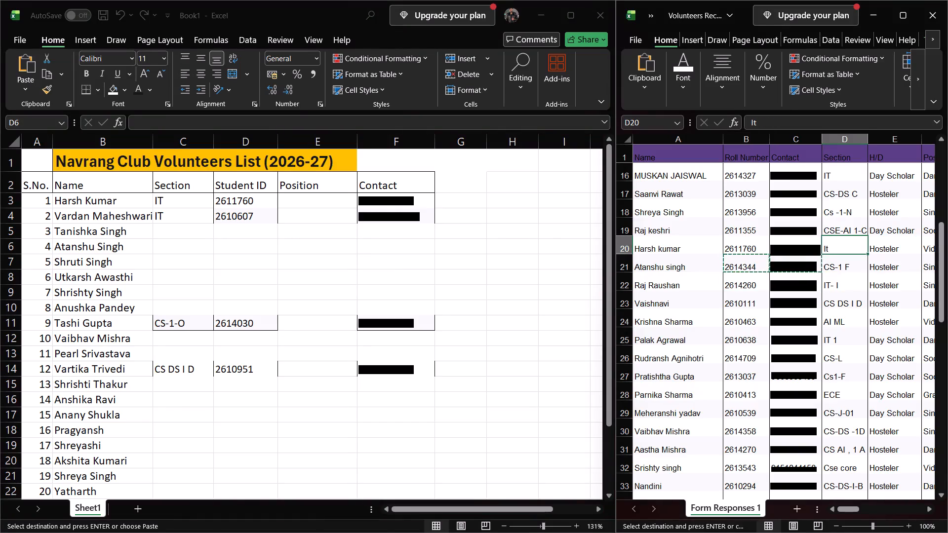
pyautogui.click(789, 264)
pyautogui.click(760, 270)
pyautogui.click(755, 266)
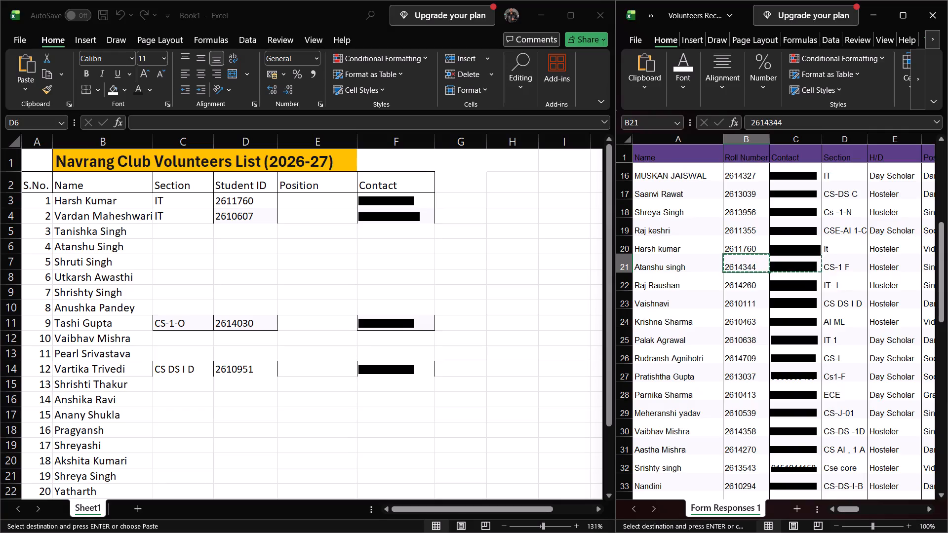
pyautogui.hotkey('ctrl', 'c')
pyautogui.click(245, 227)
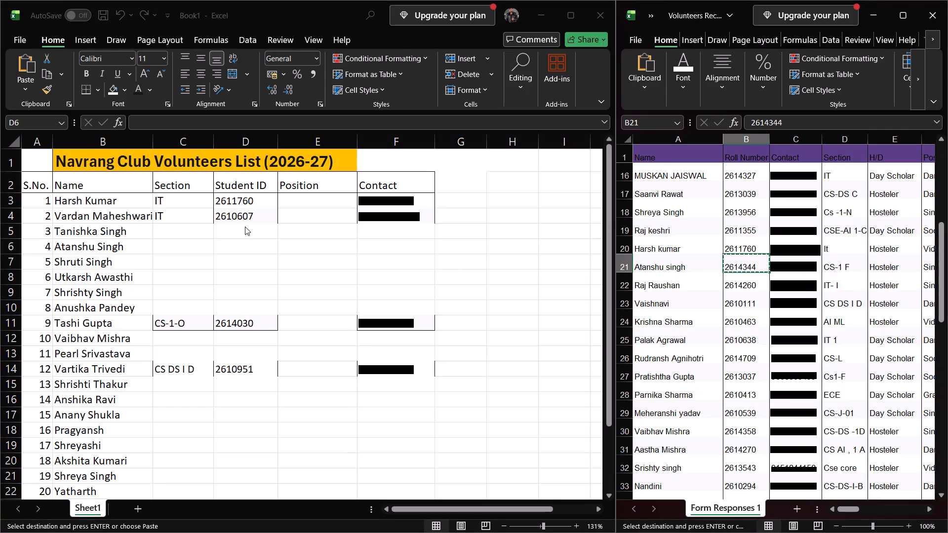
pyautogui.click(247, 249)
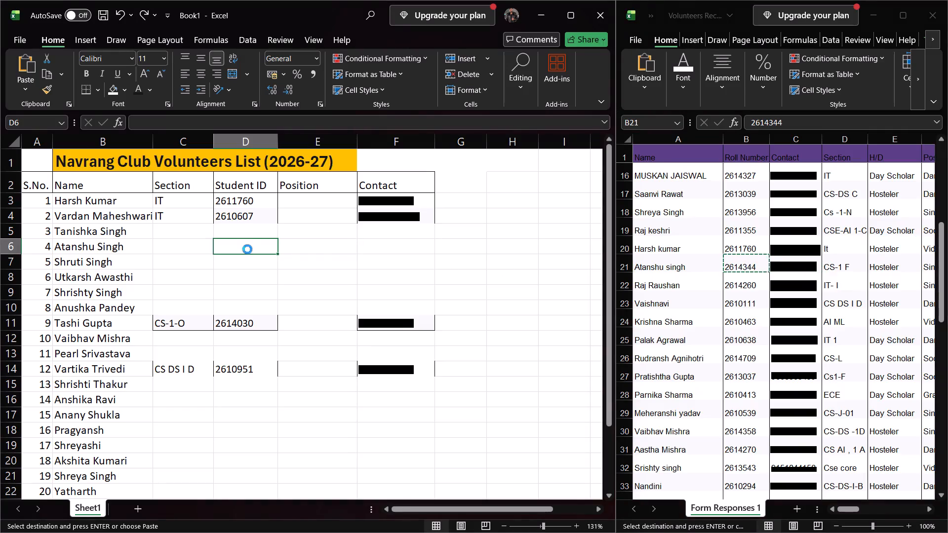
pyautogui.hotkey('ctrl', 'v')
# Copy the contact in C21 of the Form Responses 1 sheet into Contact cell F6 of the volunteers list.
pyautogui.click(395, 249)
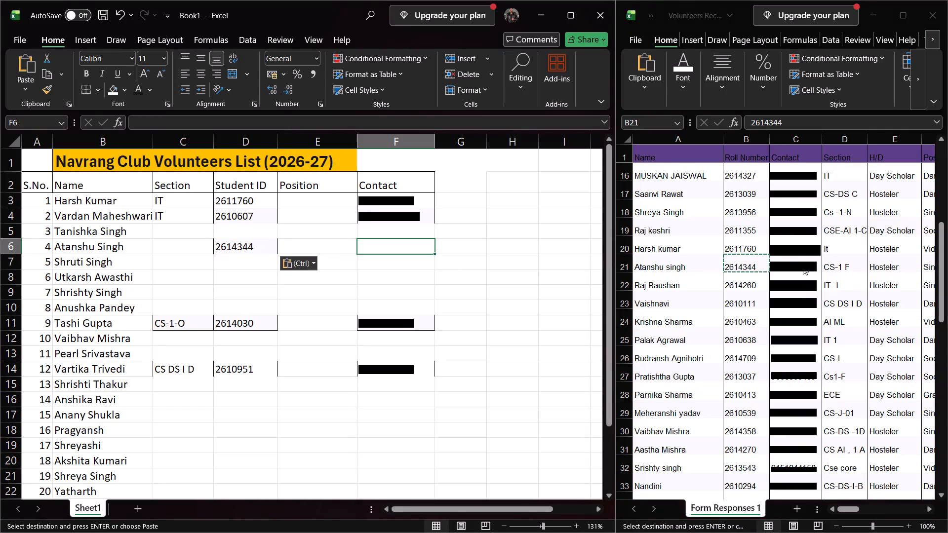
pyautogui.click(801, 267)
pyautogui.click(799, 267)
pyautogui.hotkey('ctrl', 'c')
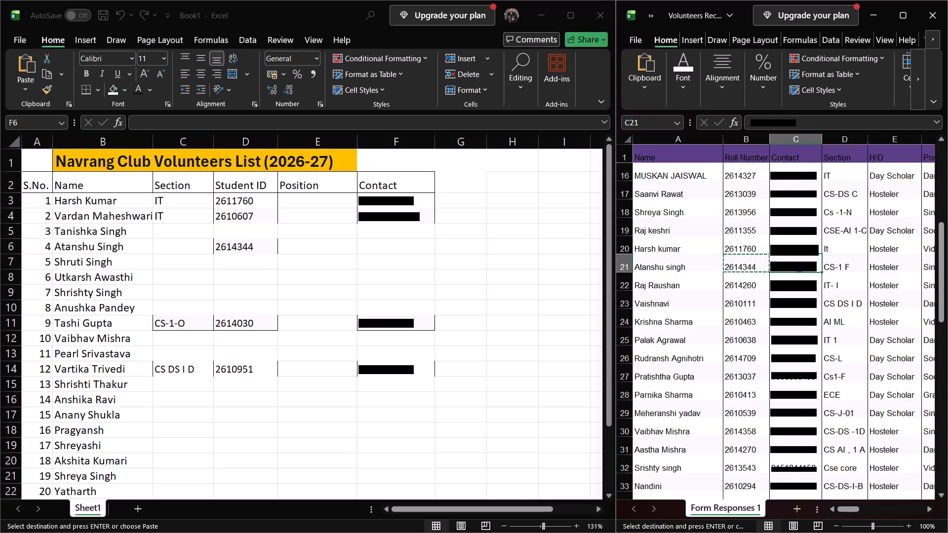
pyautogui.doubleClick(378, 248)
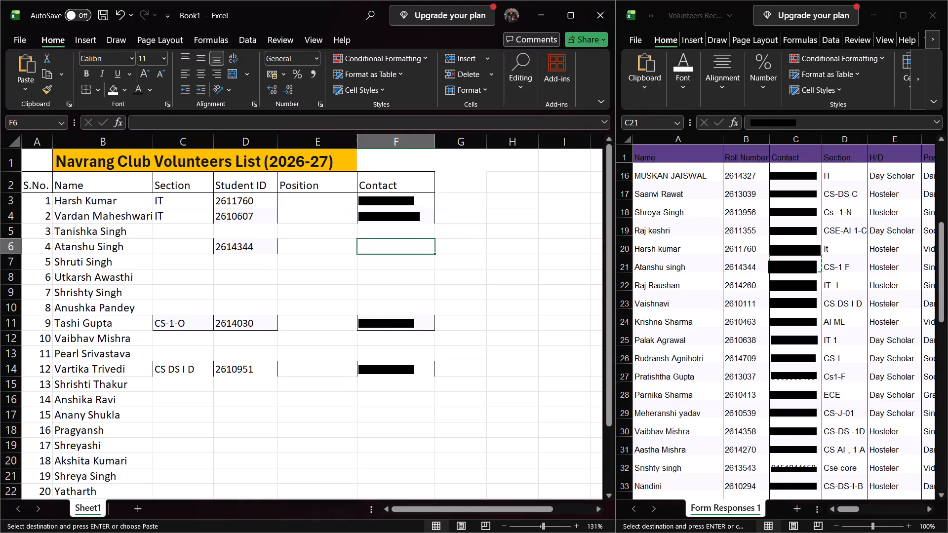
pyautogui.hotkey('ctrl', 'v')
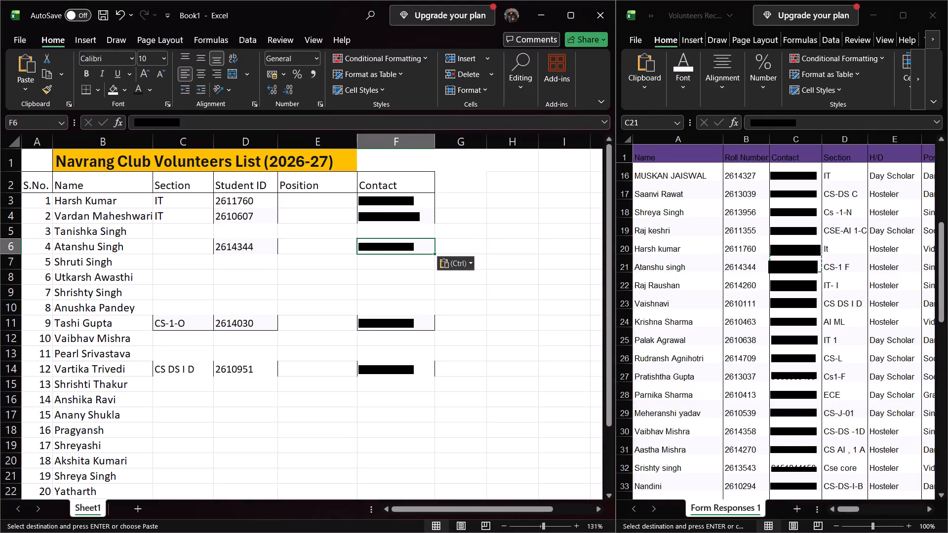
# Copy the section CS-1 F from D21 of the Form Responses 1 sheet into Section cell C6 of the volunteers list.
pyautogui.click(185, 248)
pyautogui.click(833, 272)
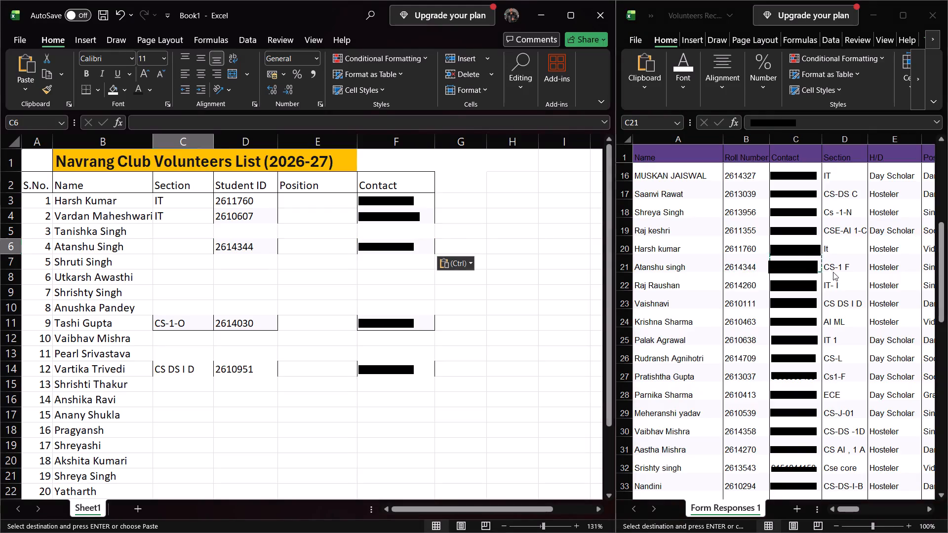
pyautogui.doubleClick(833, 270)
pyautogui.hotkey('ctrl', 'c')
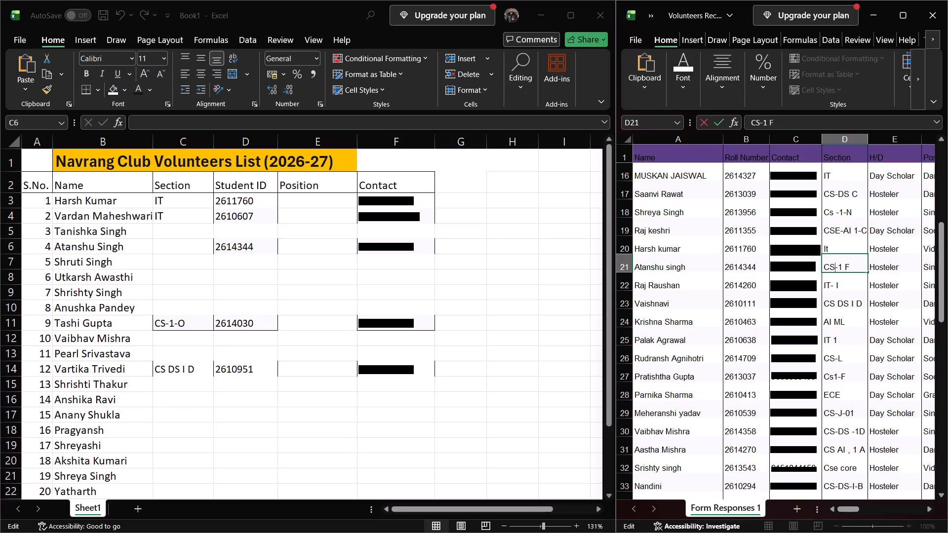
pyautogui.click(156, 241)
pyautogui.click(174, 246)
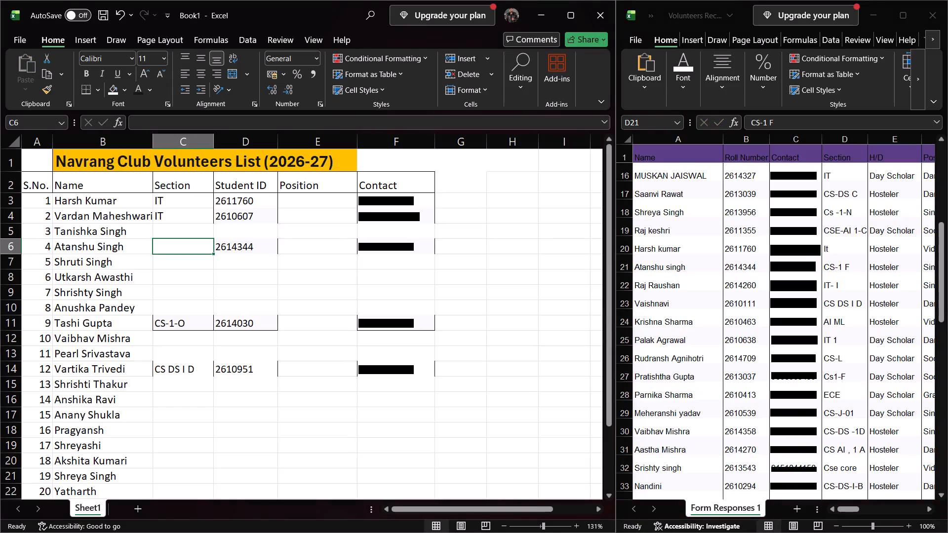
pyautogui.hotkey('ctrl', 'v')
pyautogui.hotkey('ctrl', 'v')
pyautogui.click(851, 268)
pyautogui.click(850, 270)
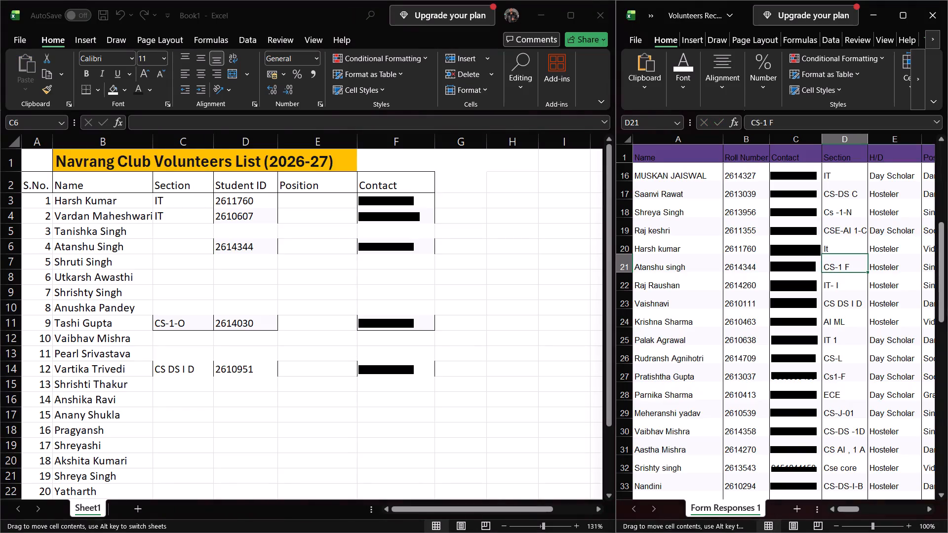
pyautogui.click(842, 269)
pyautogui.hotkey('ctrl', 'c')
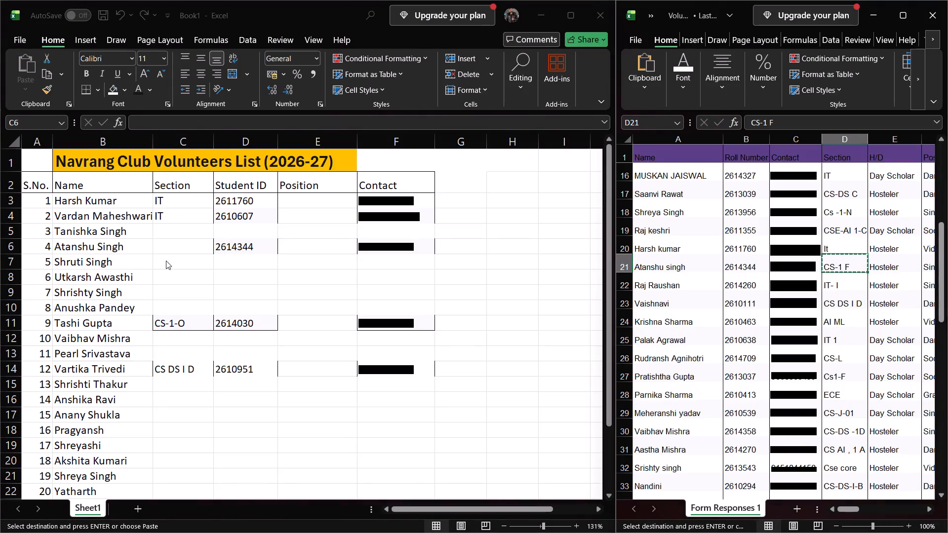
pyautogui.doubleClick(174, 245)
pyautogui.hotkey('ctrl', 'v')
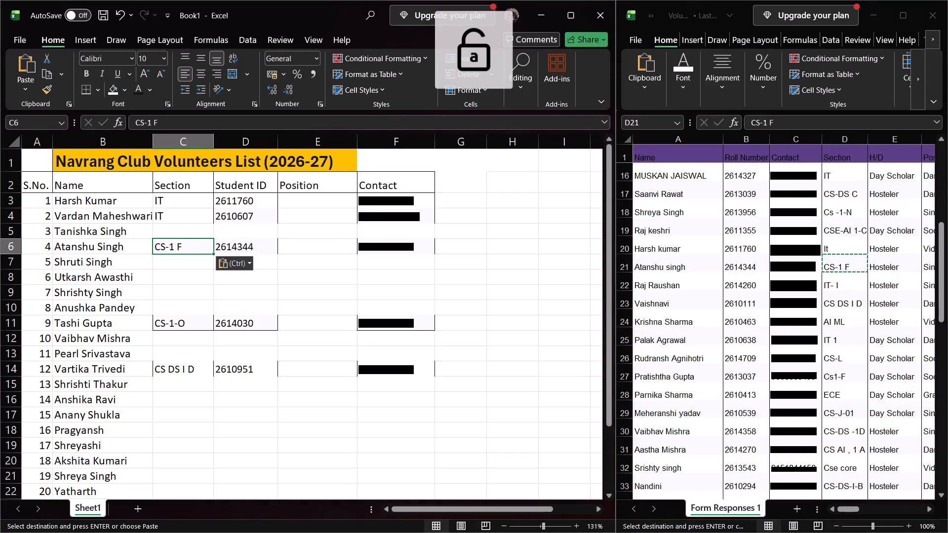
# Look through the names in the Form Responses 1 sheet for the volunteer listed in row 7.
pyautogui.click(177, 262)
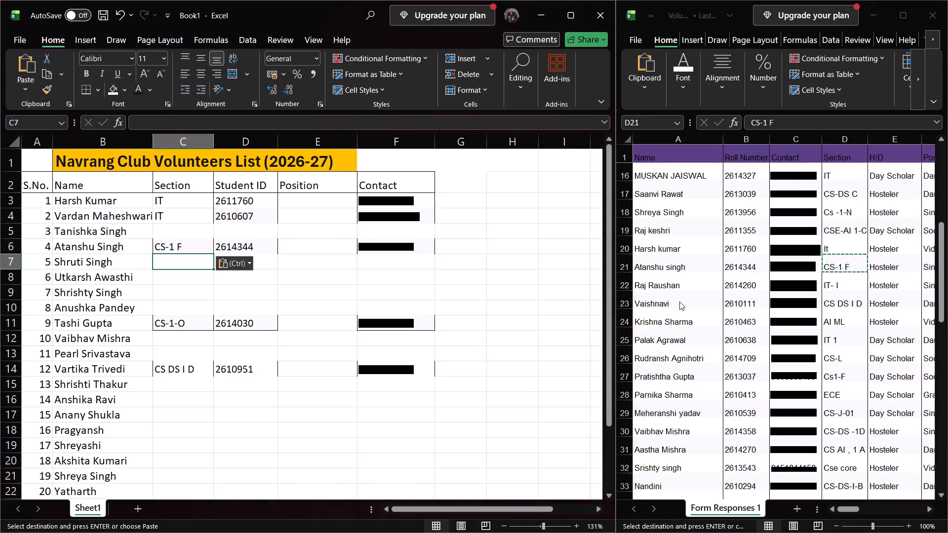
pyautogui.scroll(-6, 720, 301)
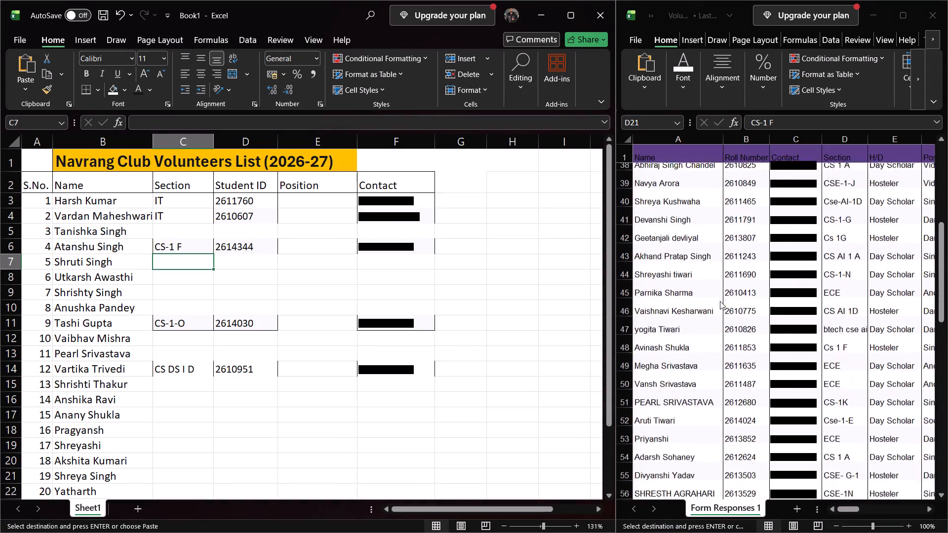
pyautogui.scroll(-3, 720, 301)
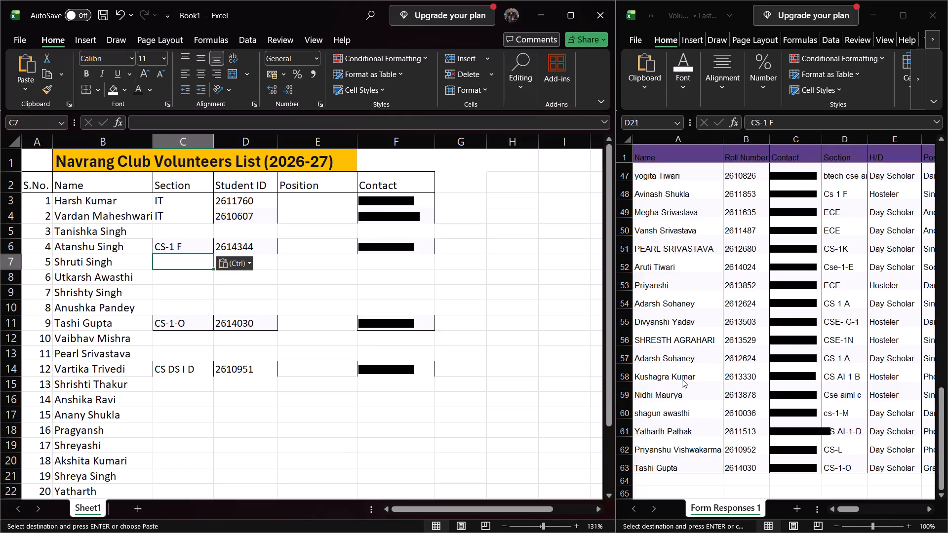
pyautogui.scroll(3, 682, 379)
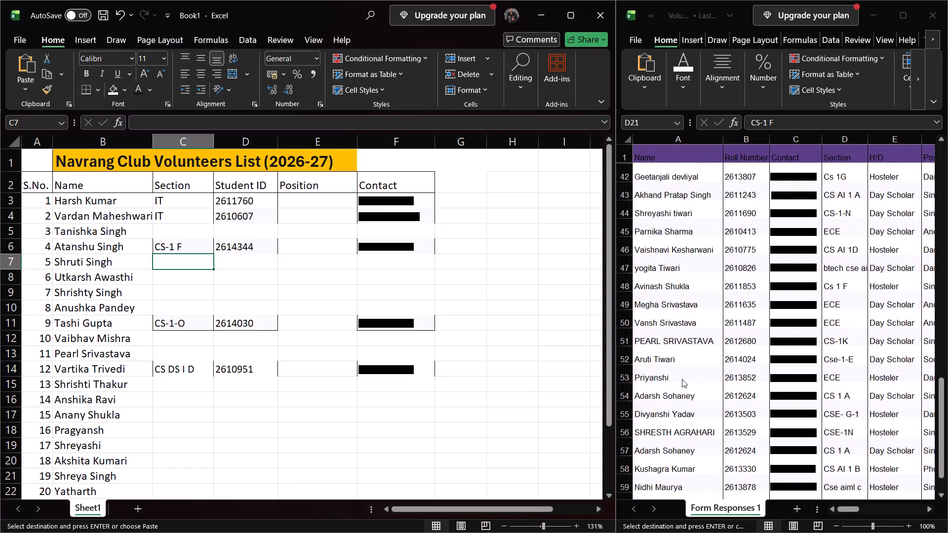
pyautogui.scroll(6, 682, 379)
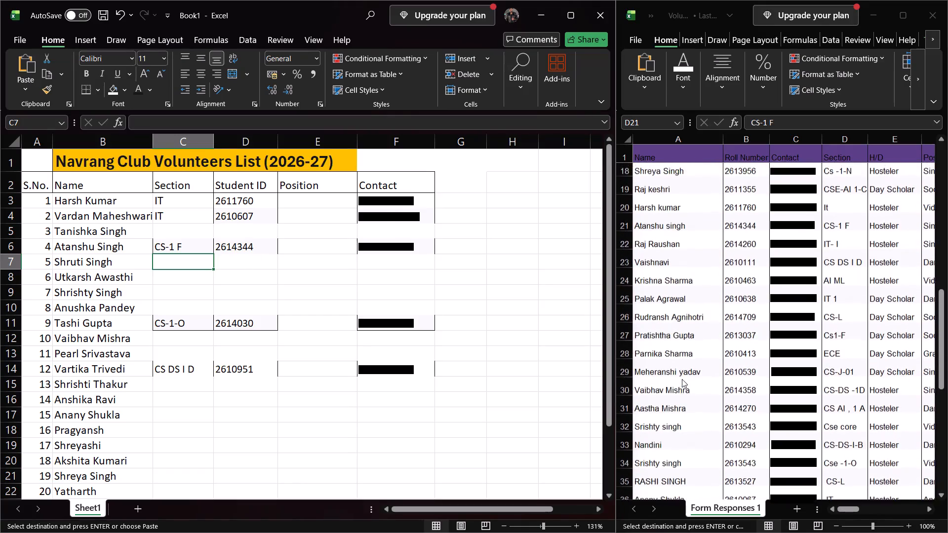
pyautogui.scroll(5, 682, 379)
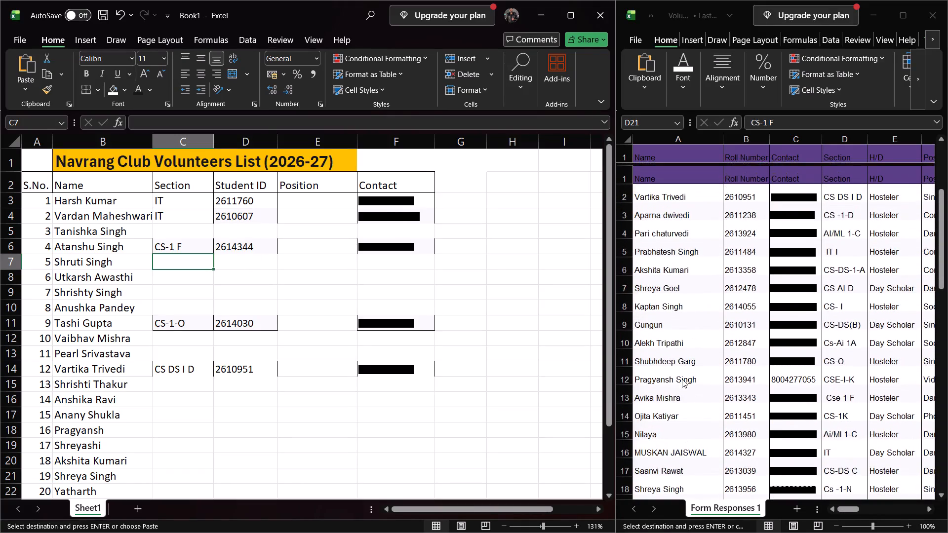
pyautogui.scroll(1, 682, 379)
pyautogui.hscroll(1, 682, 379)
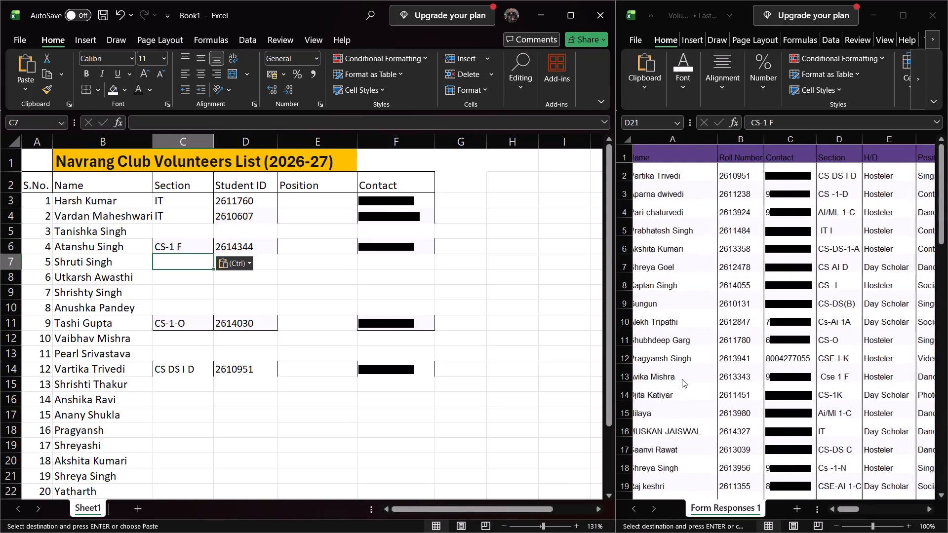
pyautogui.hscroll(2, 682, 379)
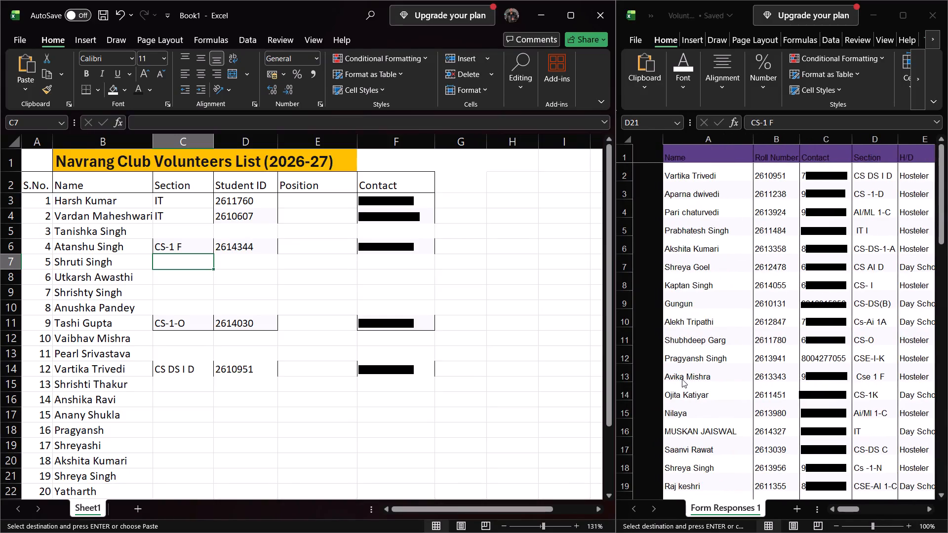
pyautogui.hscroll(2, 682, 379)
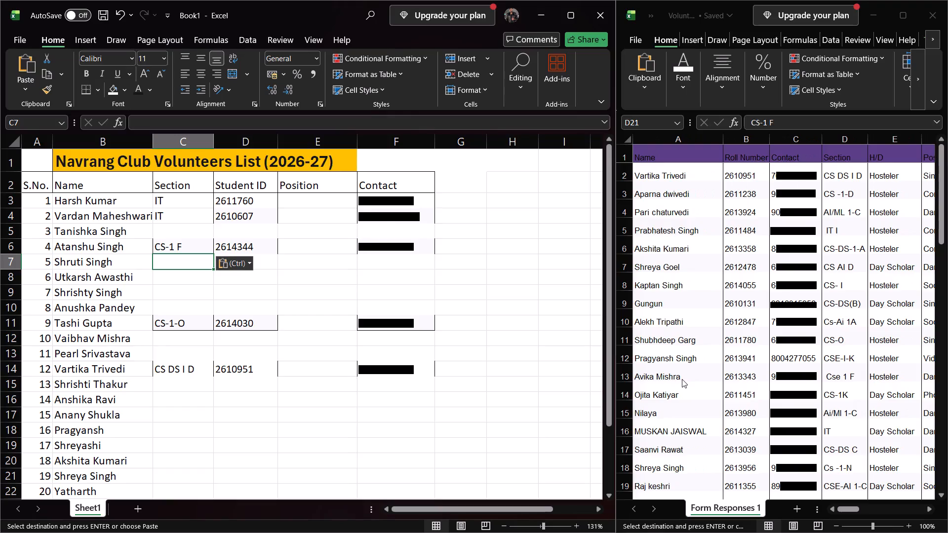
# Add serial number 25 in row 27 of the volunteers list with the name shown in A7 of the Form Responses 1 sheet.
pyautogui.scroll(-2, 128, 394)
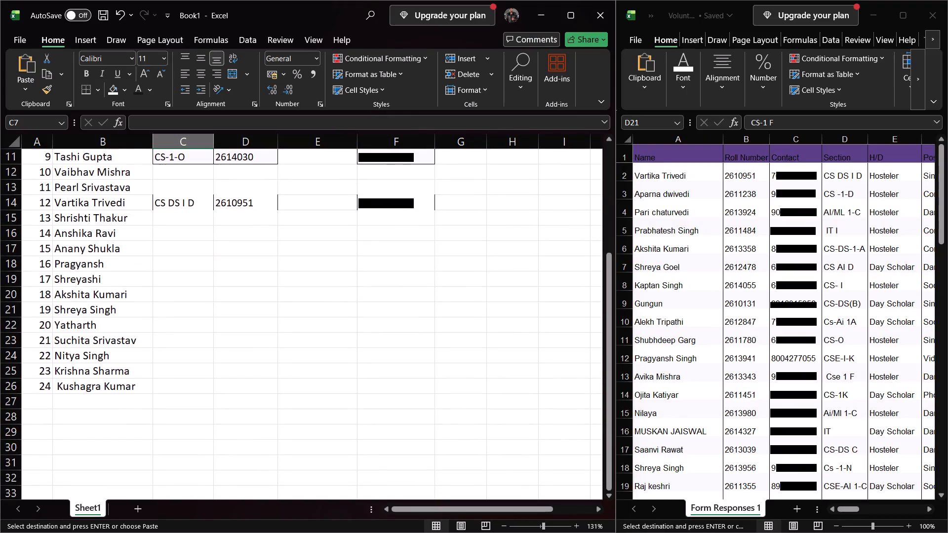
pyautogui.click(42, 403)
pyautogui.write('25')
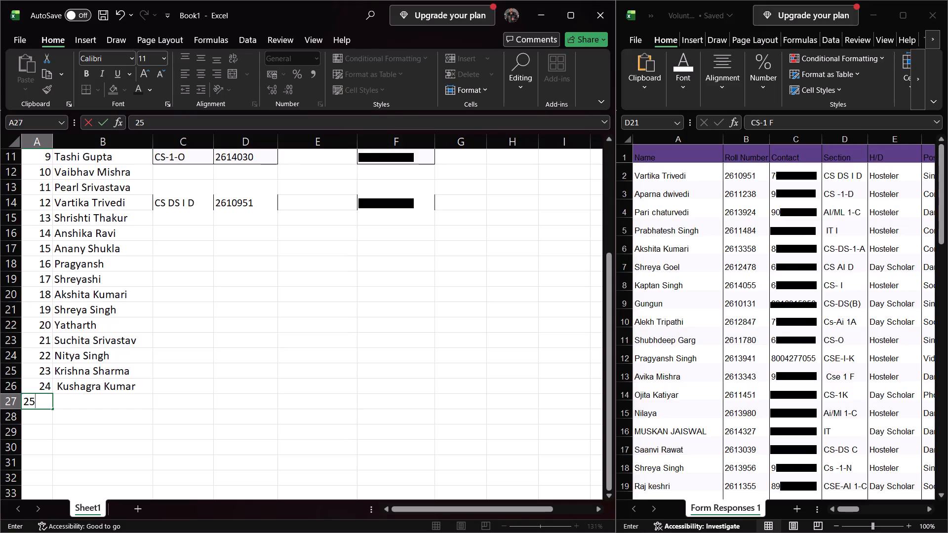
pyautogui.click(78, 398)
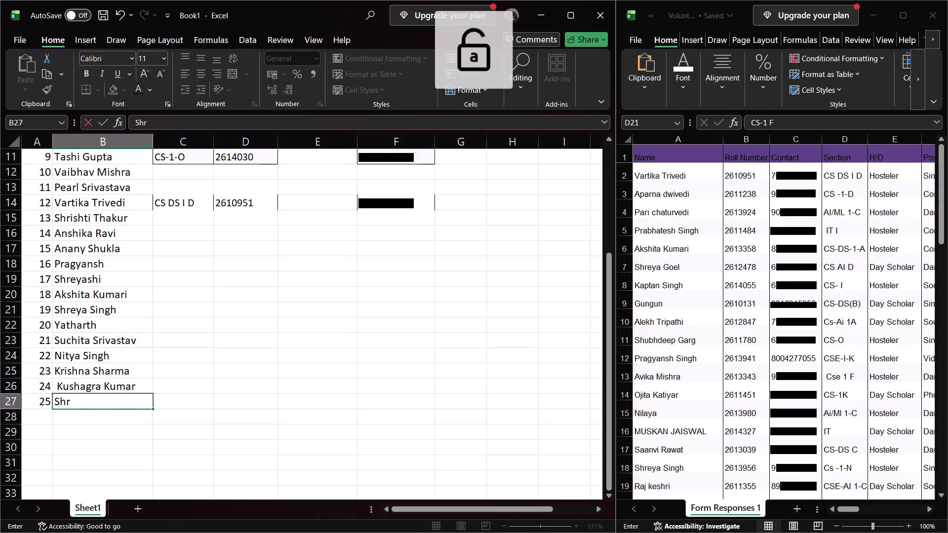
pyautogui.write('or')
pyautogui.press('BackSpace')
pyautogui.write('el')
pyautogui.click(178, 395)
# Look through the names in the Form Responses 1 sheet for the volunteer listed in row 8.
pyautogui.scroll(1, 178, 395)
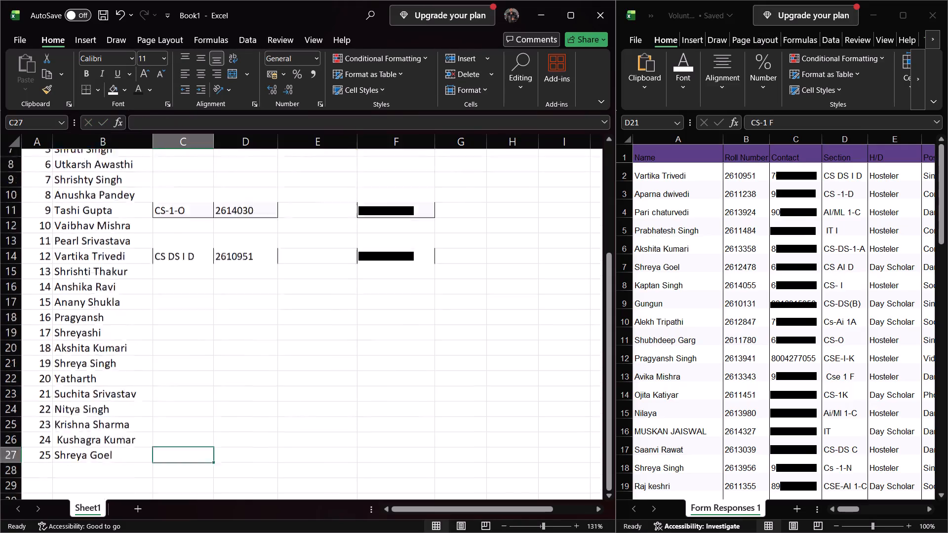
pyautogui.scroll(2, 178, 395)
pyautogui.click(169, 236)
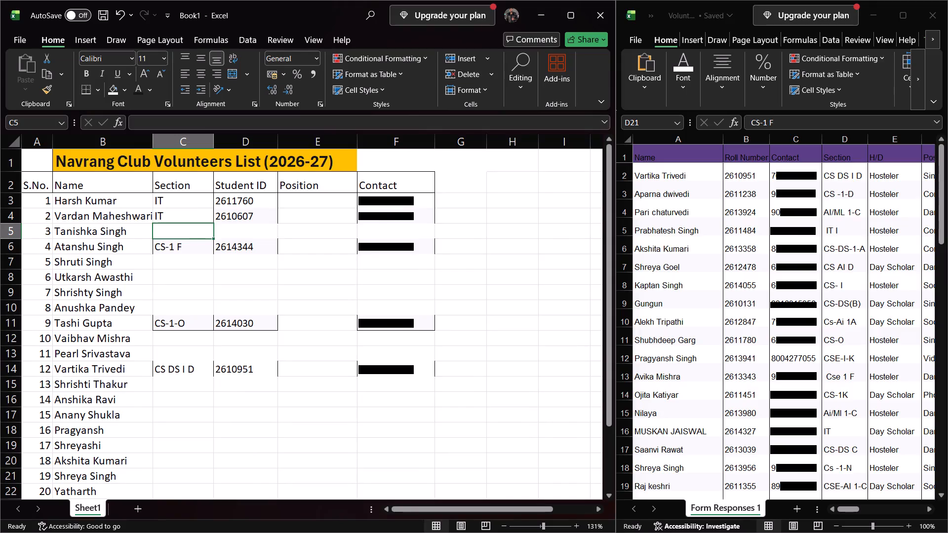
pyautogui.click(174, 266)
pyautogui.click(178, 281)
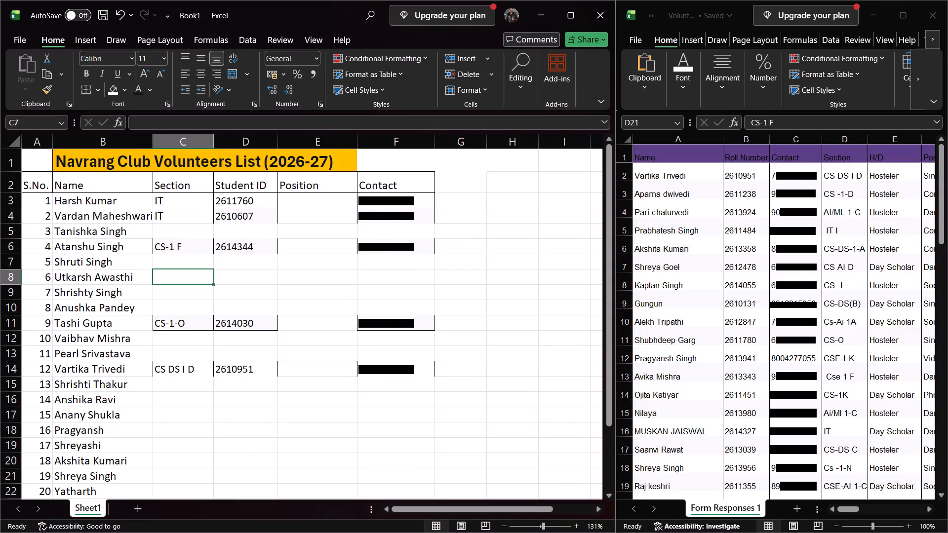
pyautogui.scroll(-4, 692, 309)
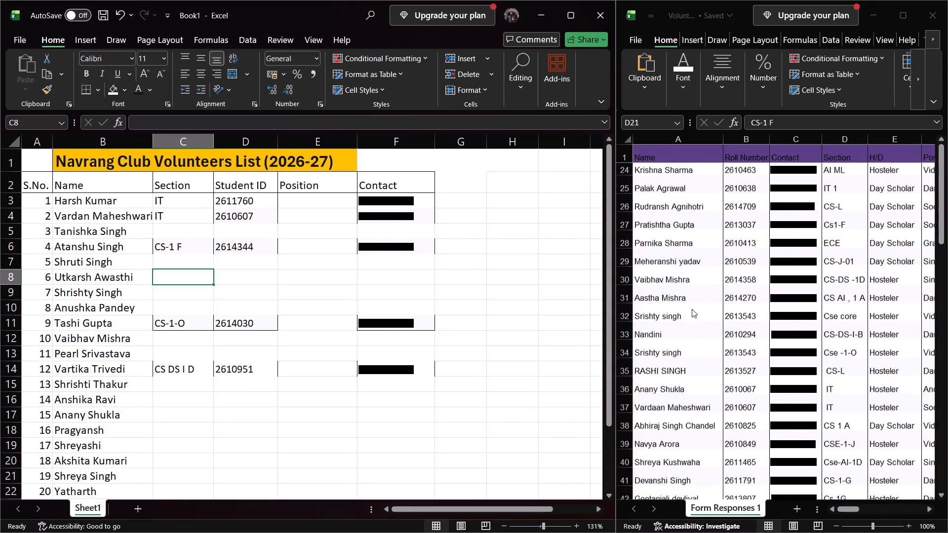
pyautogui.scroll(-6, 692, 309)
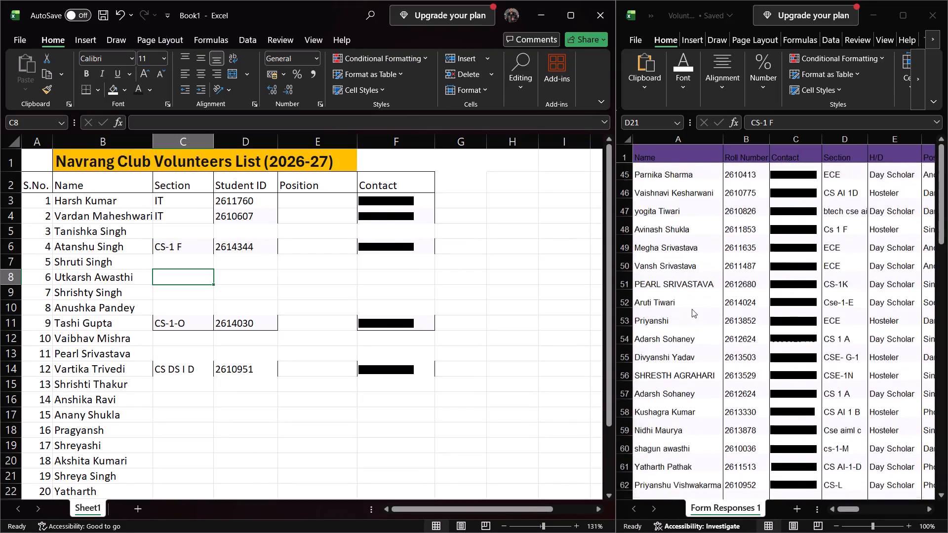
pyautogui.scroll(2, 692, 309)
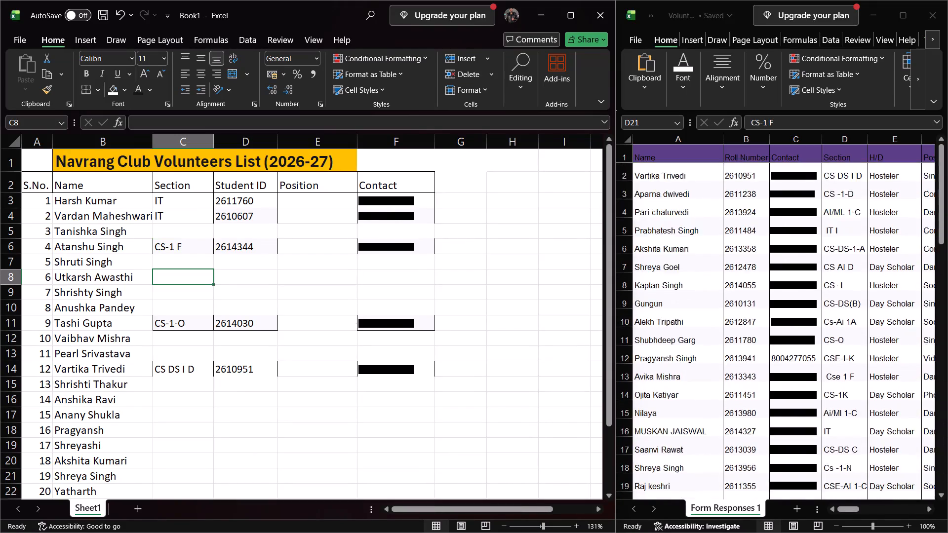
# Look through the names in the Form Responses 1 sheet for the volunteer listed in row 9.
pyautogui.click(201, 292)
pyautogui.scroll(-5, 811, 361)
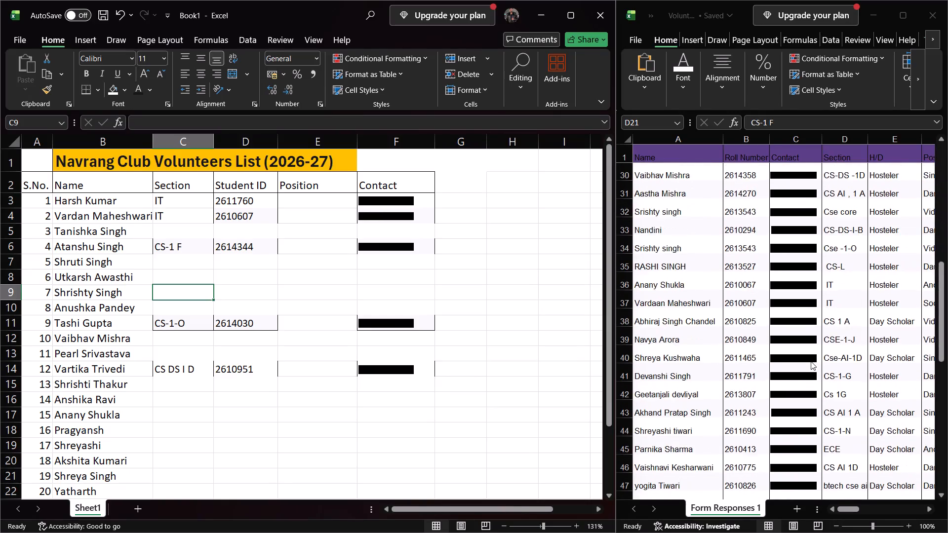
pyautogui.scroll(-5, 811, 361)
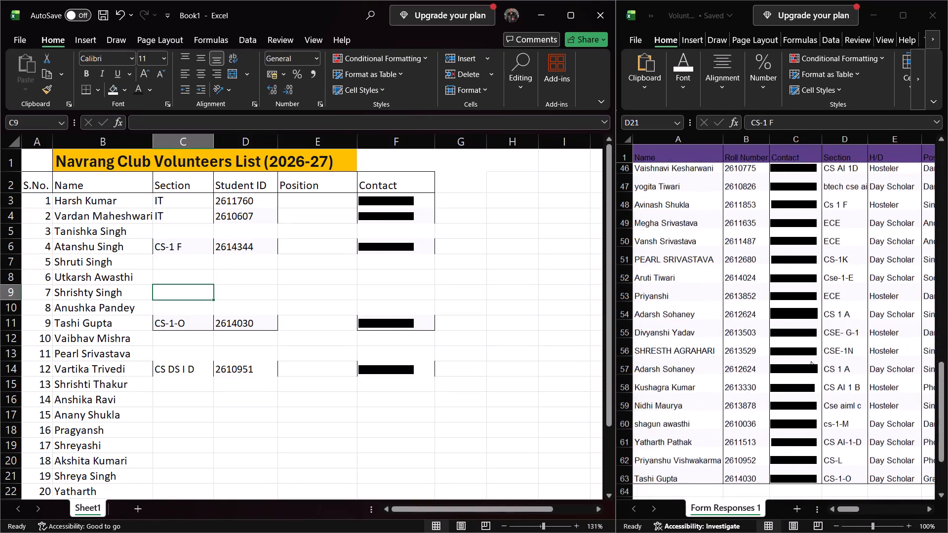
pyautogui.scroll(1, 811, 361)
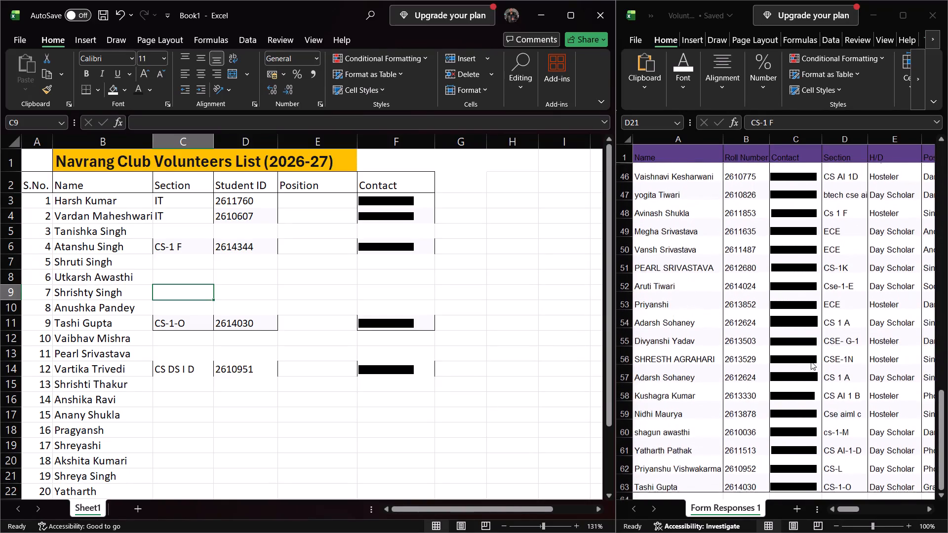
pyautogui.scroll(3, 811, 361)
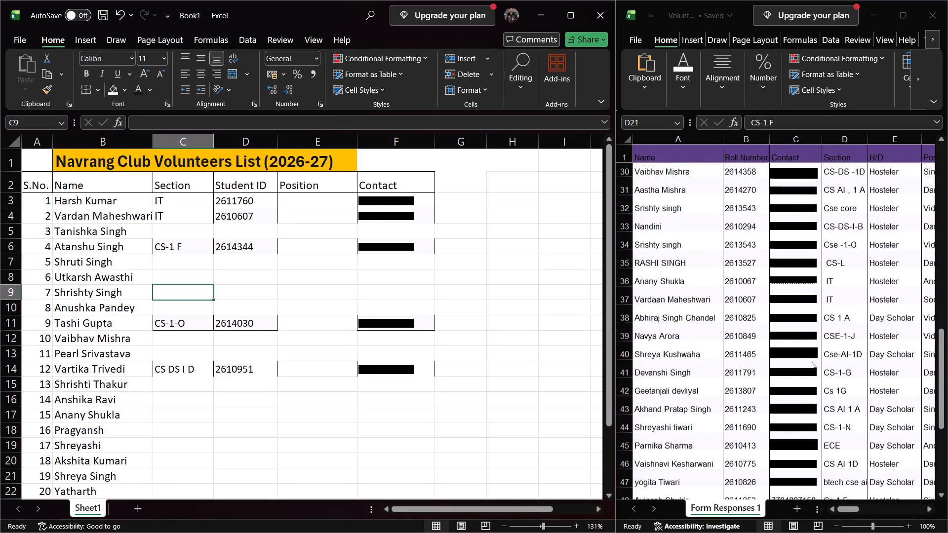
pyautogui.scroll(9, 811, 361)
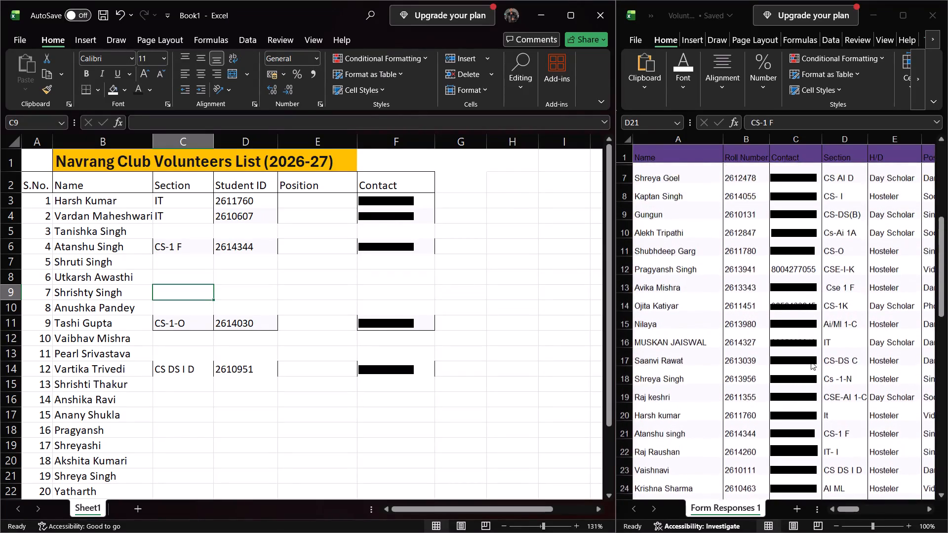
pyautogui.scroll(2, 811, 361)
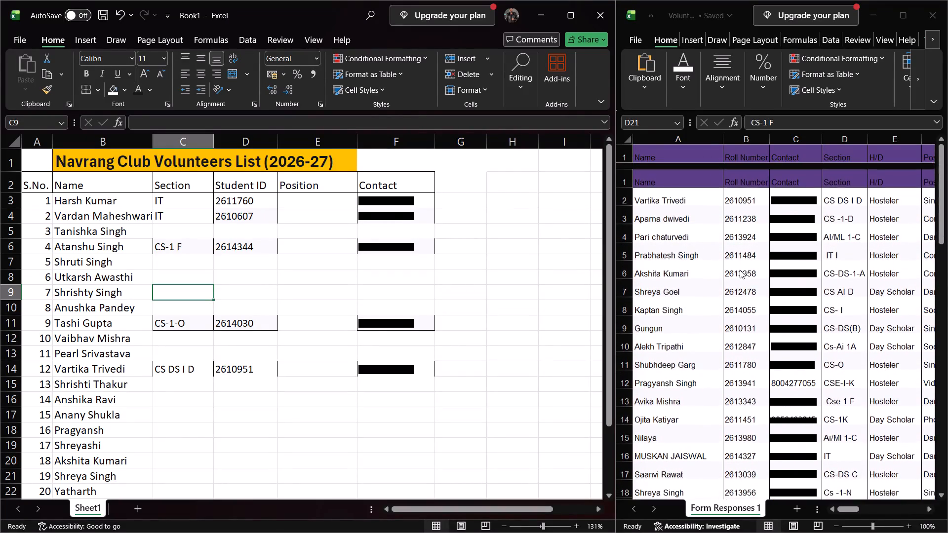
# Copy the roll number in B34 of the Form Responses 1 sheet into Student ID cell D9 of the volunteers list.
pyautogui.scroll(-3, 740, 270)
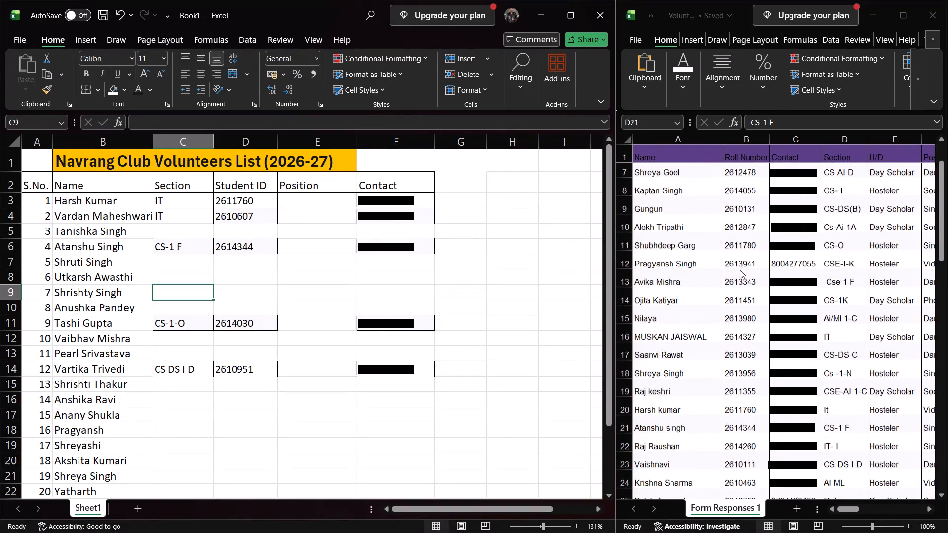
pyautogui.scroll(-2, 740, 270)
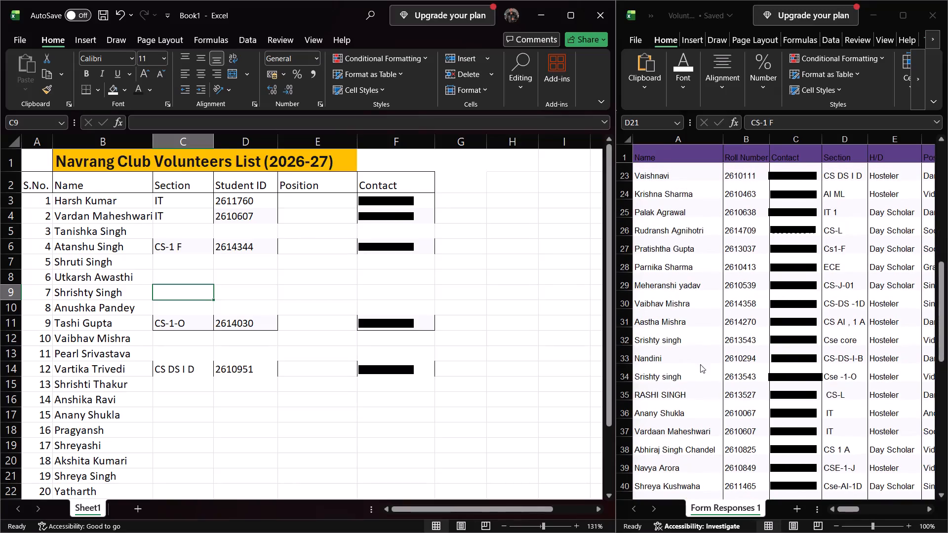
pyautogui.click(753, 377)
pyautogui.click(746, 379)
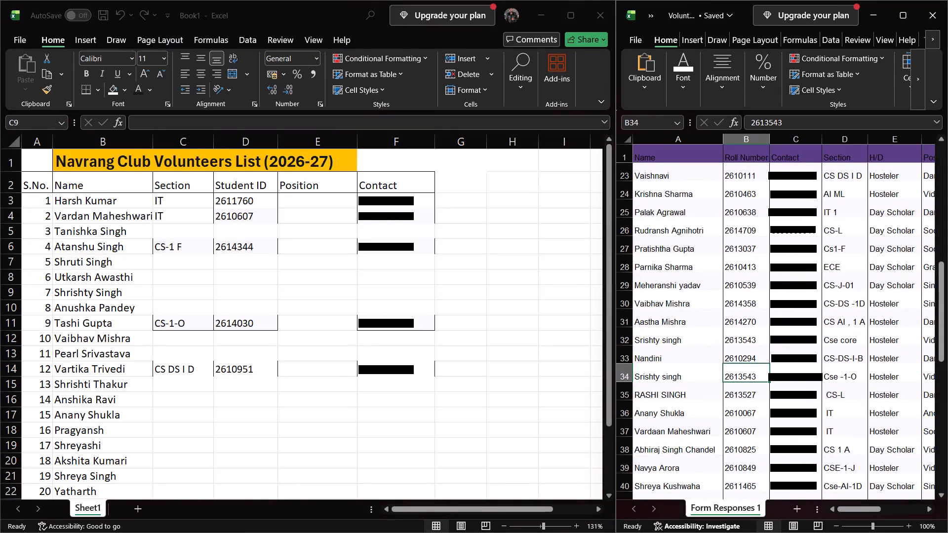
pyautogui.hotkey('ctrl', 'c')
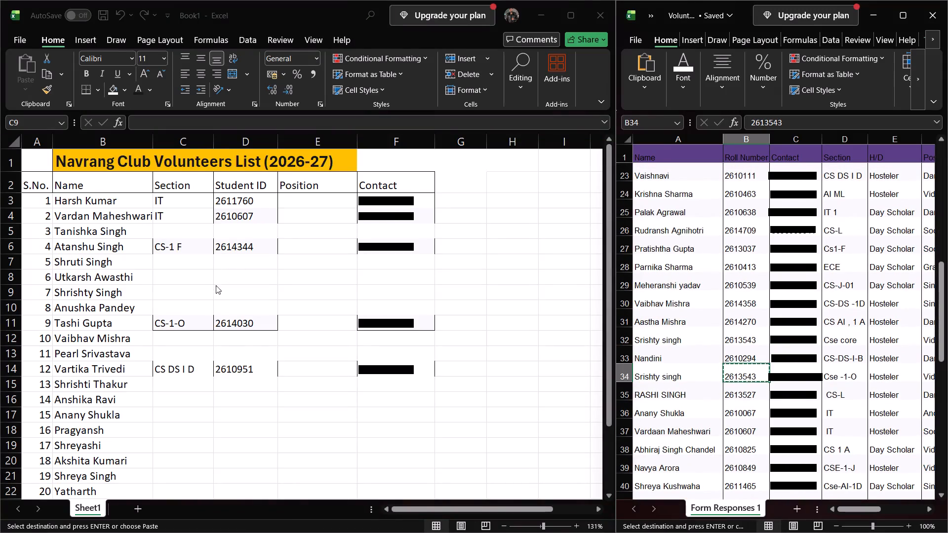
pyautogui.click(246, 291)
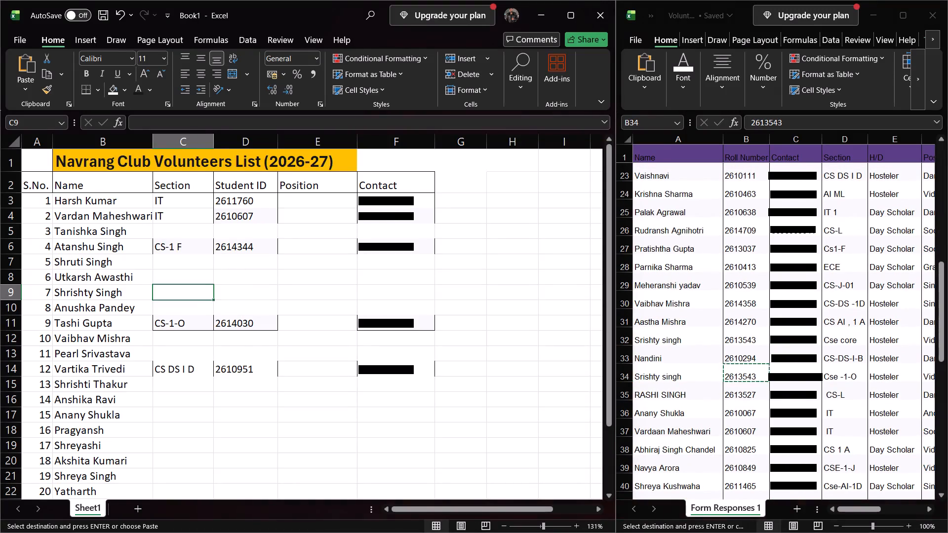
pyautogui.click(245, 292)
pyautogui.hotkey('ctrl', 'v')
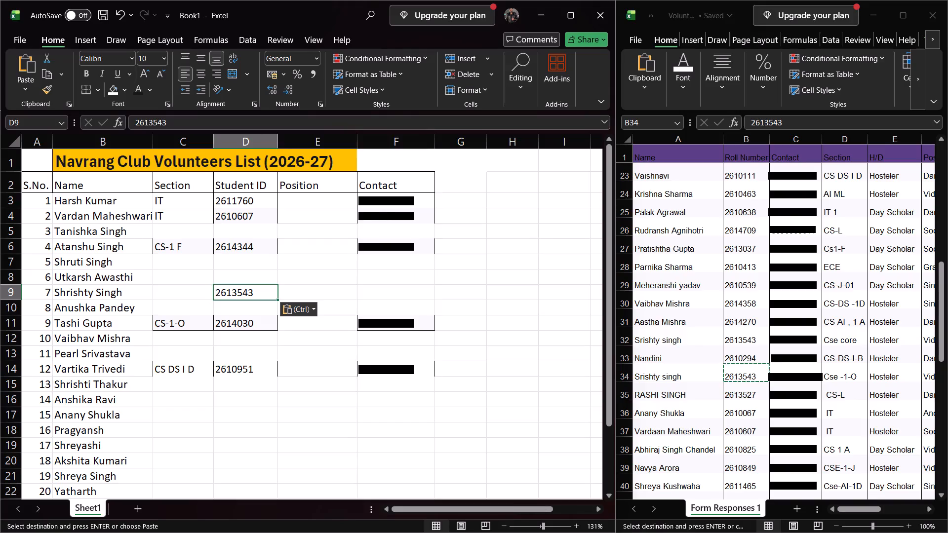
# Copy the contact in C34 of the Form Responses 1 sheet into Contact cell F9 of the volunteers list.
pyautogui.click(383, 296)
pyautogui.doubleClick(802, 377)
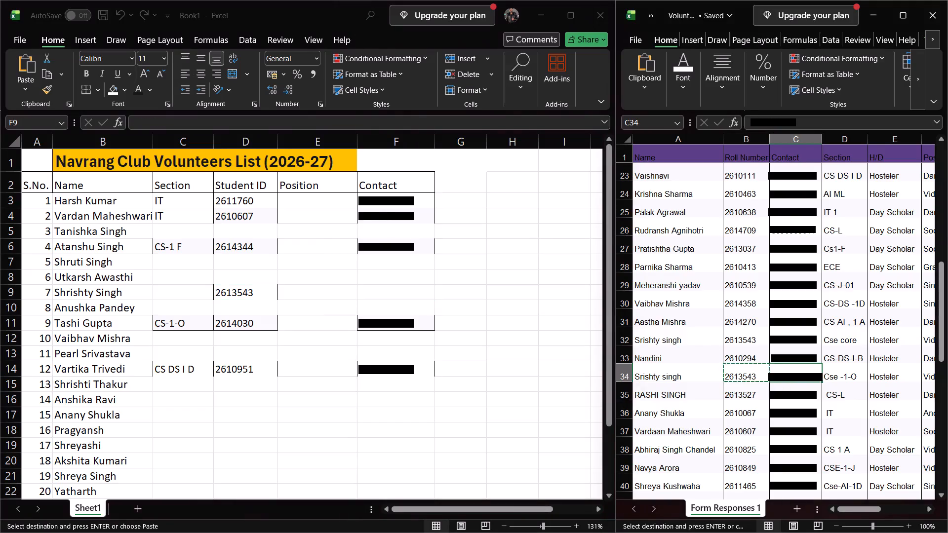
pyautogui.hotkey('ctrl', 'c')
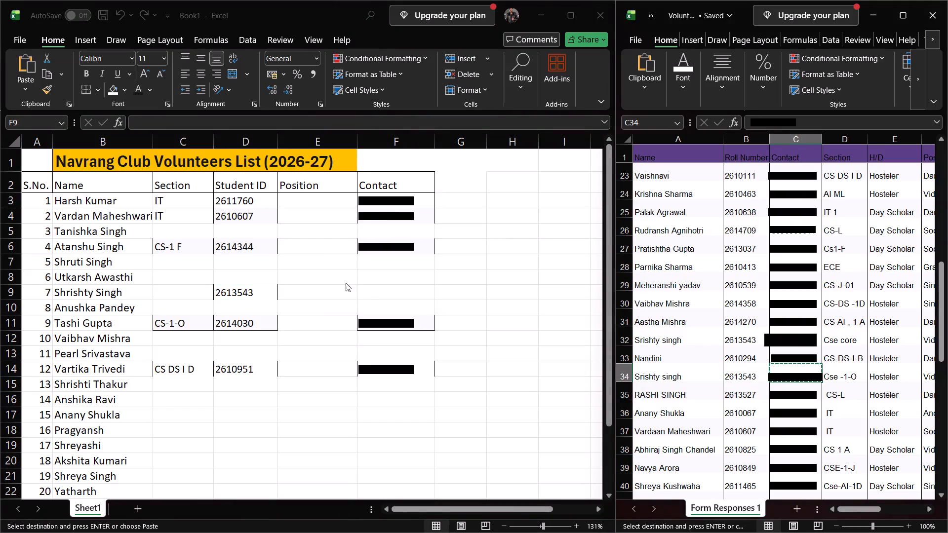
pyautogui.click(366, 290)
pyautogui.click(367, 290)
pyautogui.hotkey('ctrl', 'v')
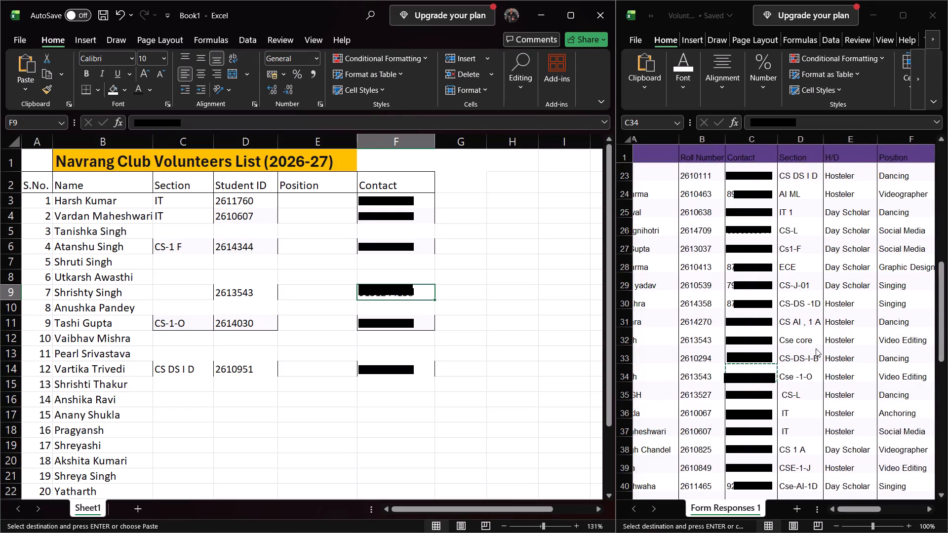
# Copy the section Cse -1-O from D34 of the Form Responses 1 sheet into Section cell C9 of the volunteers list.
pyautogui.click(743, 375)
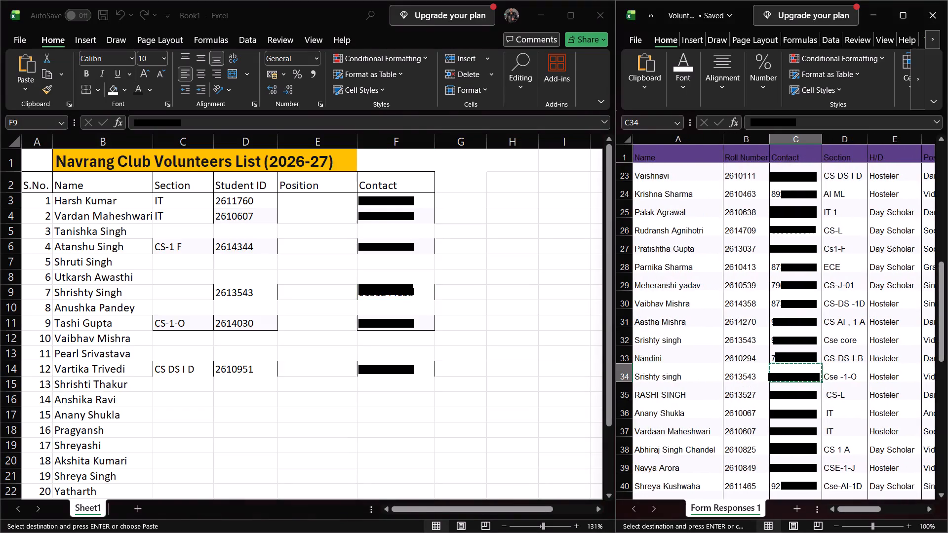
pyautogui.click(815, 374)
pyautogui.click(839, 379)
pyautogui.click(839, 379)
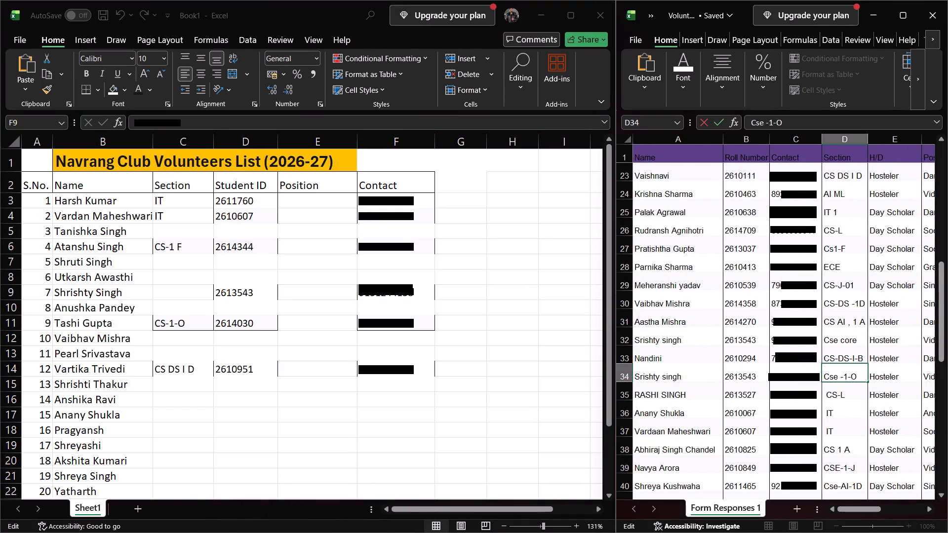
pyautogui.hotkey('ctrl', 'c')
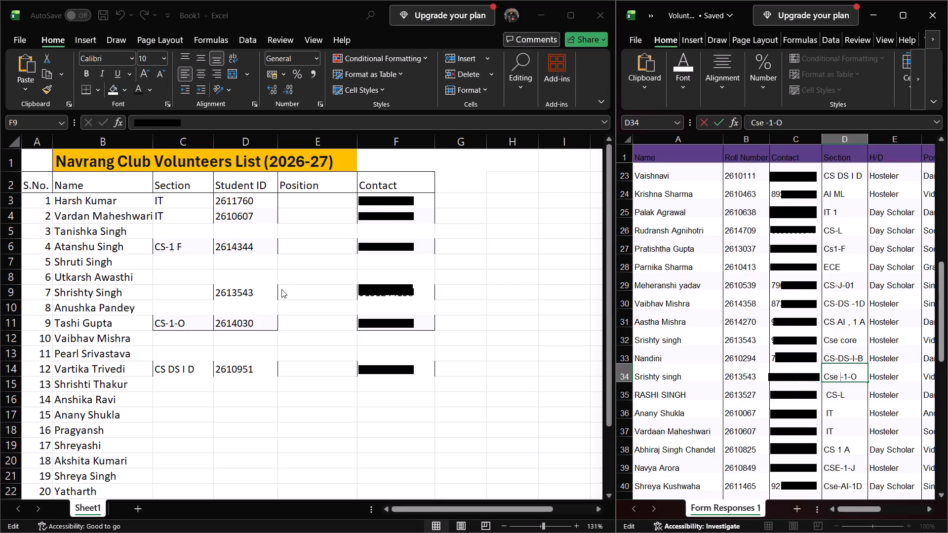
pyautogui.click(308, 296)
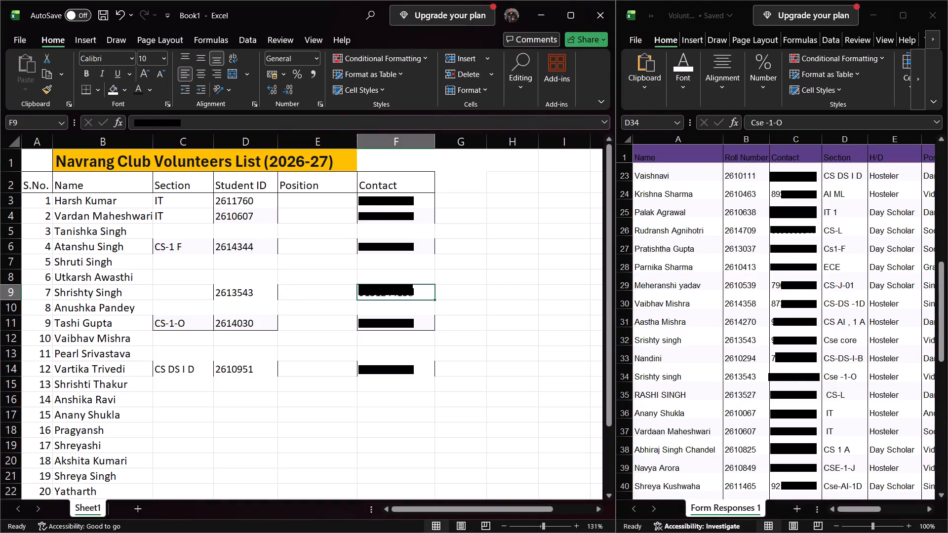
pyautogui.click(174, 291)
pyautogui.hotkey('ctrl', 'v')
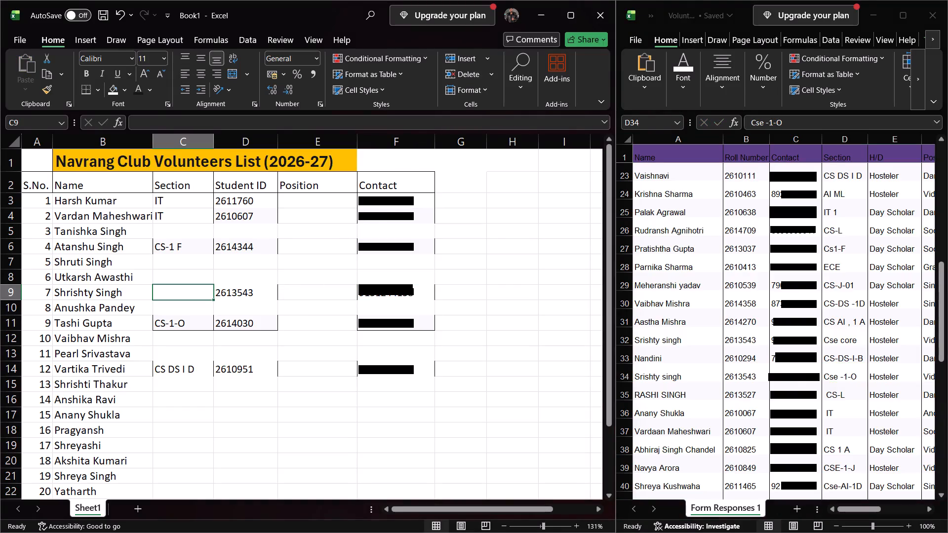
pyautogui.click(838, 376)
pyautogui.click(836, 378)
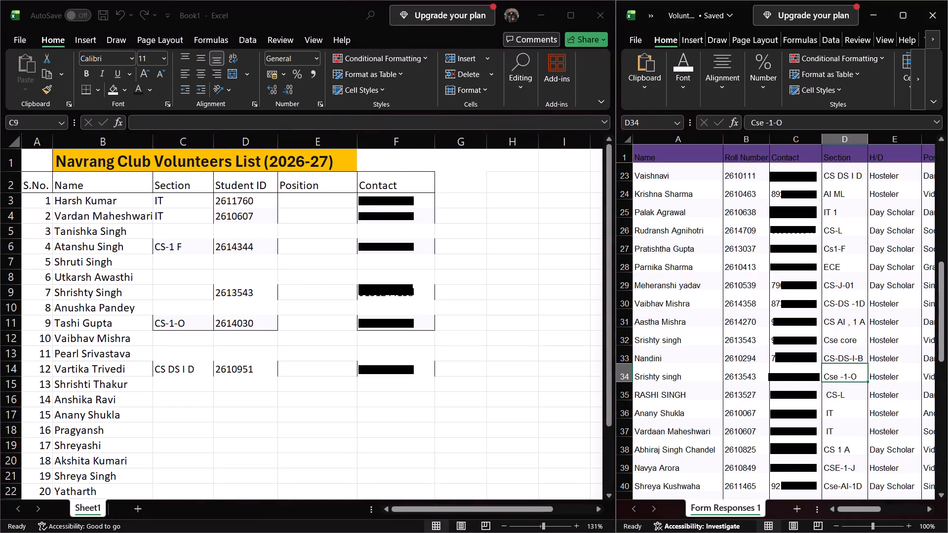
pyautogui.hotkey('ctrl', 'c')
pyautogui.doubleClick(177, 291)
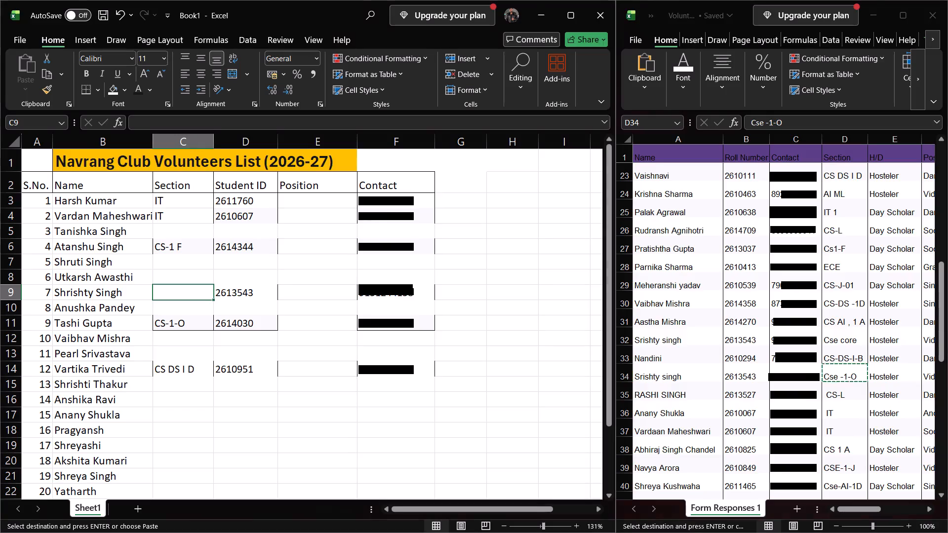
pyautogui.hotkey('ctrl', 'v')
pyautogui.click(342, 388)
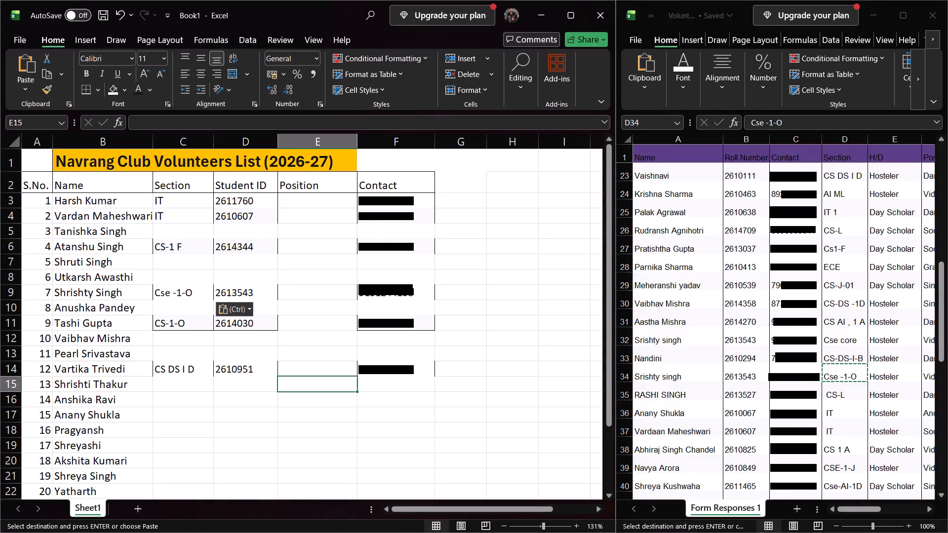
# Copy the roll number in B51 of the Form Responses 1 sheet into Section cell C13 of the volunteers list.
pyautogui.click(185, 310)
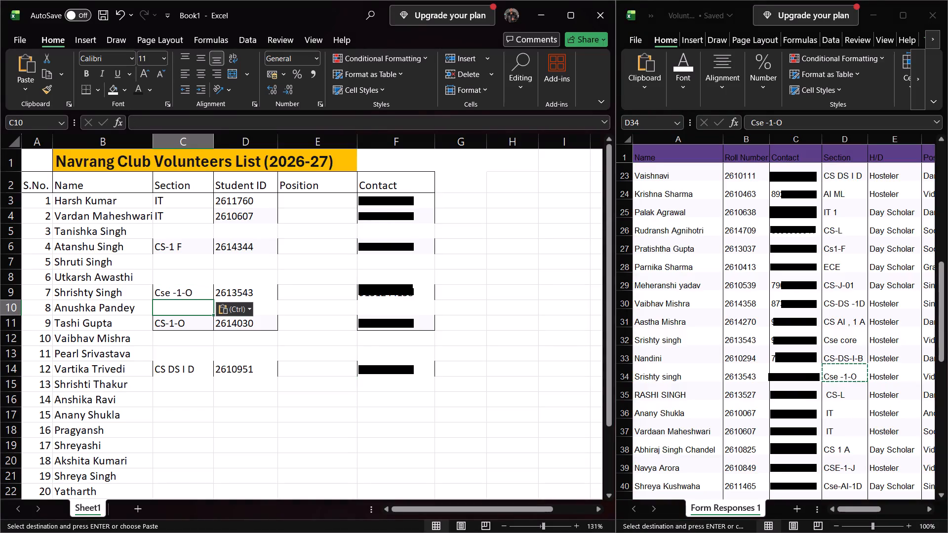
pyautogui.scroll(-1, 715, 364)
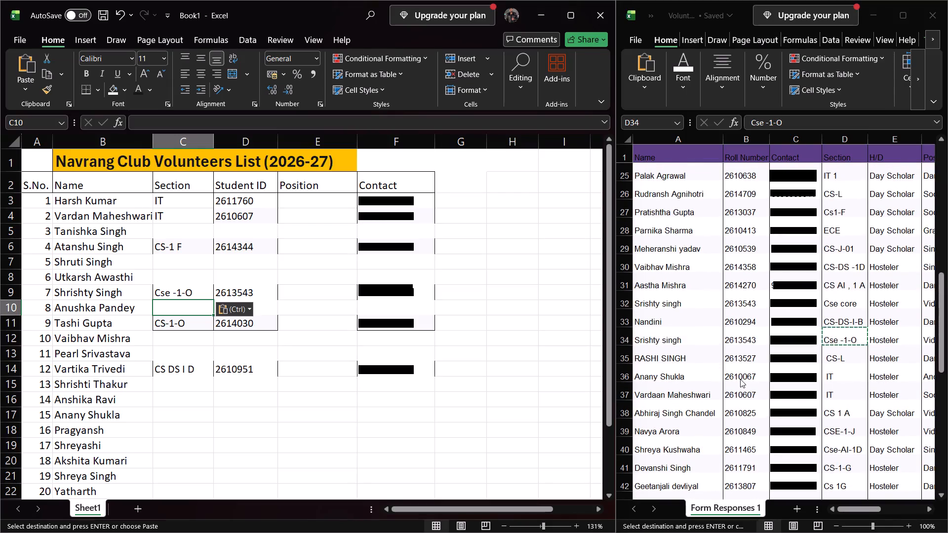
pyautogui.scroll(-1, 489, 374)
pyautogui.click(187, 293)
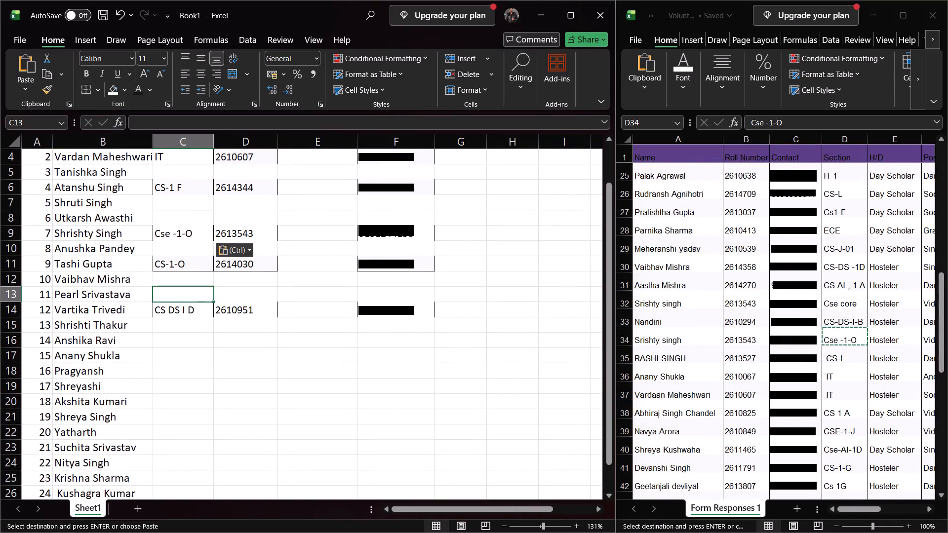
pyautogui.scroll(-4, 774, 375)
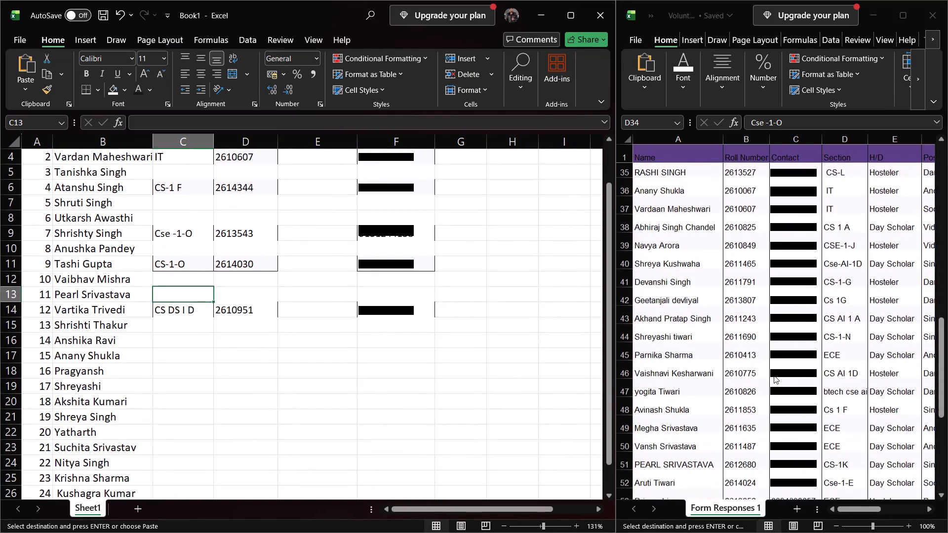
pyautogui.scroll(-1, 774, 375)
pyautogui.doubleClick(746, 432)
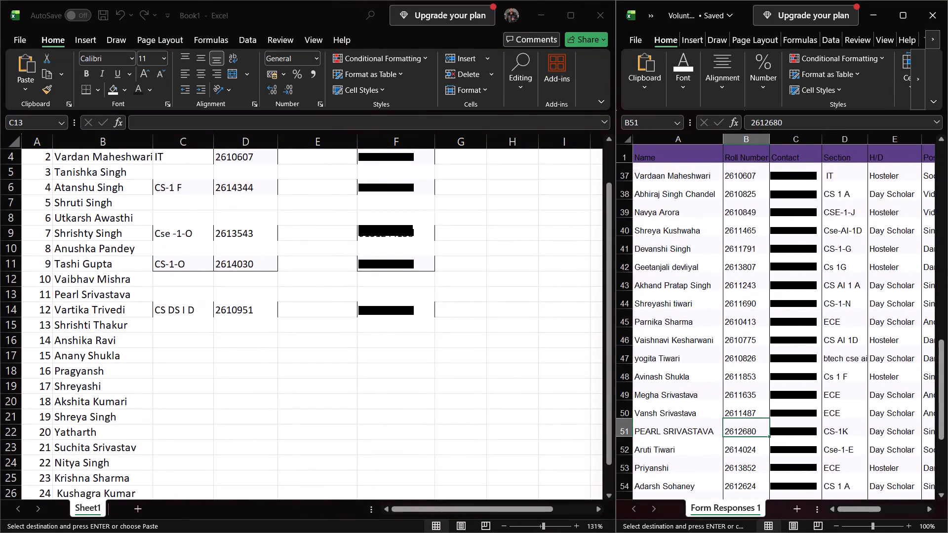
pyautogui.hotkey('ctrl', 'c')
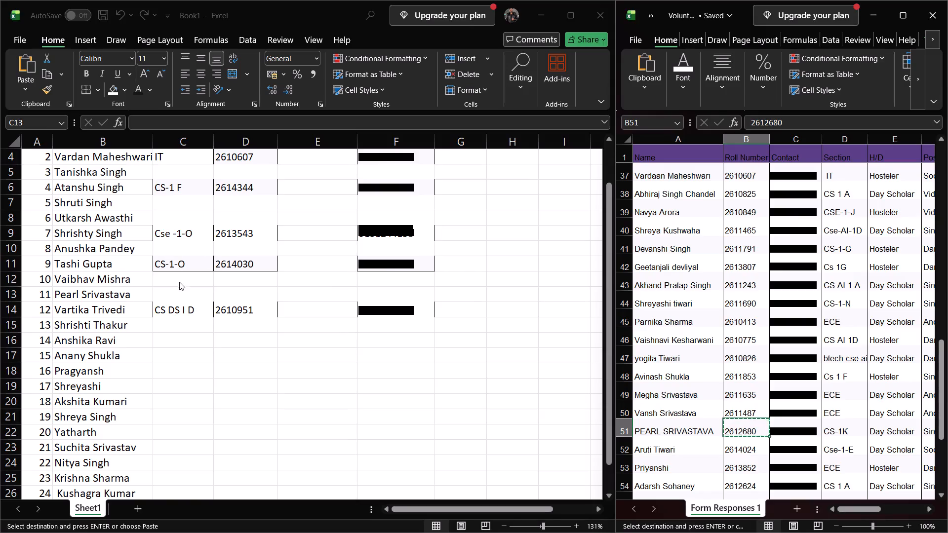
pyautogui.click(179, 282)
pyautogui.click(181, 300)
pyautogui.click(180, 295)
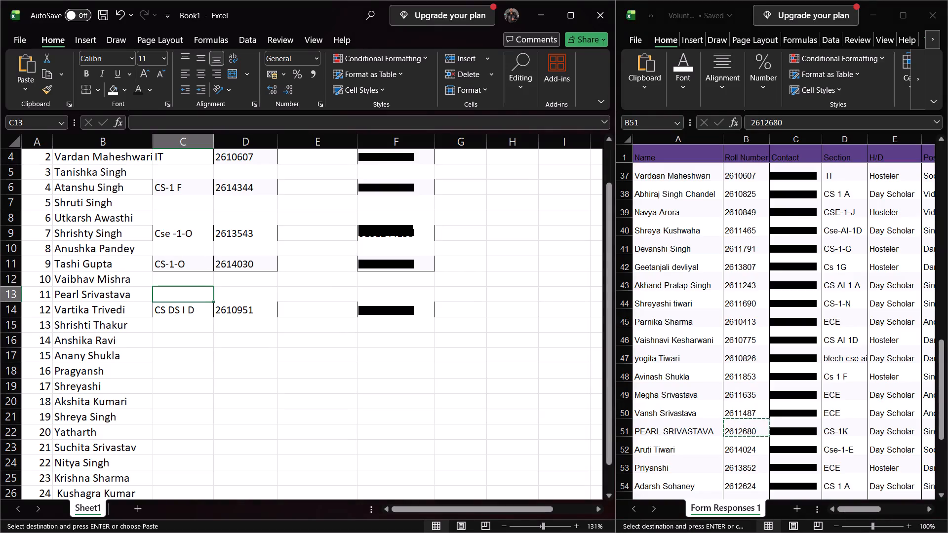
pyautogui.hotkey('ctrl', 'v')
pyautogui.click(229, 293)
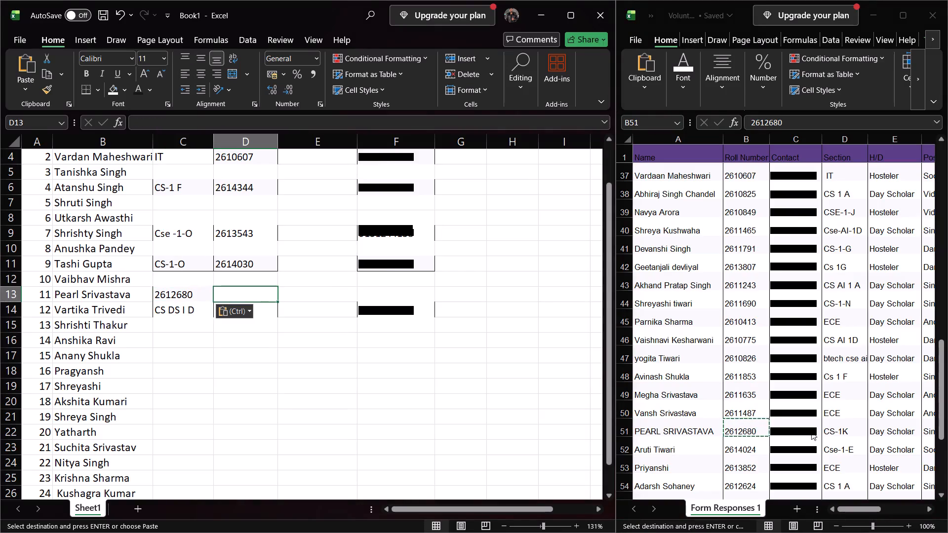
# Copy the contact in C51 of the Form Responses 1 sheet into Contact cell F13 of the volunteers list.
pyautogui.click(801, 436)
pyautogui.click(789, 437)
pyautogui.click(790, 430)
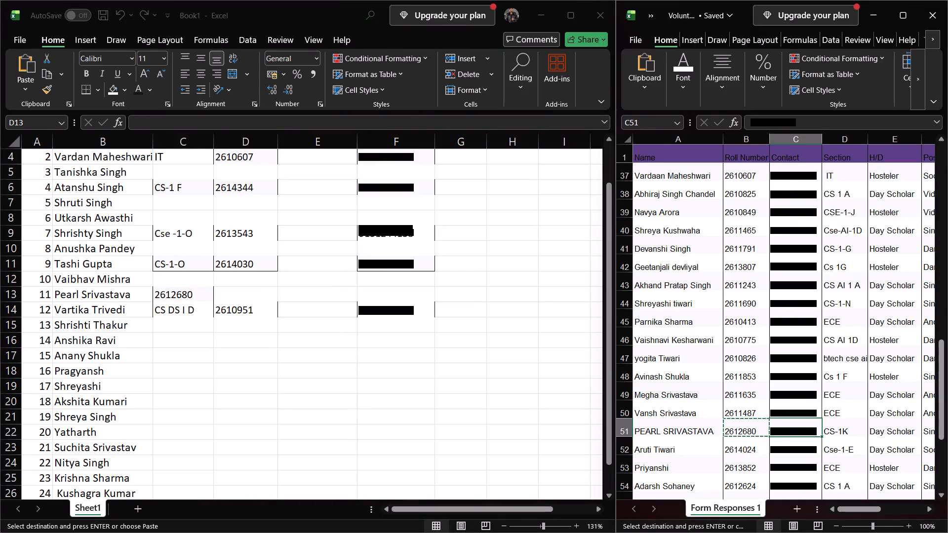
pyautogui.hotkey('ctrl', 'c')
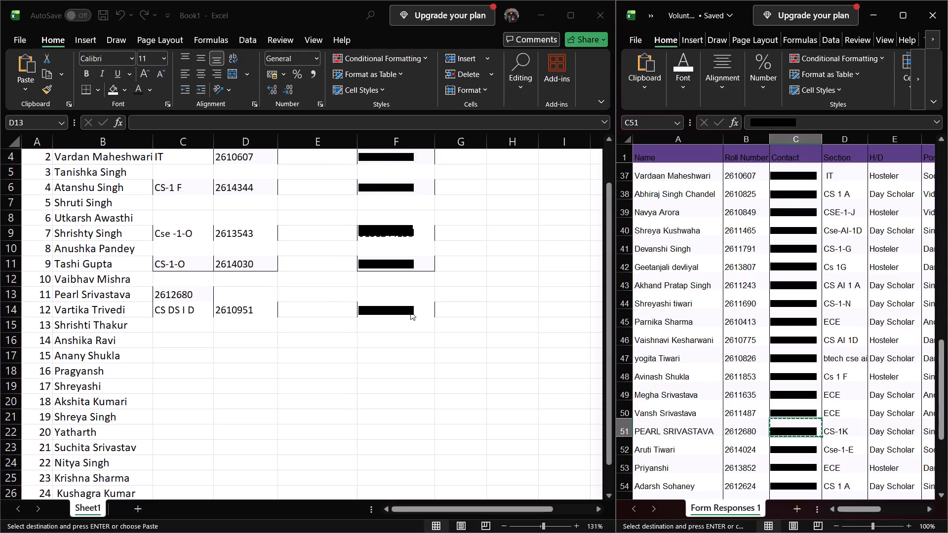
pyautogui.click(403, 291)
pyautogui.click(402, 294)
pyautogui.hotkey('ctrl', 'v')
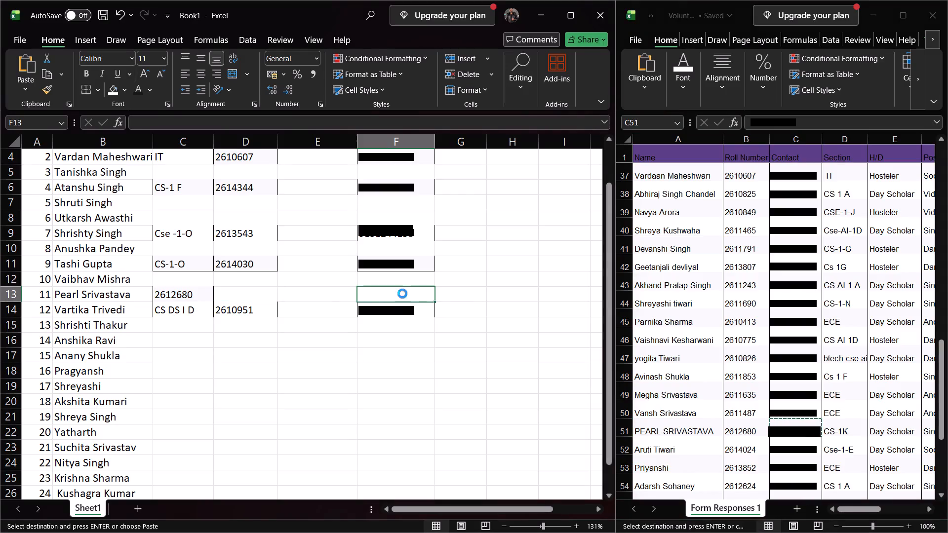
# Copy the section CS-1K from D51 of the Form Responses 1 sheet into Section cell C13 of the volunteers list.
pyautogui.click(235, 300)
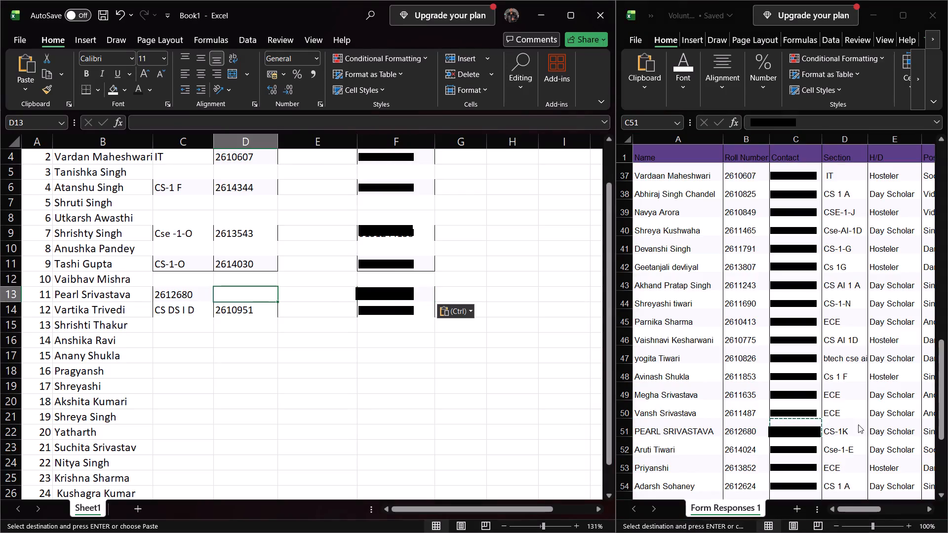
pyautogui.click(845, 434)
pyautogui.click(845, 439)
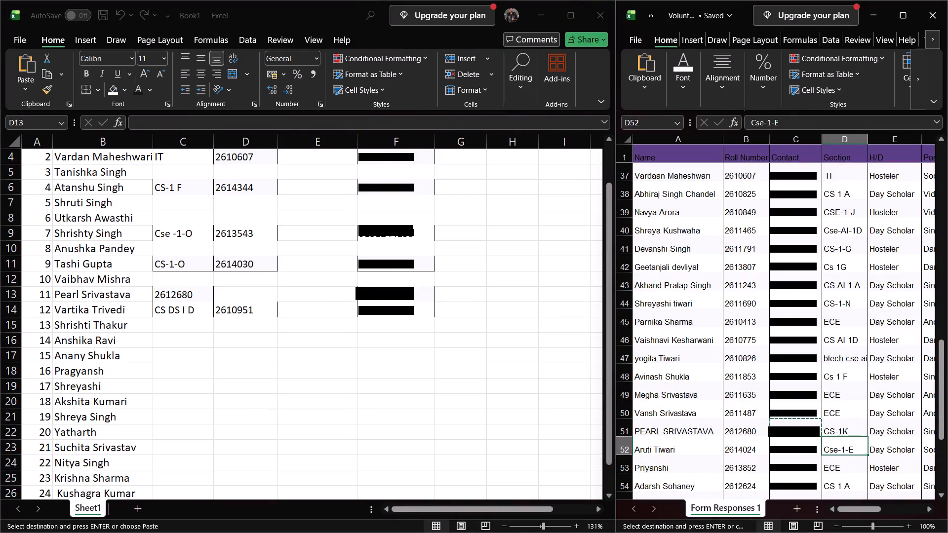
pyautogui.click(845, 430)
pyautogui.hotkey('ctrl', 'c')
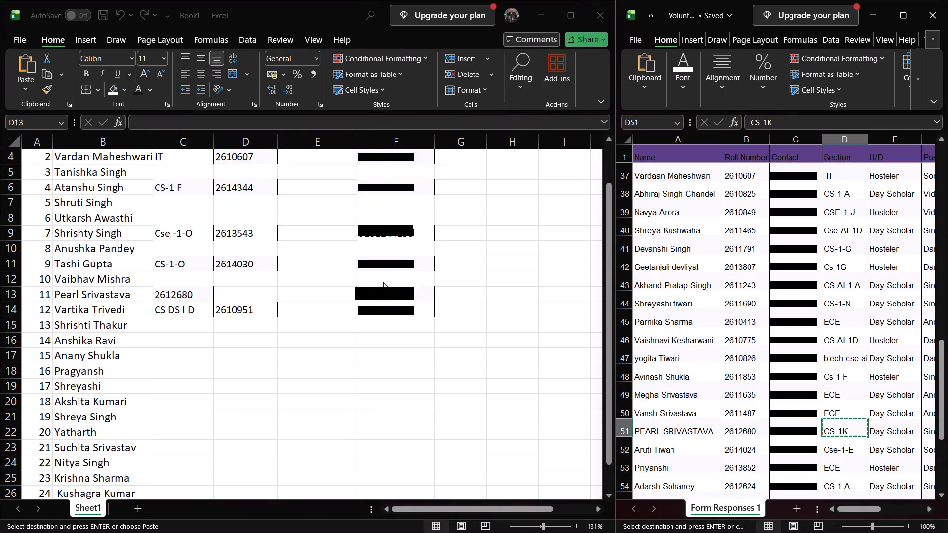
pyautogui.click(194, 296)
pyautogui.click(194, 296)
pyautogui.hotkey('ctrl', 'v')
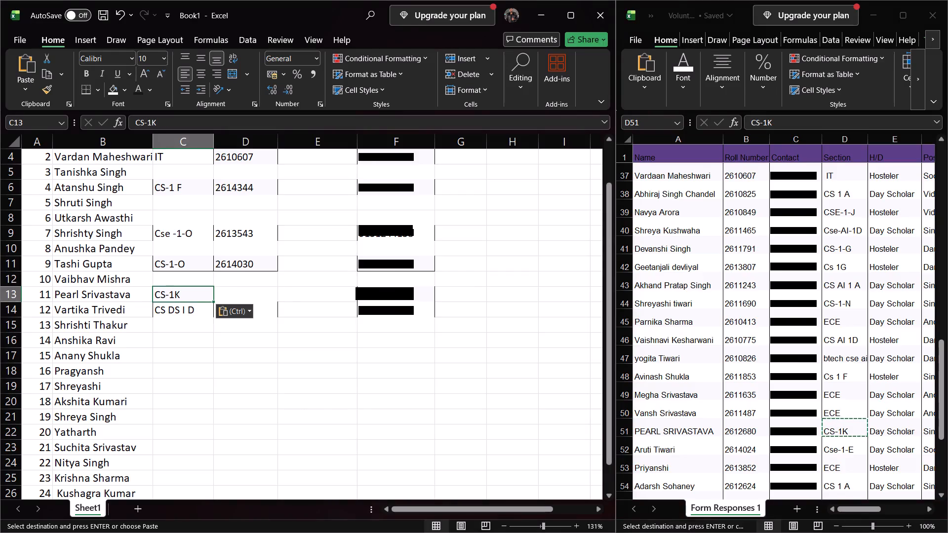
# Copy the roll number in B51 of the Form Responses 1 sheet into Student ID cell D13 of the volunteers list.
pyautogui.click(238, 287)
pyautogui.click(237, 289)
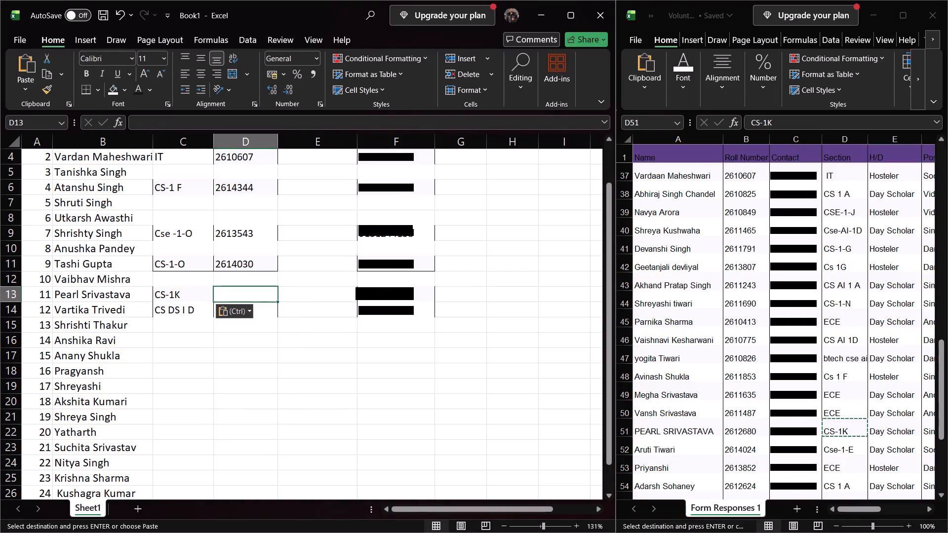
pyautogui.click(730, 430)
pyautogui.click(730, 431)
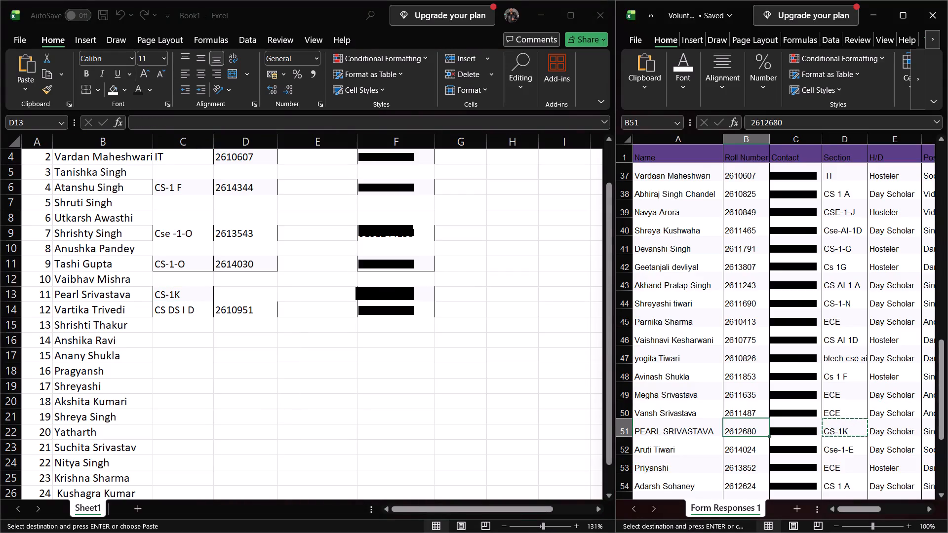
pyautogui.hotkey('ctrl', 'c')
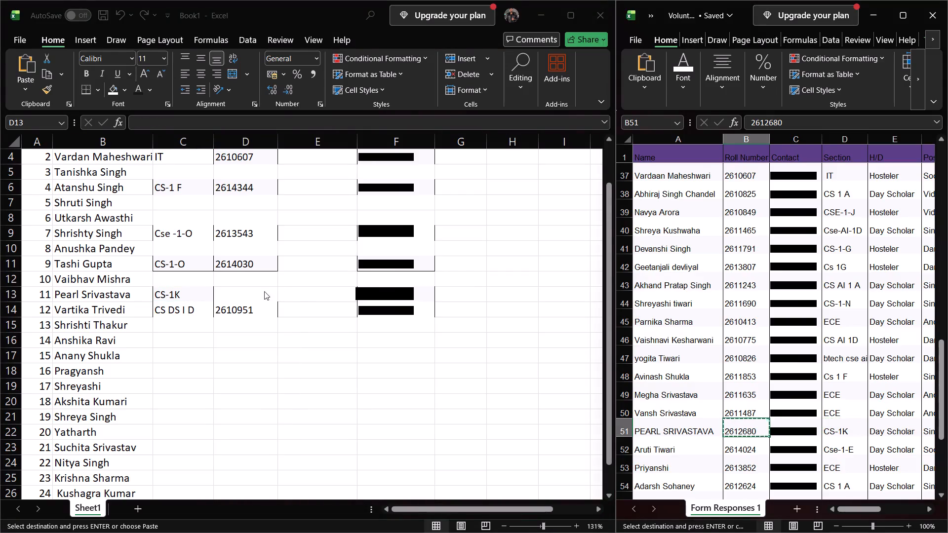
pyautogui.doubleClick(264, 291)
pyautogui.hotkey('ctrl', 'v')
# Look through the names in the Form Responses 1 sheet for the volunteers listed in rows 15 to 17.
pyautogui.click(366, 369)
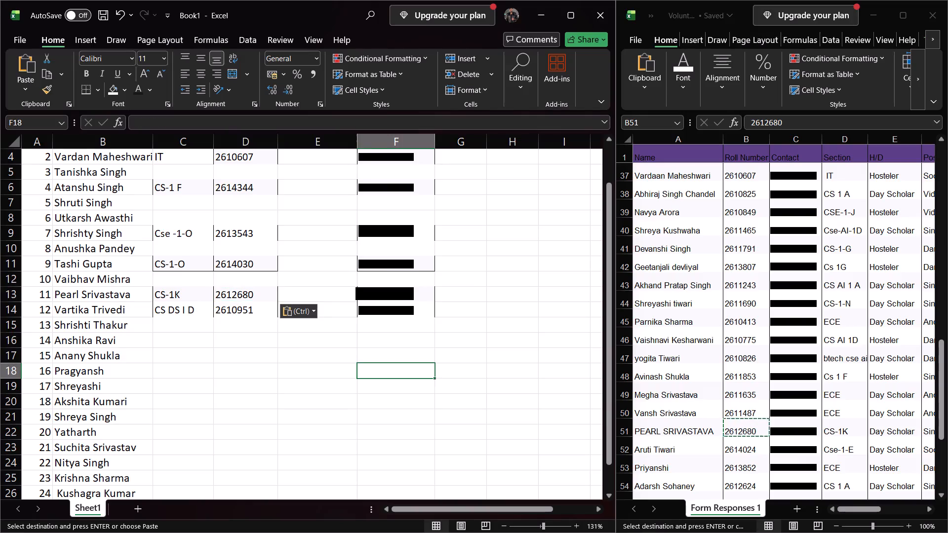
pyautogui.scroll(-2, 366, 369)
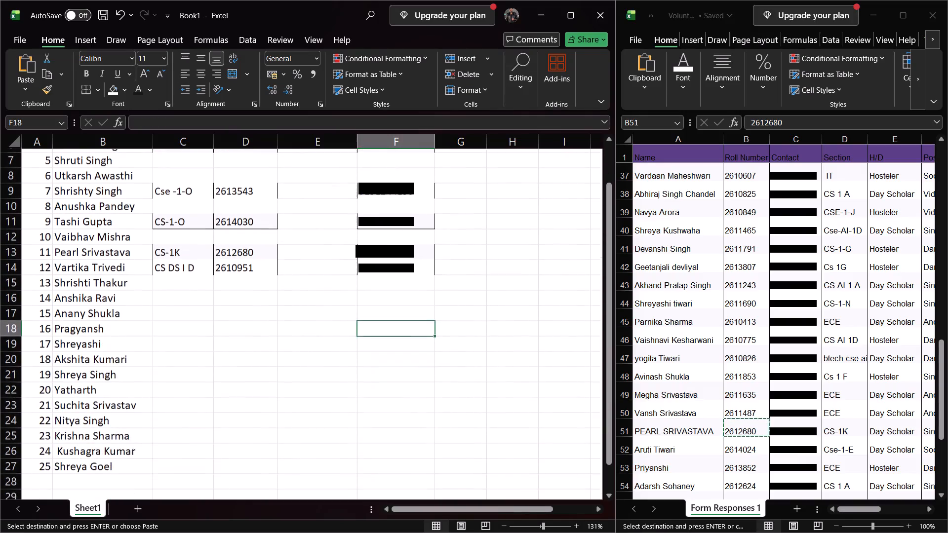
pyautogui.scroll(-1, 366, 369)
pyautogui.click(181, 266)
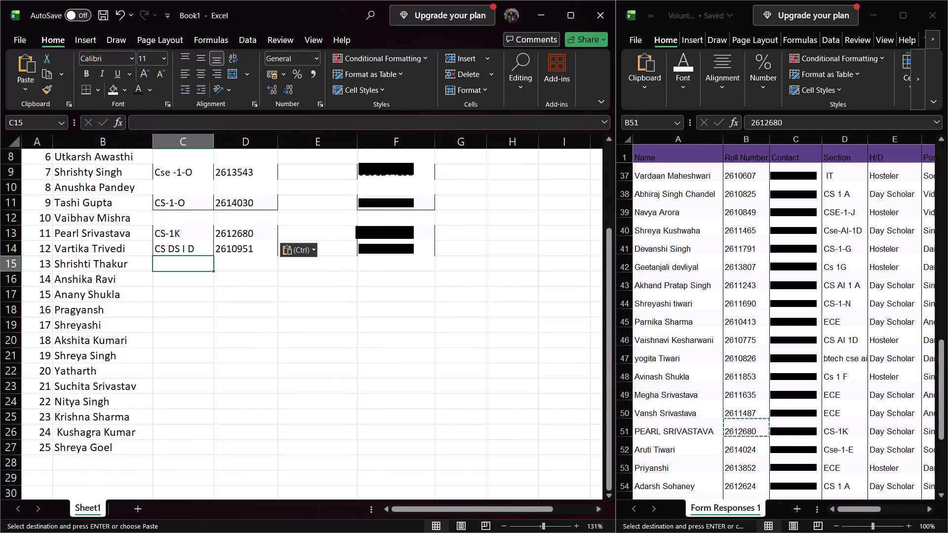
pyautogui.click(186, 280)
pyautogui.click(182, 297)
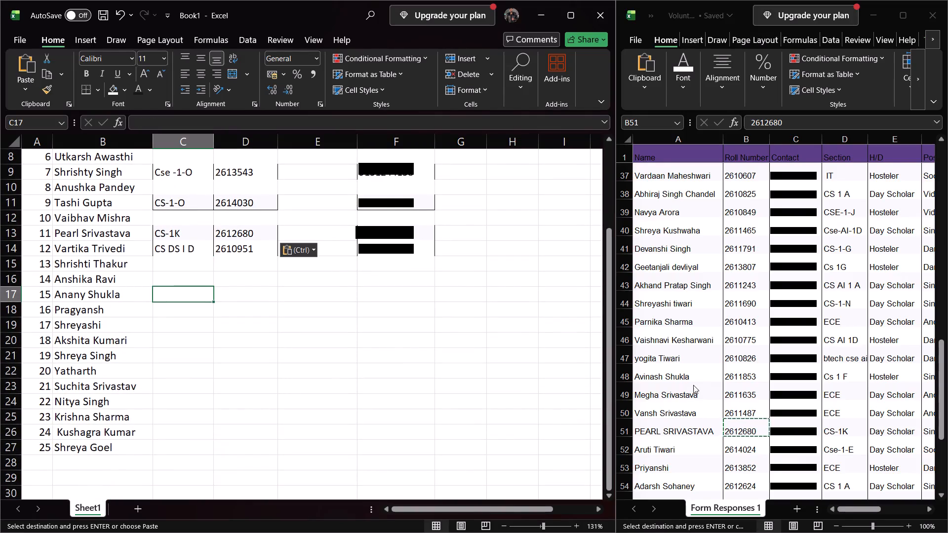
pyautogui.scroll(4, 693, 385)
pyautogui.hscroll(1, 693, 385)
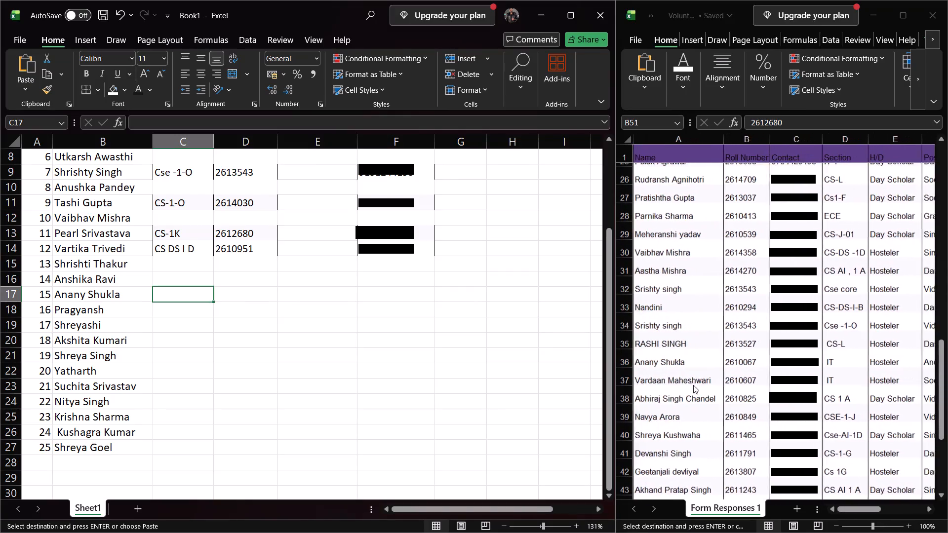
pyautogui.scroll(3, 693, 385)
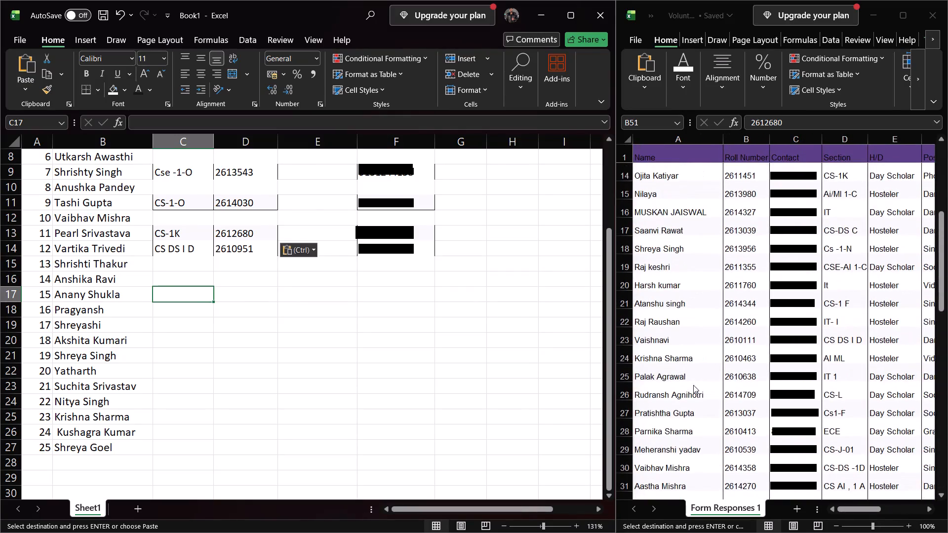
pyautogui.scroll(-3, 693, 385)
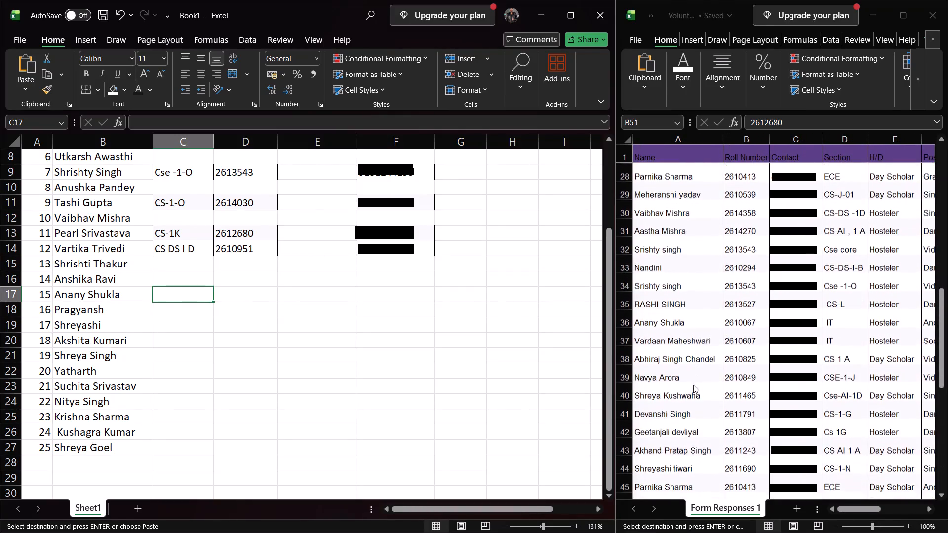
pyautogui.scroll(-3, 693, 385)
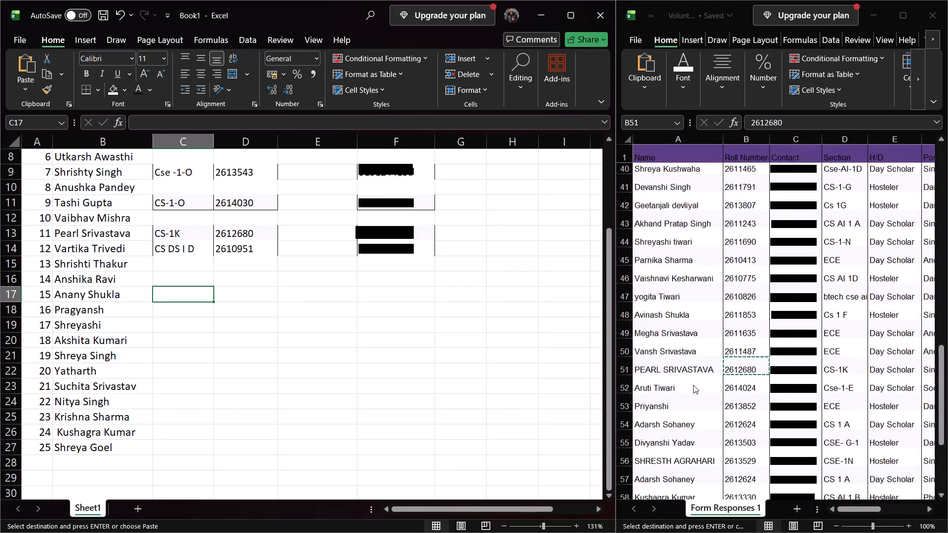
pyautogui.scroll(-4, 693, 385)
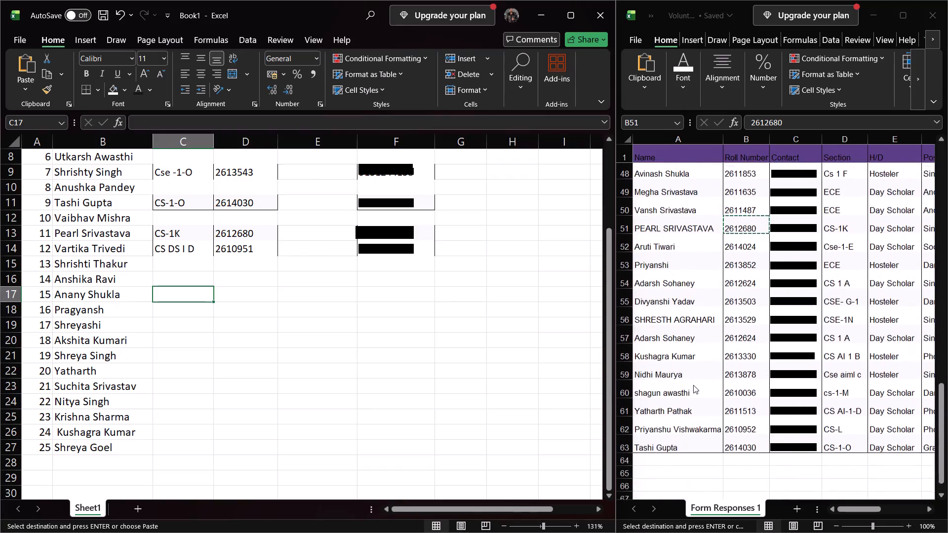
pyautogui.scroll(13, 693, 385)
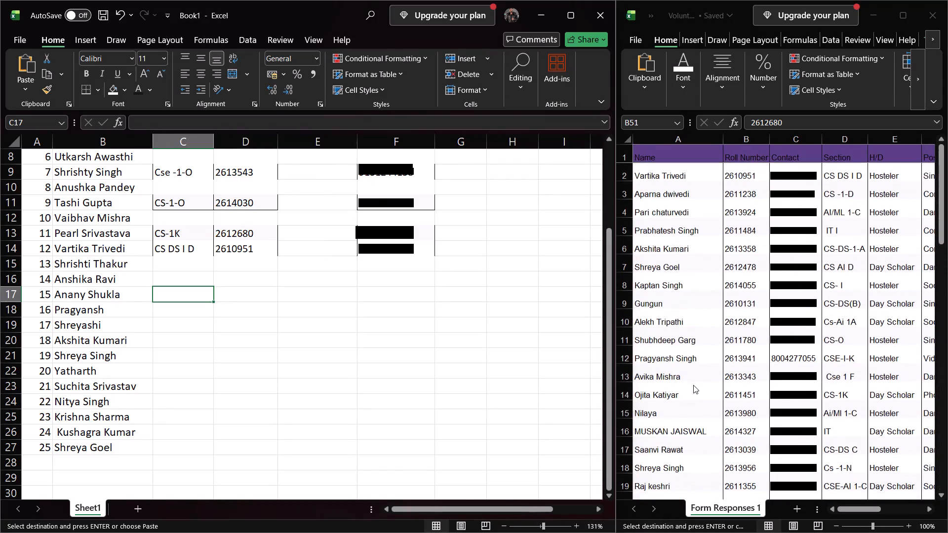
pyautogui.scroll(-4, 693, 385)
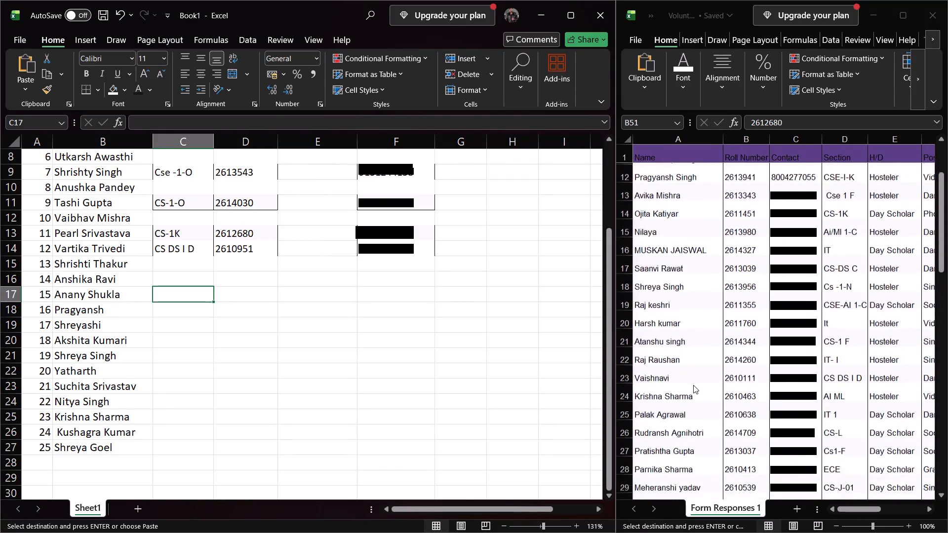
pyautogui.scroll(-3, 693, 385)
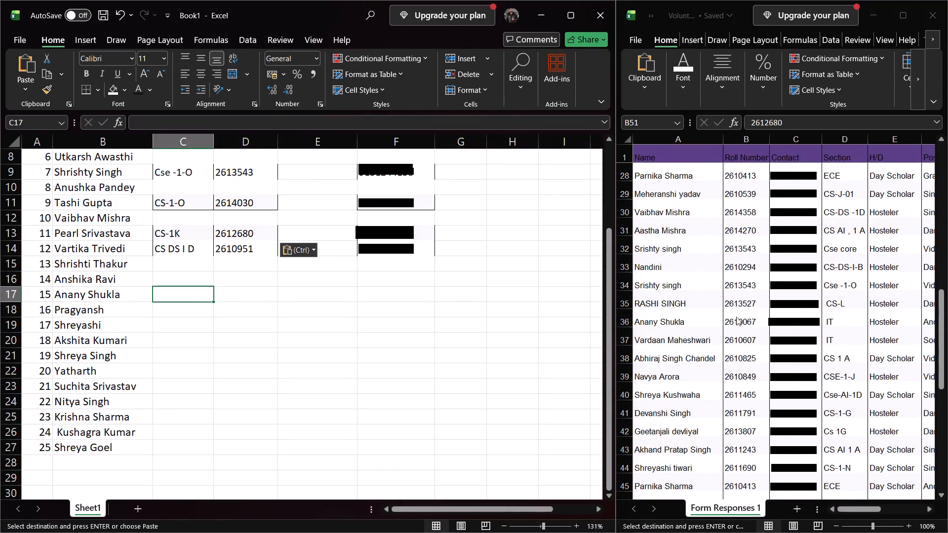
# Copy the roll number in B36 of the Form Responses 1 sheet into Student ID cell D17 of the volunteers list.
pyautogui.doubleClick(736, 322)
pyautogui.hotkey('ctrl', 'c')
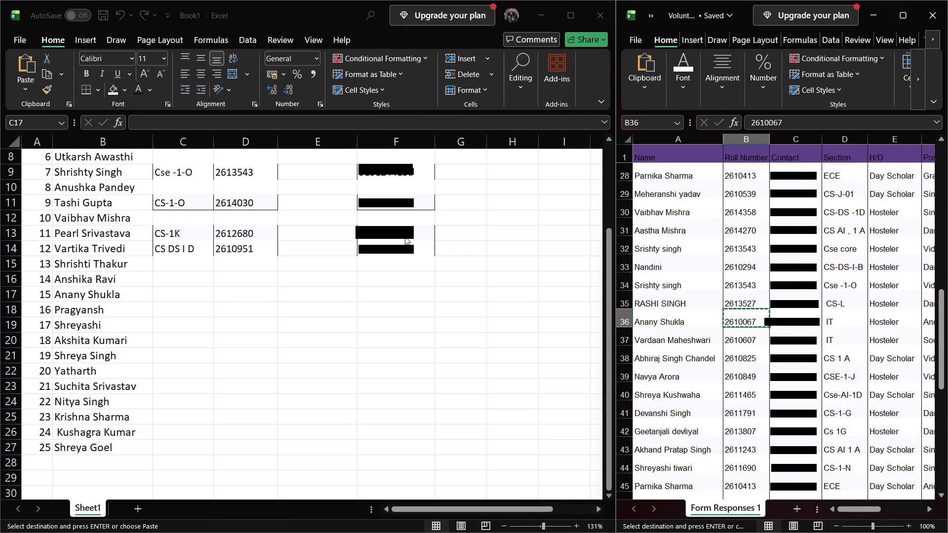
pyautogui.click(253, 261)
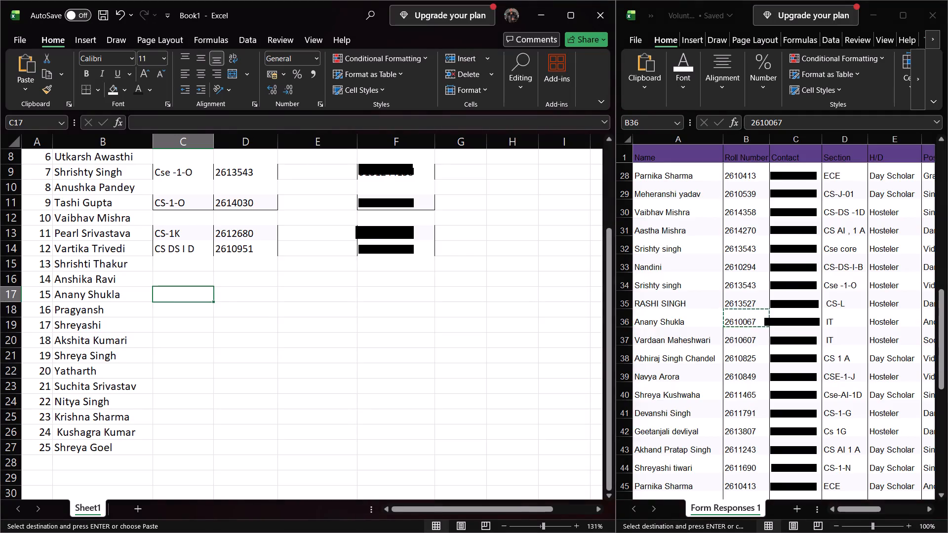
pyautogui.click(228, 292)
pyautogui.hotkey('ctrl', 'v')
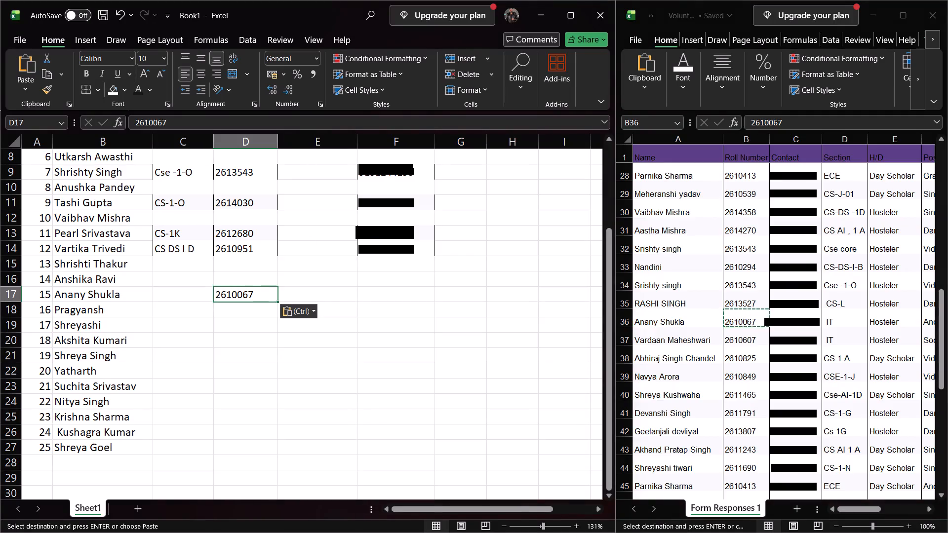
# Copy the contact in C36 of the Form Responses 1 sheet into Contact cell F17 of the volunteers list.
pyautogui.click(387, 296)
pyautogui.doubleClick(784, 318)
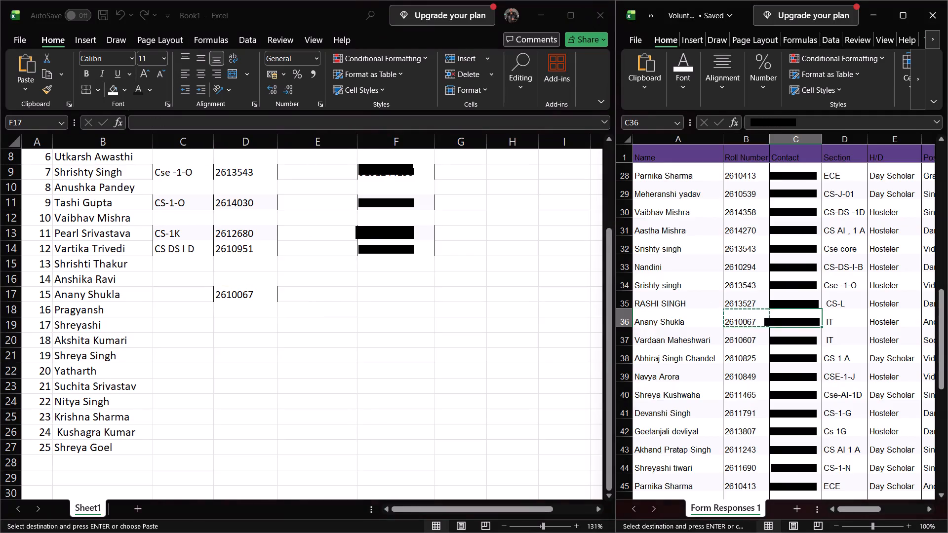
pyautogui.hotkey('ctrl', 'c')
pyautogui.click(399, 293)
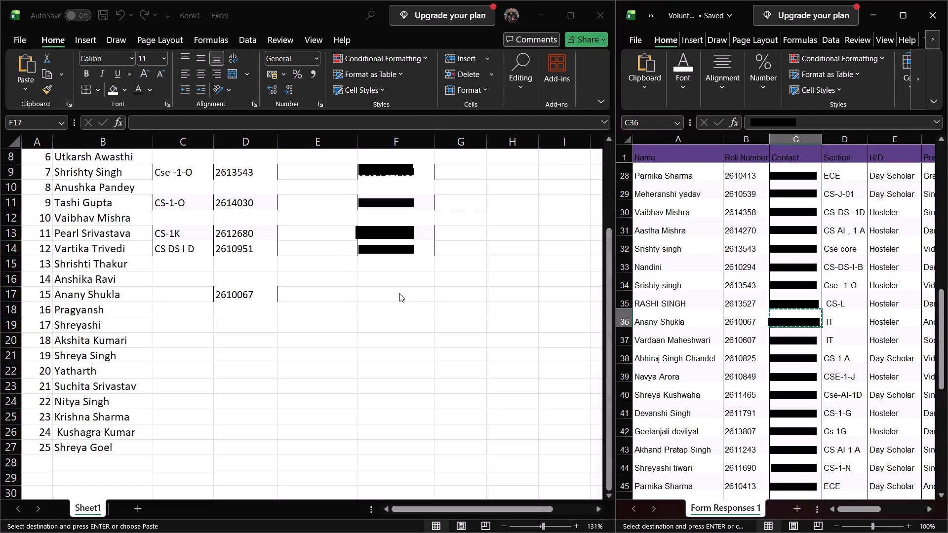
pyautogui.click(399, 293)
pyautogui.hotkey('ctrl', 'v')
# Copy the section IT from D36 of the Form Responses 1 sheet into Section cell C17 of the volunteers list.
pyautogui.click(175, 302)
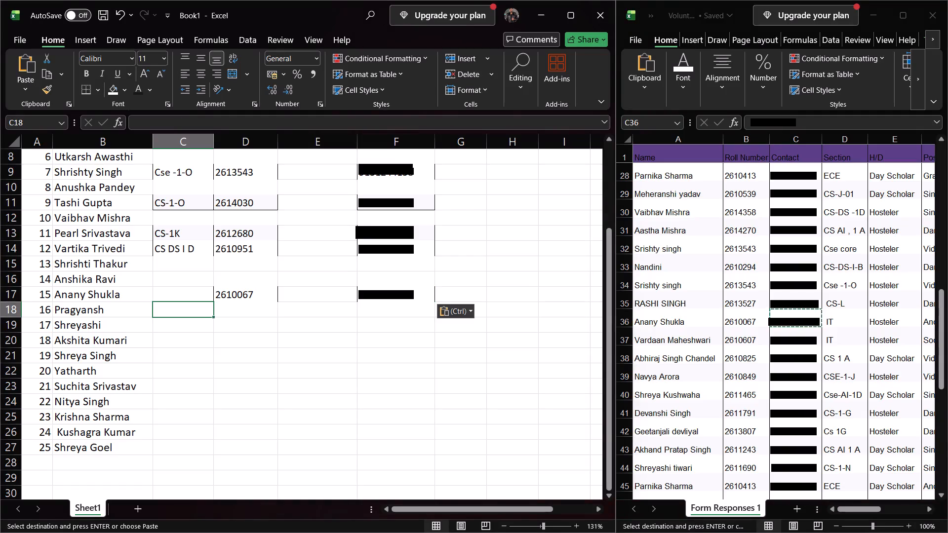
pyautogui.click(175, 296)
pyautogui.doubleClick(836, 319)
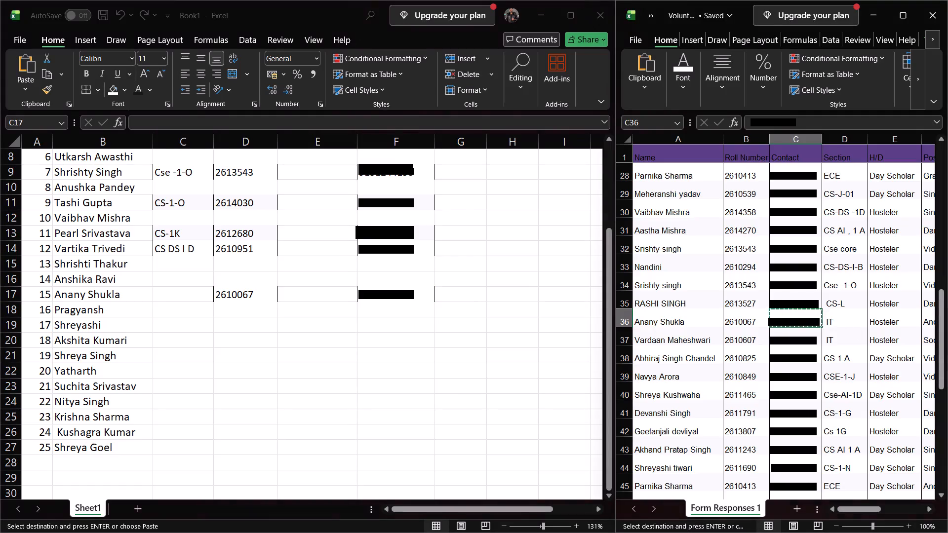
pyautogui.hotkey('ctrl', 'c')
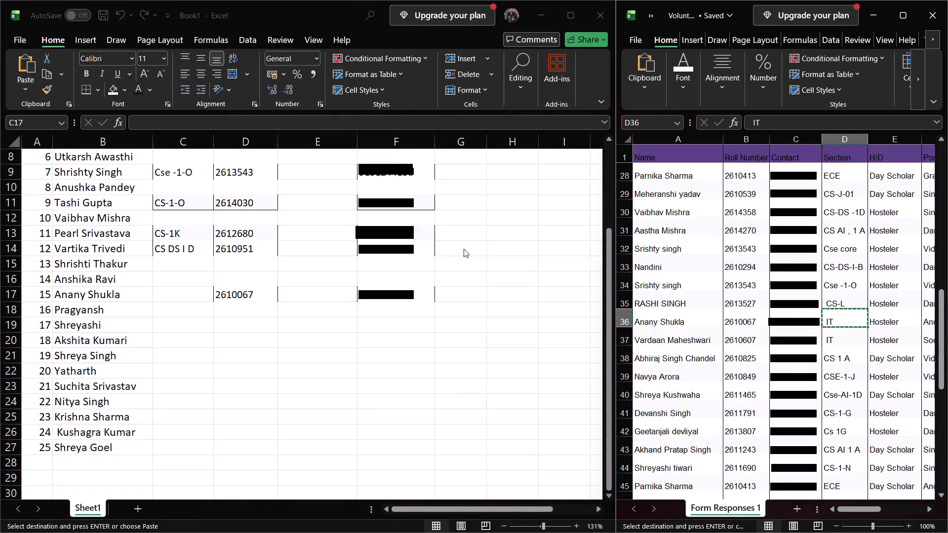
pyautogui.doubleClick(192, 293)
pyautogui.hotkey('ctrl', 'v')
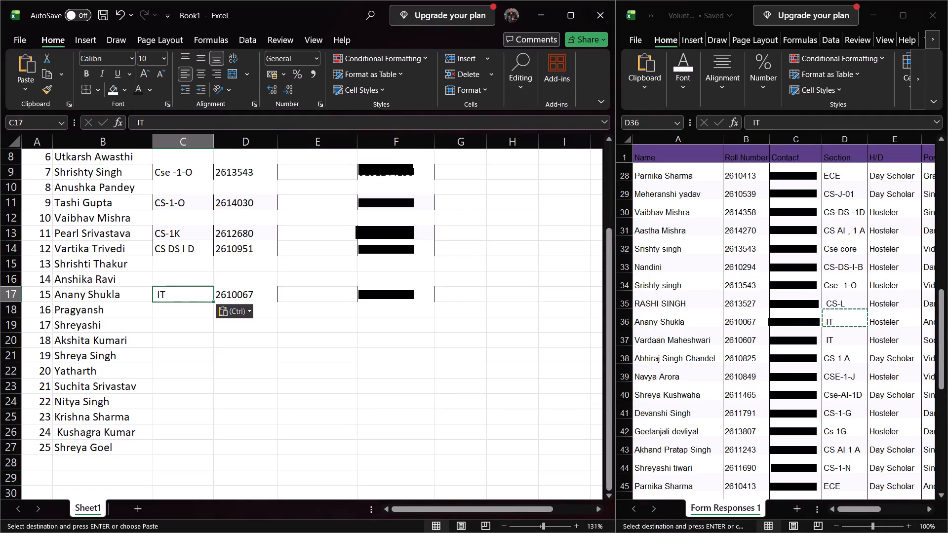
# Look through the names in the Form Responses 1 sheet for the volunteers listed in rows 18 to 21.
pyautogui.click(179, 312)
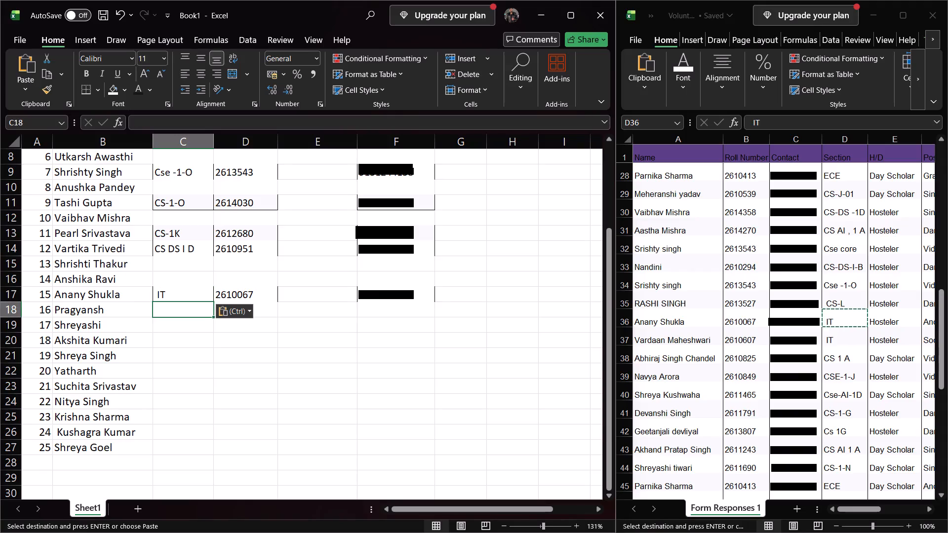
pyautogui.scroll(-3, 726, 324)
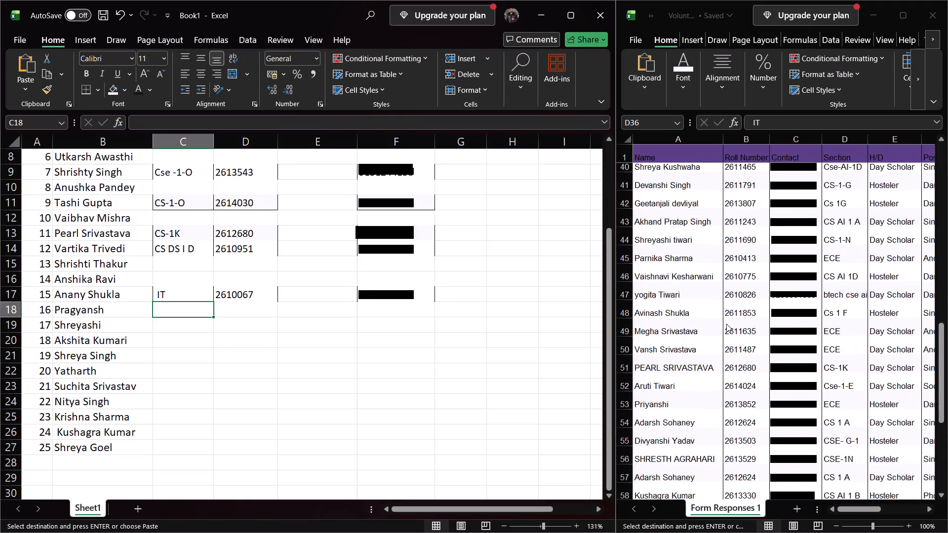
pyautogui.scroll(-3, 726, 324)
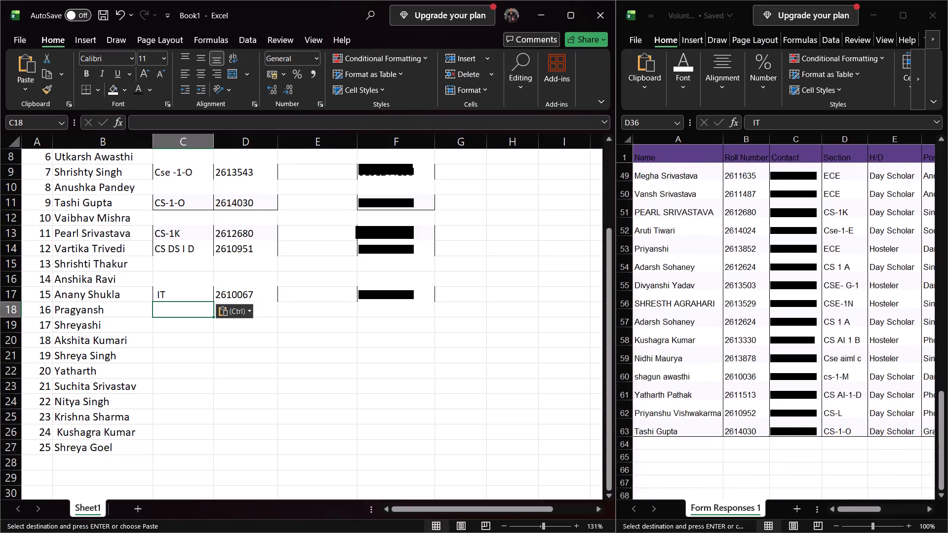
pyautogui.click(191, 342)
pyautogui.click(183, 334)
pyautogui.click(182, 326)
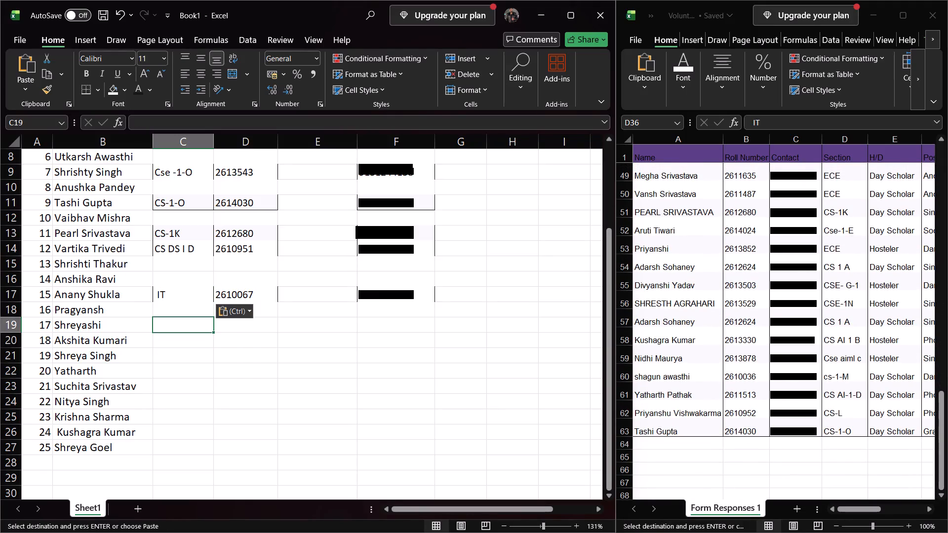
pyautogui.click(183, 354)
pyautogui.scroll(4, 764, 391)
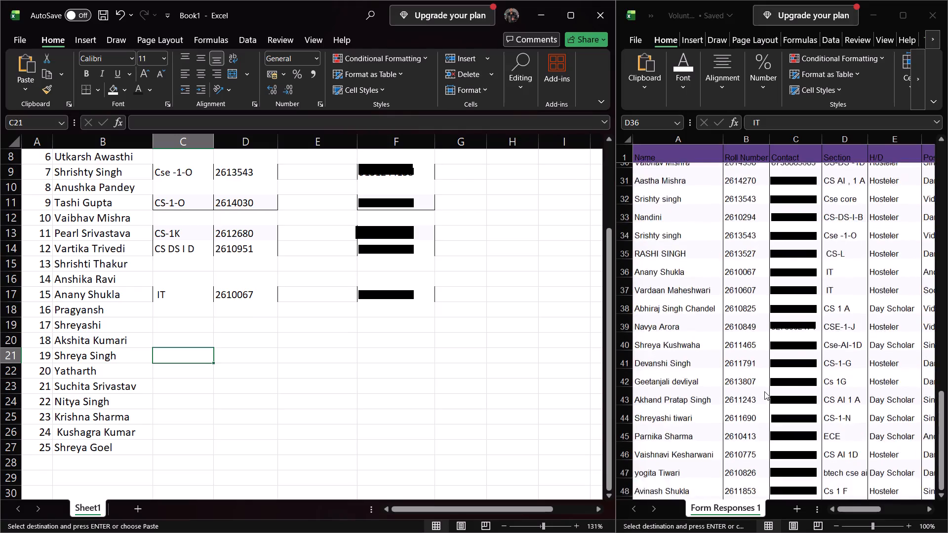
pyautogui.scroll(2, 764, 391)
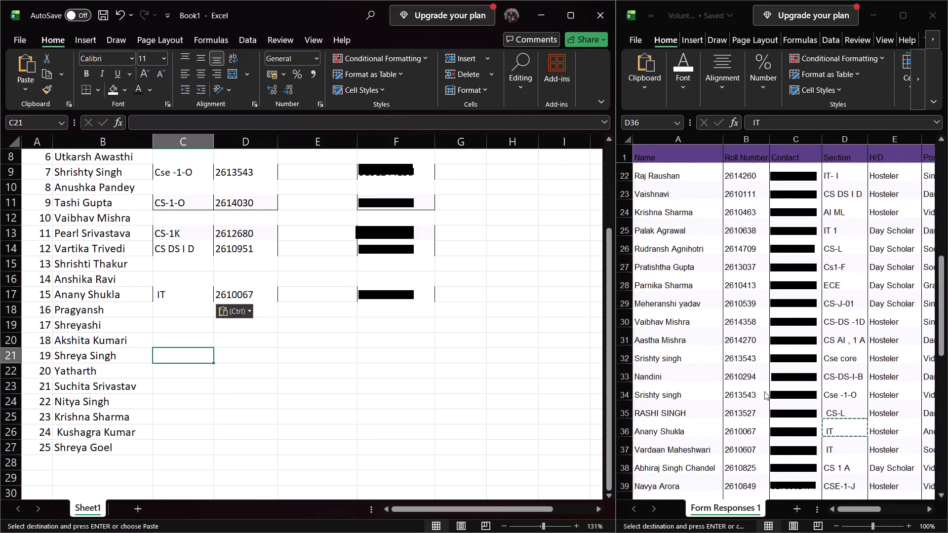
pyautogui.scroll(5, 764, 391)
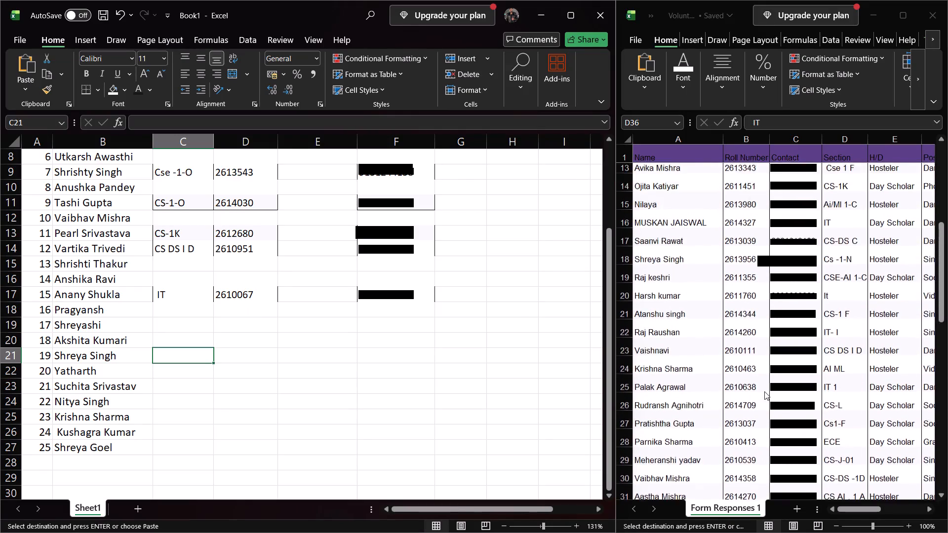
pyautogui.scroll(6, 764, 391)
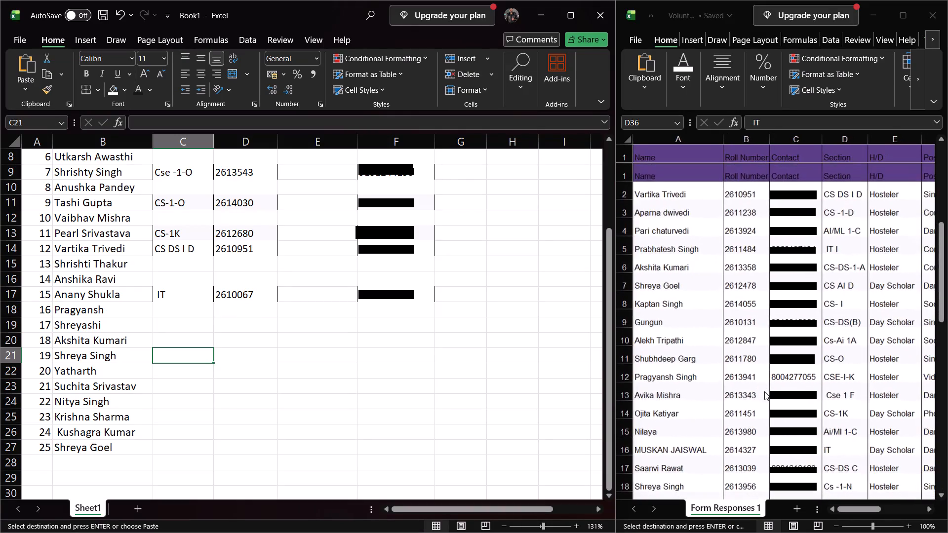
pyautogui.scroll(-2, 684, 324)
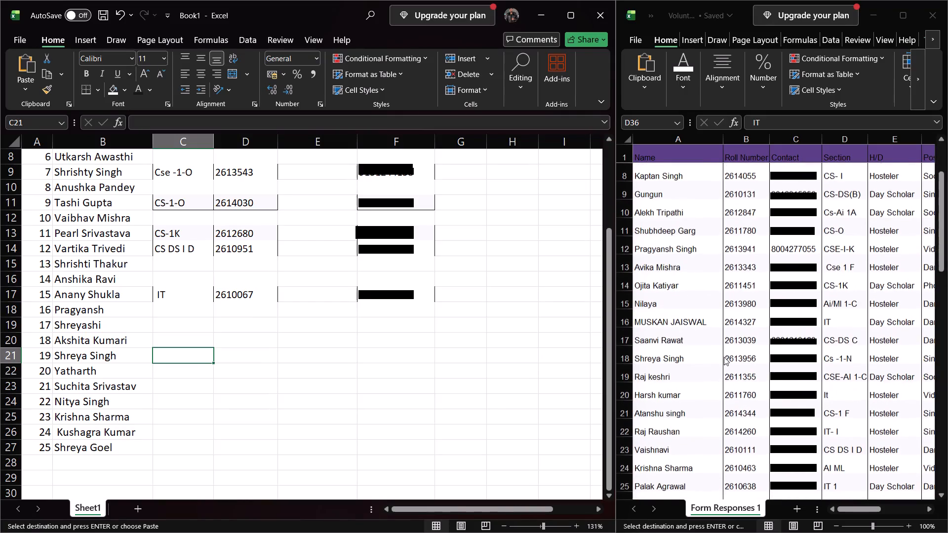
# Copy the roll number in B18 of the Form Responses 1 sheet into Student ID cell D21 of the volunteers list.
pyautogui.click(730, 362)
pyautogui.click(734, 364)
pyautogui.click(735, 363)
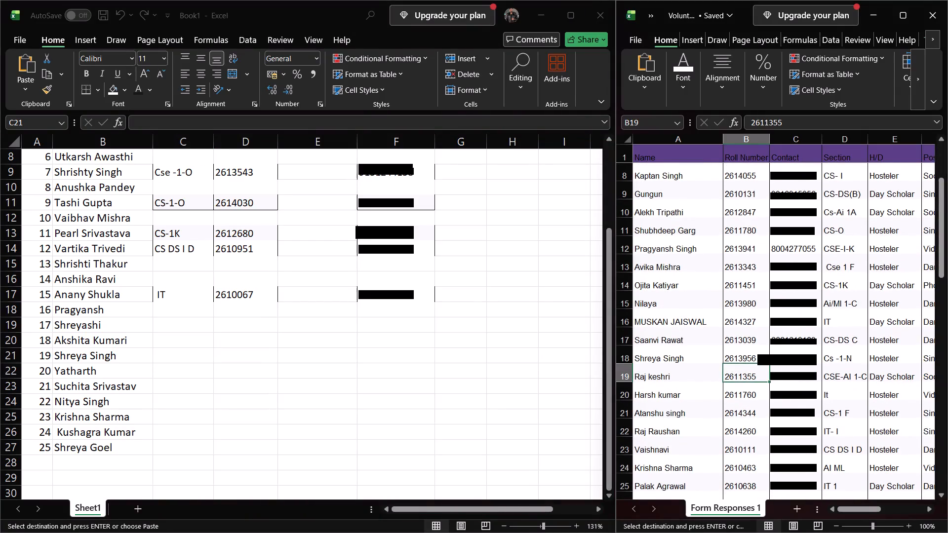
pyautogui.click(754, 353)
pyautogui.click(751, 357)
pyautogui.hotkey('ctrl', 'c')
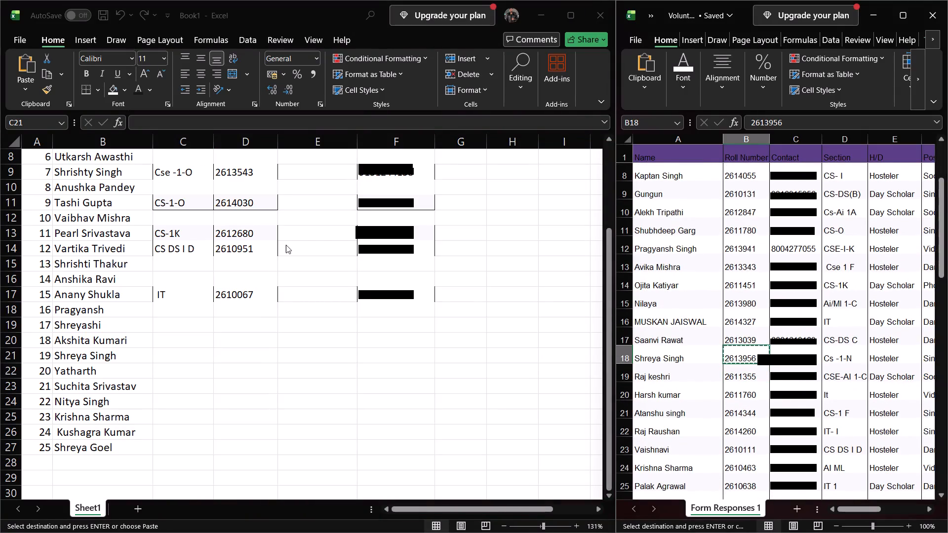
pyautogui.click(172, 323)
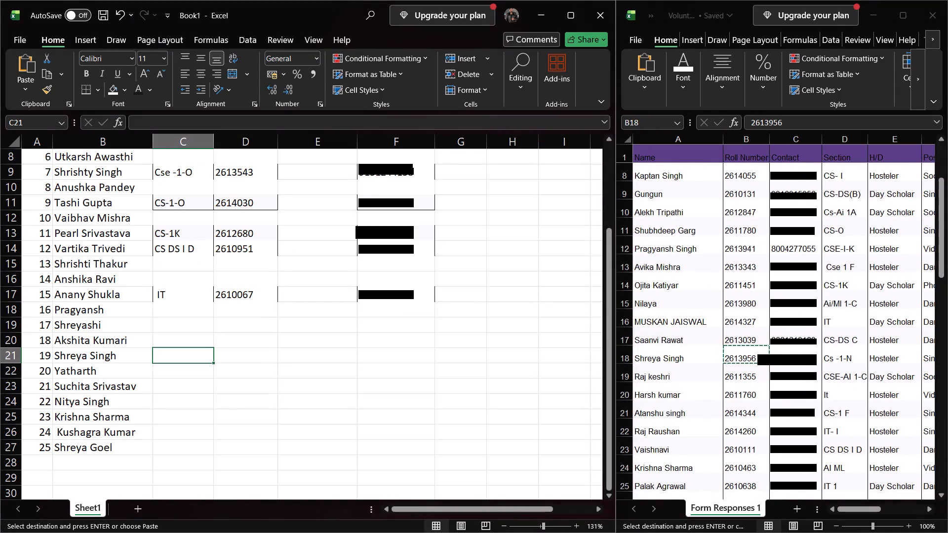
pyautogui.click(175, 353)
pyautogui.hotkey('ctrl', 'v')
pyautogui.click(246, 356)
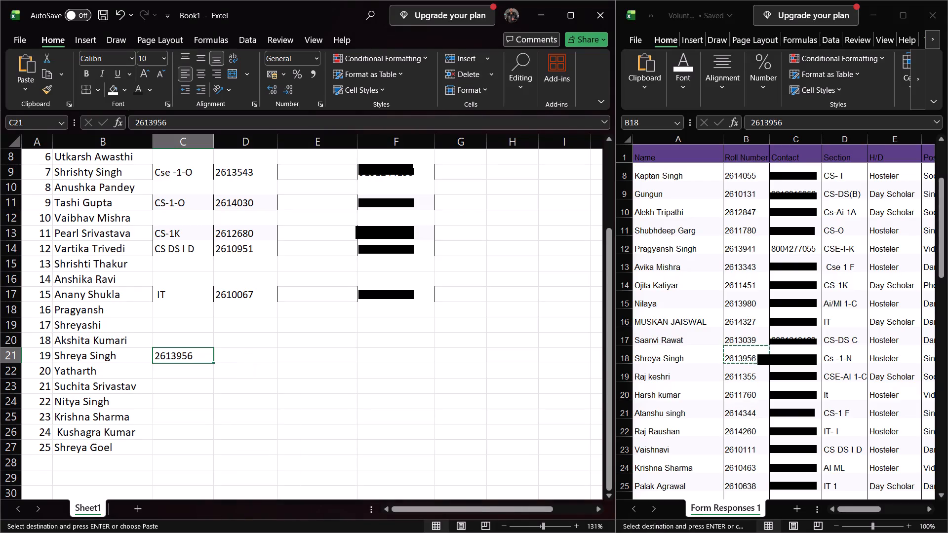
pyautogui.click(225, 353)
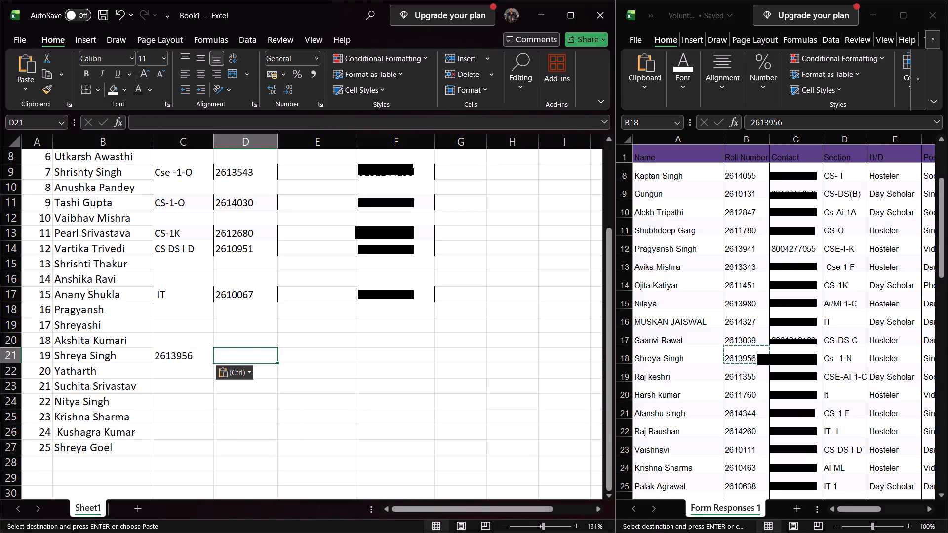
pyautogui.hotkey('ctrl', 'v')
# Replace the content of Section cell C21 in the volunteers list with CS-1N.
pyautogui.click(192, 355)
pyautogui.press('BackSpace')
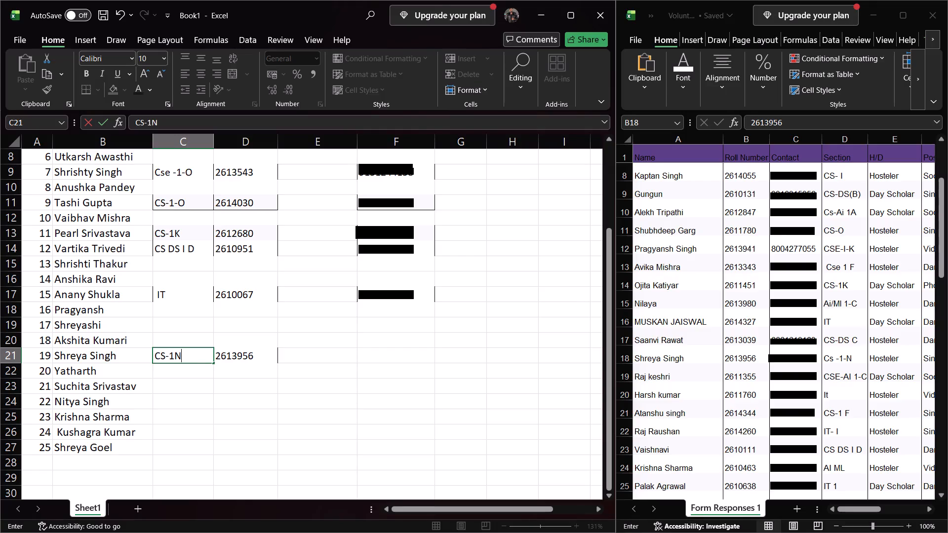
pyautogui.click(380, 355)
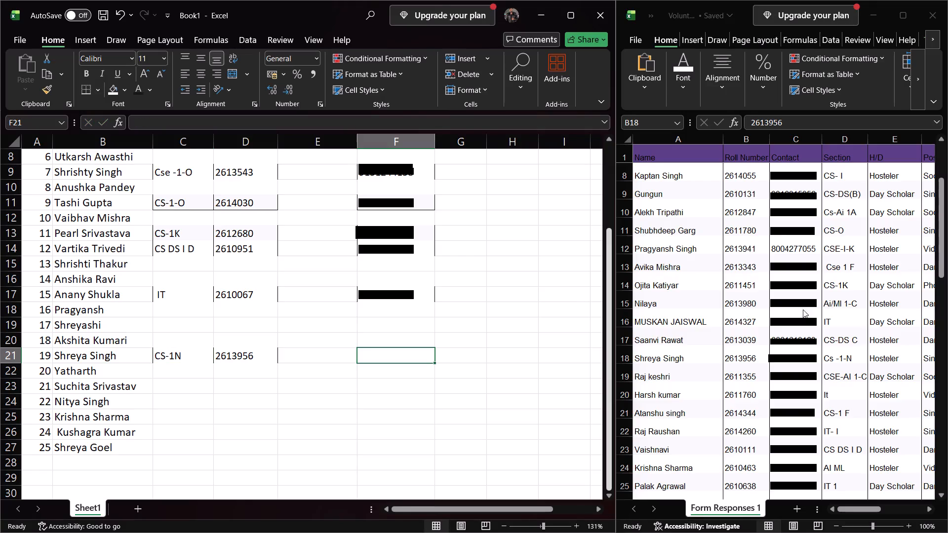
# Copy the contact in C18 of the Form Responses 1 sheet into Contact cell F21 of the volunteers list.
pyautogui.click(806, 361)
pyautogui.click(801, 361)
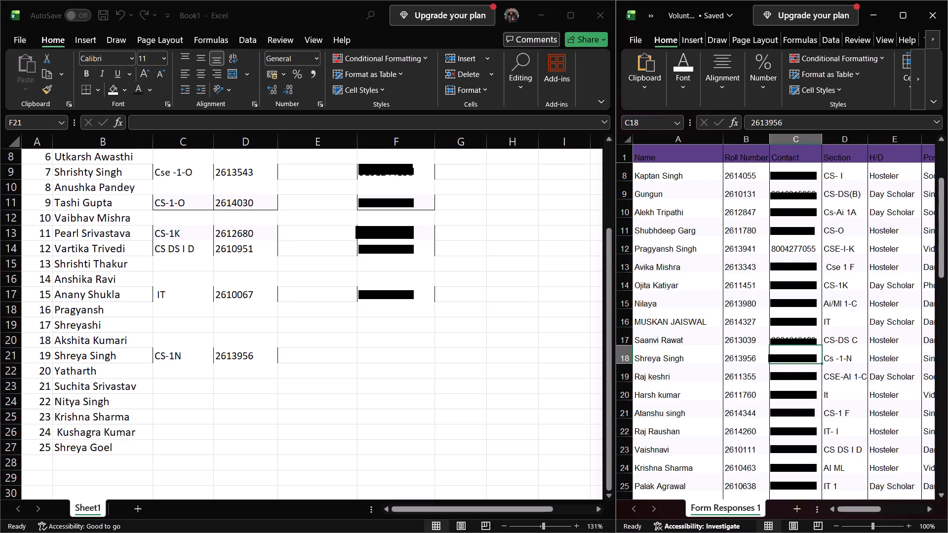
pyautogui.hotkey('ctrl', 'c')
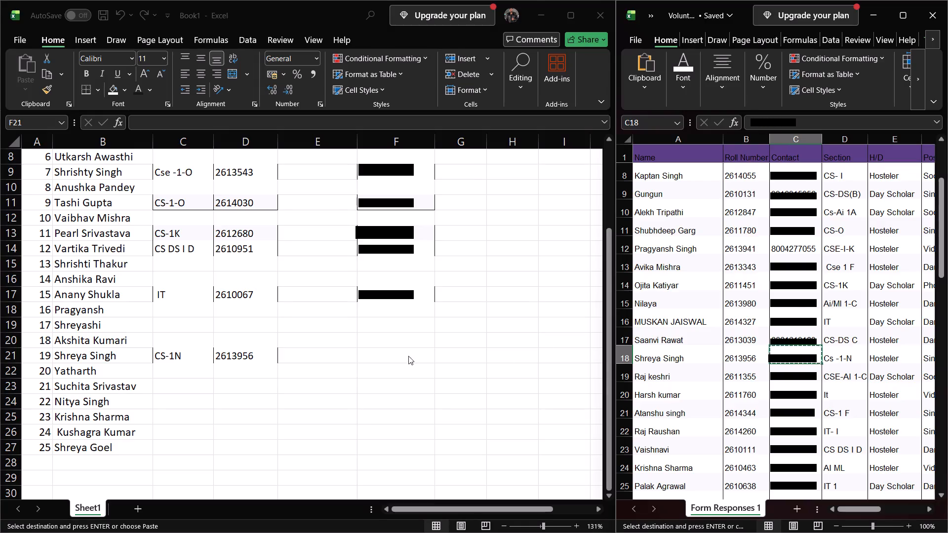
pyautogui.click(408, 356)
pyautogui.hotkey('ctrl', 'v')
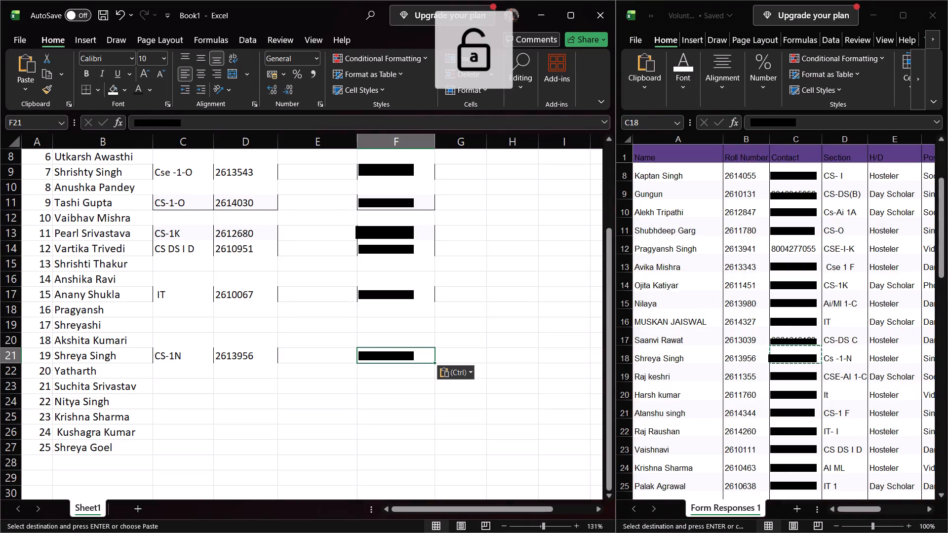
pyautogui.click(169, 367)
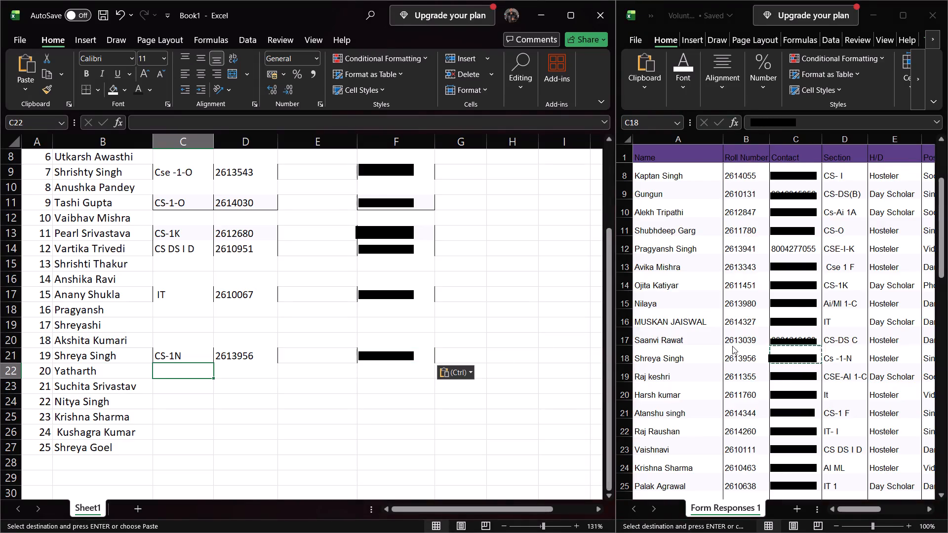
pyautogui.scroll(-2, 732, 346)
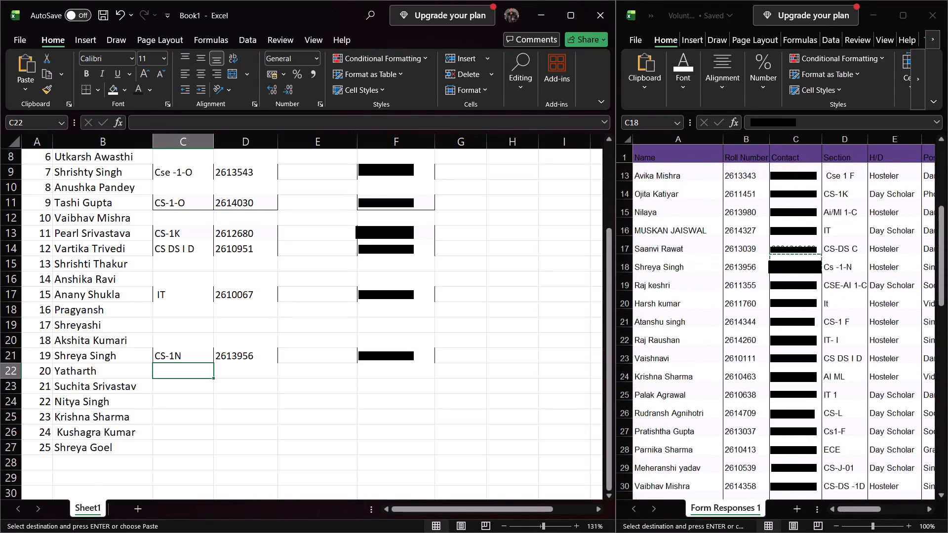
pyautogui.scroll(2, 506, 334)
# Delete row 27, the entry numbered 25, from the volunteers list.
pyautogui.scroll(-1, 421, 277)
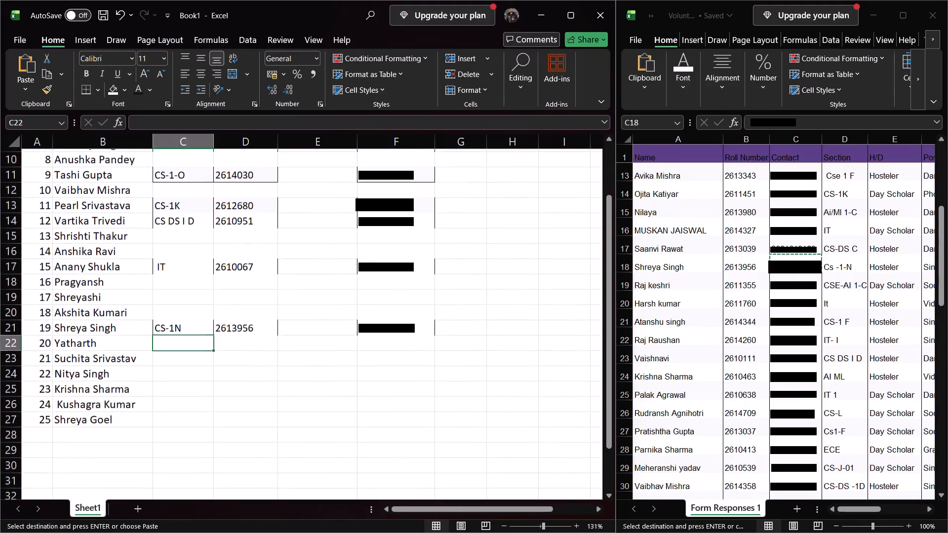
pyautogui.scroll(-1, 421, 277)
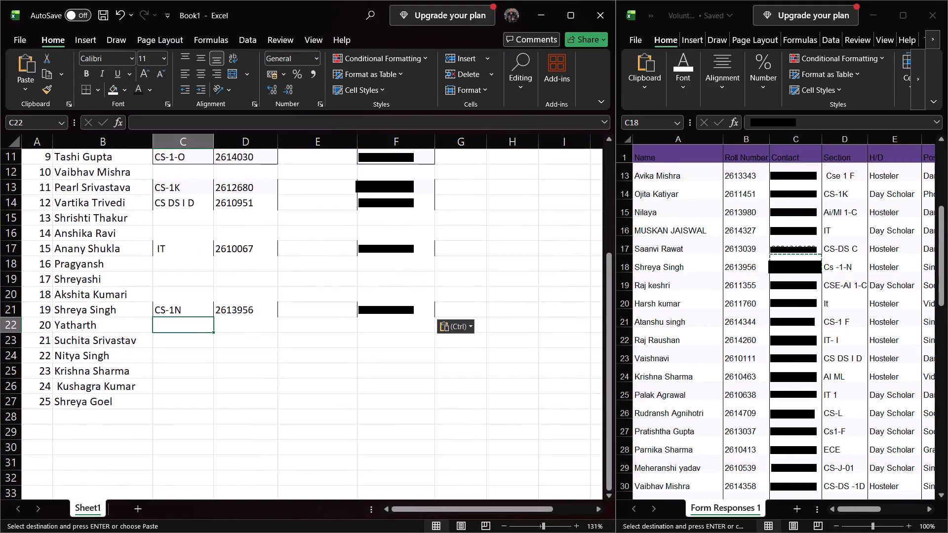
pyautogui.click(9, 402)
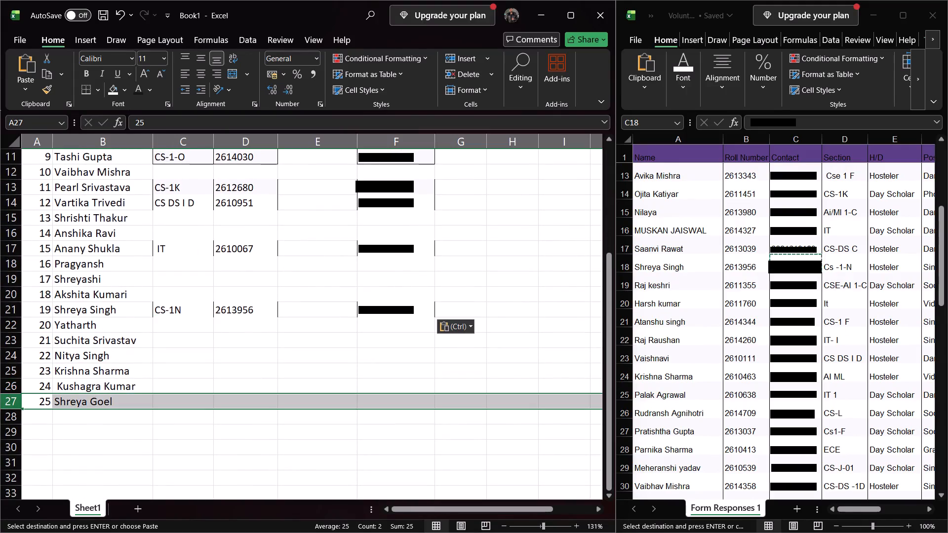
pyautogui.rightClick(11, 403)
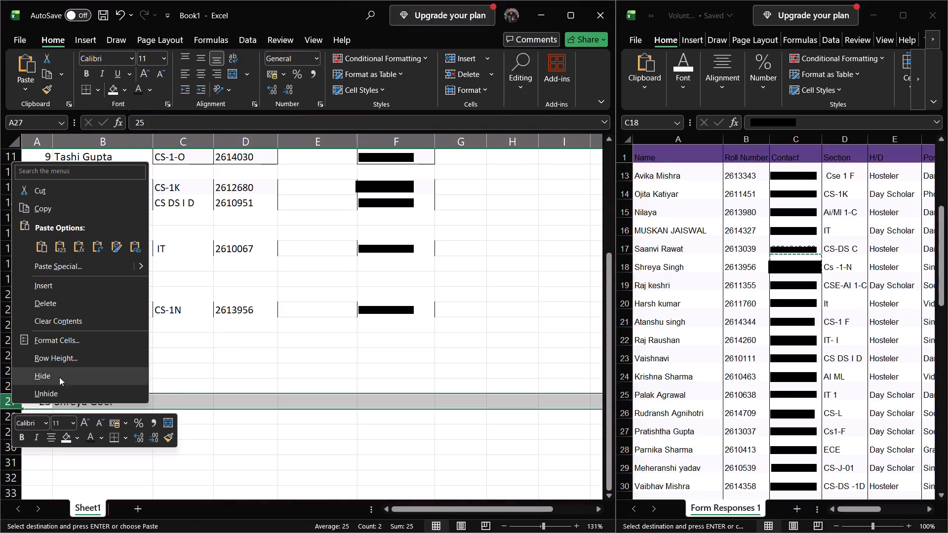
pyautogui.click(59, 309)
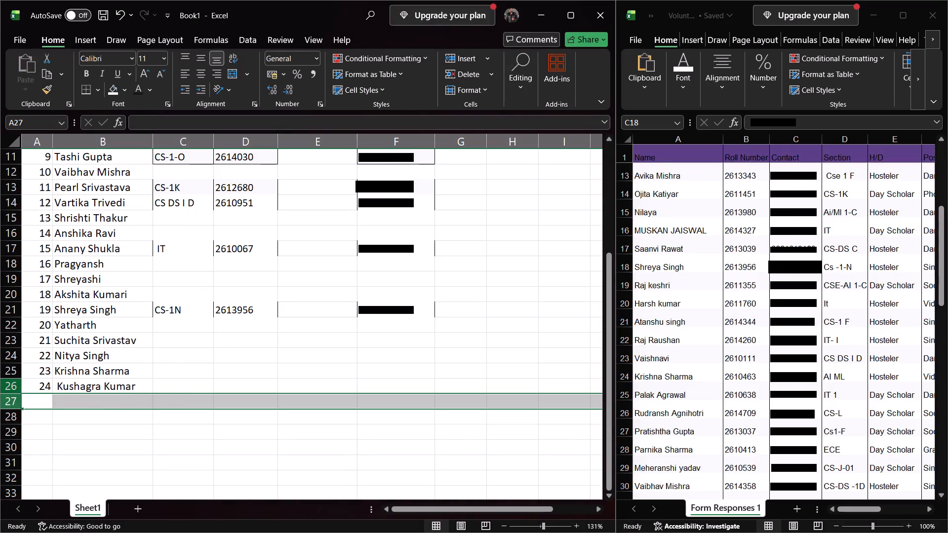
# Delete row 23, the entry numbered 21, from the volunteers list.
pyautogui.click(7, 384)
pyautogui.click(16, 373)
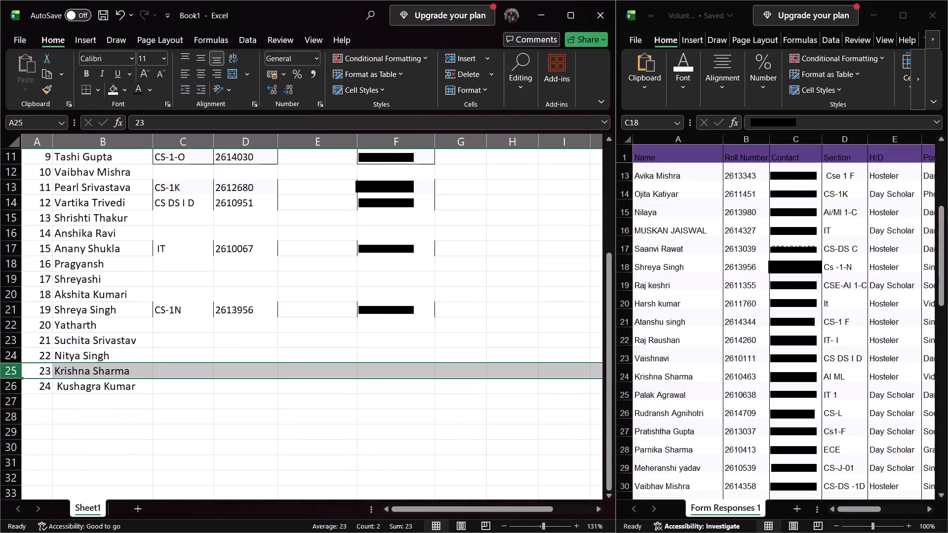
pyautogui.click(20, 356)
pyautogui.click(13, 360)
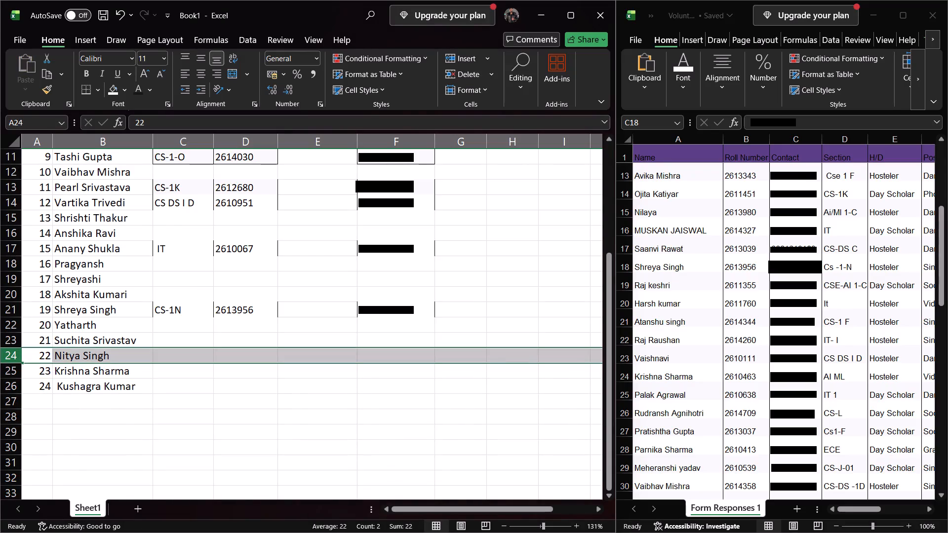
pyautogui.click(13, 346)
pyautogui.click(9, 339)
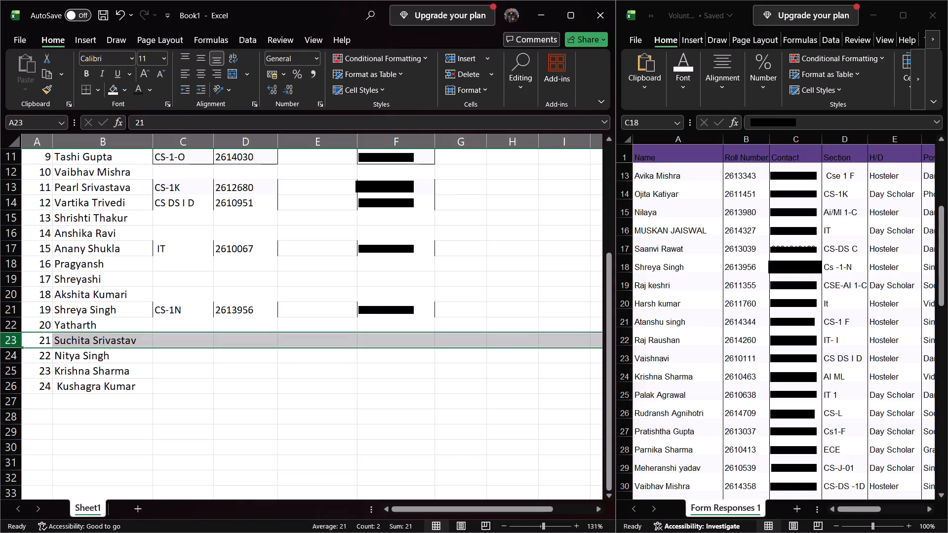
pyautogui.rightClick(13, 339)
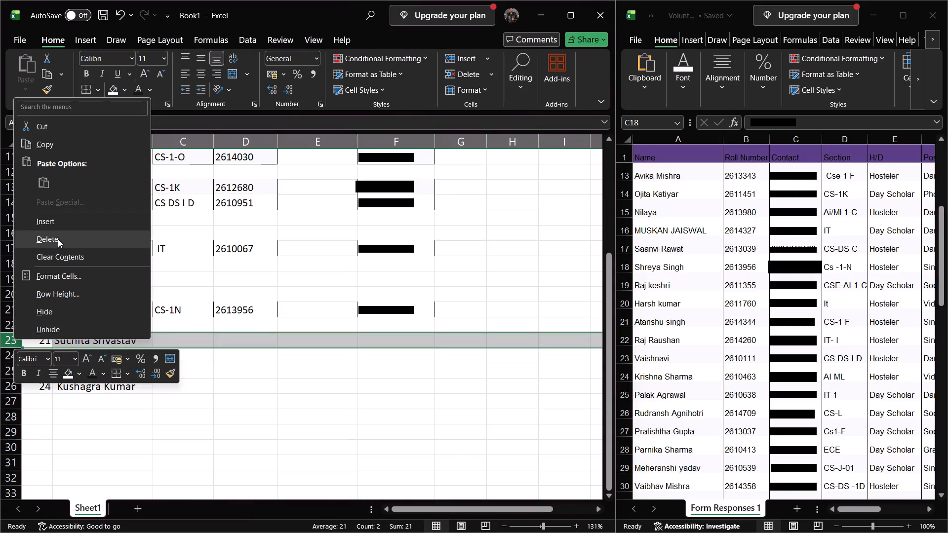
pyautogui.click(57, 239)
pyautogui.click(53, 397)
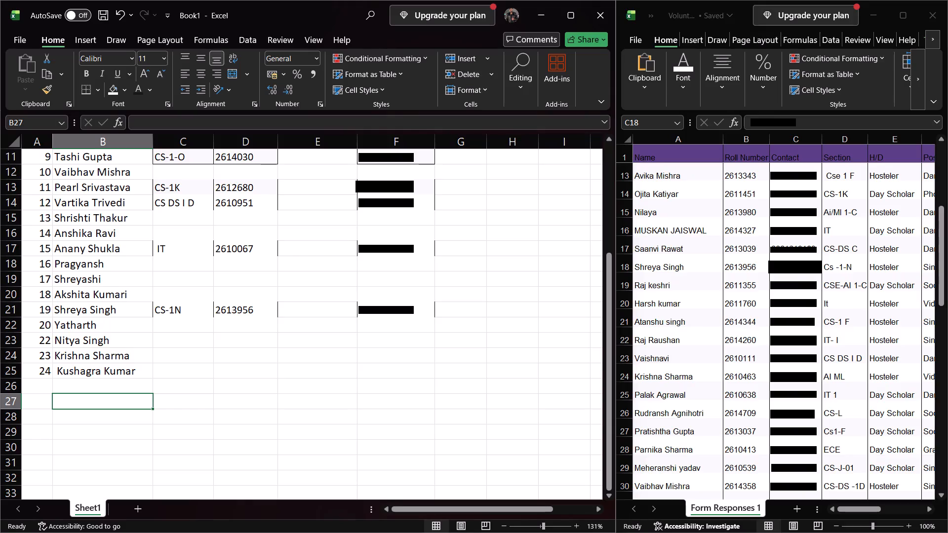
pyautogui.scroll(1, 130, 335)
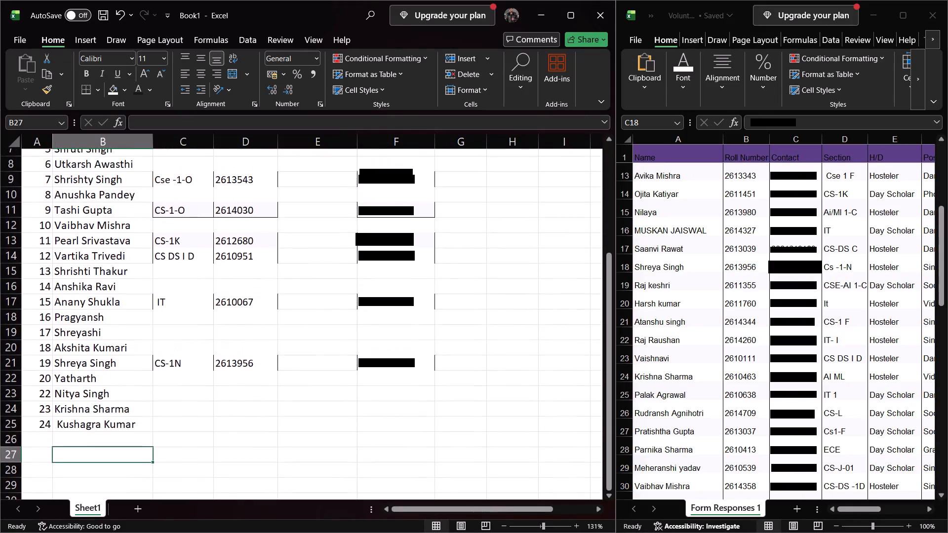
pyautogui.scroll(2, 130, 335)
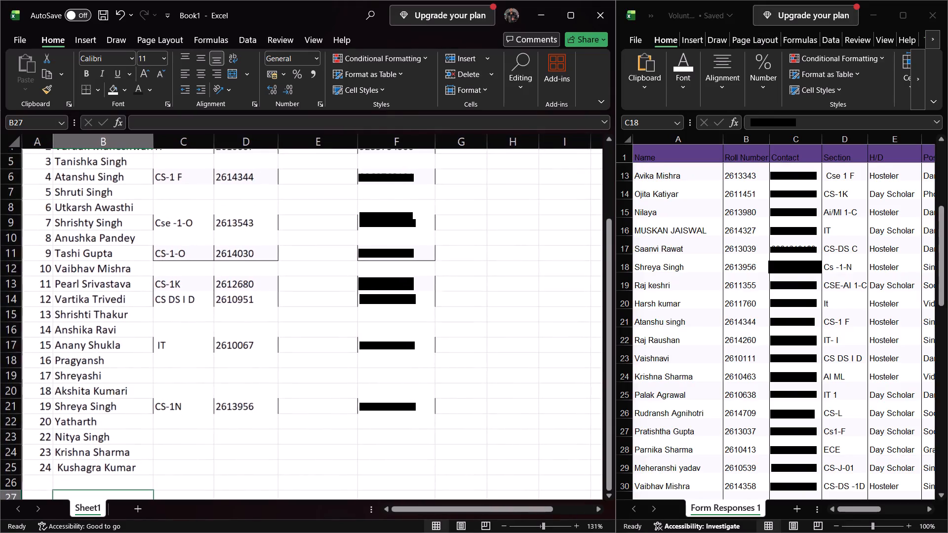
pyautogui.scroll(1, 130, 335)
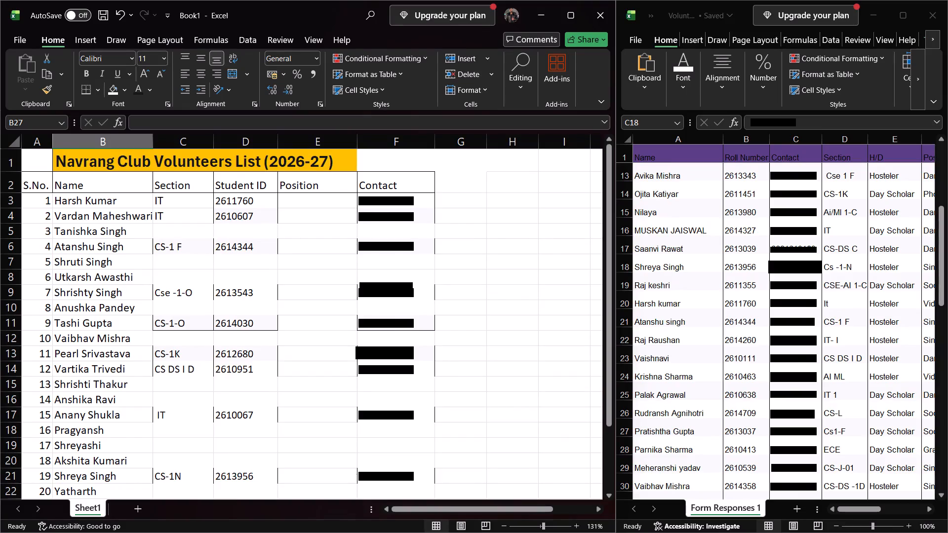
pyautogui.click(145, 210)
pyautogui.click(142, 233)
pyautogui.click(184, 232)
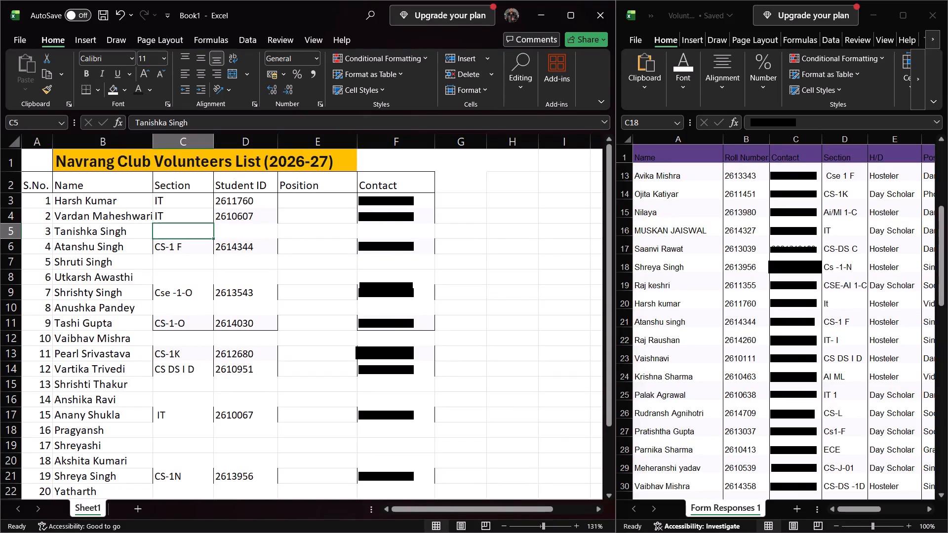
# Minimize the workbook window containing the Form Responses 1 sheet.
pyautogui.click(884, 16)
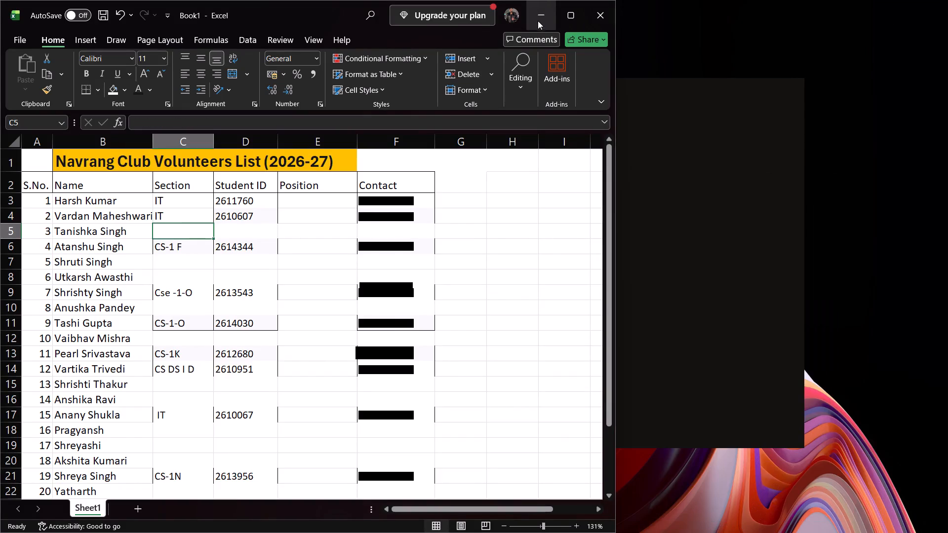
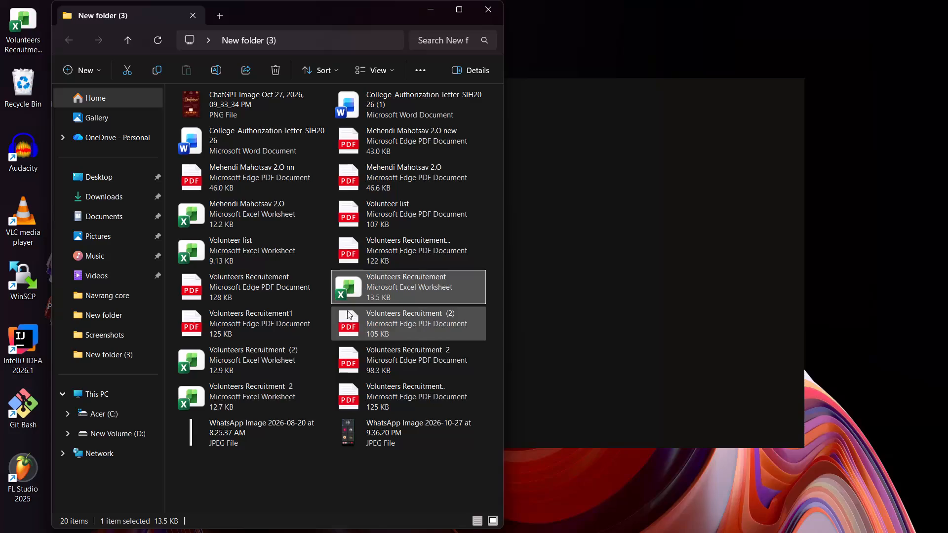
# Open the "Volunteers Recruitment (2)" worksheet file from New folder (3) and arrange it side by side with the volunteers list.
pyautogui.doubleClick(264, 354)
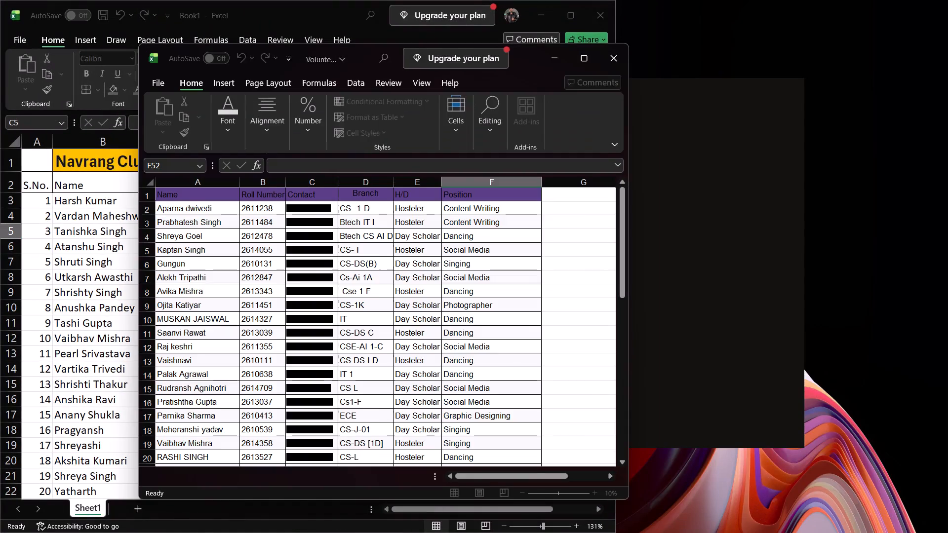
pyautogui.moveTo(364, 48); pyautogui.dragTo(423, 42)
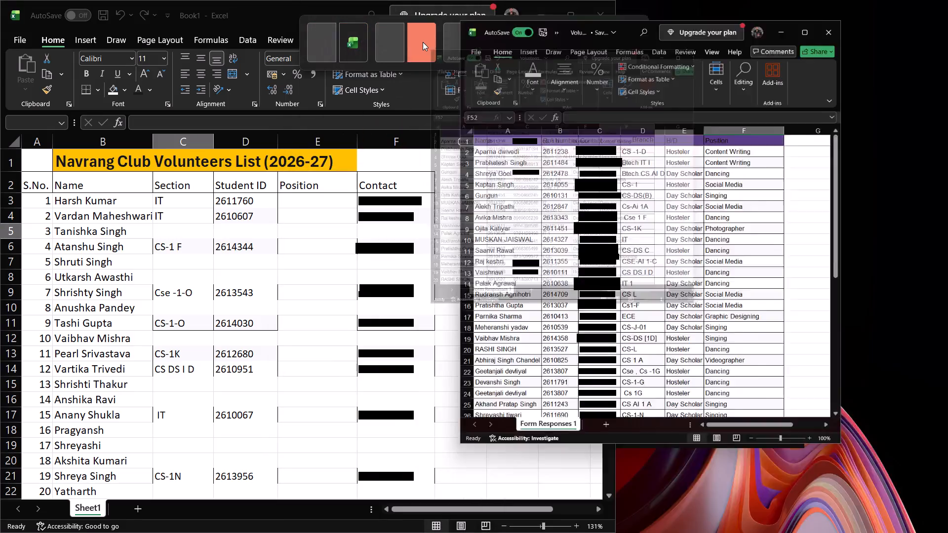
pyautogui.click(47, 76)
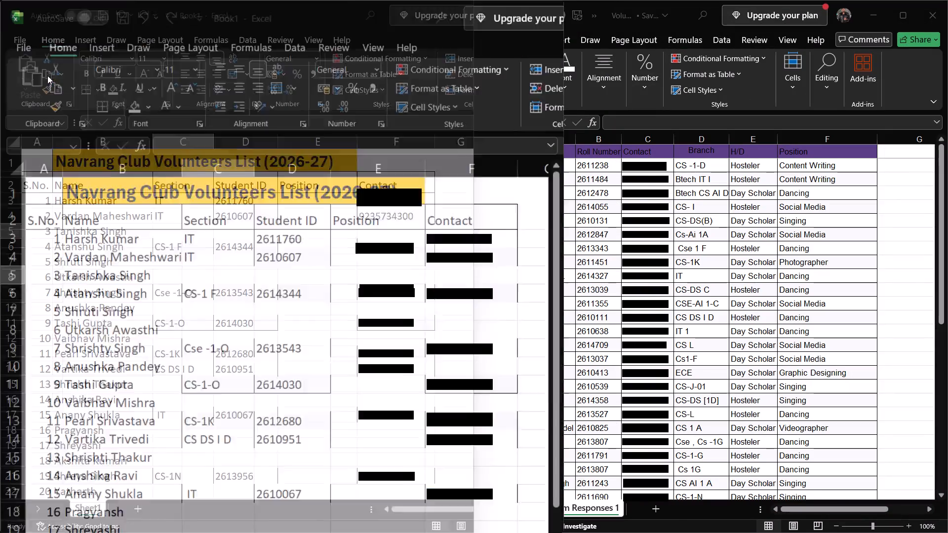
# Copy the roll number in B45 of the Form Responses 1 sheet into Student ID cell D16 of the volunteers list.
pyautogui.scroll(-4, 609, 304)
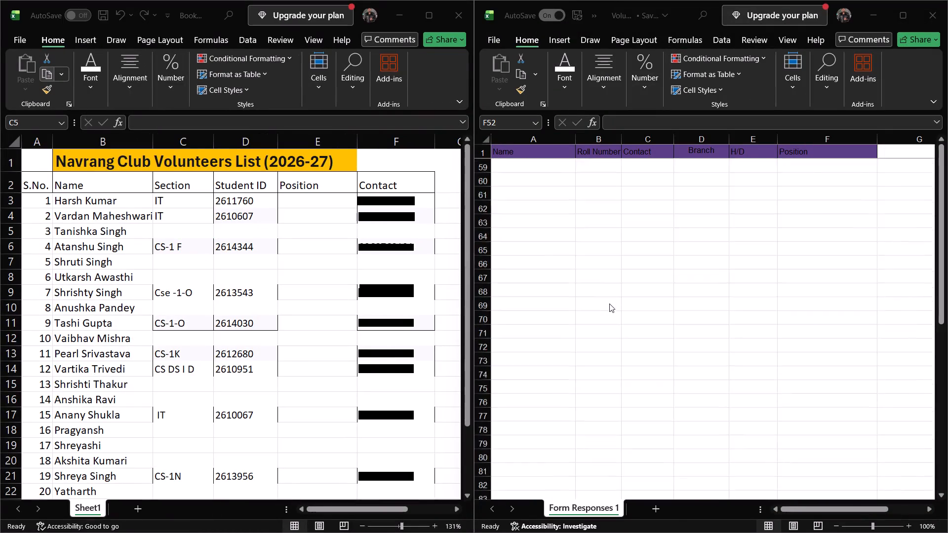
pyautogui.click(540, 316)
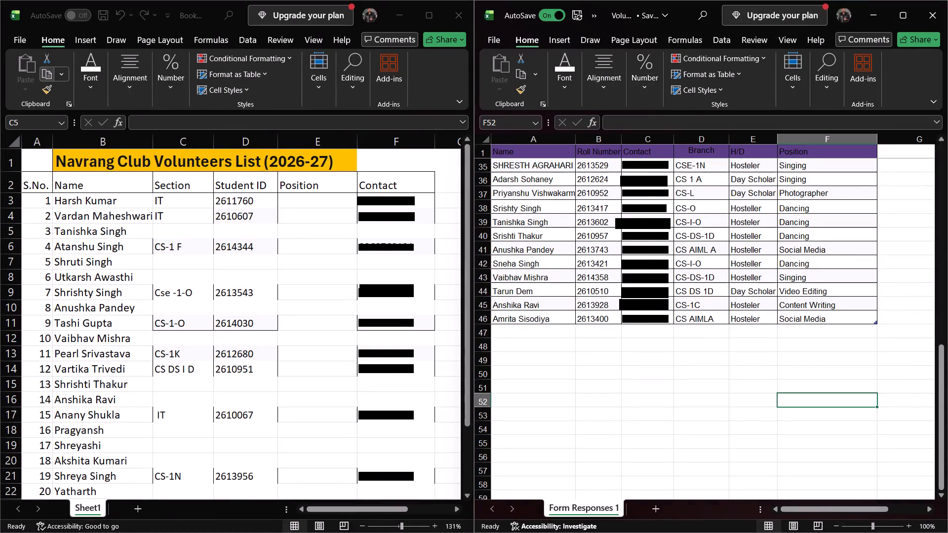
pyautogui.click(542, 302)
pyautogui.click(611, 305)
pyautogui.hotkey('ctrl', 'c')
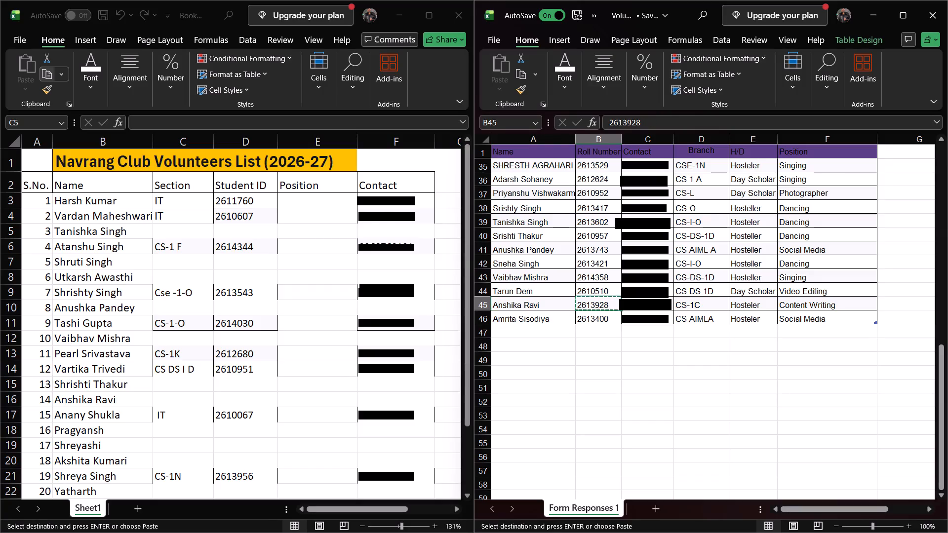
pyautogui.scroll(-1, 146, 382)
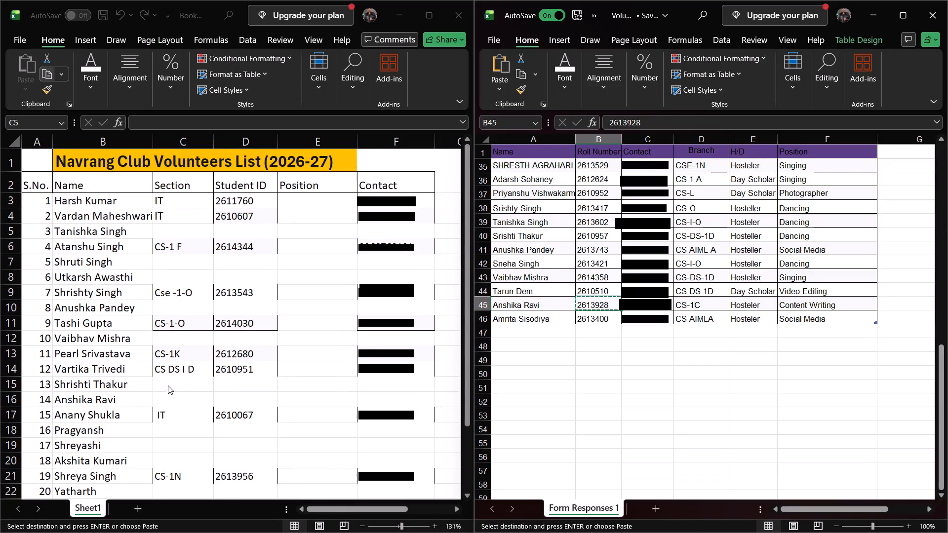
pyautogui.doubleClick(230, 396)
pyautogui.hotkey('ctrl', 'v')
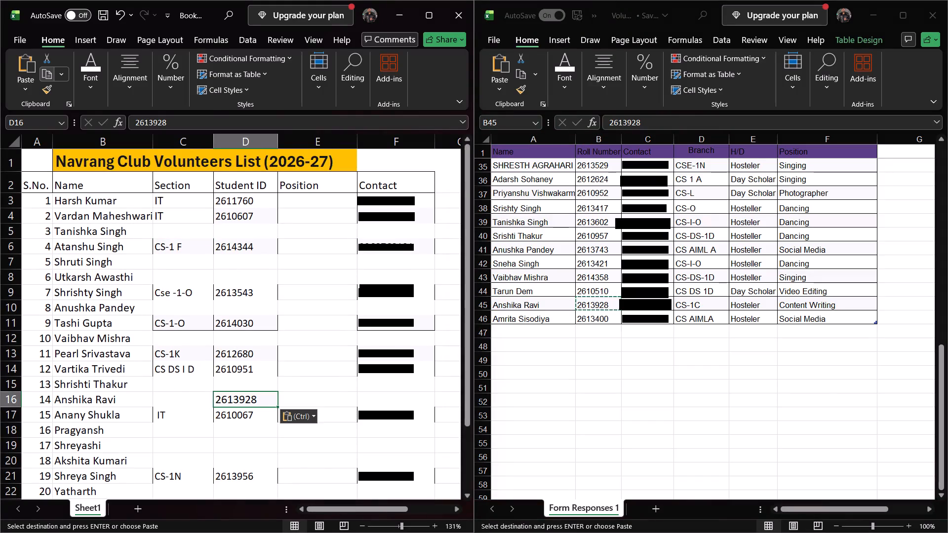
# Copy the contact in C45 of the Form Responses 1 sheet into Contact cell F16 of the volunteers list.
pyautogui.click(394, 401)
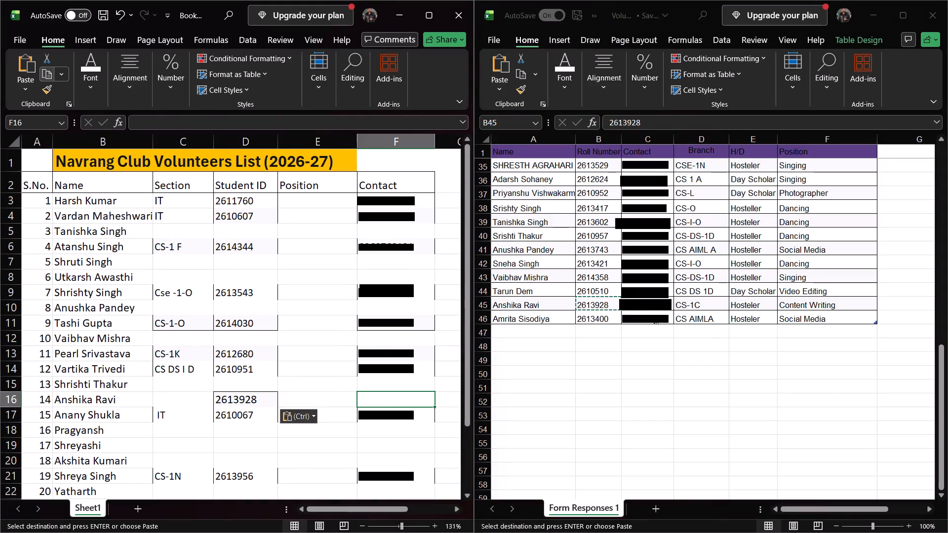
pyautogui.click(643, 302)
pyautogui.click(643, 302)
pyautogui.hotkey('ctrl', 'c')
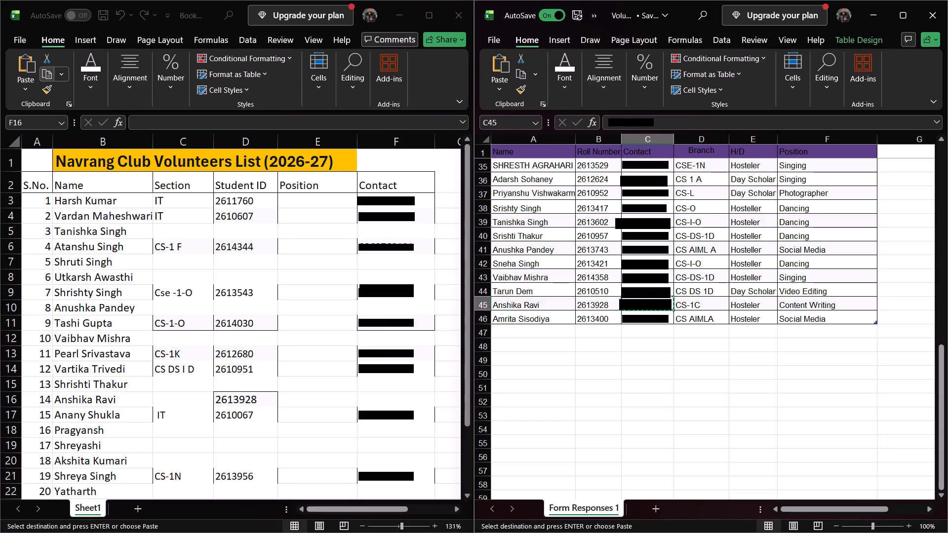
pyautogui.click(385, 398)
pyautogui.click(385, 399)
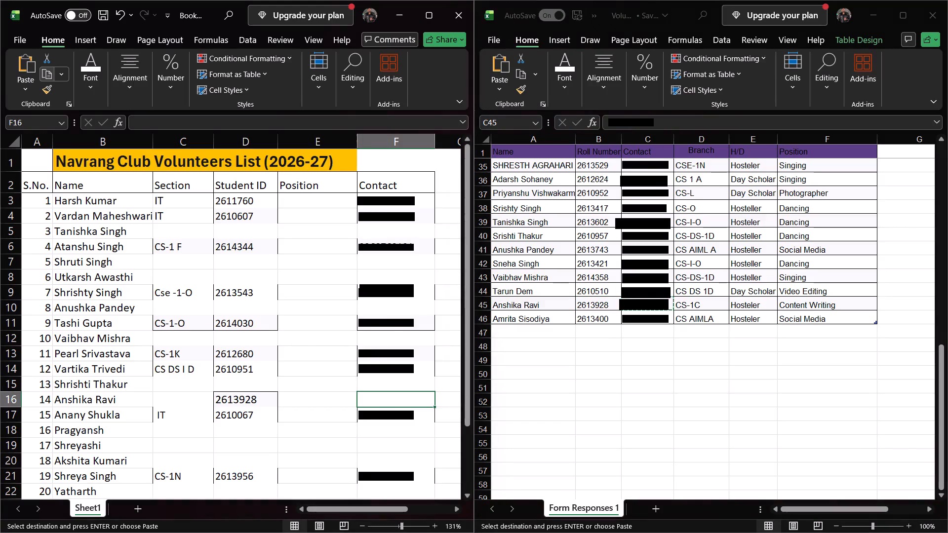
pyautogui.hotkey('ctrl', 'v')
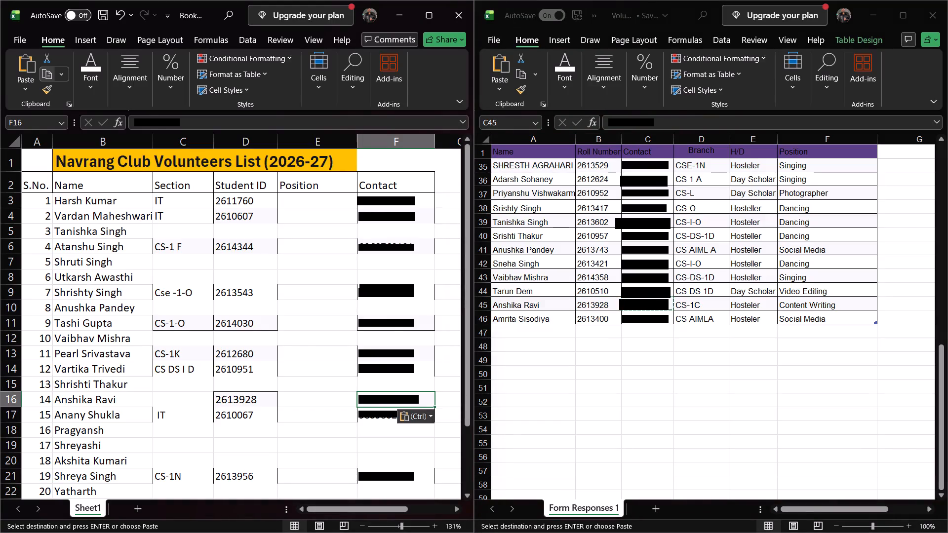
# Copy the branch CS-1C from D45 of the Form Responses 1 sheet into Section cell C16 of the volunteers list.
pyautogui.click(695, 307)
pyautogui.click(695, 307)
pyautogui.click(697, 308)
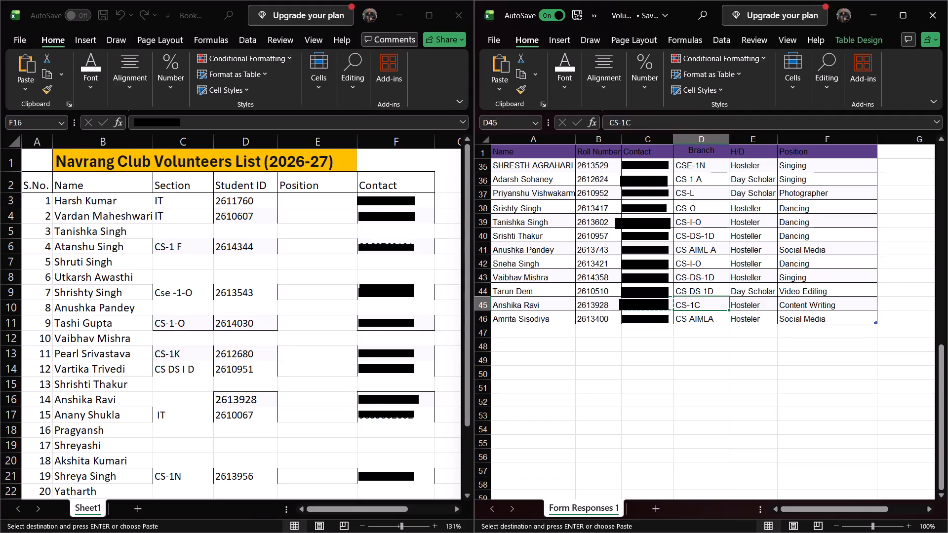
pyautogui.hotkey('ctrl', 'c')
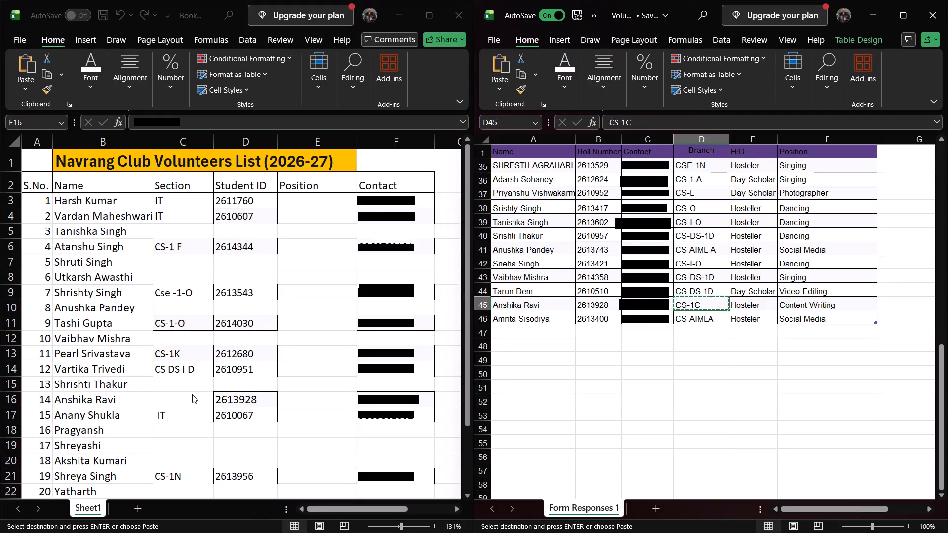
pyautogui.click(192, 394)
pyautogui.click(191, 396)
pyautogui.hotkey('ctrl', 'v')
# Look through the Form Responses 1 rows for another volunteer whose details are missing from the volunteers list.
pyautogui.click(340, 428)
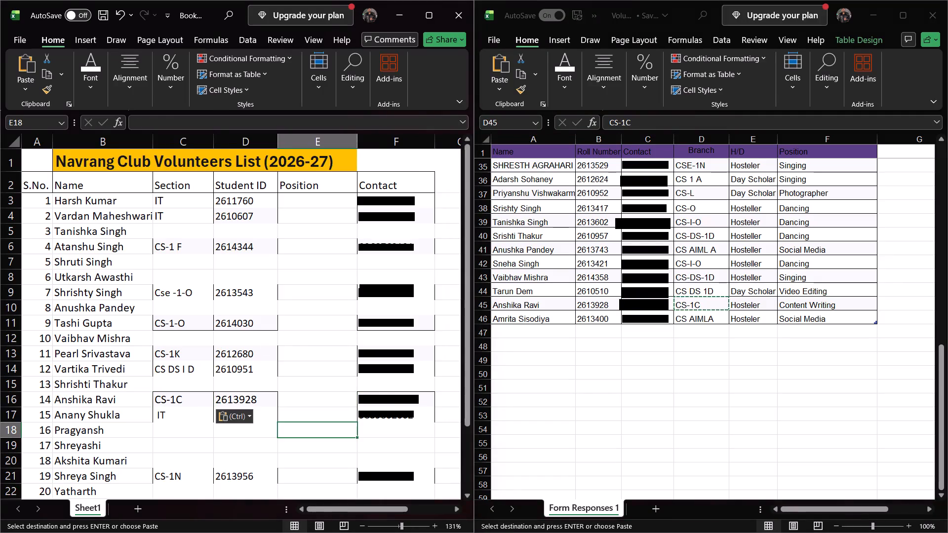
pyautogui.click(181, 424)
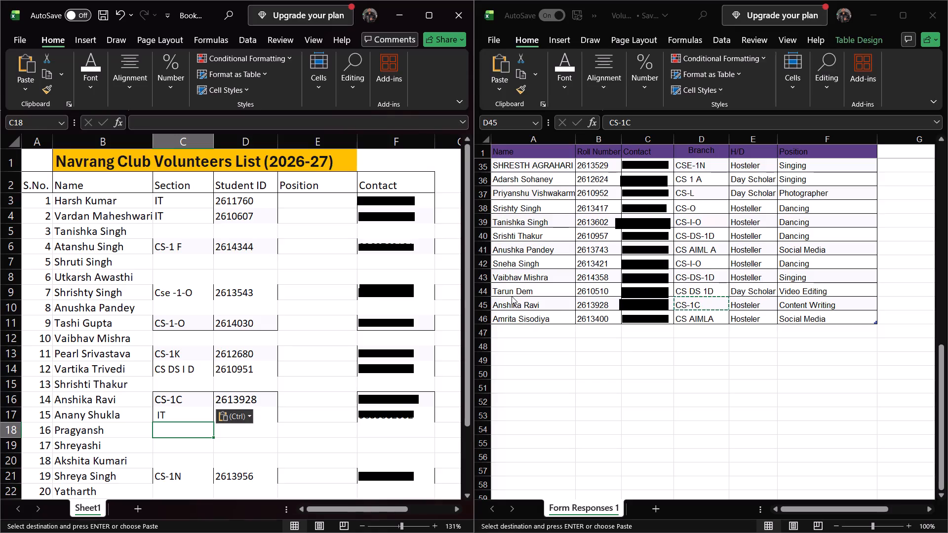
pyautogui.click(631, 340)
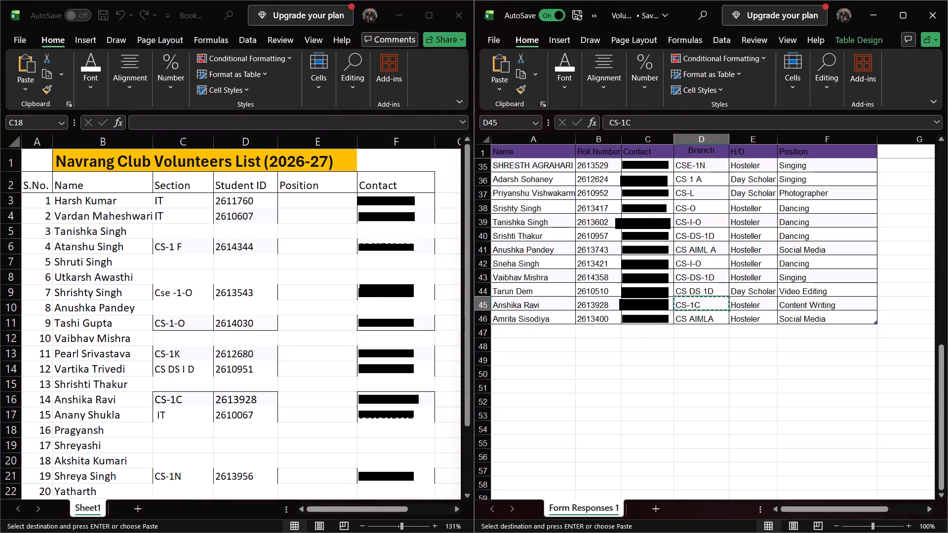
pyautogui.scroll(1, 567, 317)
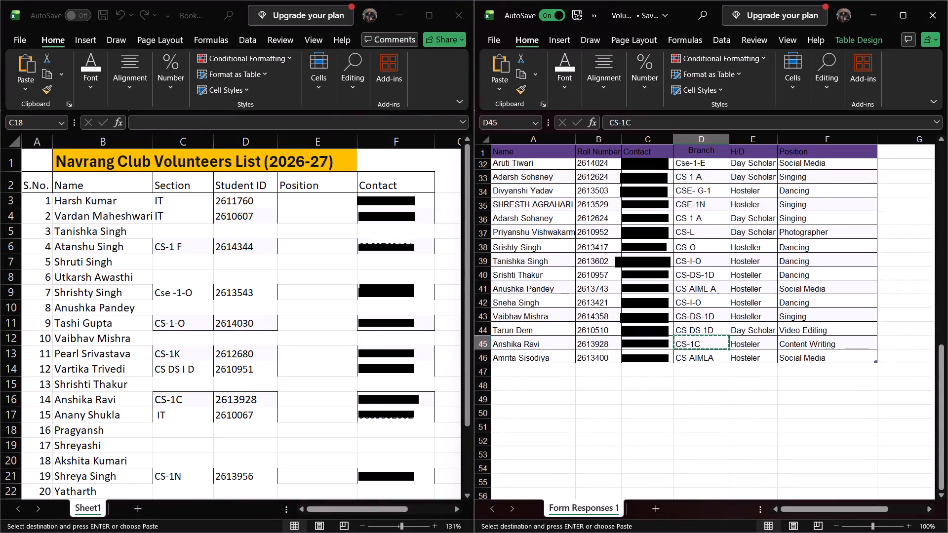
pyautogui.scroll(1, 567, 317)
pyautogui.click(481, 344)
pyautogui.scroll(1, 528, 353)
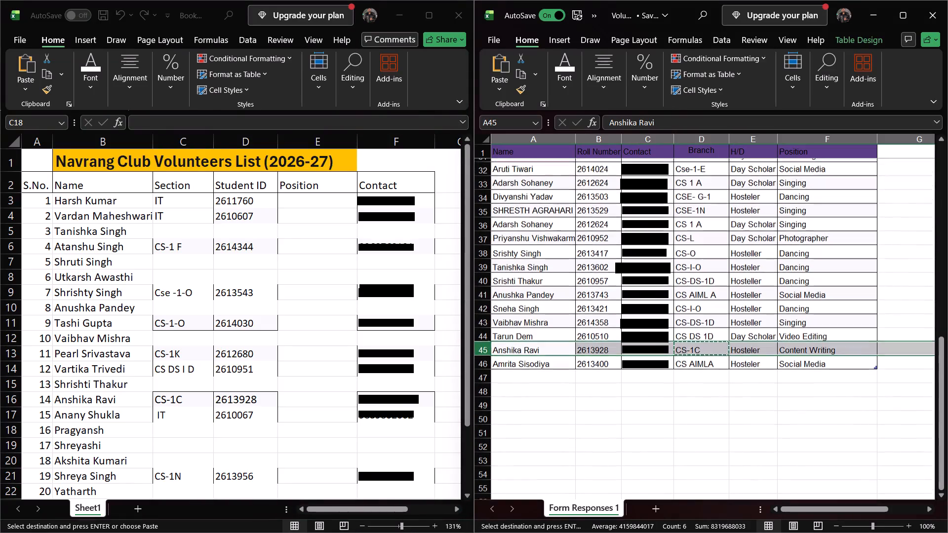
pyautogui.scroll(1, 528, 353)
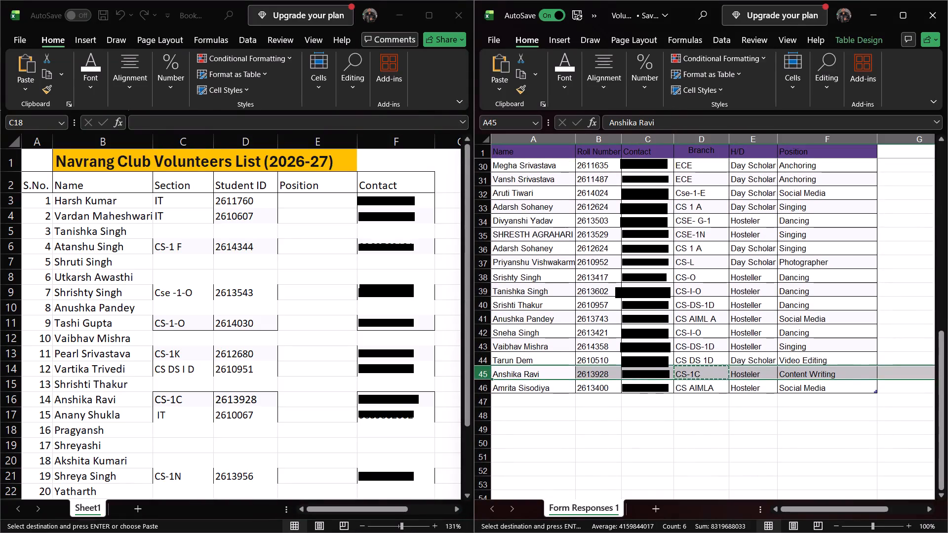
# Copy the roll number in B43 of the Form Responses 1 sheet.
pyautogui.click(589, 345)
pyautogui.click(589, 345)
pyautogui.hotkey('ctrl', 'c')
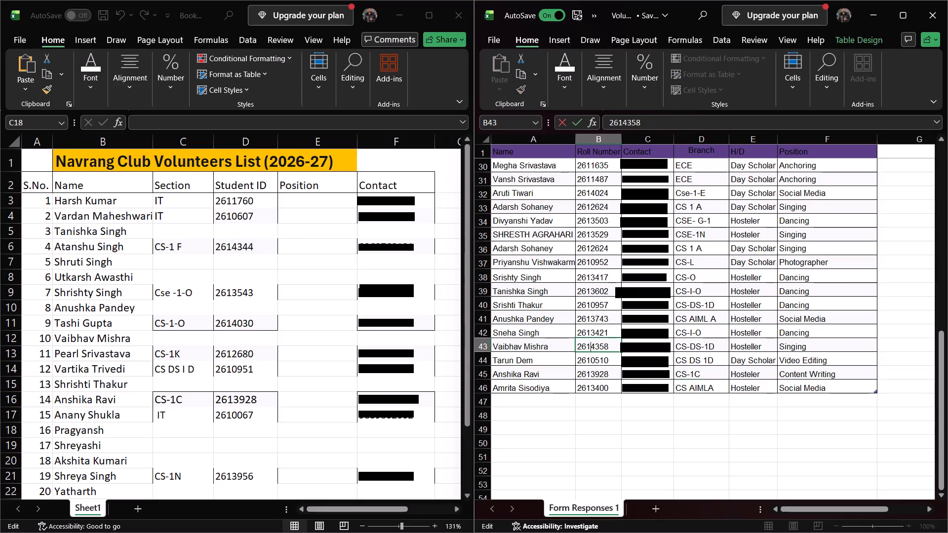
pyautogui.click(618, 381)
pyautogui.click(597, 352)
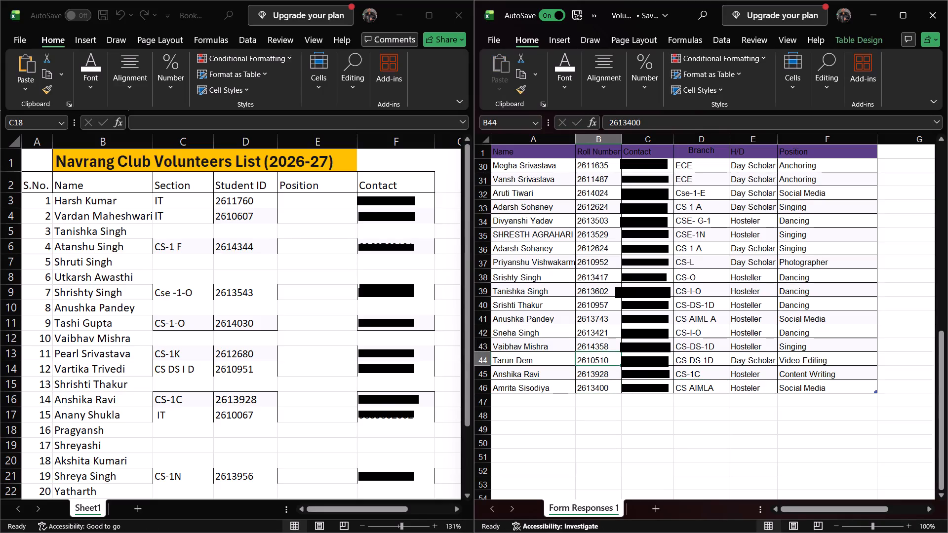
pyautogui.click(593, 347)
pyautogui.hotkey('ctrl', 'c')
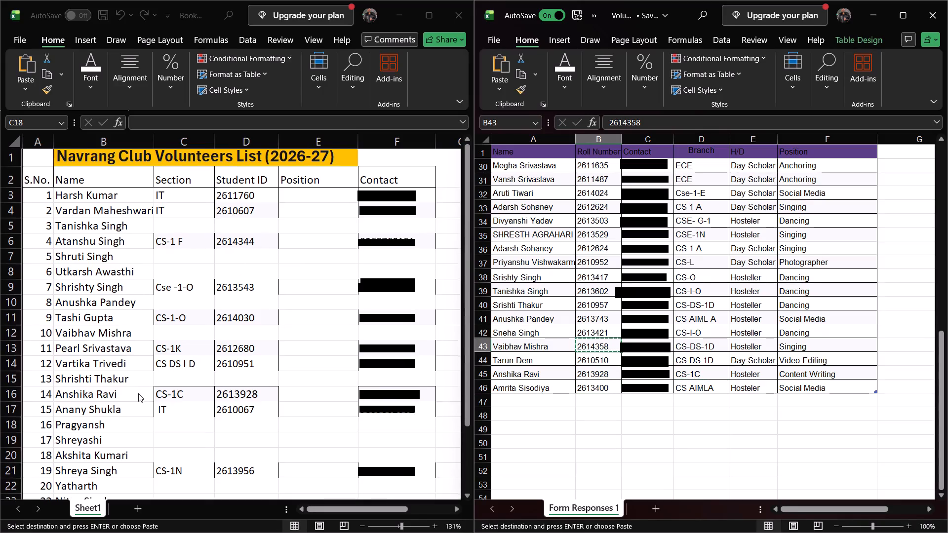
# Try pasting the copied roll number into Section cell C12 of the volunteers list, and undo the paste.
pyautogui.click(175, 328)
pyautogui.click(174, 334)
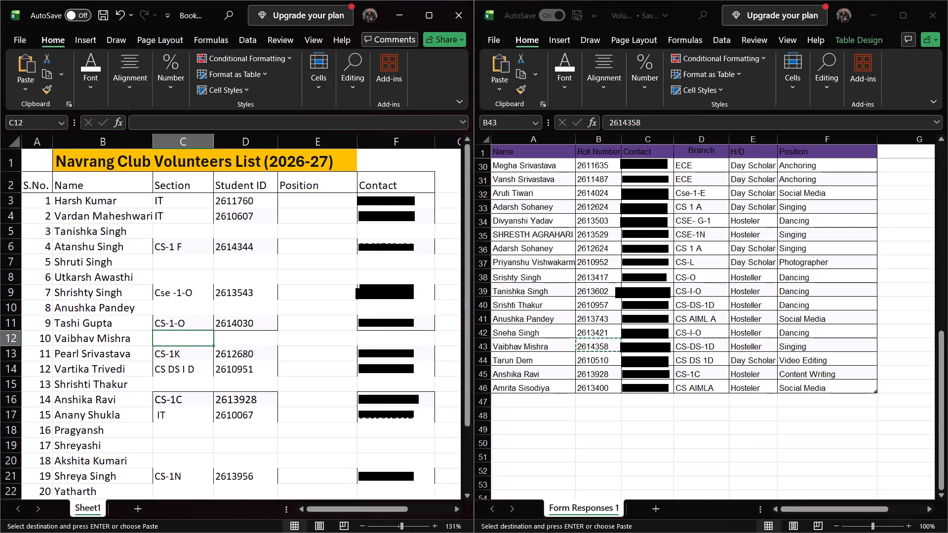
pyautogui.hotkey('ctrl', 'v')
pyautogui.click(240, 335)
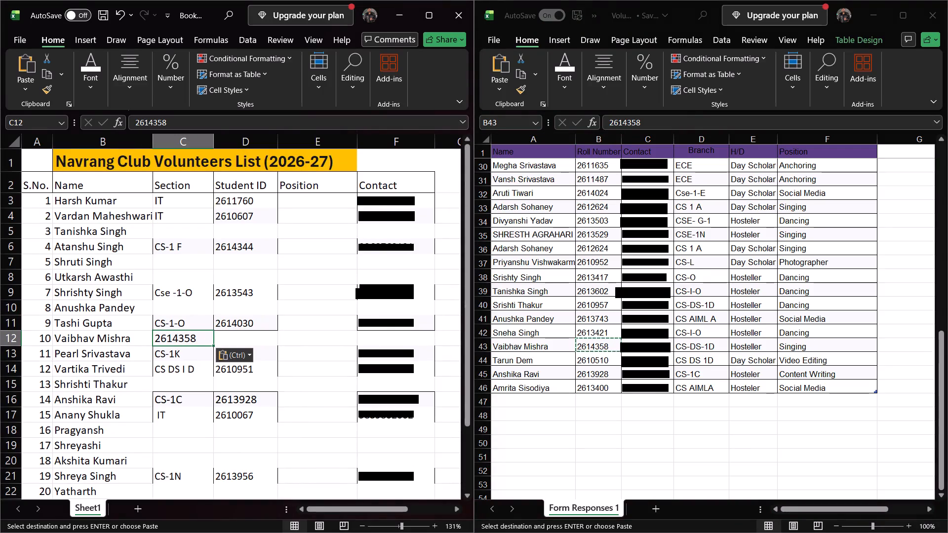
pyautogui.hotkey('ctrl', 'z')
# Paste the copied roll number into Student ID cell D12 of the volunteers list.
pyautogui.click(237, 337)
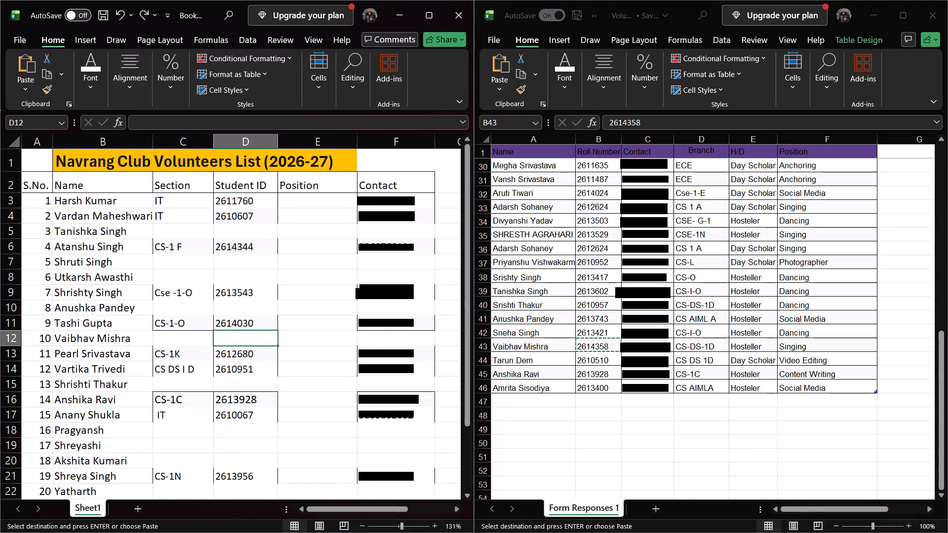
pyautogui.hotkey('ctrl', 'v')
# Copy the branch CS-DS-1D from D43 of the Form Responses 1 sheet into Section cell C12 of the volunteers list.
pyautogui.click(186, 341)
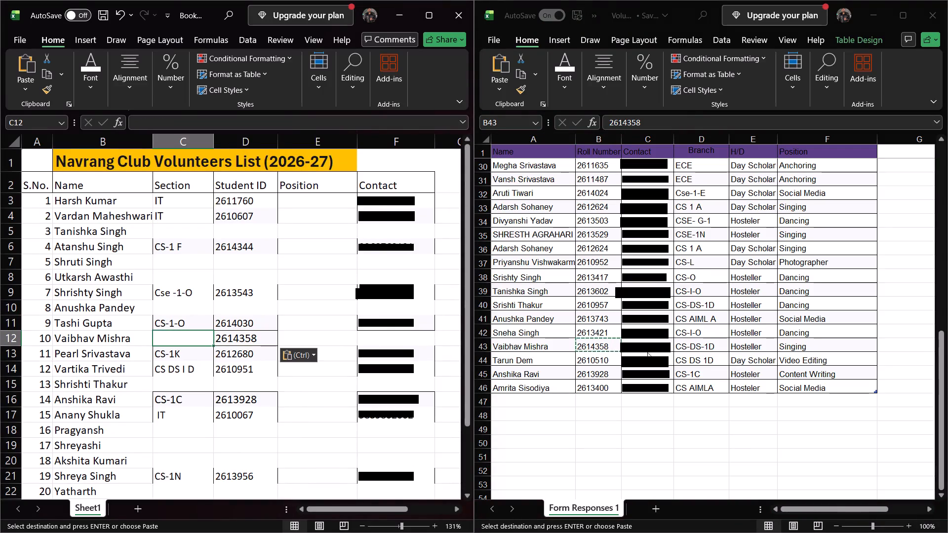
pyautogui.doubleClick(692, 345)
pyautogui.hotkey('ctrl', 'c')
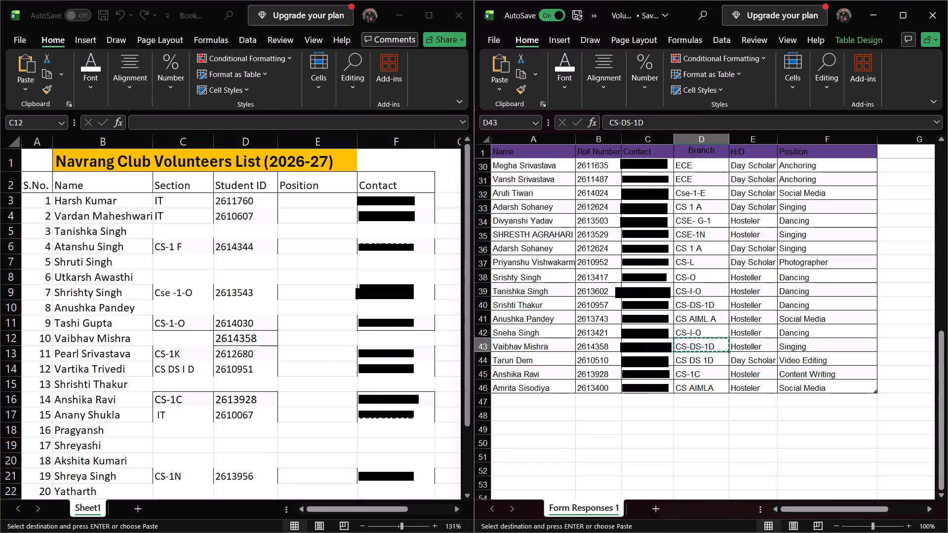
pyautogui.doubleClick(186, 336)
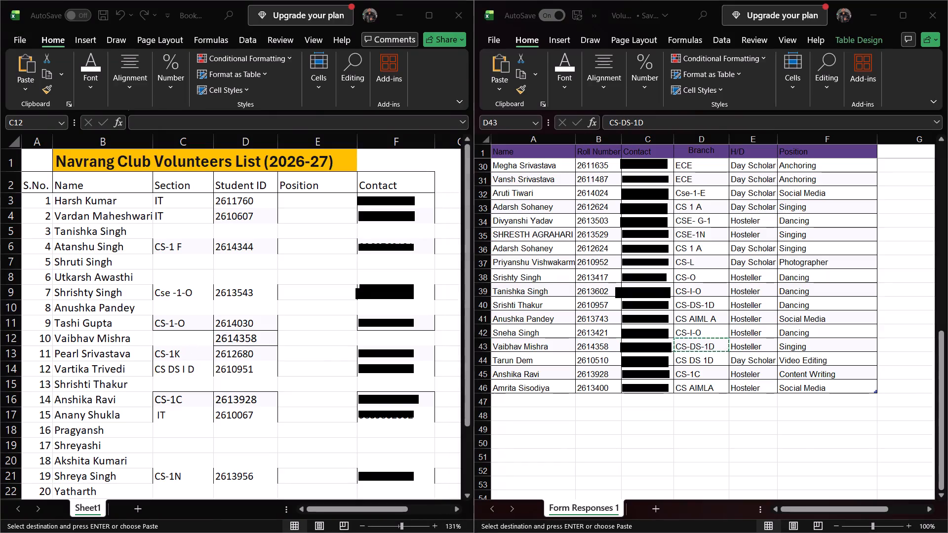
pyautogui.hotkey('ctrl', 'v')
# Copy the contact in C43 of the Form Responses 1 sheet into Contact cell F12 of the volunteers list.
pyautogui.click(388, 344)
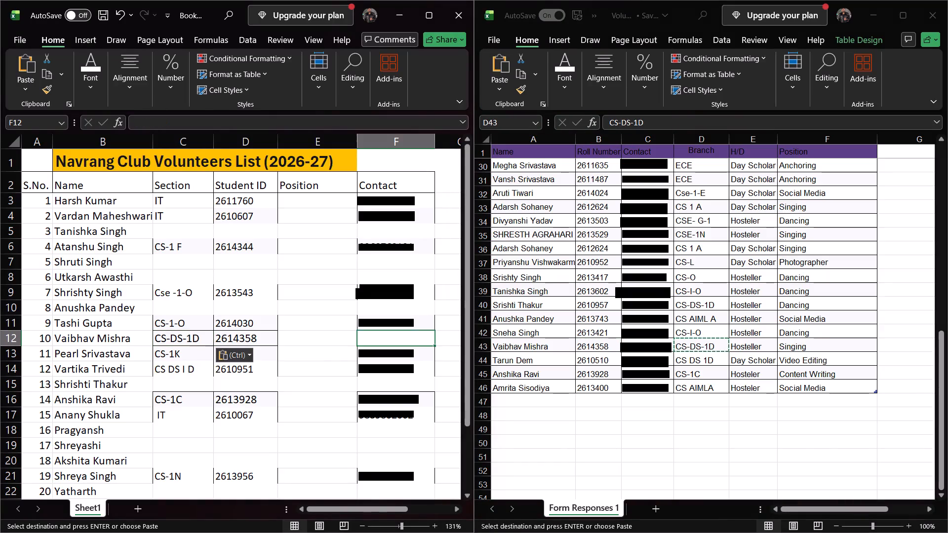
pyautogui.doubleClick(648, 346)
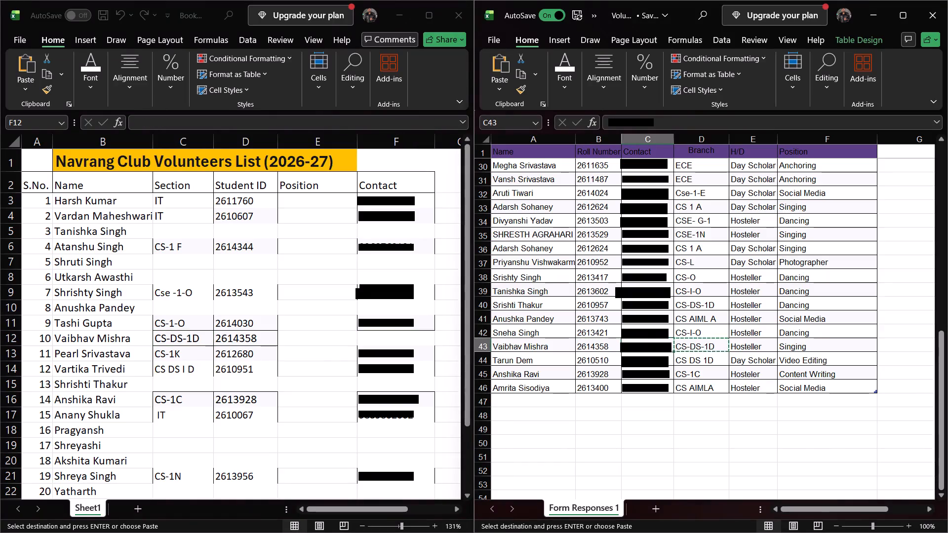
pyautogui.hotkey('ctrl', 'c')
pyautogui.doubleClick(402, 341)
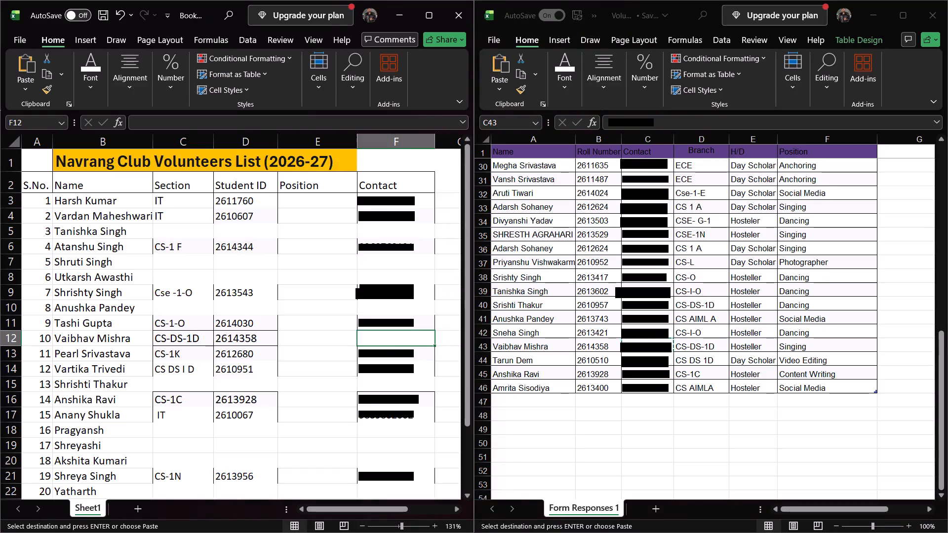
pyautogui.hotkey('ctrl', 'v')
# Copy the roll number in B40 of the Form Responses 1 sheet.
pyautogui.click(296, 344)
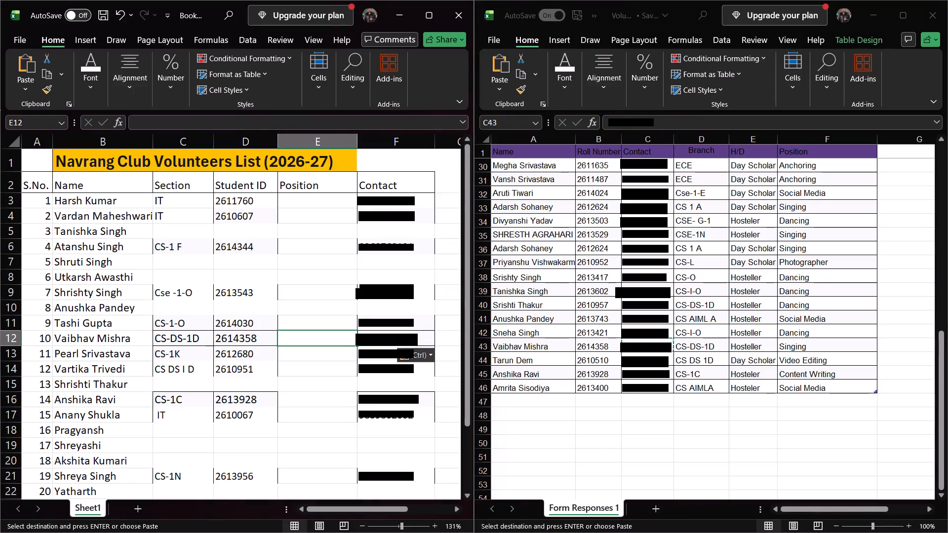
pyautogui.scroll(-1, 295, 350)
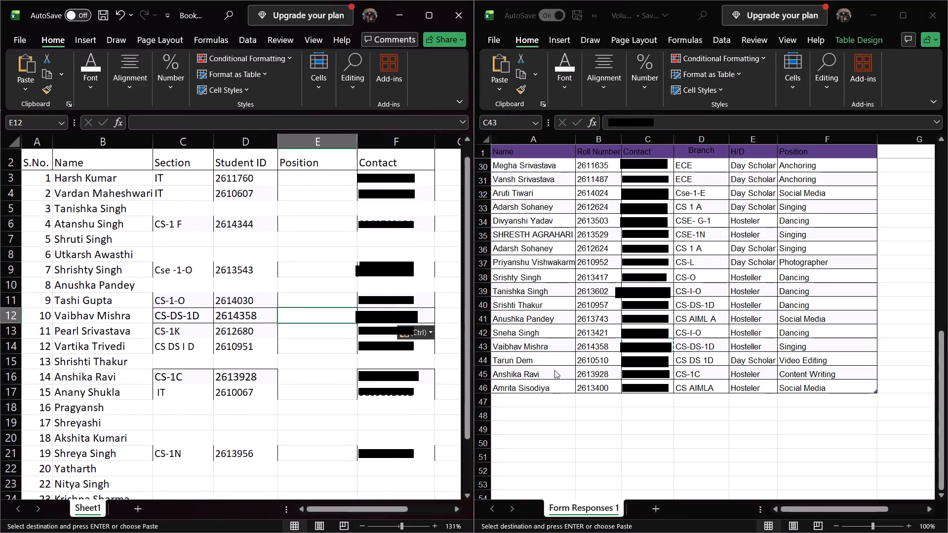
pyautogui.scroll(2, 554, 370)
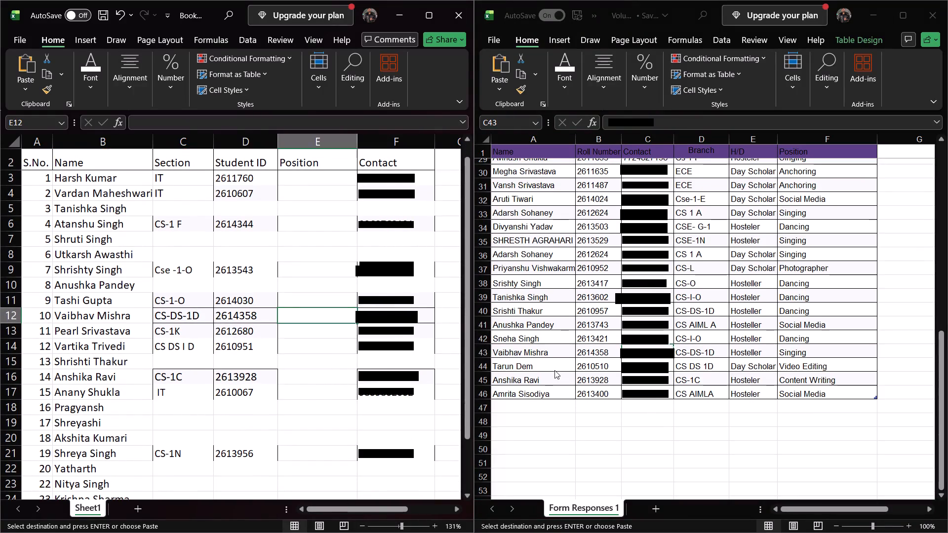
pyautogui.scroll(1, 554, 370)
pyautogui.click(594, 347)
pyautogui.click(594, 323)
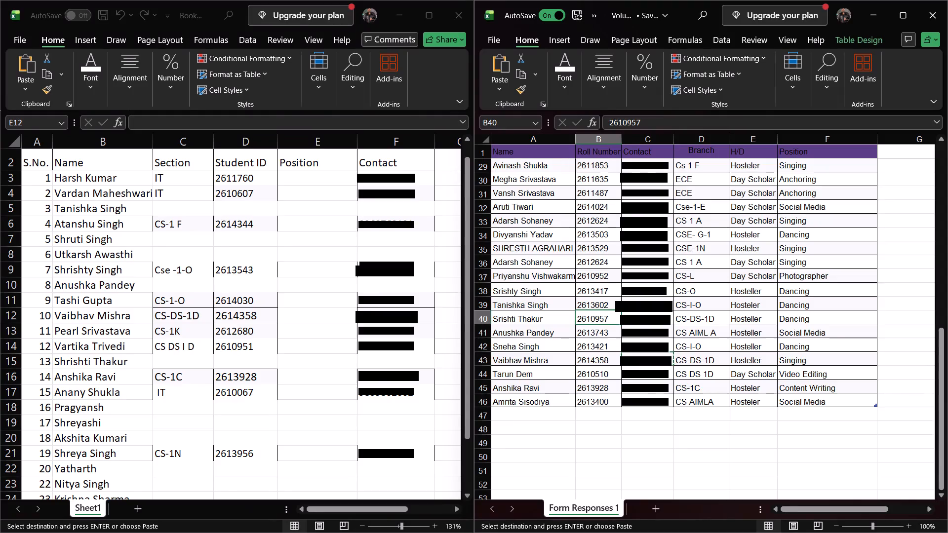
pyautogui.click(591, 320)
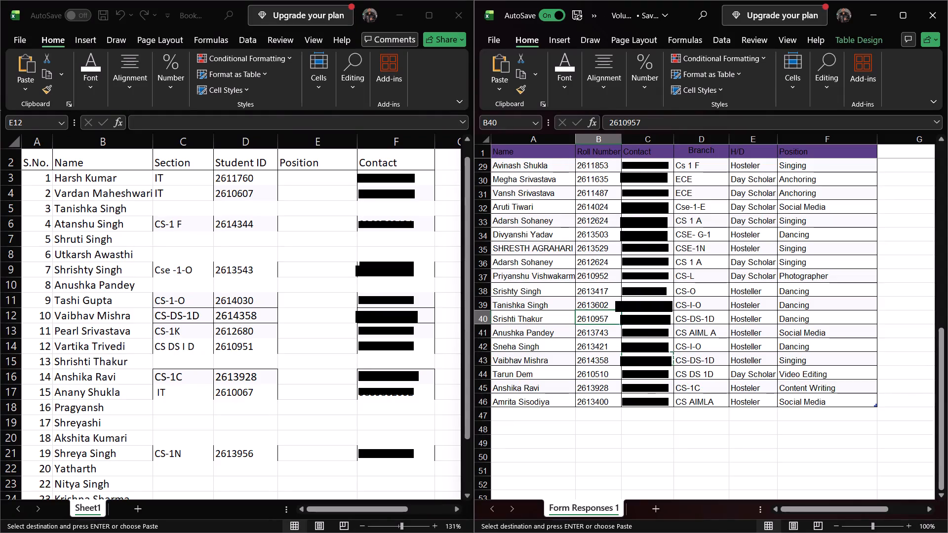
pyautogui.hotkey('ctrl', 'c')
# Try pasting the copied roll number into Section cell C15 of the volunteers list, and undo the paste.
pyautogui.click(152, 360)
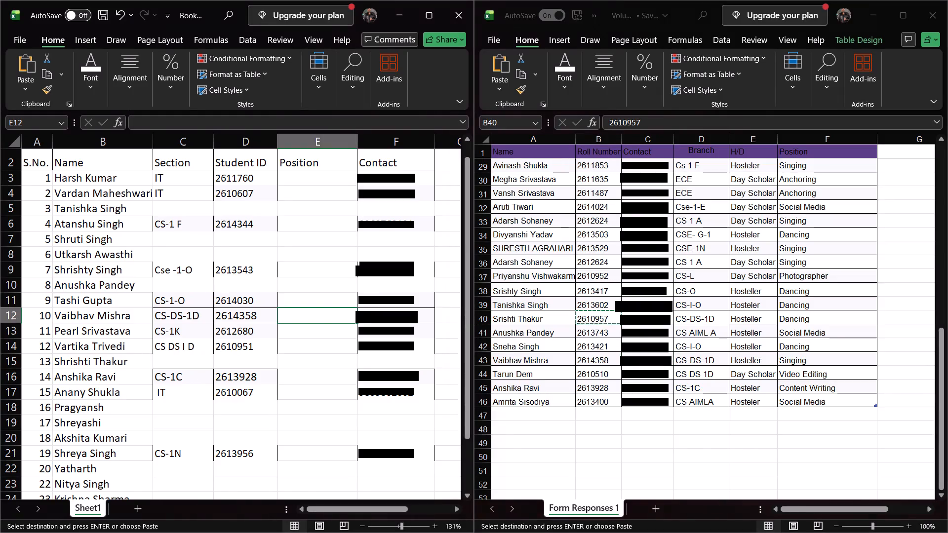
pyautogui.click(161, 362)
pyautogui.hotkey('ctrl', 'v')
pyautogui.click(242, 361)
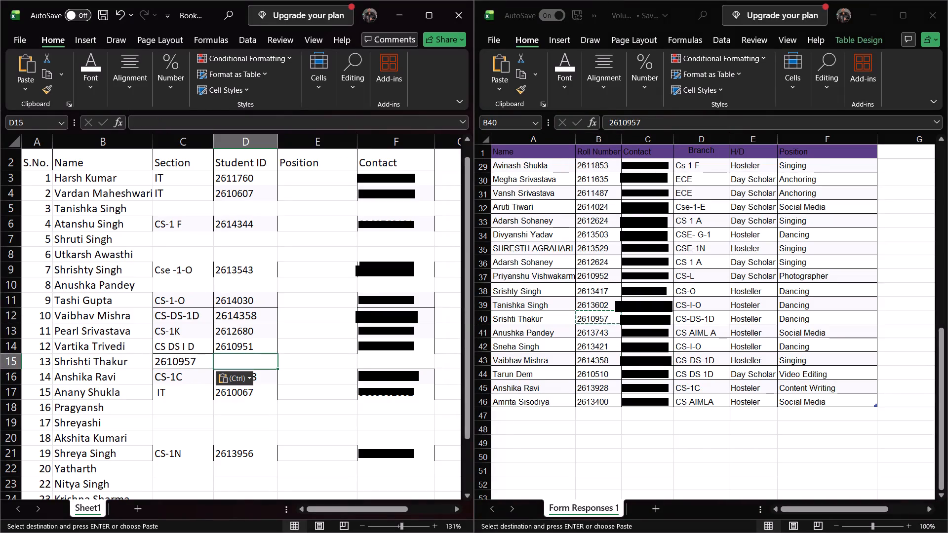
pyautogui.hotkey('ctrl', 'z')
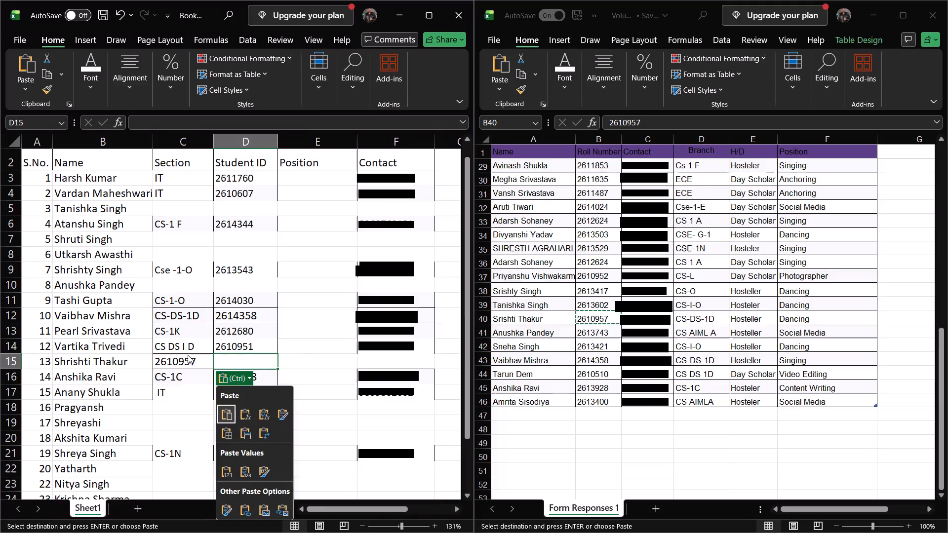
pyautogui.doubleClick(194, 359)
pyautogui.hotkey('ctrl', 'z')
# Paste the copied roll number into Student ID cell D15 of the volunteers list.
pyautogui.click(254, 360)
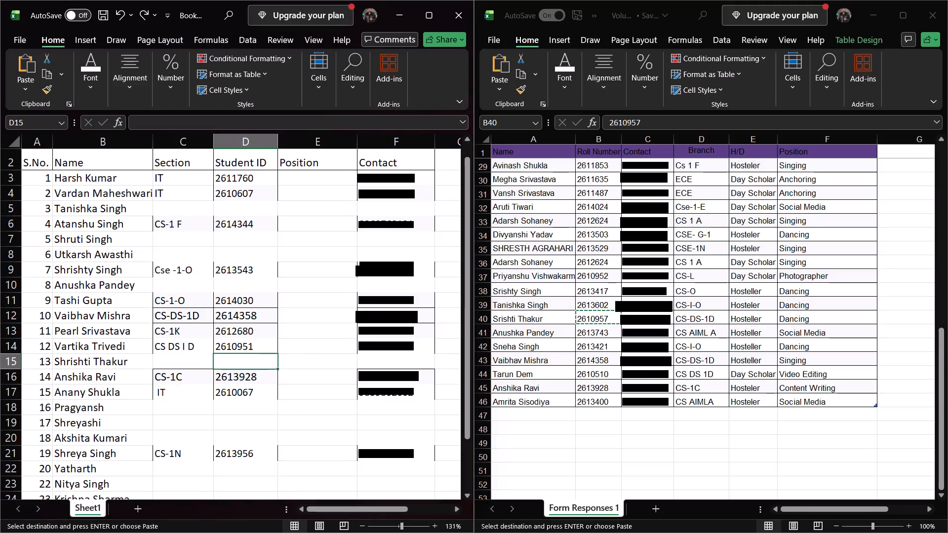
pyautogui.hotkey('ctrl', 'v')
# Copy the branch CS-DS-1D from D40 of the Form Responses 1 sheet into Section cell C15 of the volunteers list.
pyautogui.click(171, 360)
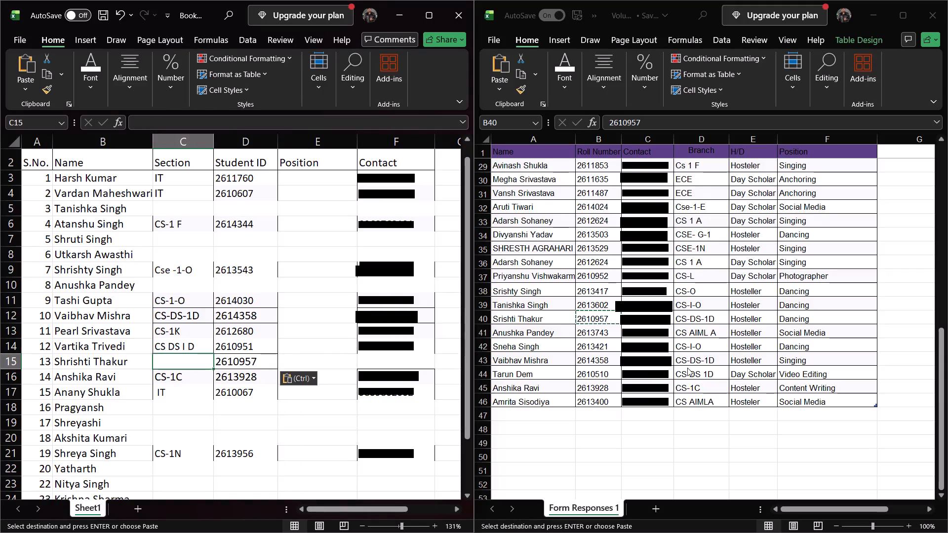
pyautogui.click(701, 325)
pyautogui.click(694, 322)
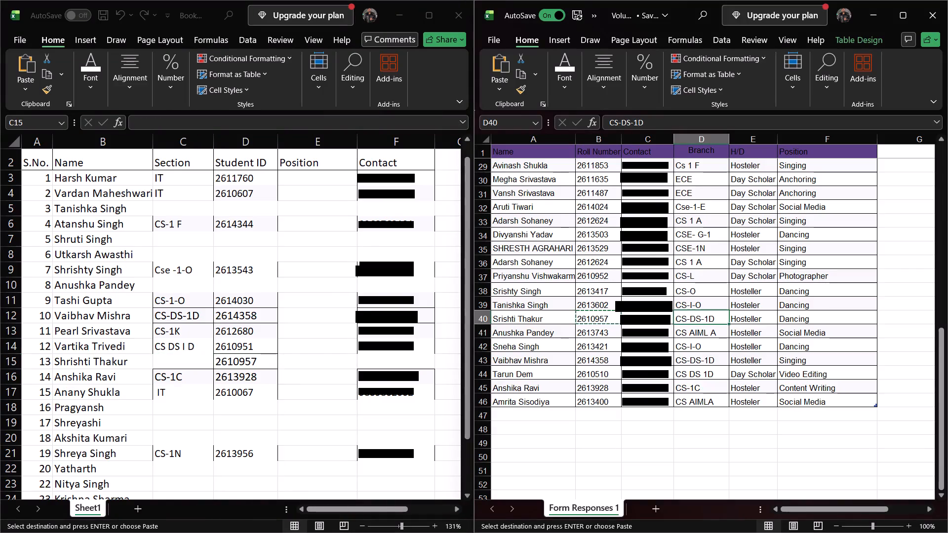
pyautogui.hotkey('ctrl', 'c')
pyautogui.doubleClick(172, 361)
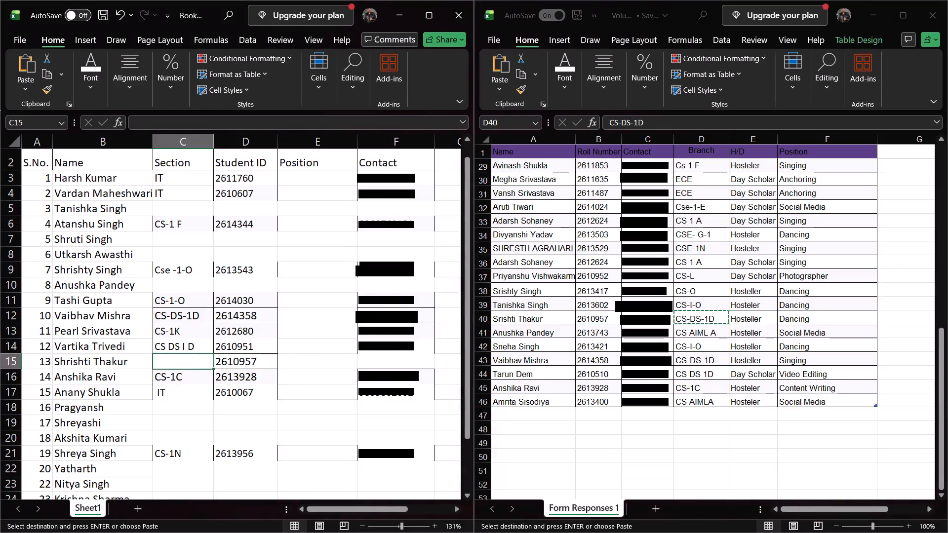
pyautogui.hotkey('ctrl', 'v')
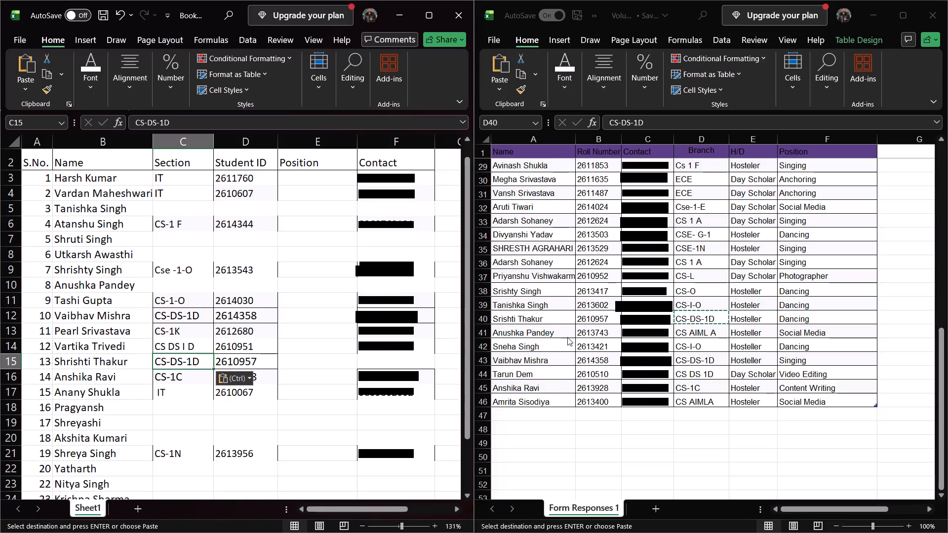
# Copy the contact in C40 of the Form Responses 1 sheet into Contact cell F15 of the volunteers list.
pyautogui.click(319, 379)
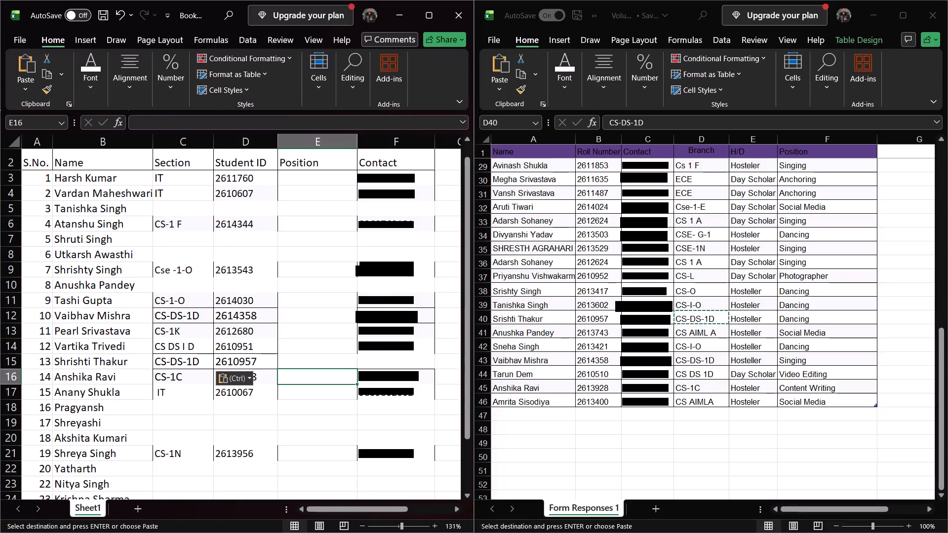
pyautogui.click(191, 349)
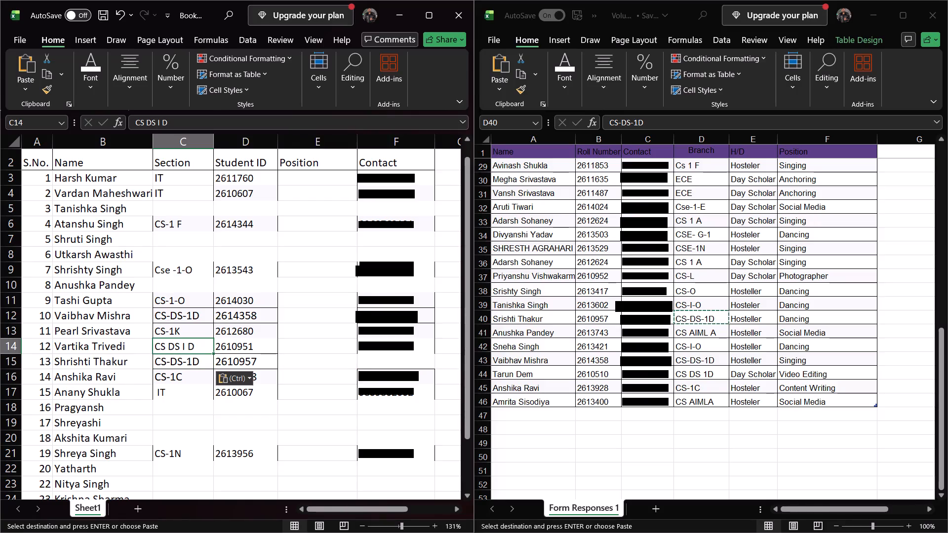
pyautogui.click(288, 349)
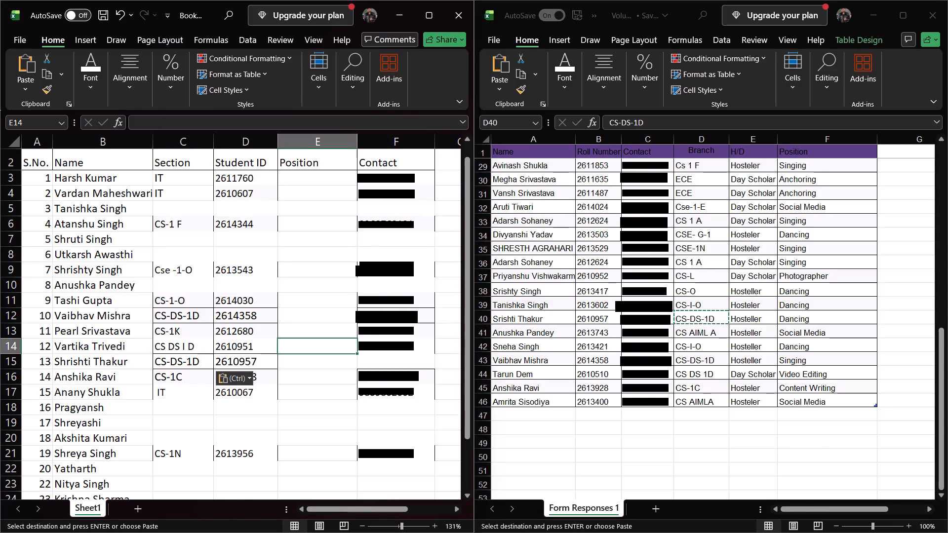
pyautogui.click(365, 364)
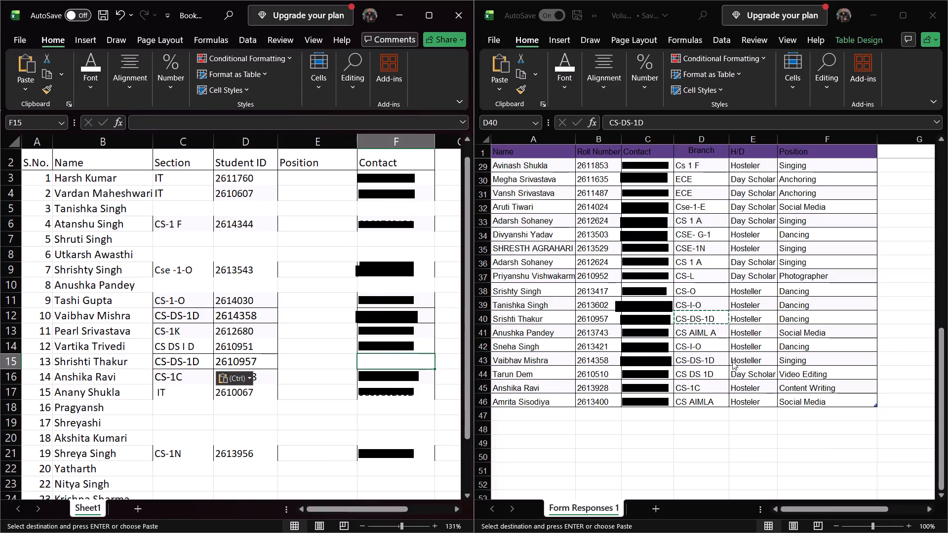
pyautogui.click(590, 314)
pyautogui.click(590, 318)
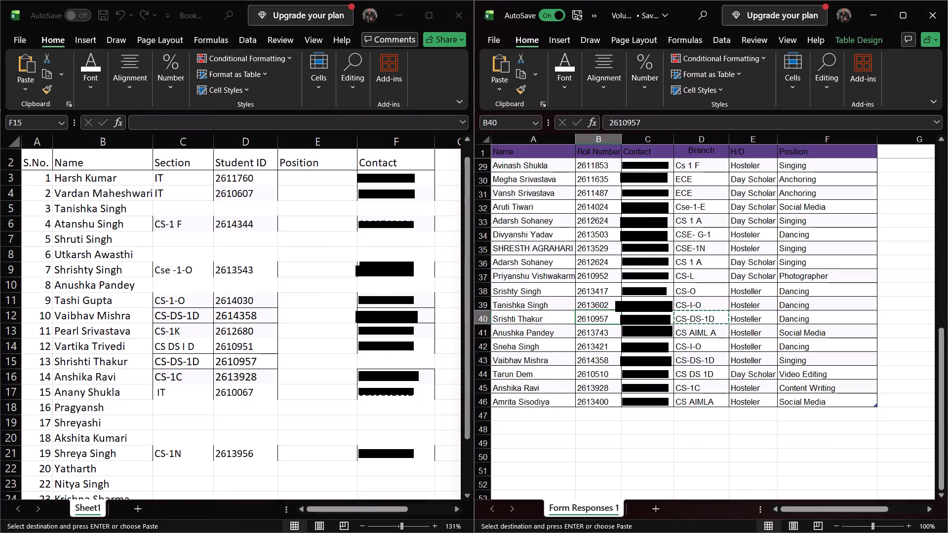
pyautogui.click(648, 320)
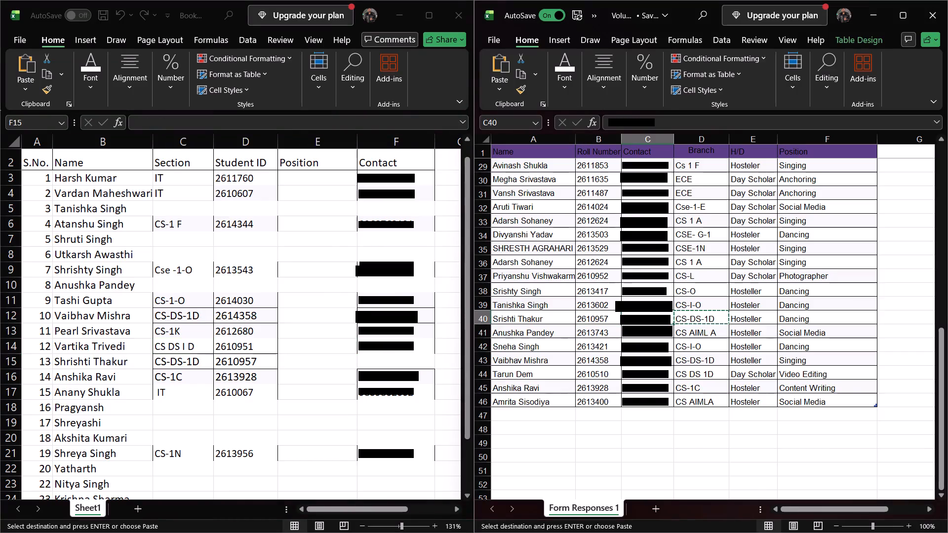
pyautogui.hotkey('ctrl', 'c')
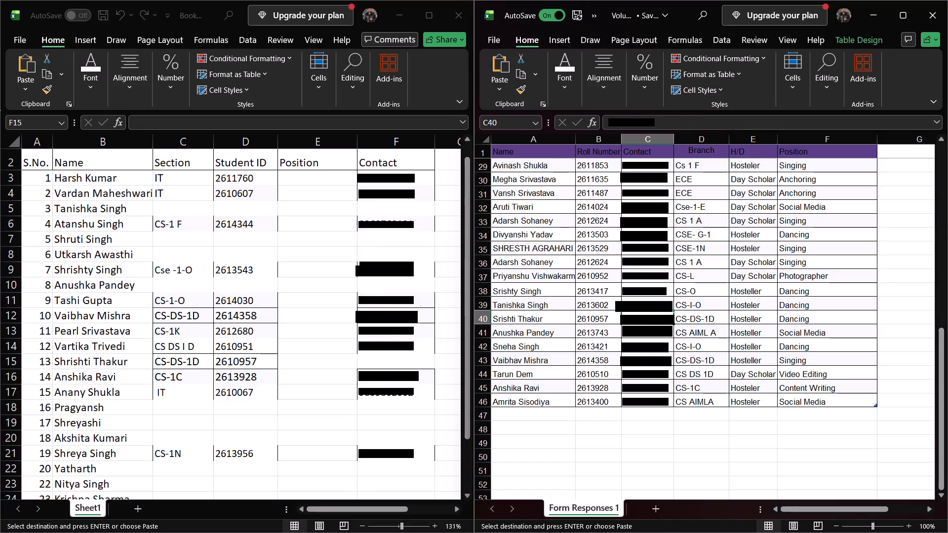
pyautogui.doubleClick(368, 357)
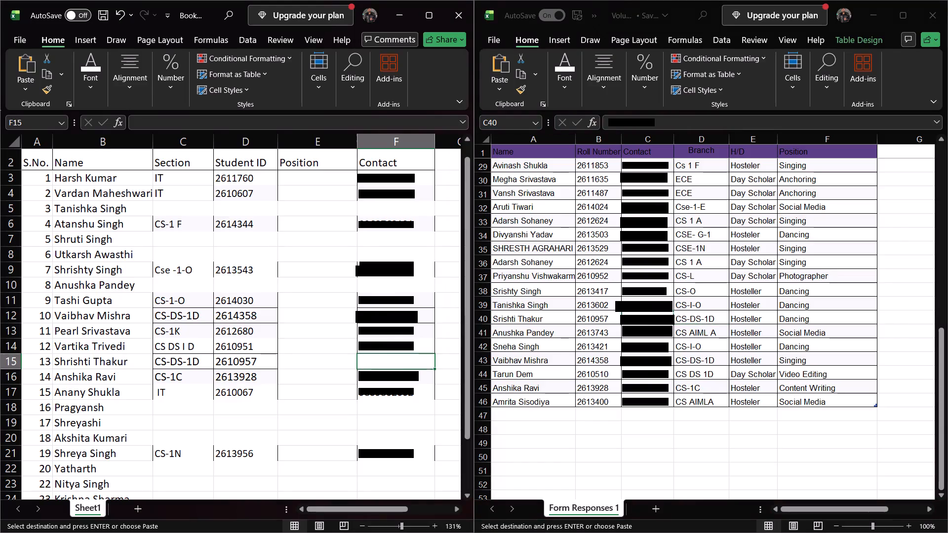
pyautogui.hotkey('ctrl', 'v')
# Copy the roll number in B39 of the Form Responses 1 sheet into Student ID cell D5 of the volunteers list.
pyautogui.click(309, 383)
pyautogui.scroll(-1, 309, 383)
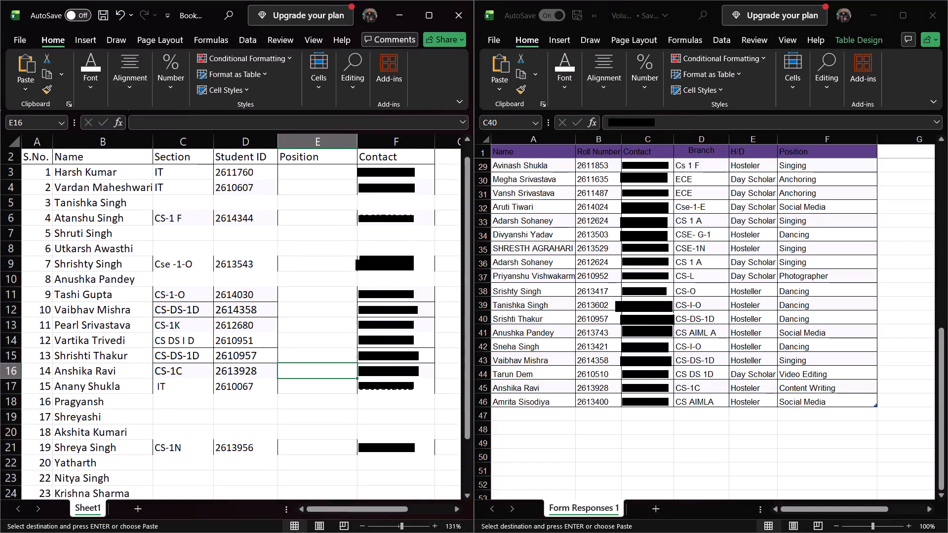
pyautogui.scroll(-1, 309, 383)
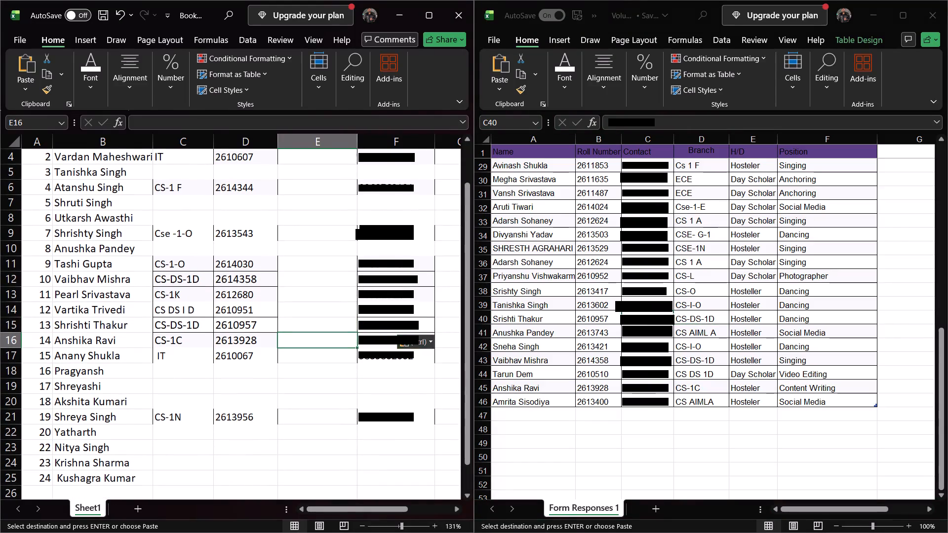
pyautogui.scroll(1, 341, 328)
pyautogui.scroll(1, 609, 318)
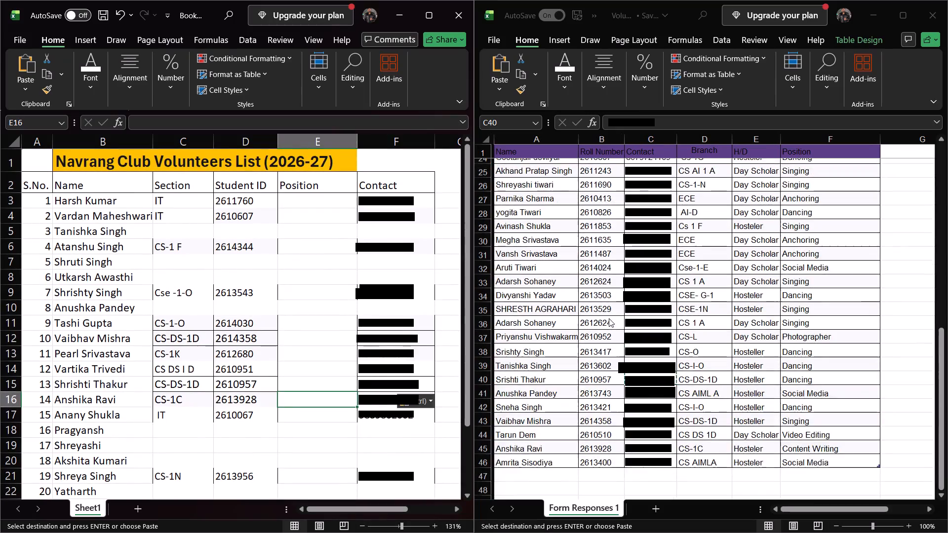
pyautogui.scroll(1, 609, 318)
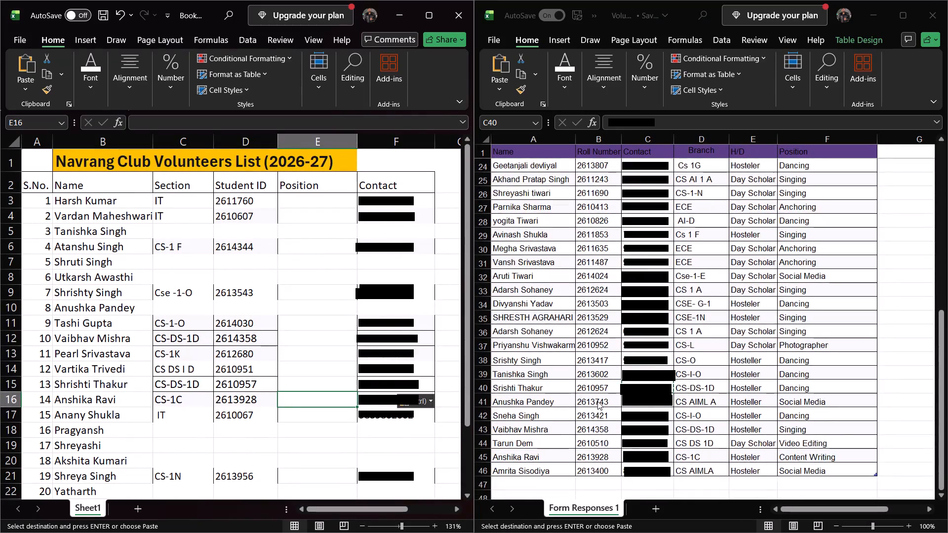
pyautogui.scroll(-1, 597, 401)
pyautogui.doubleClick(588, 345)
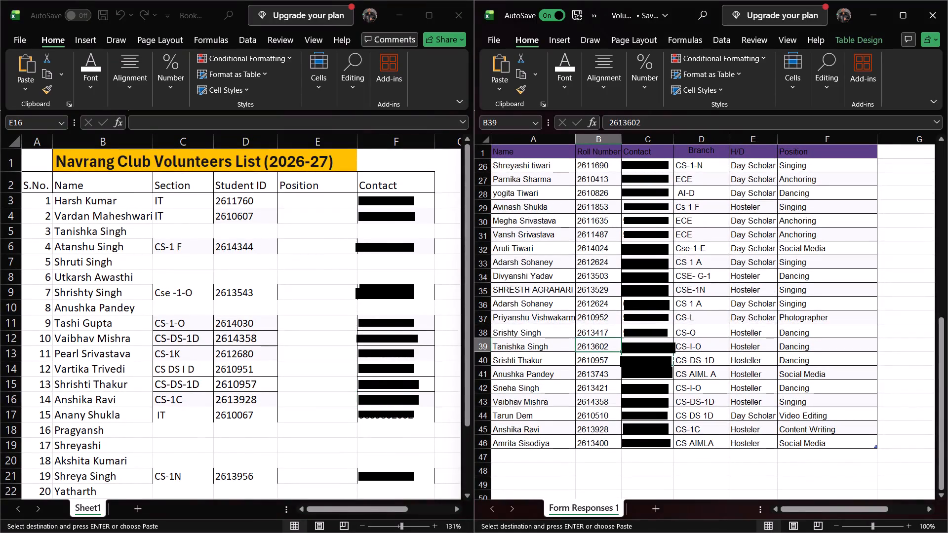
pyautogui.hotkey('ctrl', 'c')
pyautogui.doubleClick(248, 231)
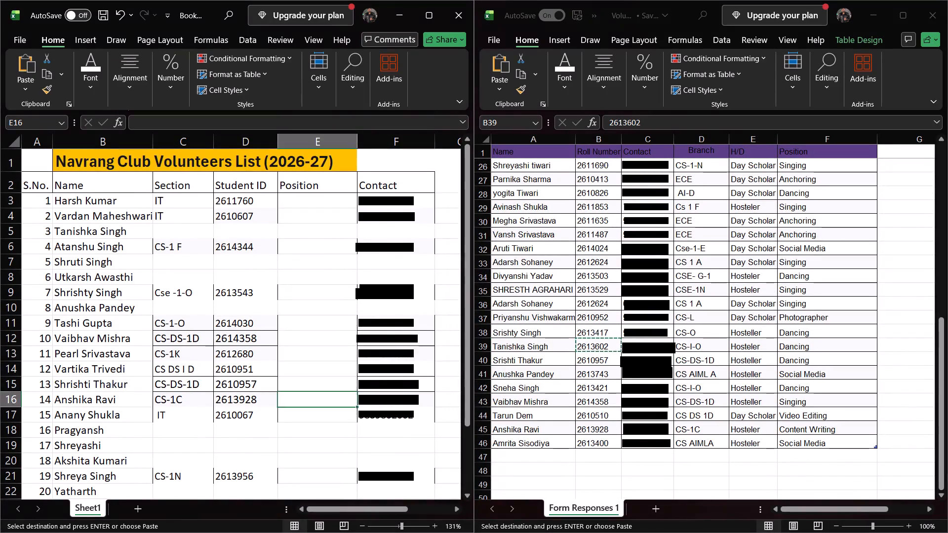
pyautogui.hotkey('ctrl', 'v')
# Copy the contact in C39 of the Form Responses 1 sheet into Contact cell F5 of the volunteers list.
pyautogui.click(378, 231)
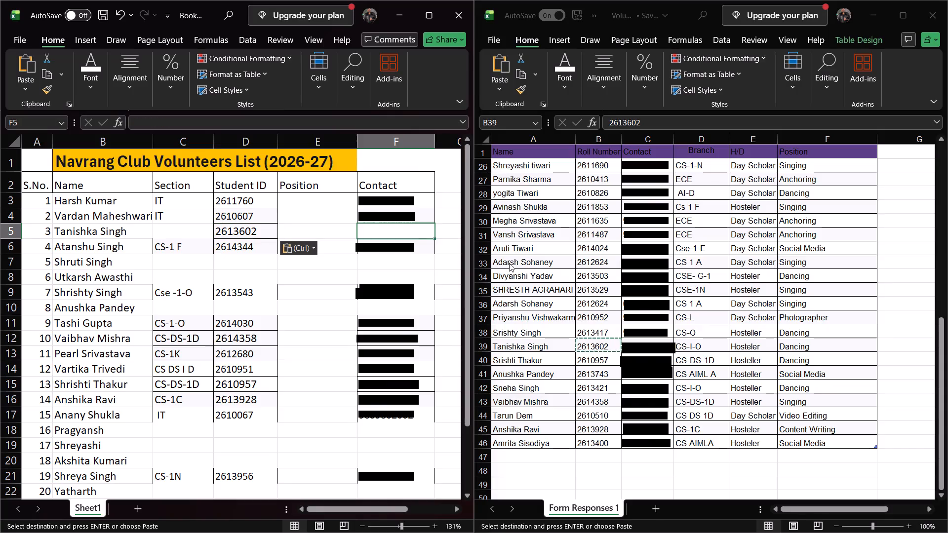
pyautogui.doubleClick(643, 346)
pyautogui.hotkey('ctrl', 'c')
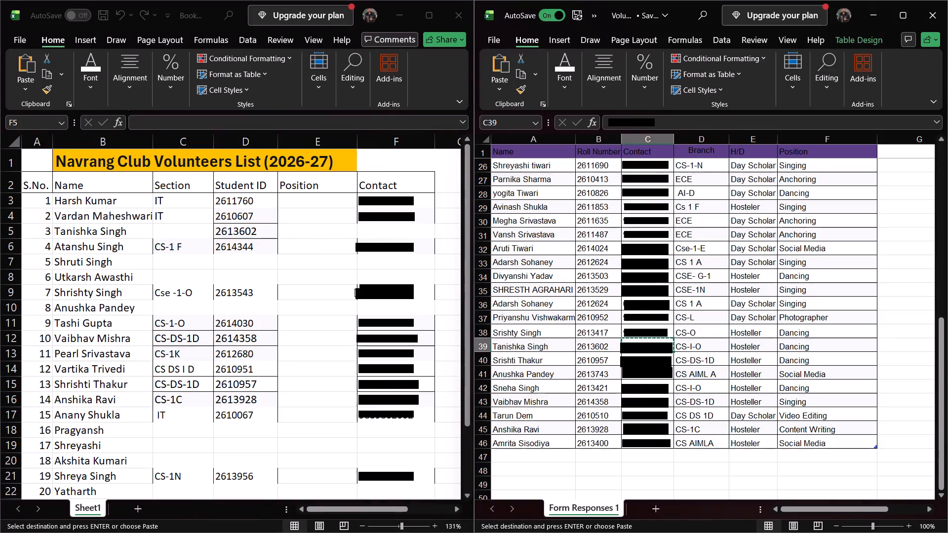
pyautogui.doubleClick(382, 225)
pyautogui.hotkey('ctrl', 'v')
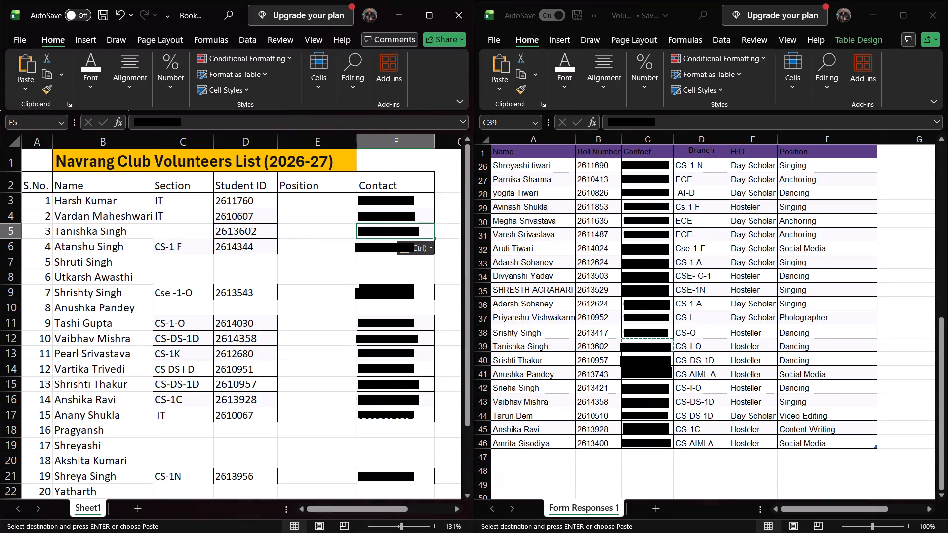
# Copy the branch CS-I-O from D39 of the Form Responses 1 sheet into Section cell C5 of the volunteers list.
pyautogui.click(195, 228)
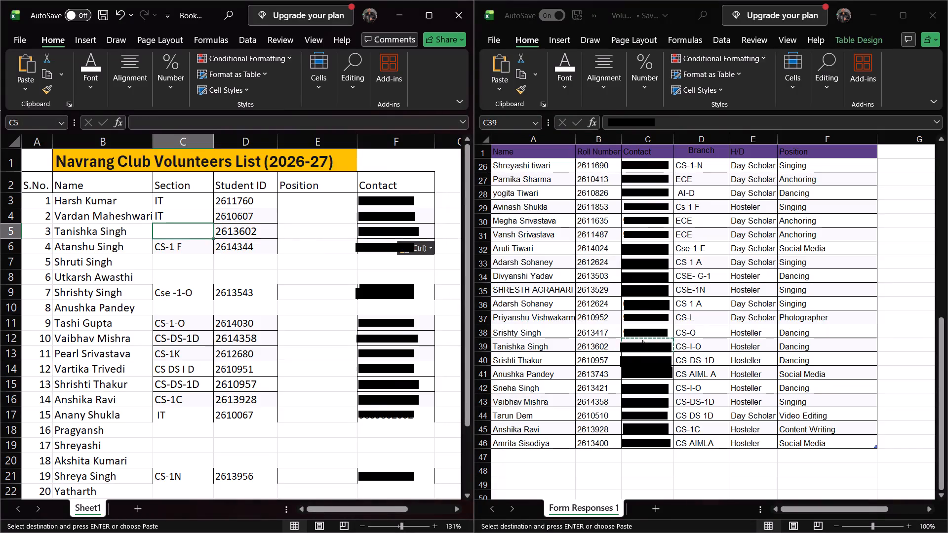
pyautogui.doubleClick(690, 343)
pyautogui.hotkey('ctrl', 'c')
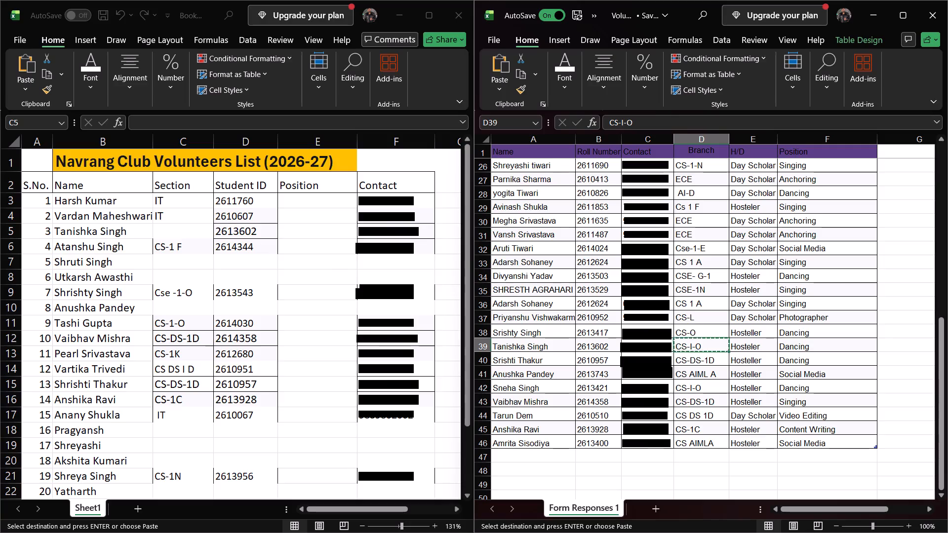
pyautogui.doubleClick(171, 228)
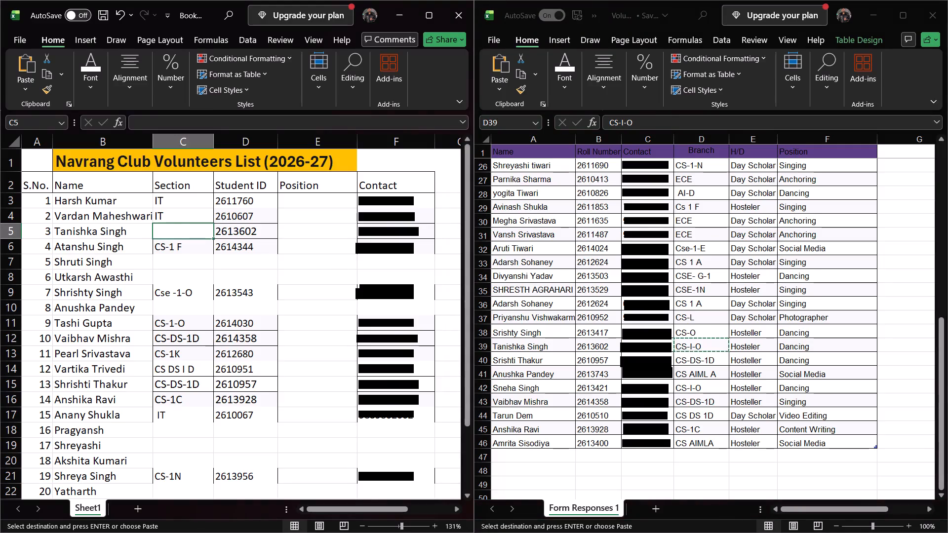
pyautogui.hotkey('ctrl', 'v')
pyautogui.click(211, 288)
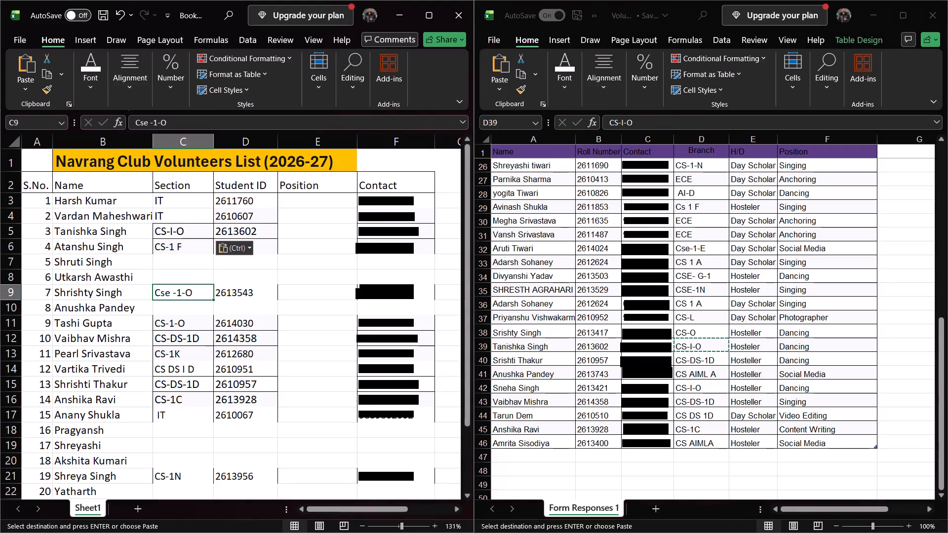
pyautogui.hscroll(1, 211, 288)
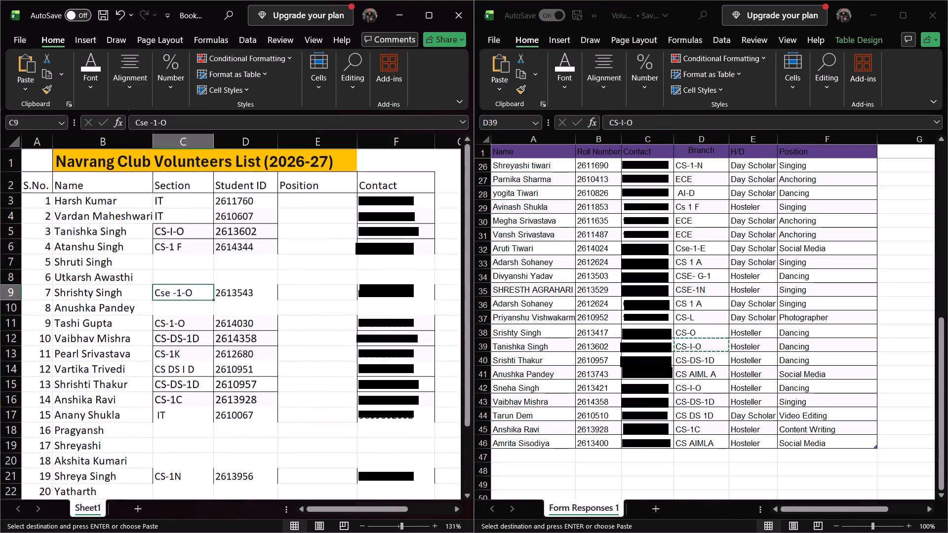
# Copy the roll number in B41 of the Form Responses 1 sheet into Student ID cell D10 of the volunteers list.
pyautogui.click(174, 265)
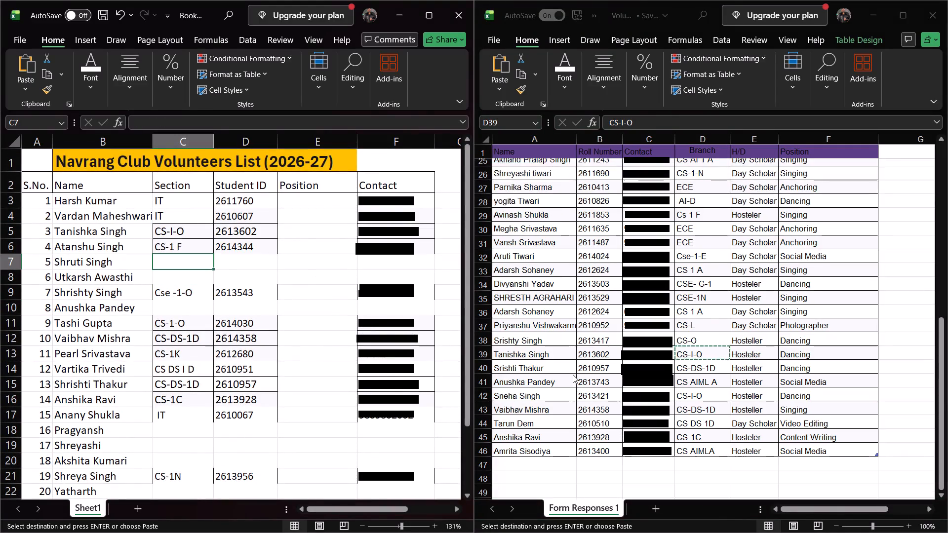
pyautogui.scroll(1, 573, 375)
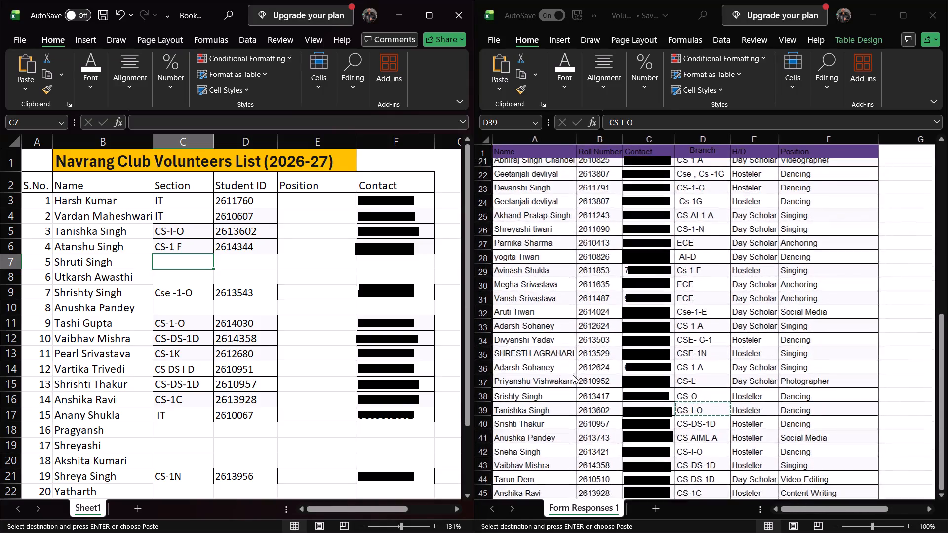
pyautogui.scroll(4, 573, 375)
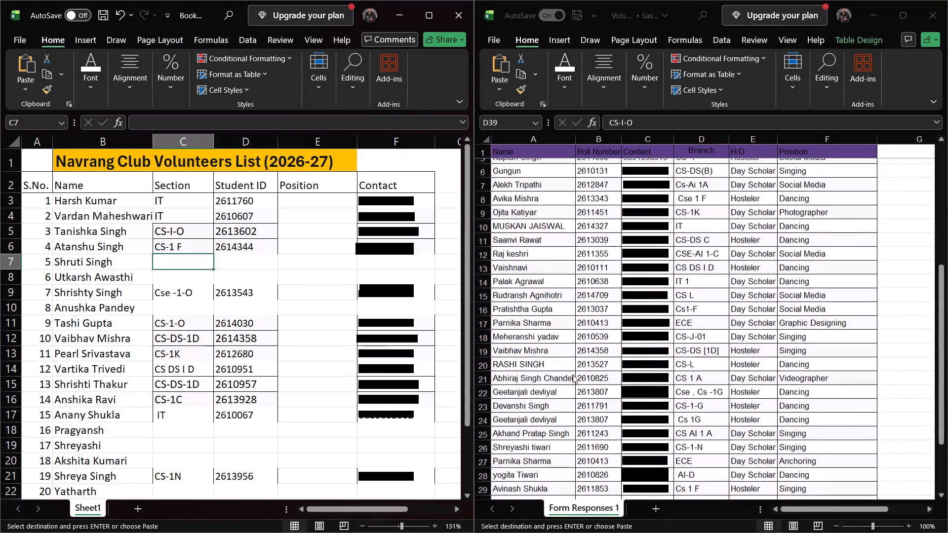
pyautogui.scroll(2, 573, 375)
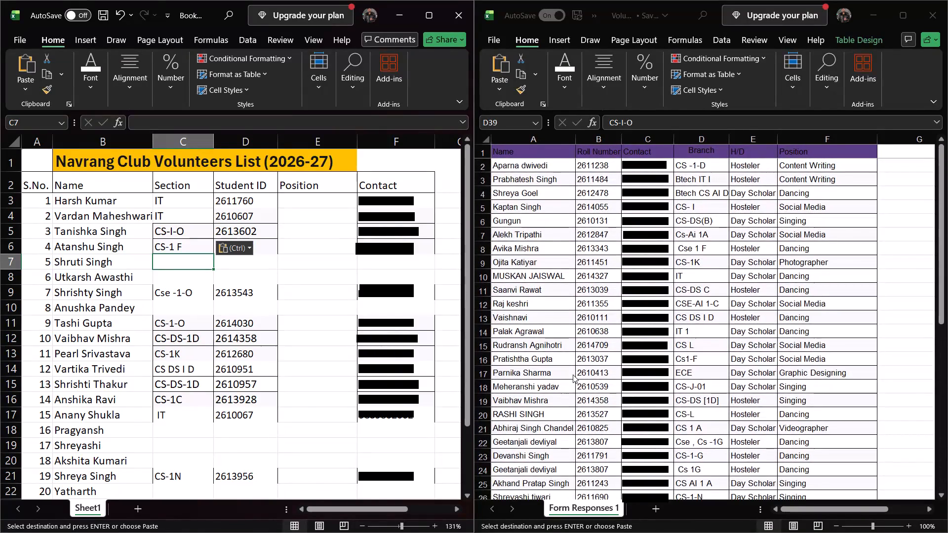
pyautogui.scroll(-4, 573, 375)
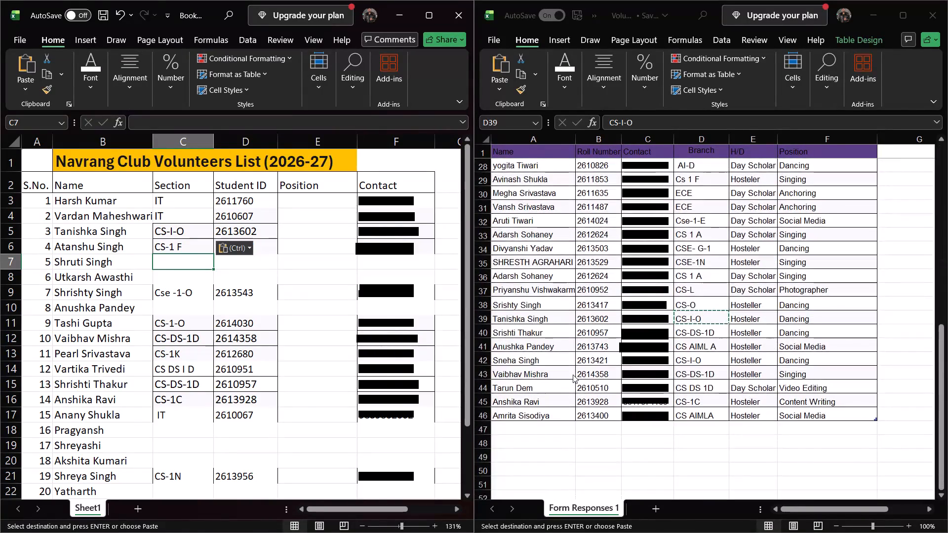
pyautogui.doubleClick(603, 343)
pyautogui.hotkey('ctrl', 'c')
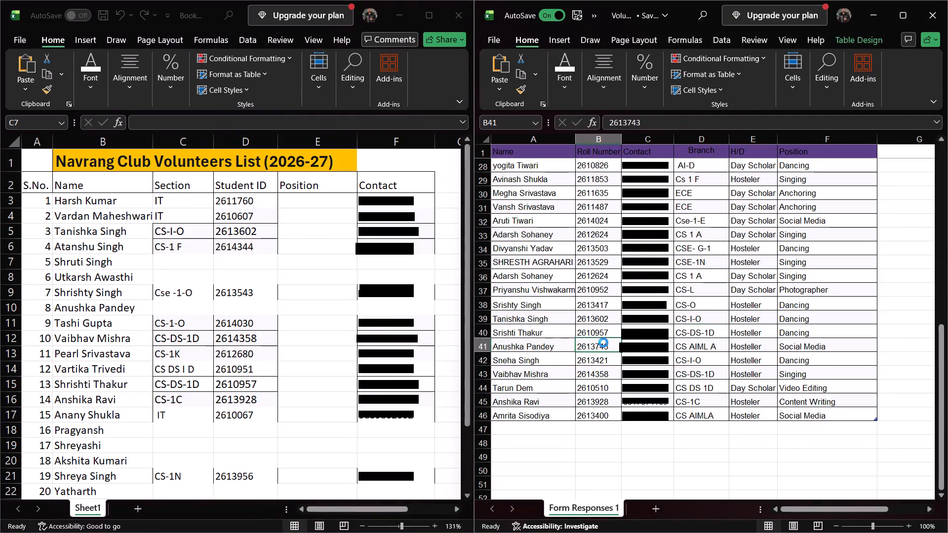
pyautogui.doubleClick(158, 304)
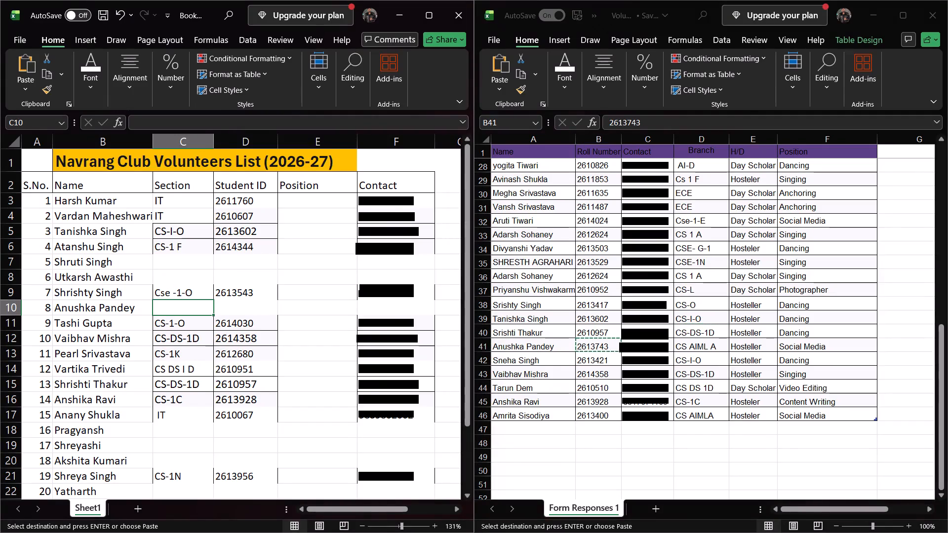
pyautogui.click(268, 304)
pyautogui.hotkey('ctrl', 'v')
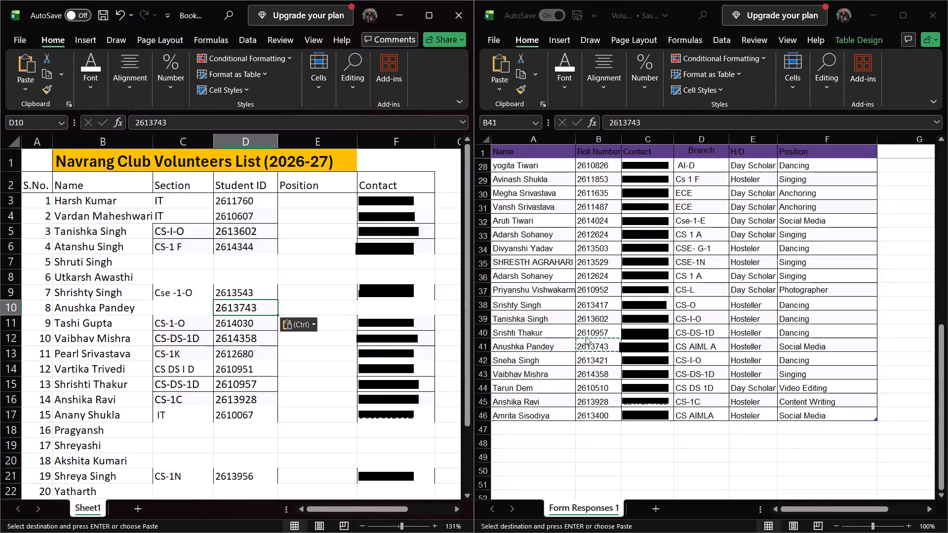
# Copy the contact in C41 of the Form Responses 1 sheet into Contact cell F10 of the volunteers list.
pyautogui.doubleClick(641, 346)
pyautogui.hotkey('ctrl', 'c')
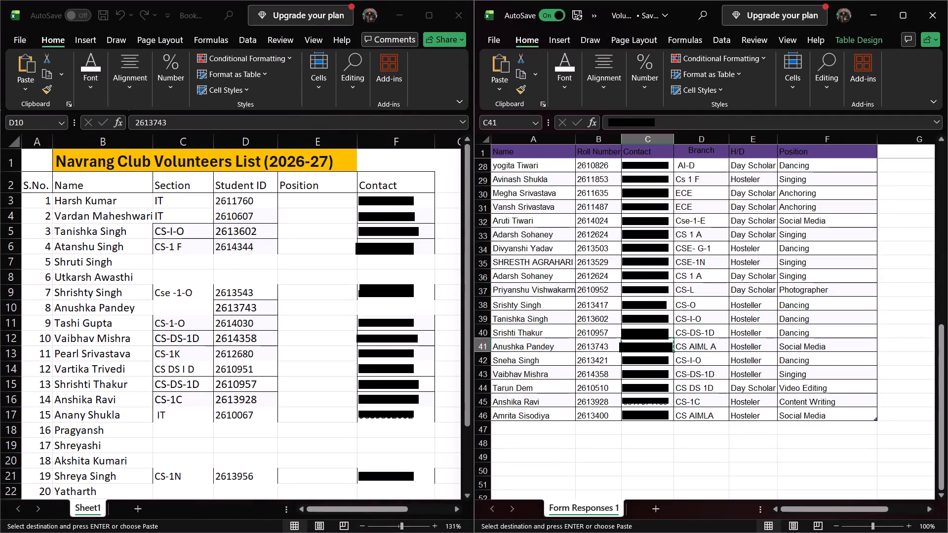
pyautogui.doubleClick(381, 308)
pyautogui.hotkey('ctrl', 'v')
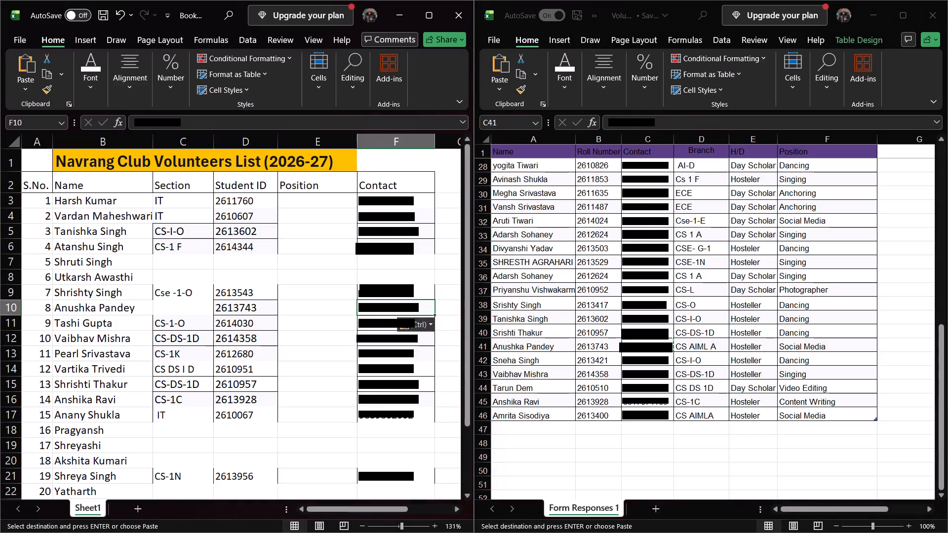
# Copy the branch CS AIML A from D41 of the Form Responses 1 sheet into Section cell C10 of the volunteers list.
pyautogui.click(174, 312)
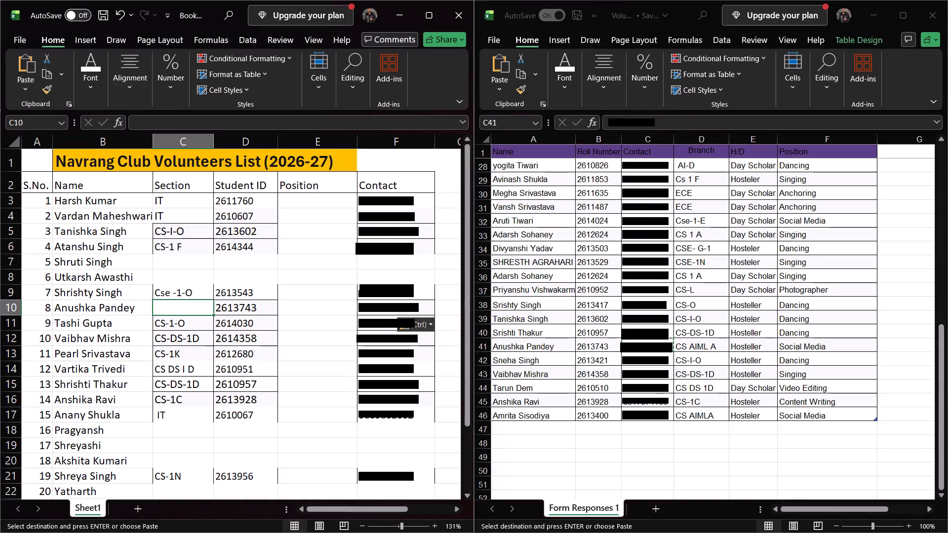
pyautogui.click(693, 350)
pyautogui.click(692, 348)
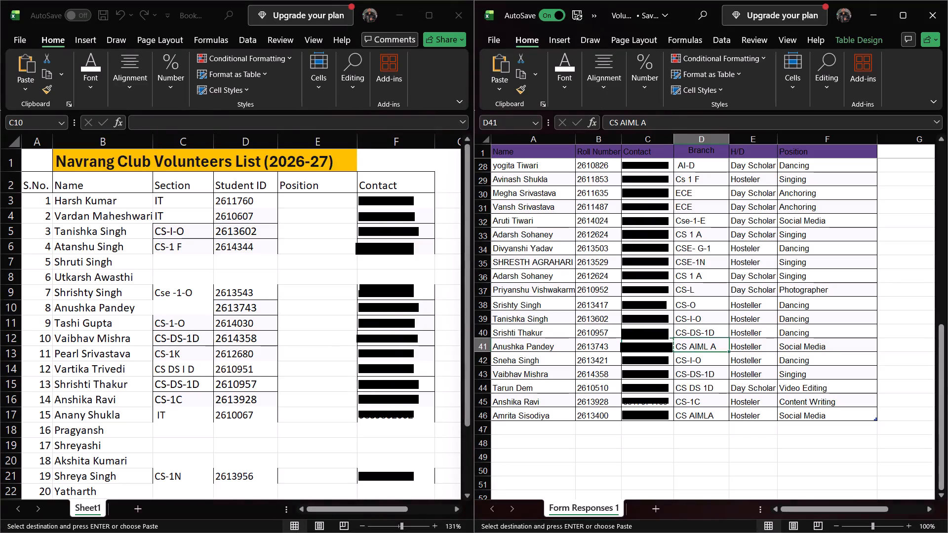
pyautogui.hotkey('ctrl', 'c')
pyautogui.doubleClick(178, 309)
pyautogui.hotkey('ctrl', 'v')
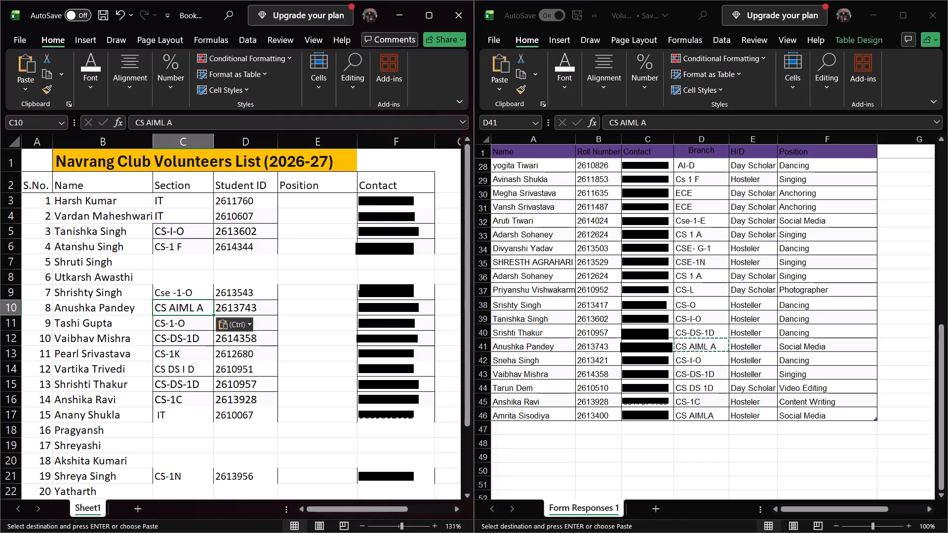
# Look through the volunteers list for rows still missing details and check the Form Responses 1 sheet for matching entries.
pyautogui.click(390, 178)
pyautogui.click(326, 276)
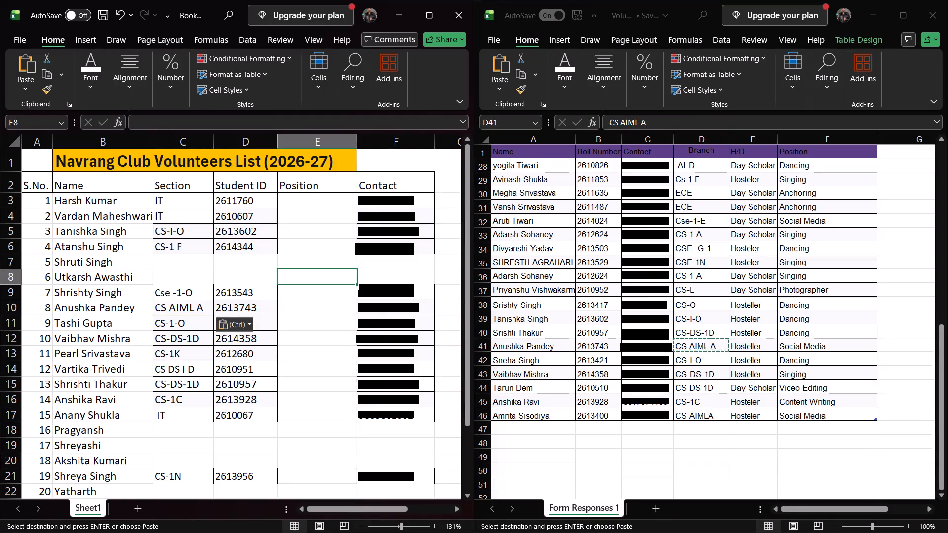
pyautogui.scroll(-1, 285, 374)
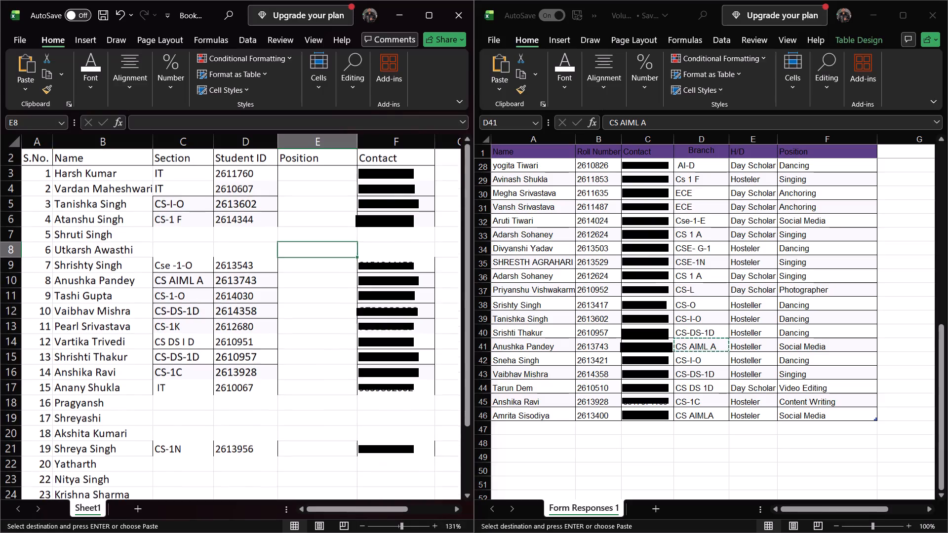
pyautogui.scroll(-1, 285, 374)
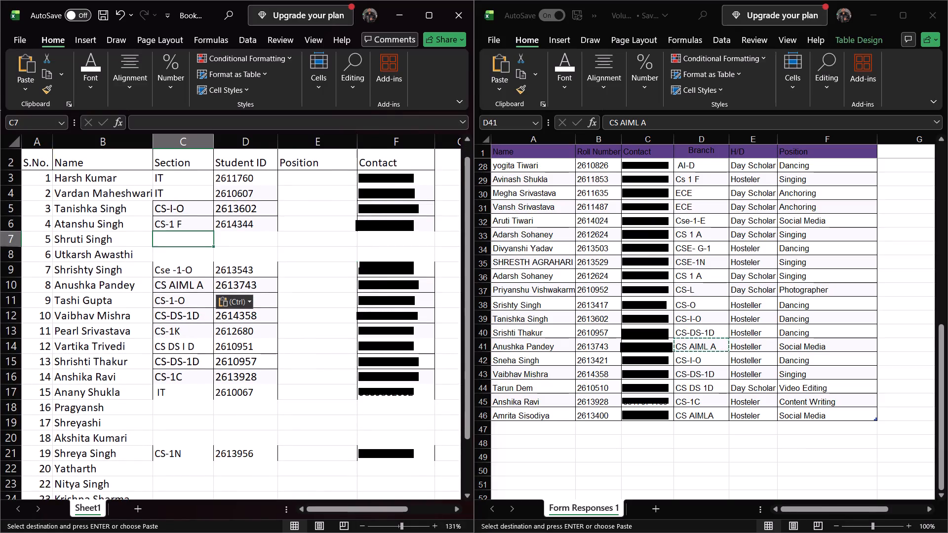
pyautogui.click(189, 243)
pyautogui.click(189, 255)
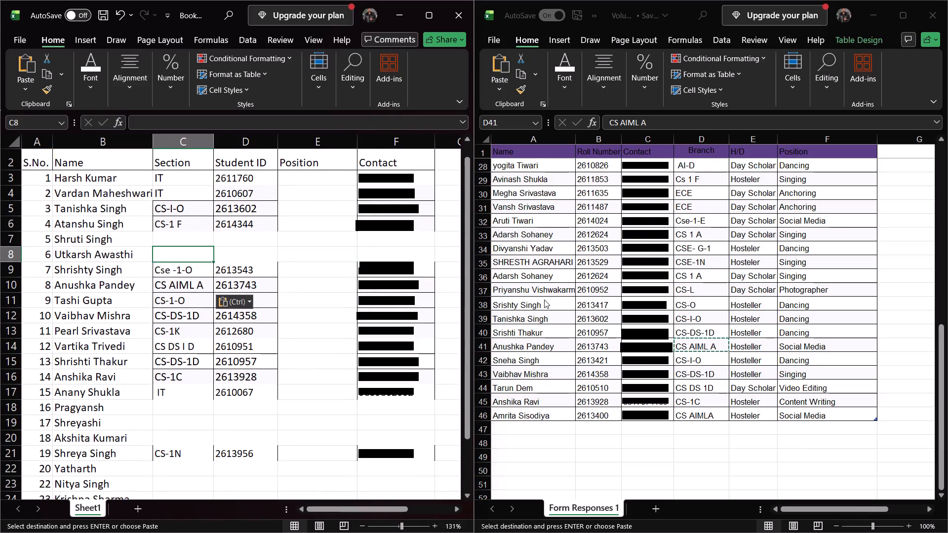
pyautogui.scroll(-1, 395, 334)
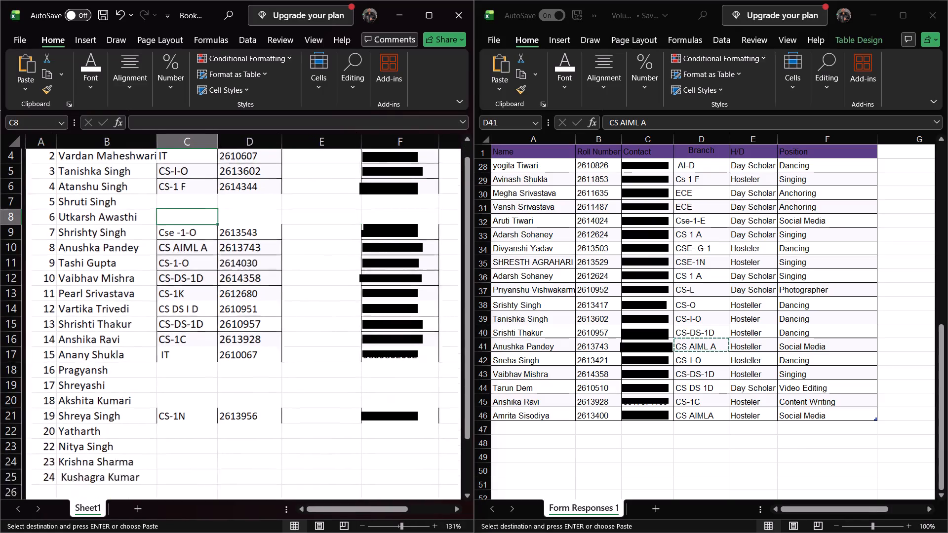
pyautogui.scroll(-1, 395, 334)
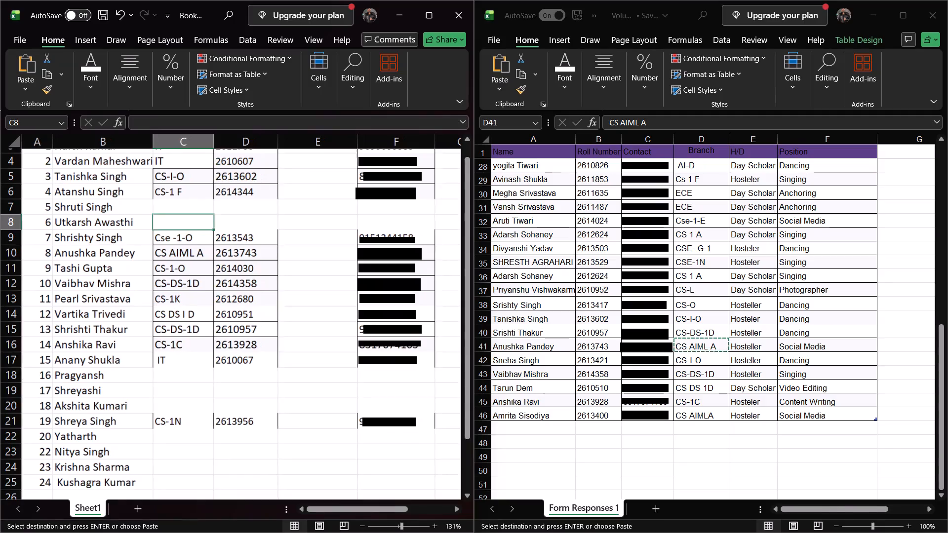
pyautogui.click(190, 376)
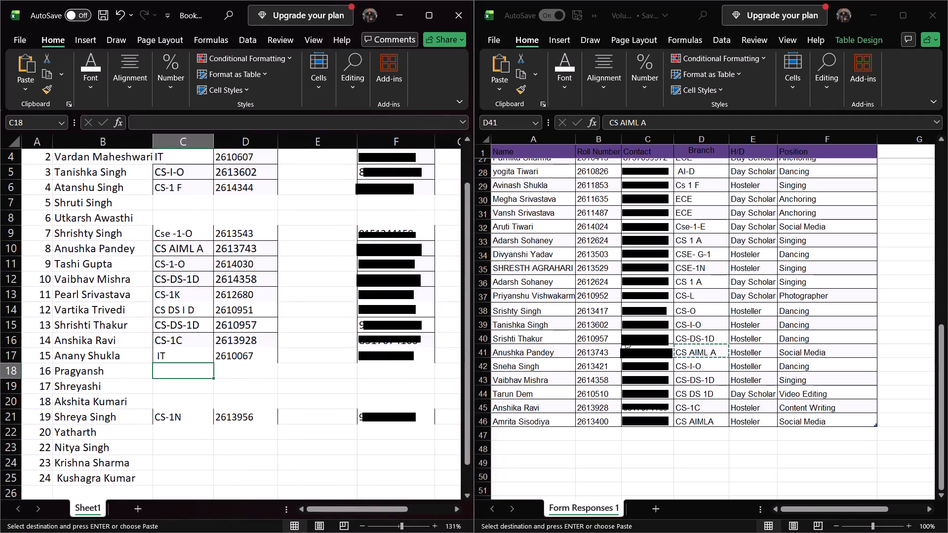
pyautogui.scroll(-1, 302, 340)
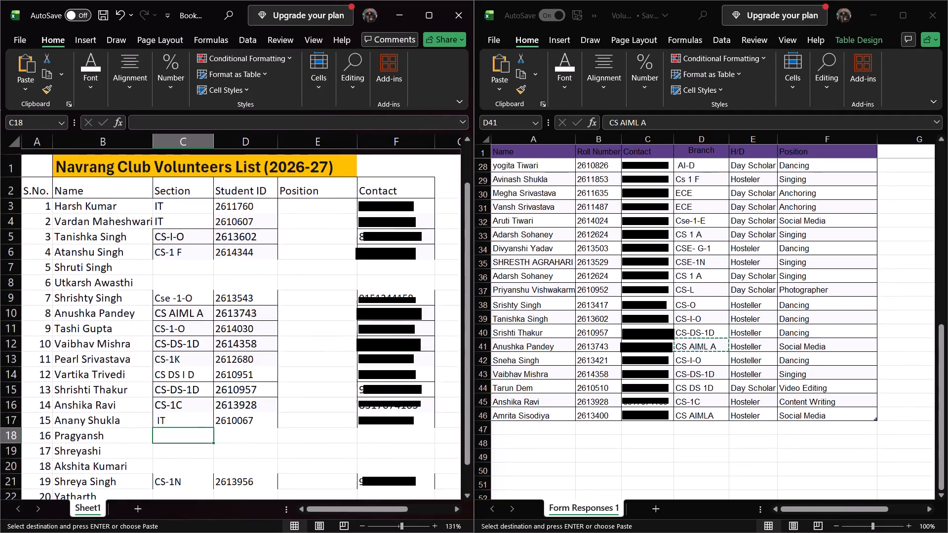
pyautogui.scroll(-3, 302, 340)
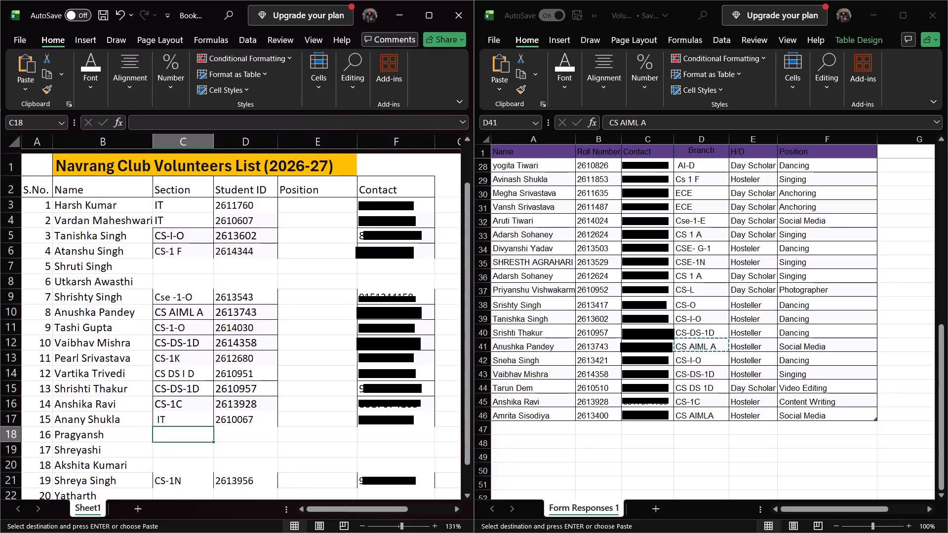
pyautogui.scroll(-1, 302, 340)
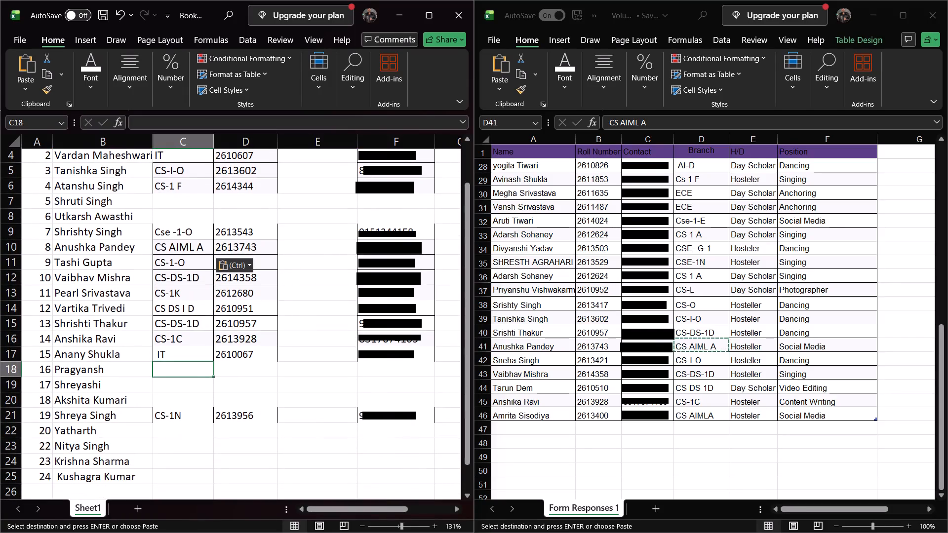
# Copy the roll number in B26 of the Form Responses 1 sheet for the volunteer in row 19.
pyautogui.click(192, 385)
pyautogui.scroll(1, 661, 350)
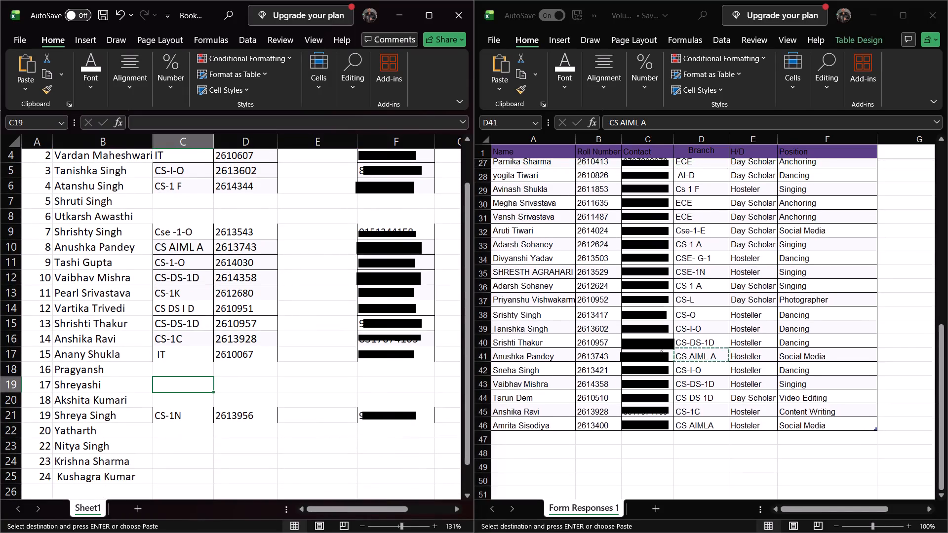
pyautogui.scroll(2, 661, 350)
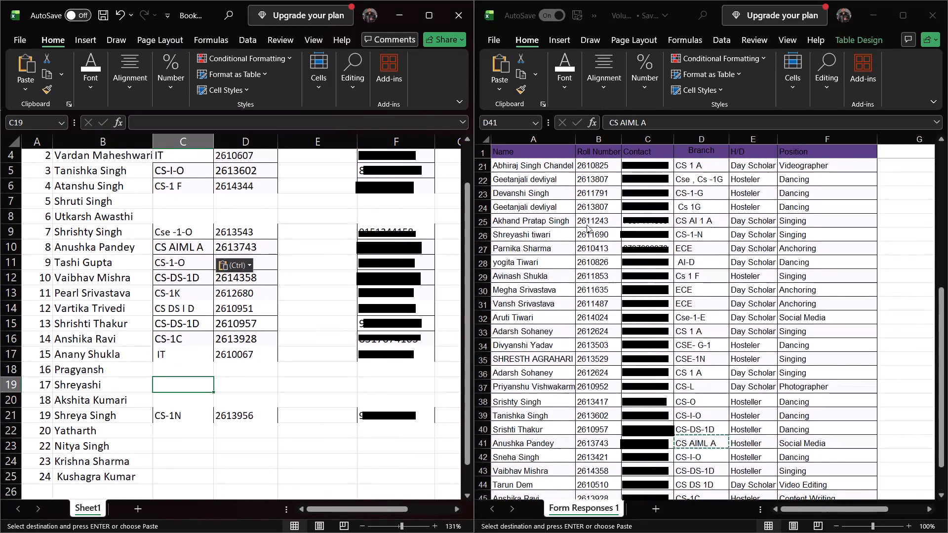
pyautogui.doubleClick(587, 233)
pyautogui.hotkey('ctrl', 'c')
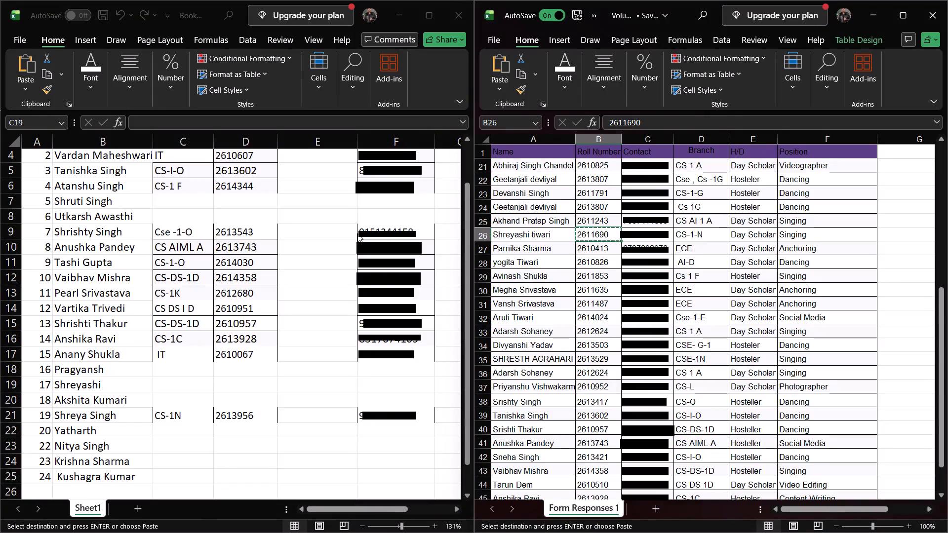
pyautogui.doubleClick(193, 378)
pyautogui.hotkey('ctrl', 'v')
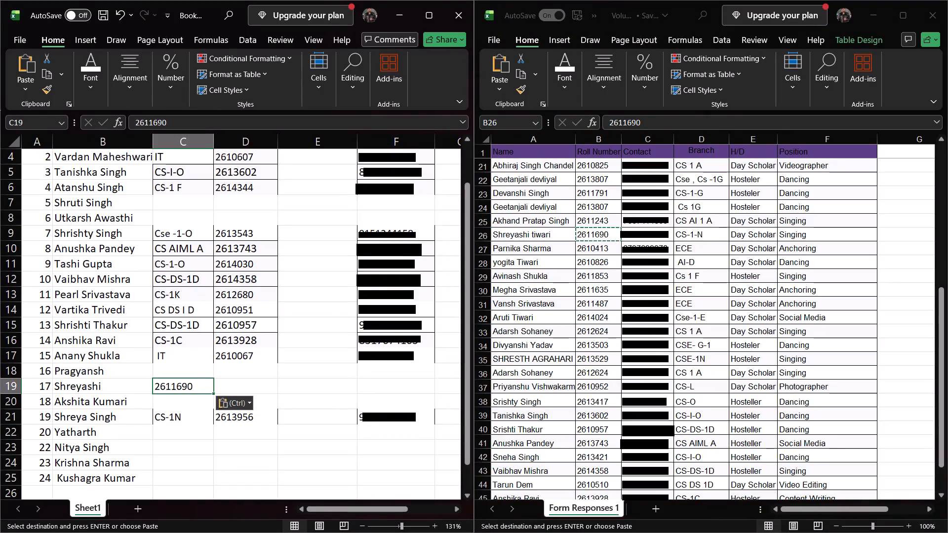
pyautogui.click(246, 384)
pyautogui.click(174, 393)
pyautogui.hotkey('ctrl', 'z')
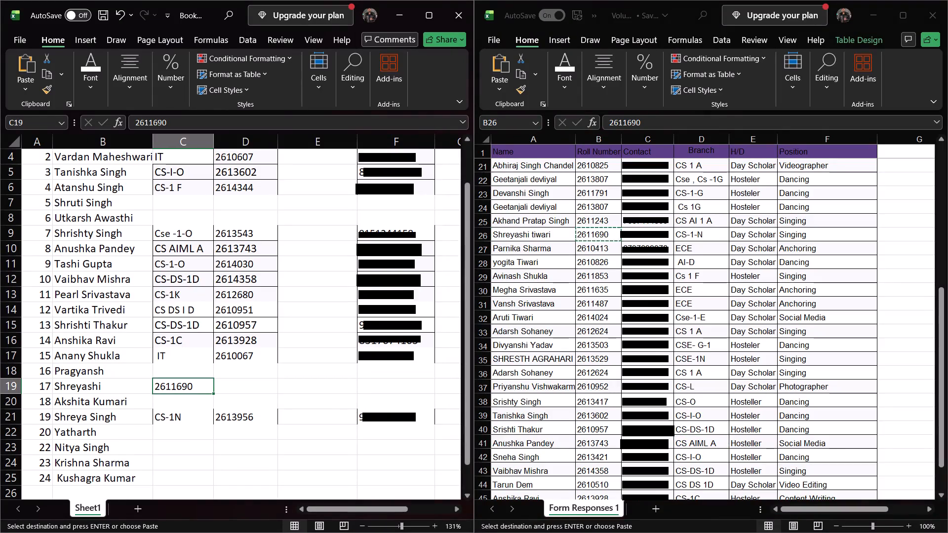
# Paste the copied roll number into Student ID cell D19 of the volunteers list.
pyautogui.click(254, 391)
pyautogui.hotkey('ctrl', 'v')
# Copy the branch CS-1-N from D26 of the Form Responses 1 sheet into Section cell C19 of the volunteers list.
pyautogui.click(190, 392)
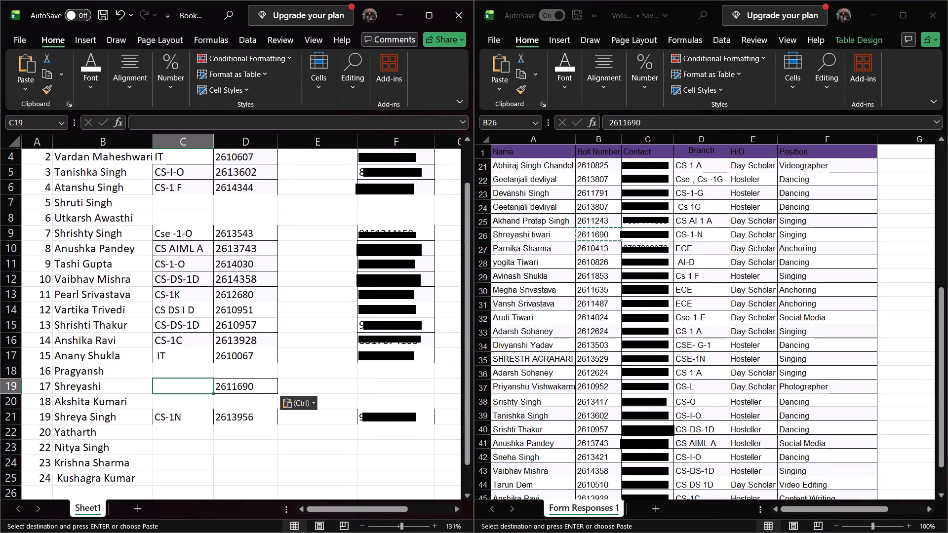
pyautogui.doubleClick(683, 234)
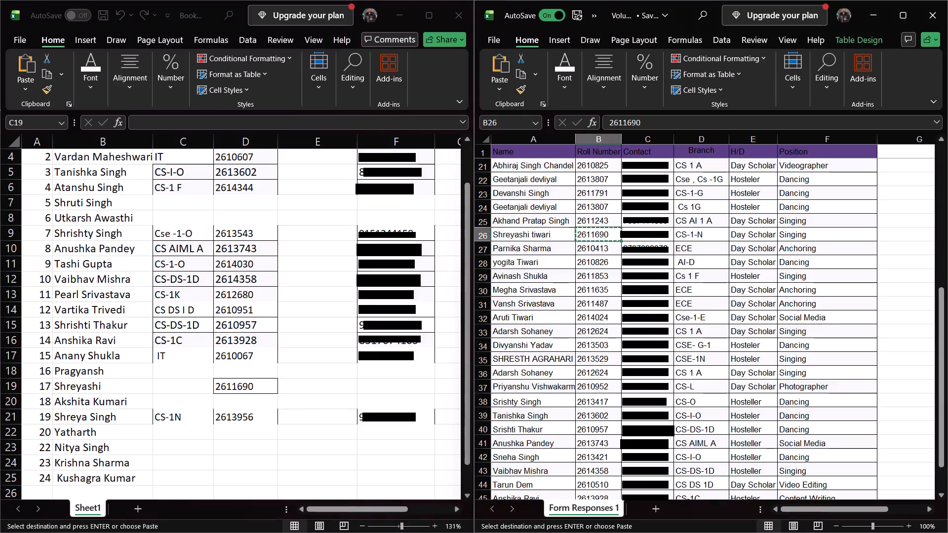
pyautogui.hotkey('ctrl', 'c')
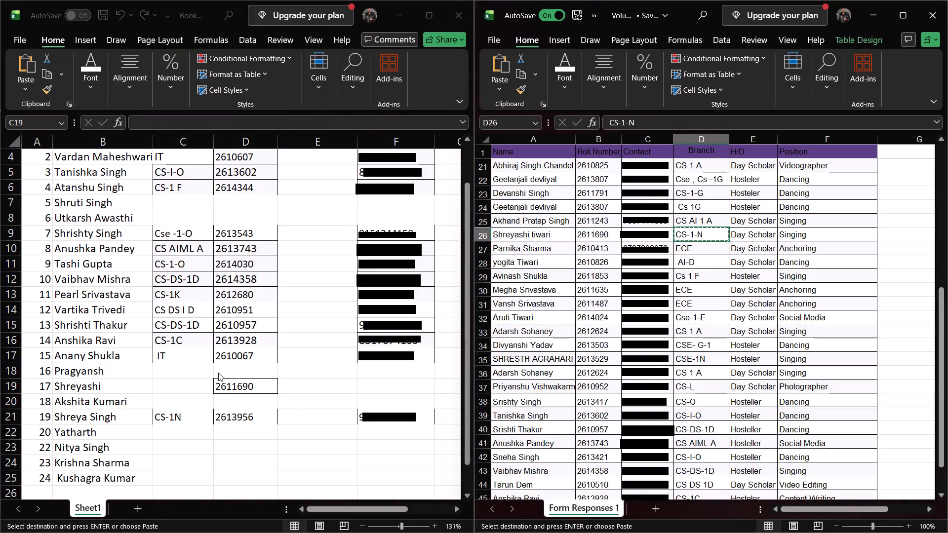
pyautogui.doubleClick(202, 381)
pyautogui.hotkey('ctrl', 'v')
# Copy the contact number from C26 of the Form Responses 1 sheet into Contact cell F19 of the volunteers list.
pyautogui.click(374, 379)
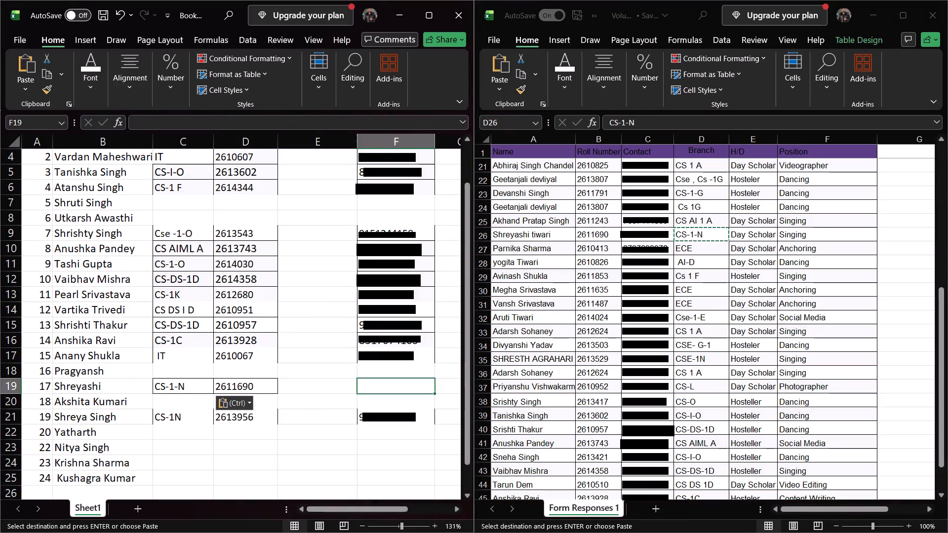
pyautogui.click(411, 388)
pyautogui.doubleClick(633, 231)
pyautogui.hotkey('ctrl', 'c')
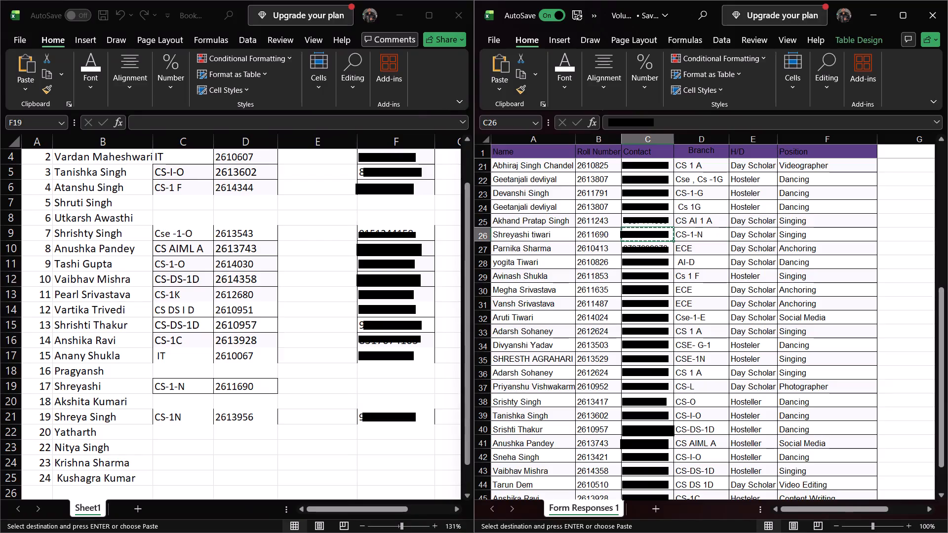
pyautogui.doubleClick(372, 386)
pyautogui.hotkey('ctrl', 'v')
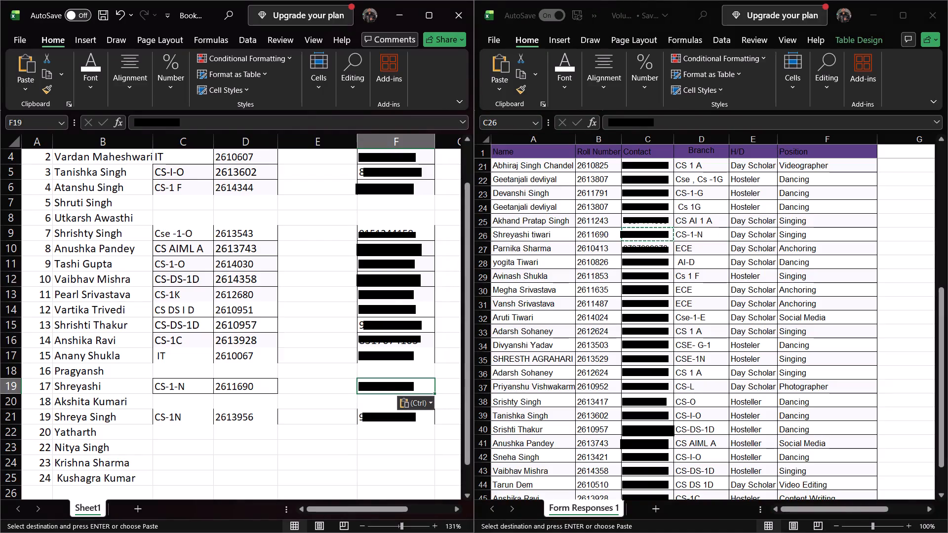
# Check both sheets for further matching volunteers and close the Form Responses 1 workbook beside the volunteers list.
pyautogui.click(313, 406)
pyautogui.scroll(-1, 313, 406)
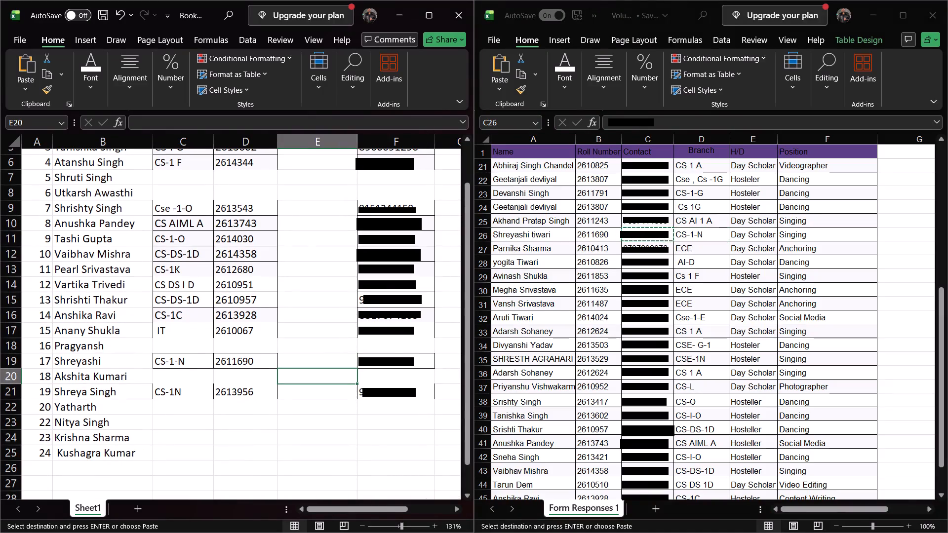
pyautogui.scroll(-2, 313, 406)
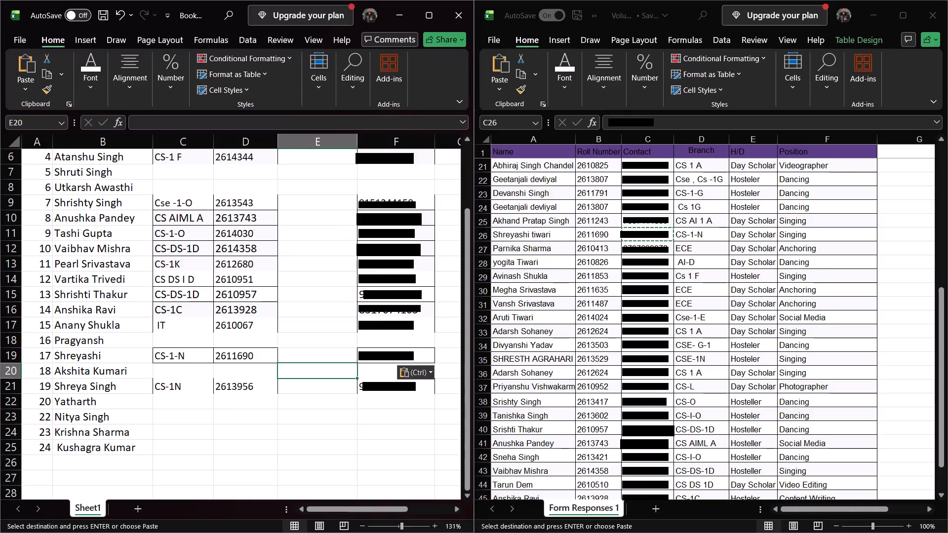
pyautogui.scroll(1, 610, 382)
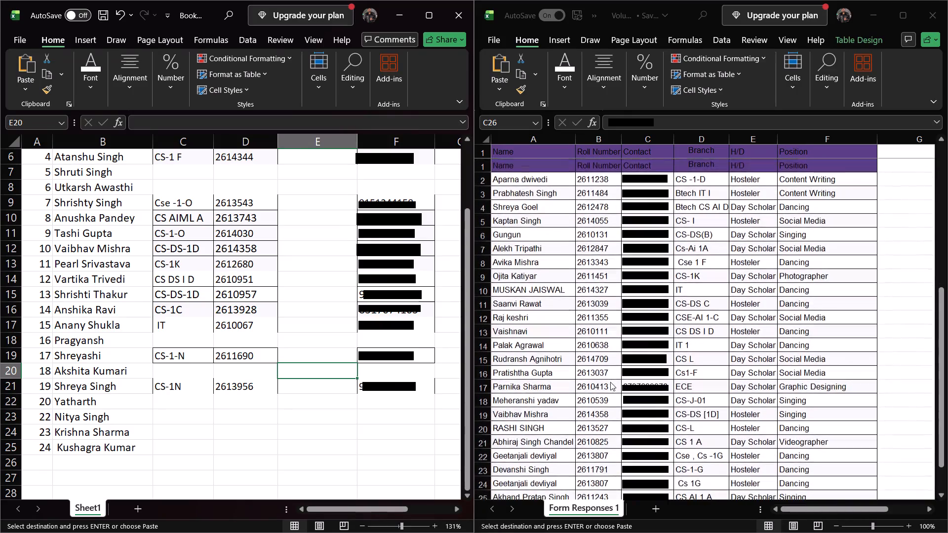
pyautogui.click(942, 15)
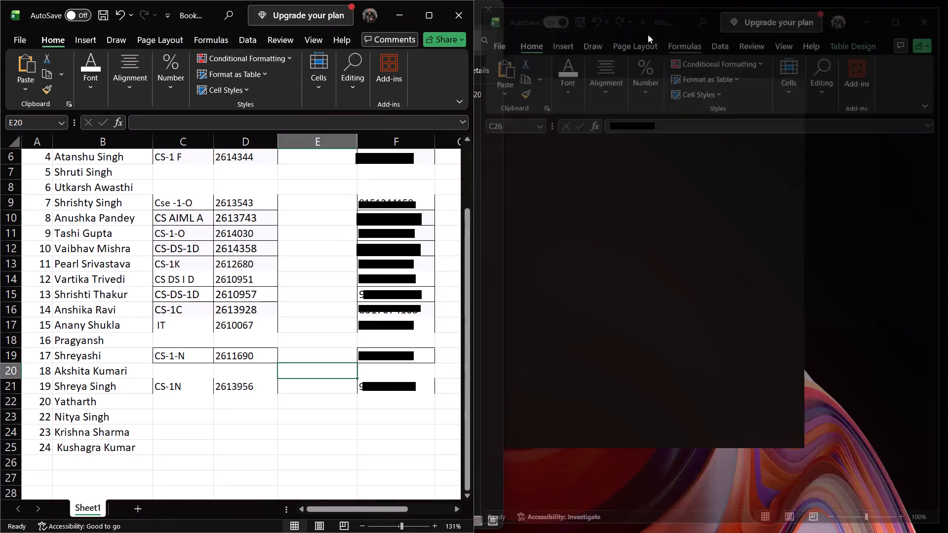
# Open the Volunteers Recruitement Excel worksheet from New folder (3) in File Explorer and widen its window beside the volunteers list.
pyautogui.click(393, 14)
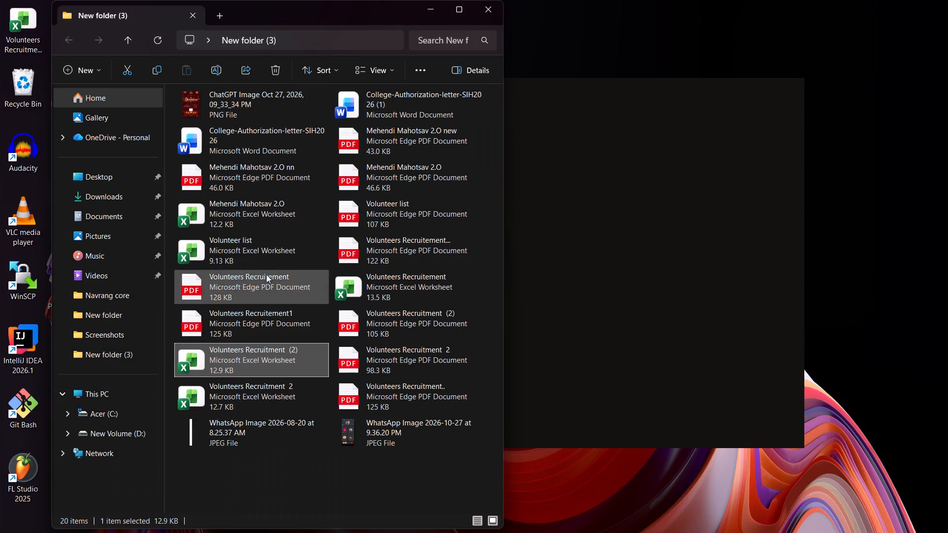
pyautogui.scroll(1, 306, 306)
pyautogui.doubleClick(394, 283)
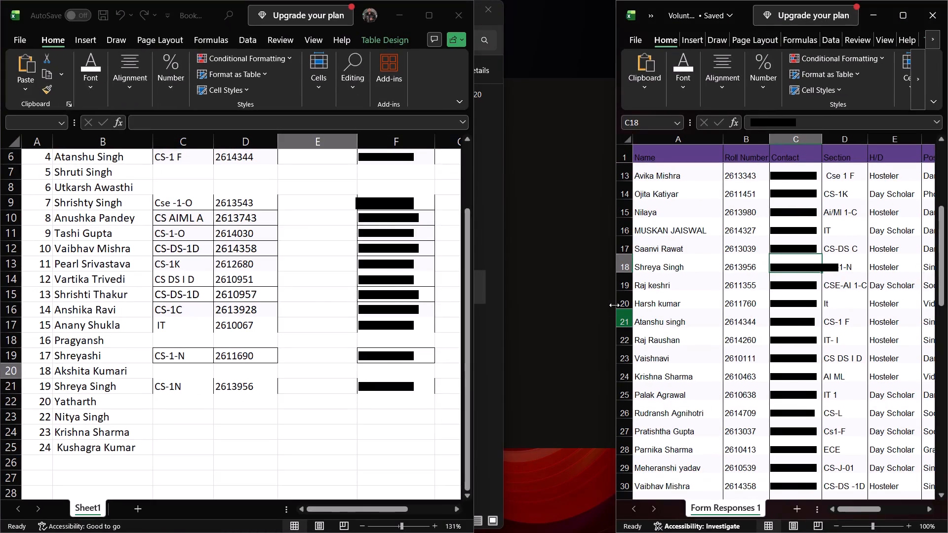
pyautogui.moveTo(614, 305); pyautogui.dragTo(550, 298)
# Look through the opened workbook's Form Responses 1 sheet for volunteers whose list rows still lack details, and minimize that workbook.
pyautogui.scroll(1, 677, 310)
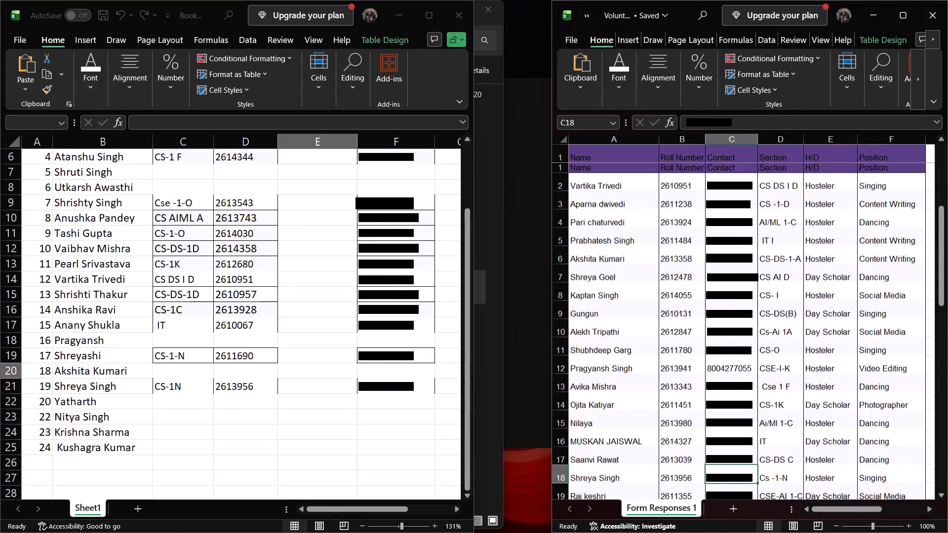
pyautogui.scroll(1, 677, 310)
pyautogui.scroll(-1, 677, 310)
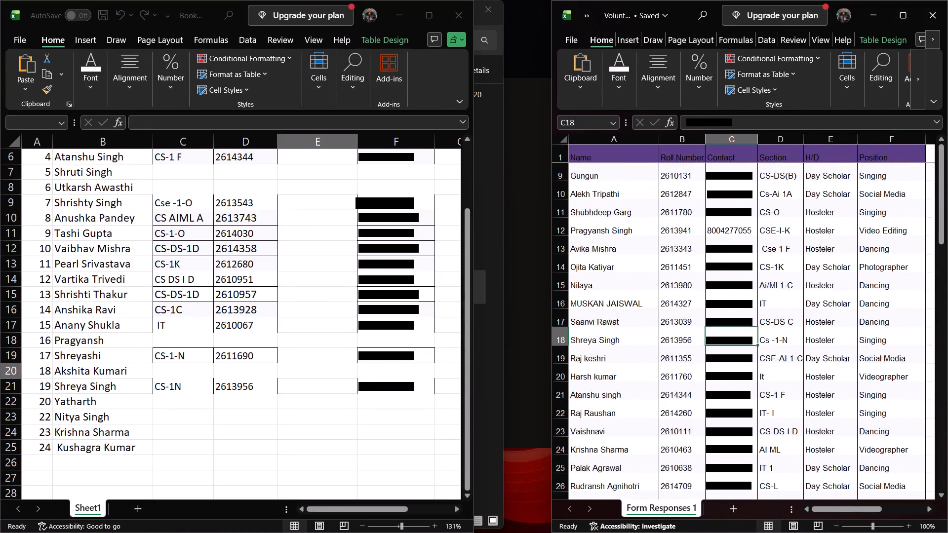
pyautogui.scroll(-6, 677, 310)
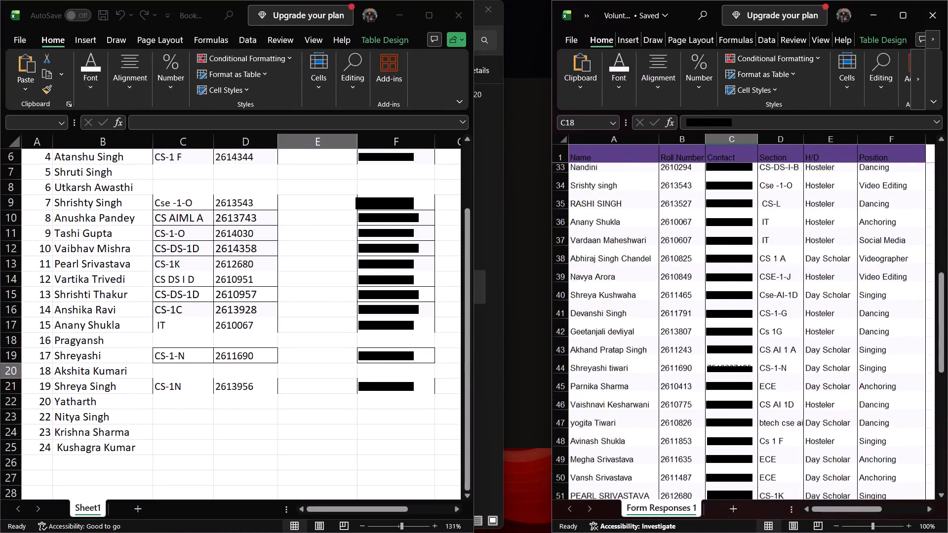
pyautogui.scroll(-3, 677, 310)
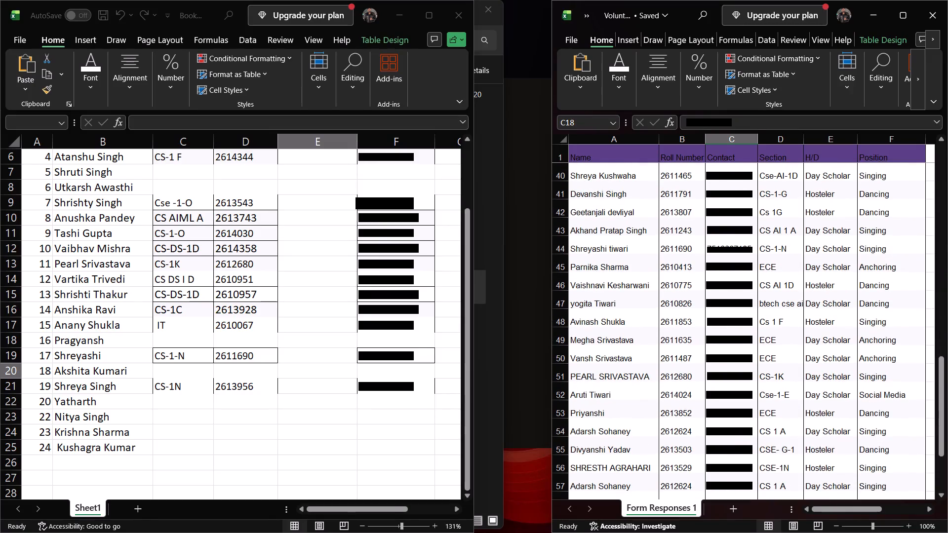
pyautogui.scroll(2, 360, 264)
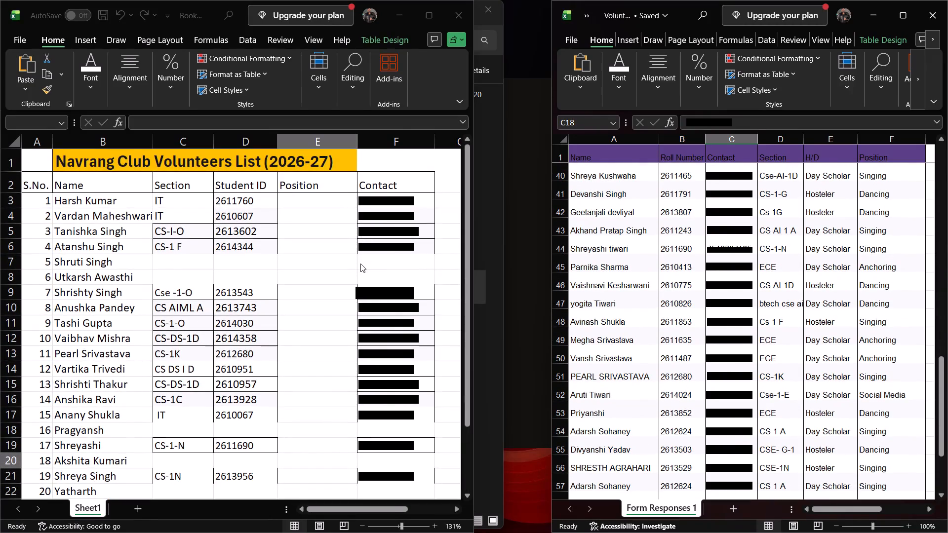
pyautogui.scroll(-2, 720, 305)
pyautogui.scroll(1, 720, 305)
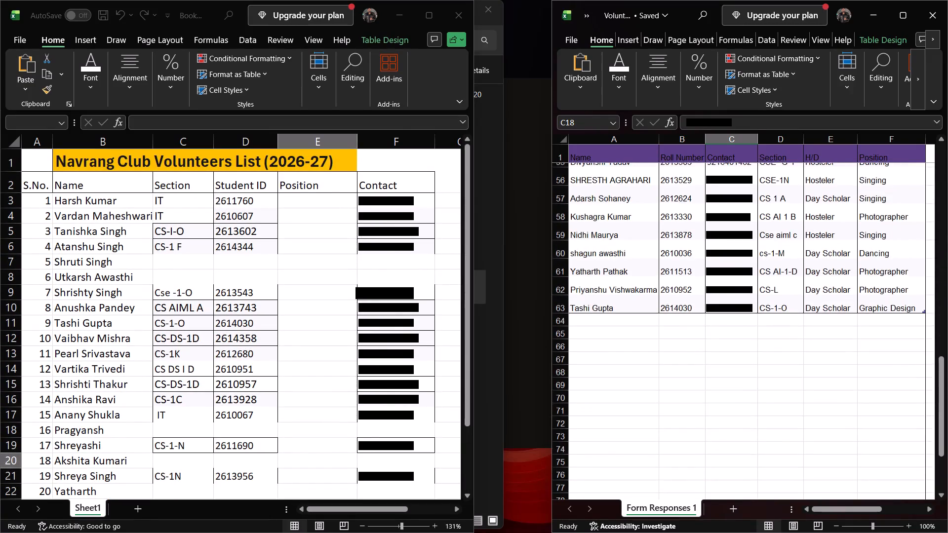
pyautogui.scroll(1, 720, 305)
pyautogui.click(878, 15)
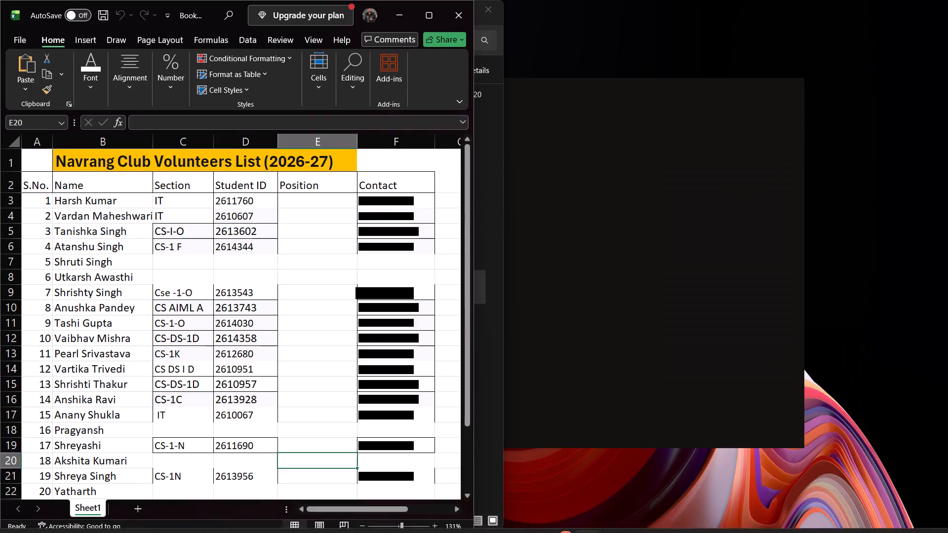
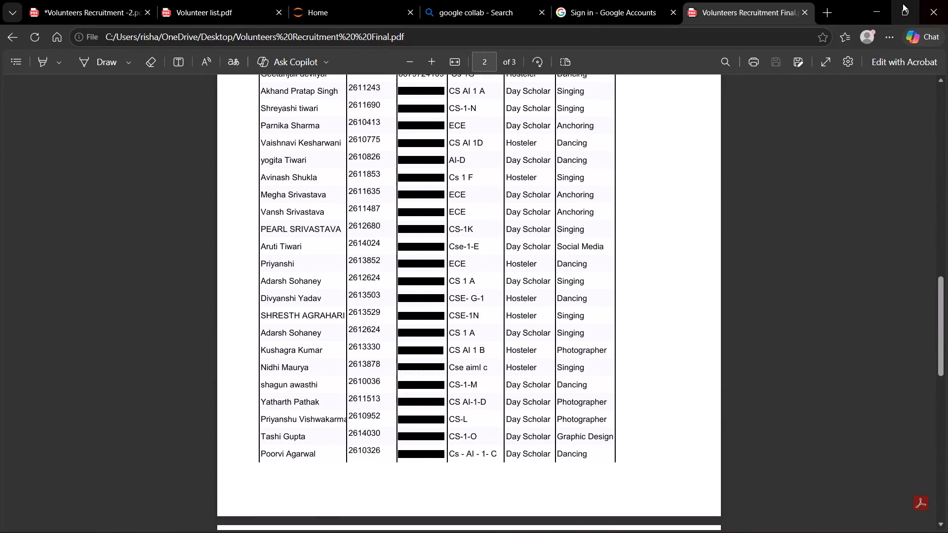
# Arrange the Volunteers Recruitment Final PDF side by side with the volunteers list workbook.
pyautogui.click(903, 5)
pyautogui.moveTo(390, 402); pyautogui.dragTo(424, 35)
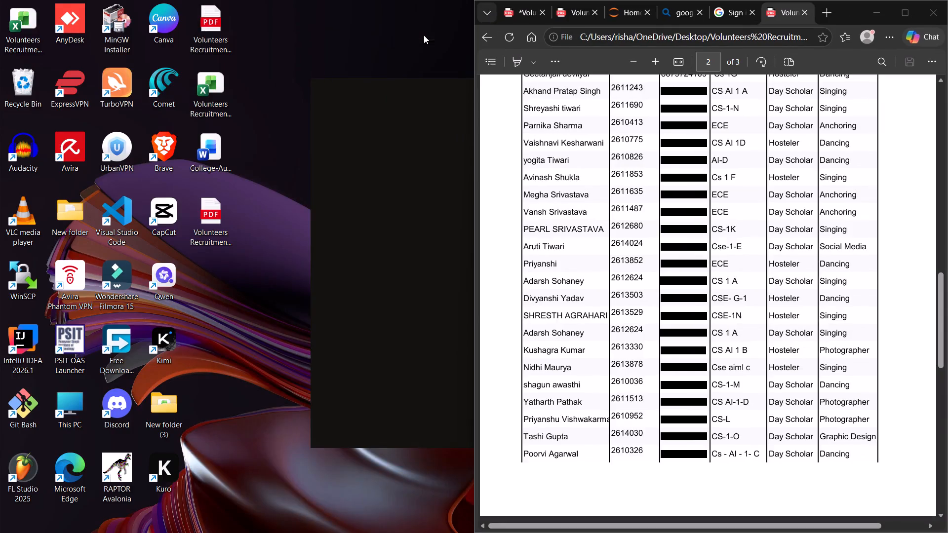
pyautogui.click(85, 116)
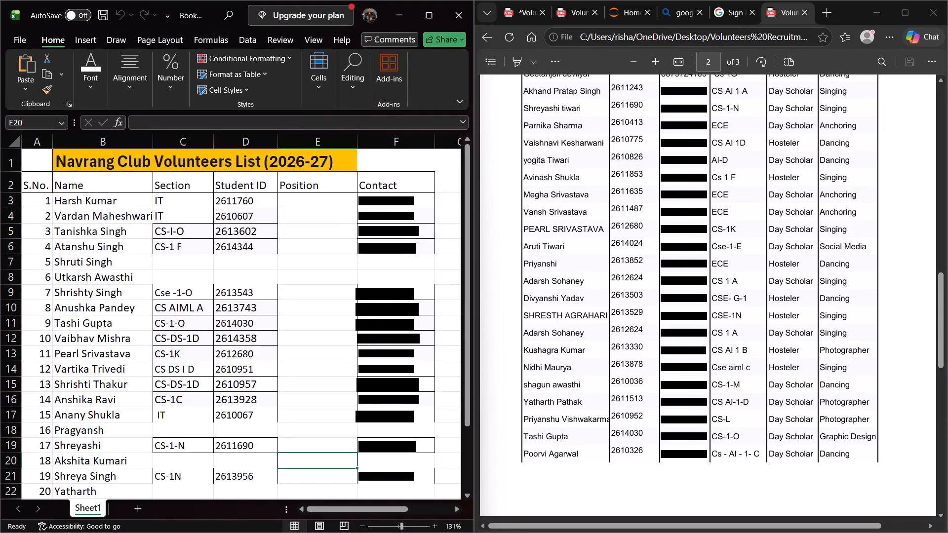
# Find the row 7 volunteer on page 3 of the PDF and copy the roll number into Student ID cell D7.
pyautogui.scroll(-2, 393, 288)
pyautogui.scroll(1, 186, 318)
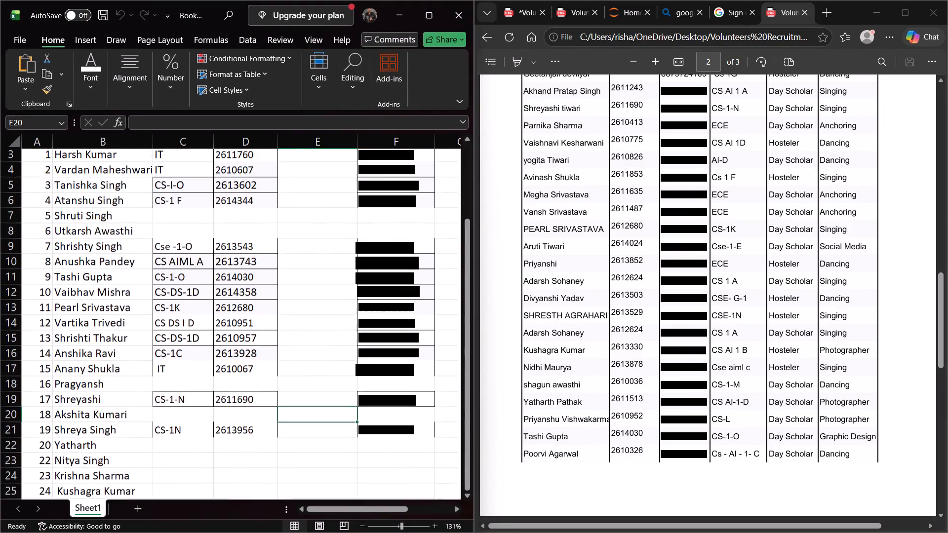
pyautogui.scroll(1, 186, 318)
pyautogui.click(181, 241)
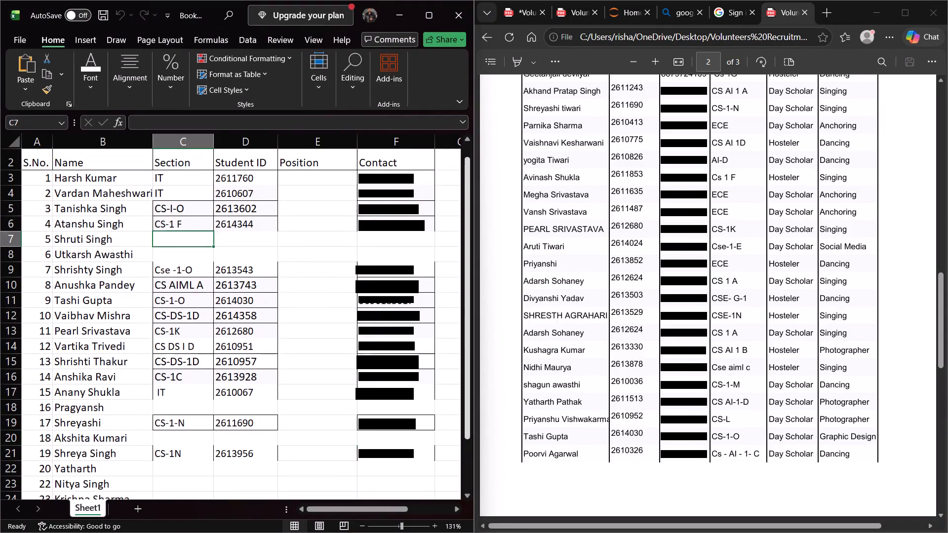
pyautogui.scroll(-3, 633, 400)
pyautogui.scroll(-1, 597, 296)
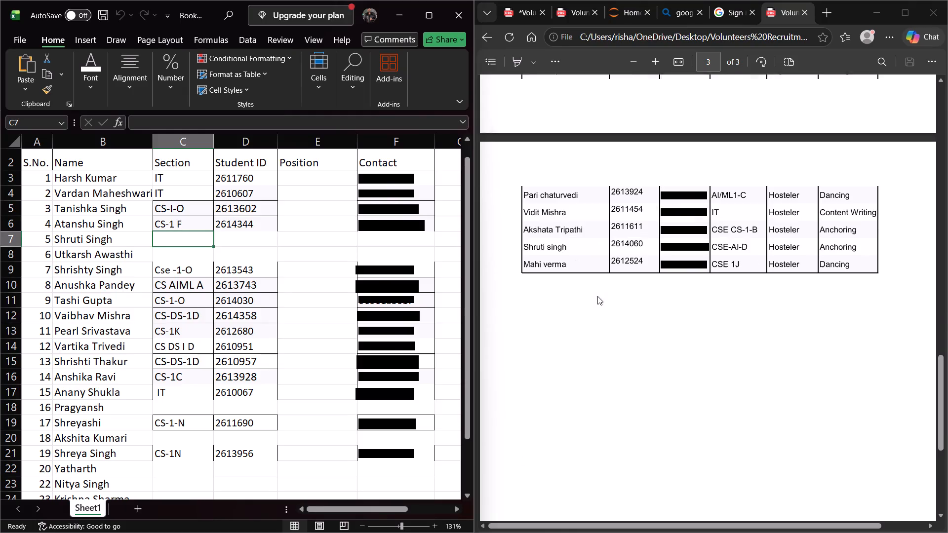
pyautogui.scroll(-1, 597, 296)
pyautogui.moveTo(646, 242); pyautogui.dragTo(610, 240)
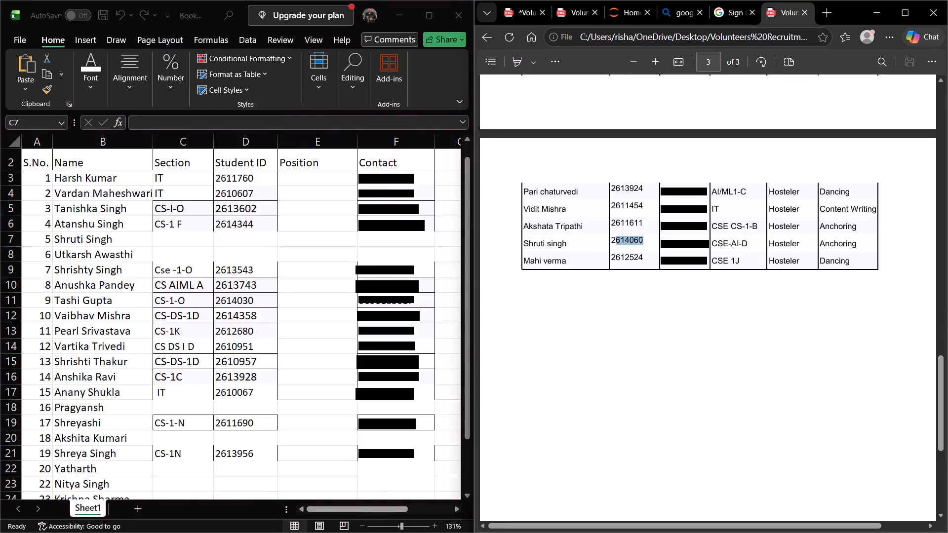
pyautogui.click(649, 243)
pyautogui.moveTo(646, 239); pyautogui.dragTo(608, 239)
pyautogui.moveTo(608, 239); pyautogui.dragTo(597, 240)
pyautogui.hotkey('ctrl', 'c')
pyautogui.doubleClick(243, 237)
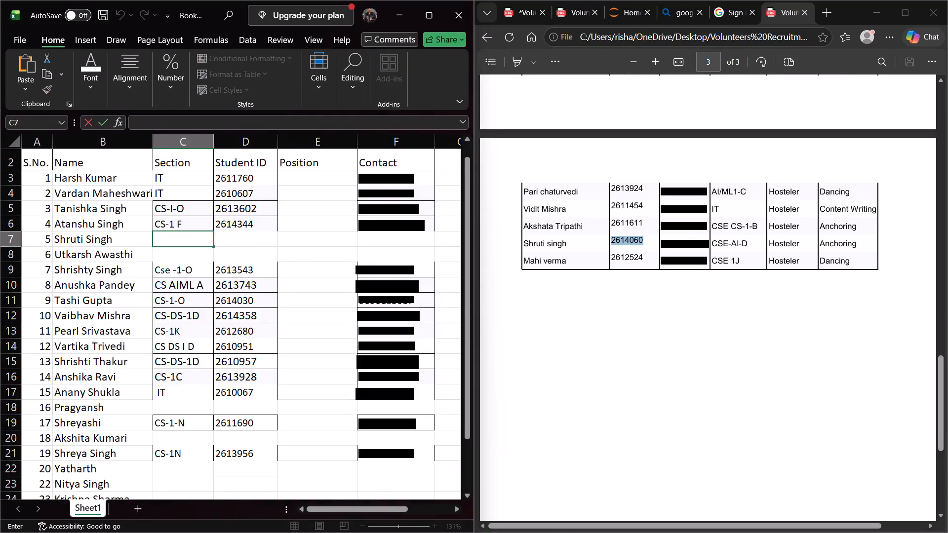
pyautogui.hotkey('ctrl', 'v')
pyautogui.hotkey('ctrl', 'z')
pyautogui.click(245, 238)
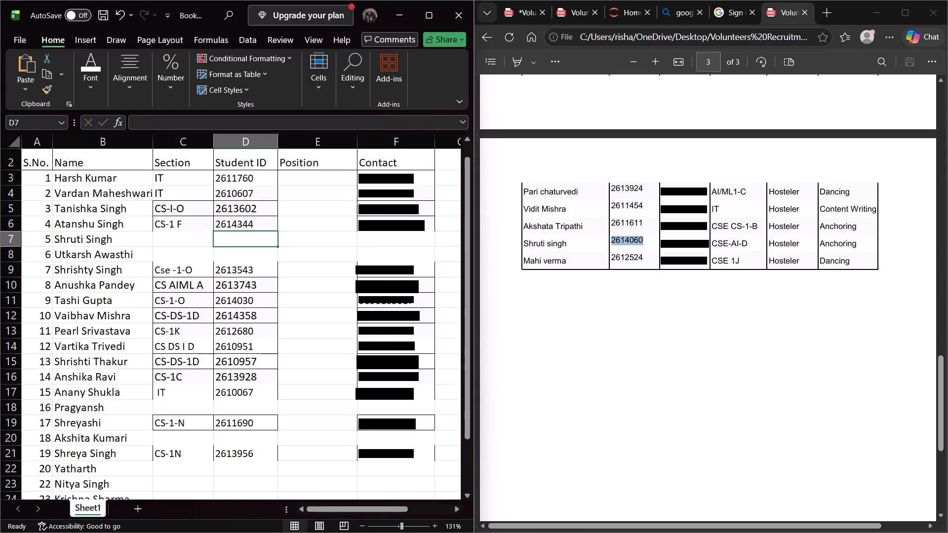
pyautogui.hotkey('ctrl', 'v')
# Copy the section CSE-AI-D from the same PDF entry into Section cell C7 of the volunteers list.
pyautogui.click(163, 237)
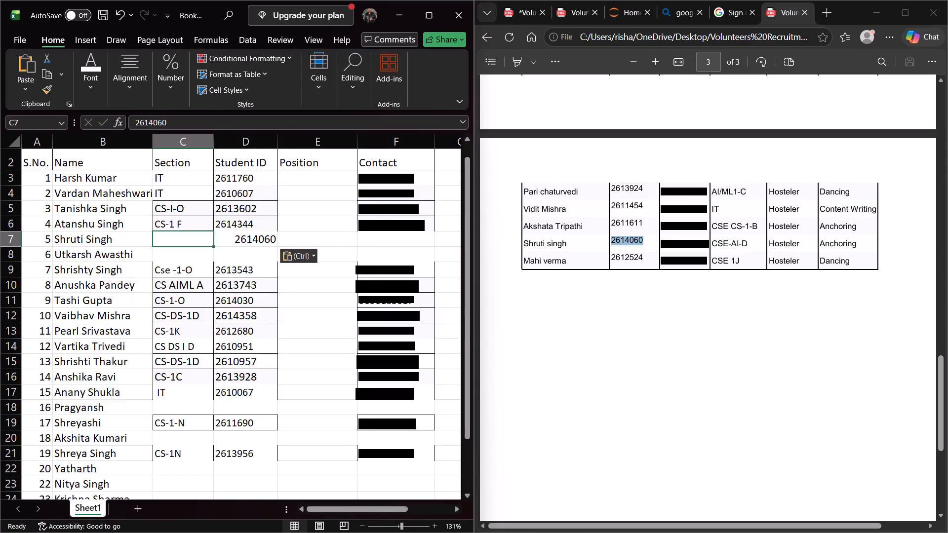
pyautogui.click(772, 248)
pyautogui.moveTo(754, 240); pyautogui.dragTo(708, 245)
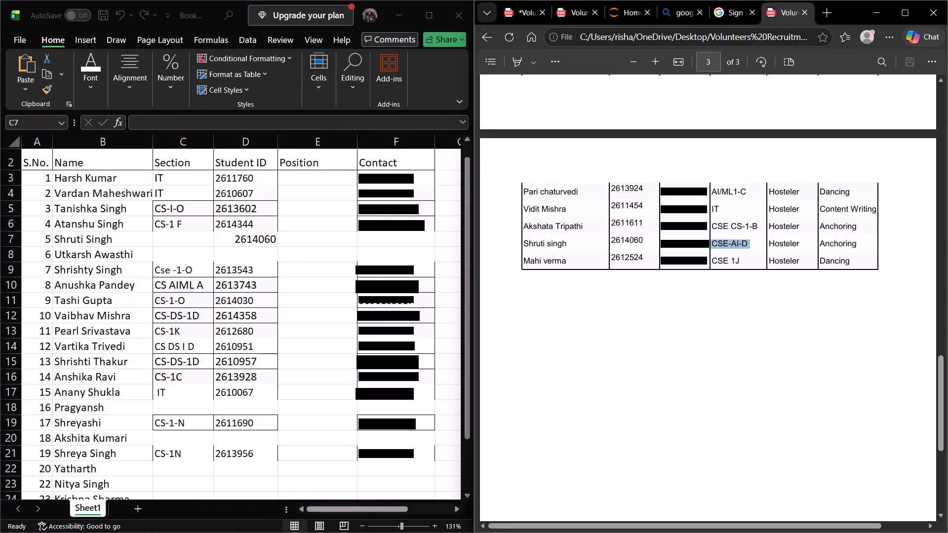
pyautogui.hotkey('ctrl', 'c')
pyautogui.click(195, 235)
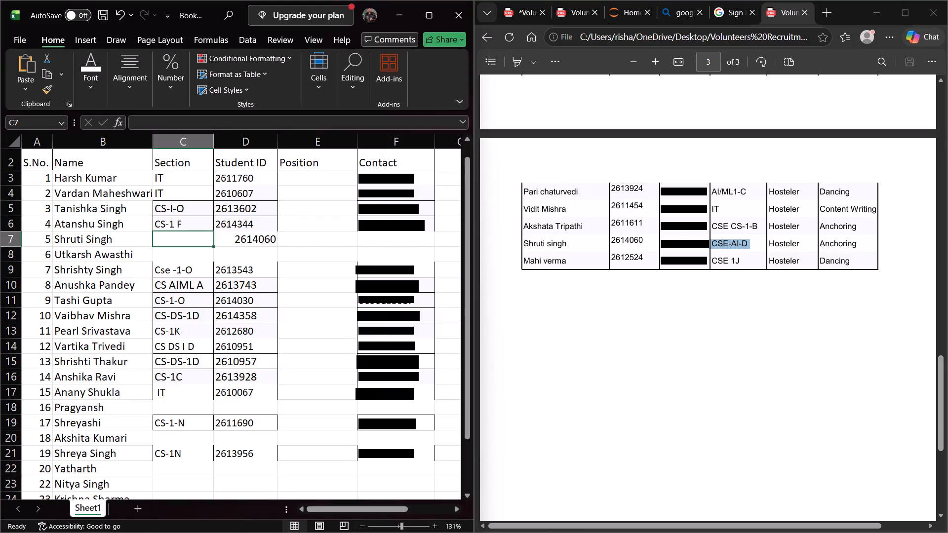
pyautogui.click(194, 239)
pyautogui.hotkey('ctrl', 'v')
# Copy the contact number from the same PDF entry into Contact cell F7 of the volunteers list.
pyautogui.click(403, 236)
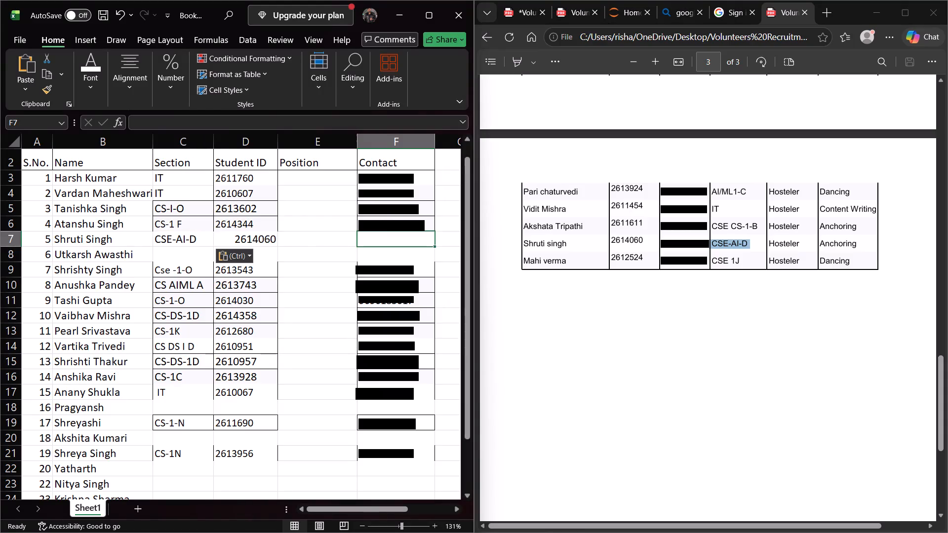
pyautogui.click(706, 243)
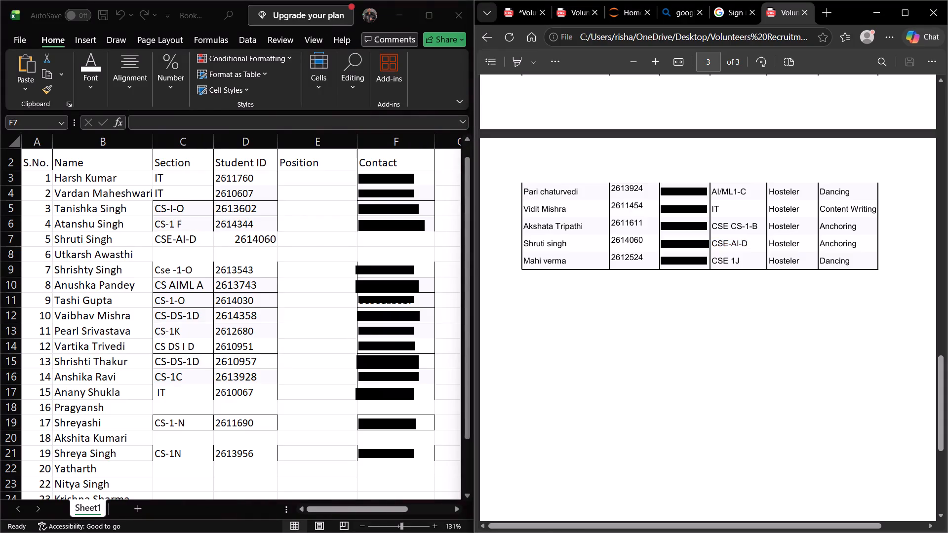
pyautogui.moveTo(707, 242); pyautogui.dragTo(652, 244)
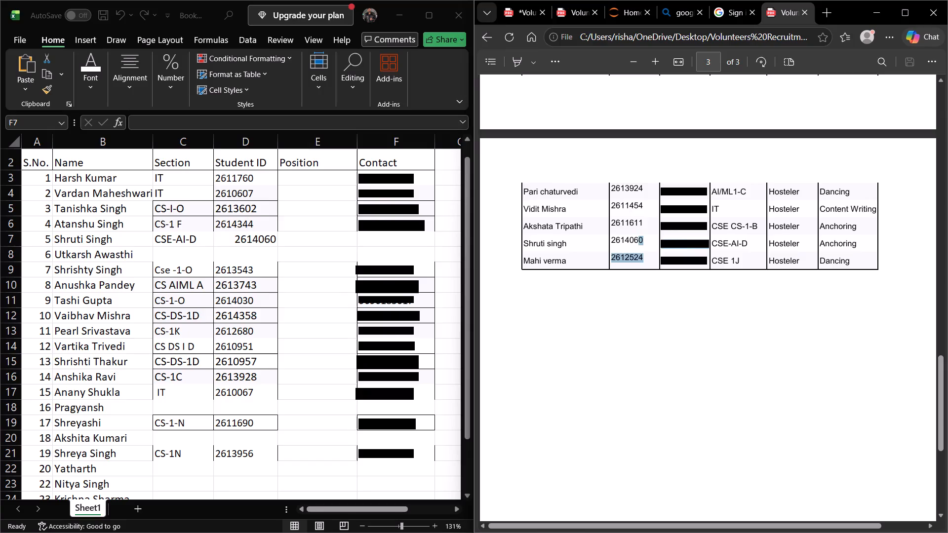
pyautogui.moveTo(652, 244); pyautogui.dragTo(662, 241)
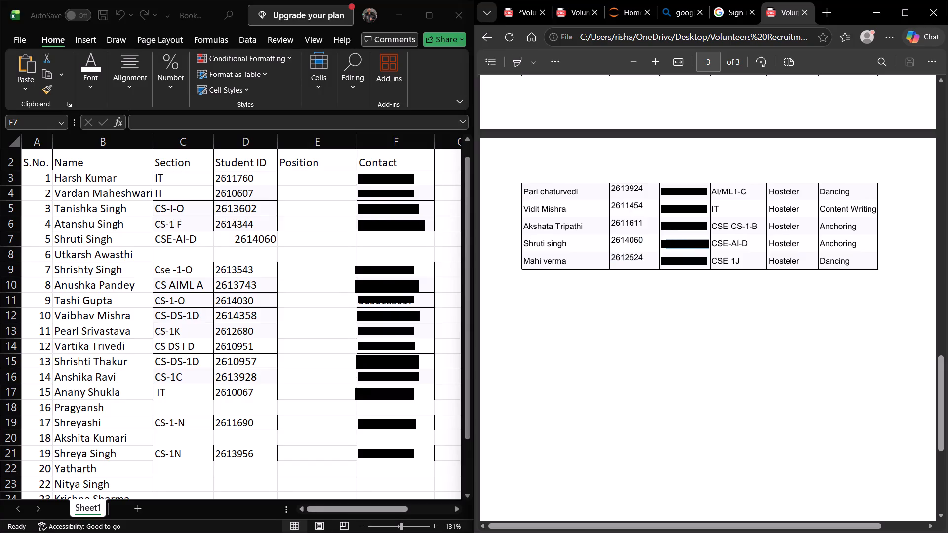
pyautogui.moveTo(662, 241); pyautogui.dragTo(653, 239)
pyautogui.hotkey('ctrl', 'c')
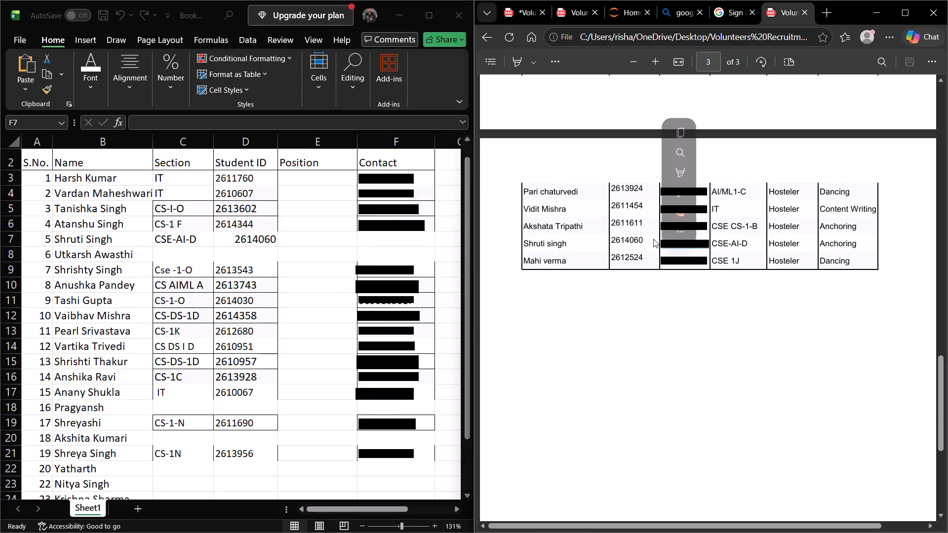
pyautogui.click(389, 238)
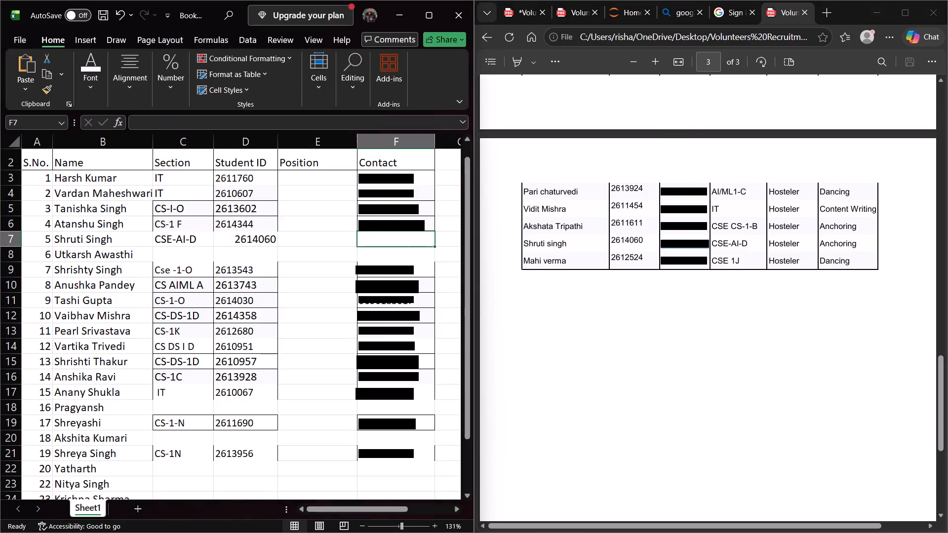
pyautogui.hotkey('ctrl', 'v')
# Check the PDF for the row 8 volunteer and look over the list for rows still lacking details.
pyautogui.click(160, 252)
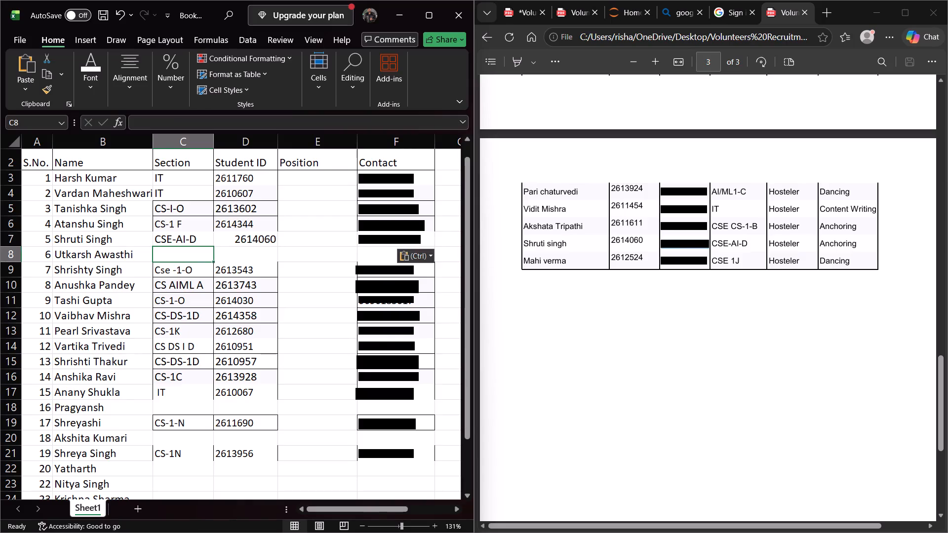
pyautogui.scroll(2, 606, 228)
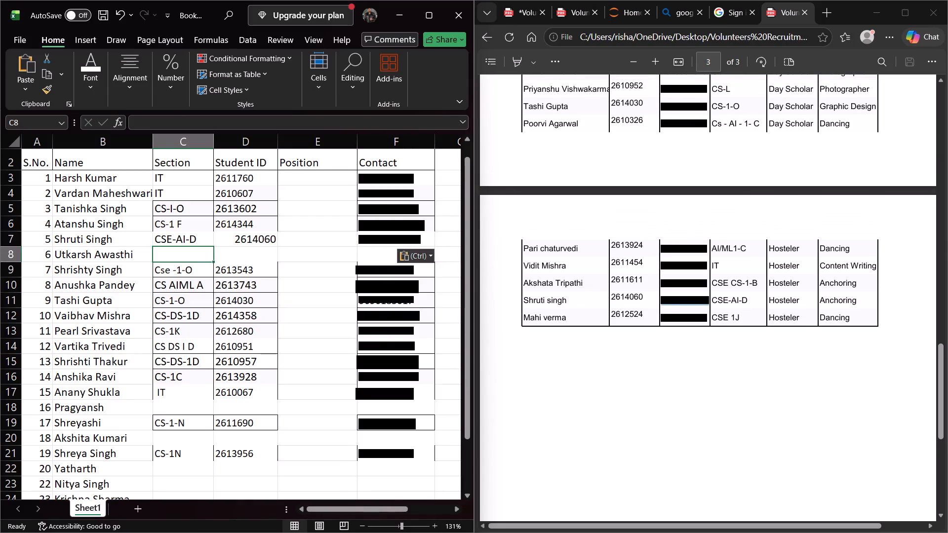
pyautogui.click(289, 300)
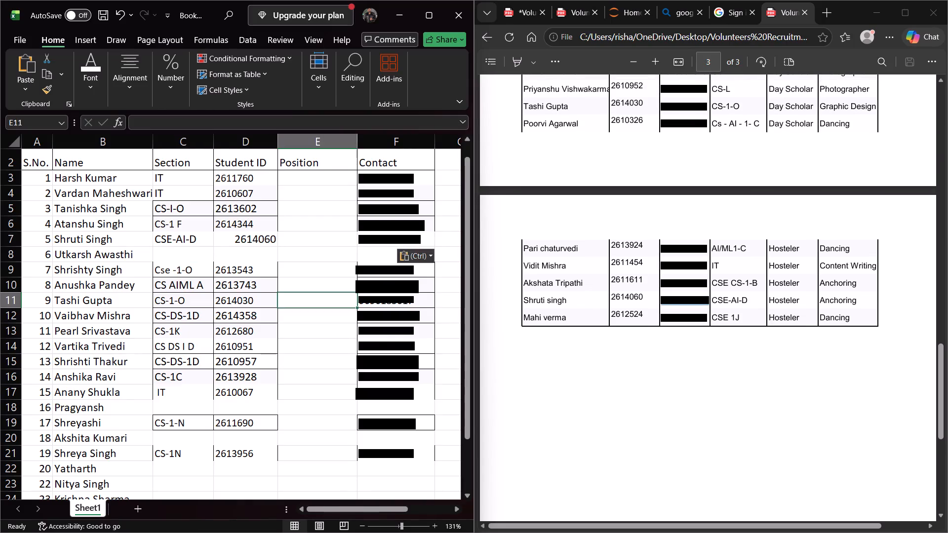
pyautogui.scroll(-1, 253, 306)
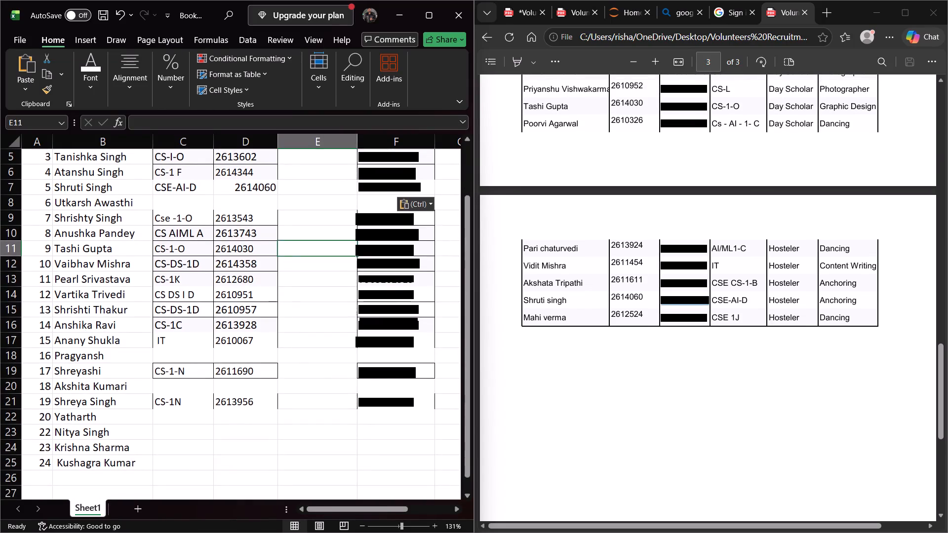
# Find the row 18 volunteer on page 1 of the PDF and copy the roll number into Student ID cell D18.
pyautogui.click(182, 352)
pyautogui.scroll(3, 531, 269)
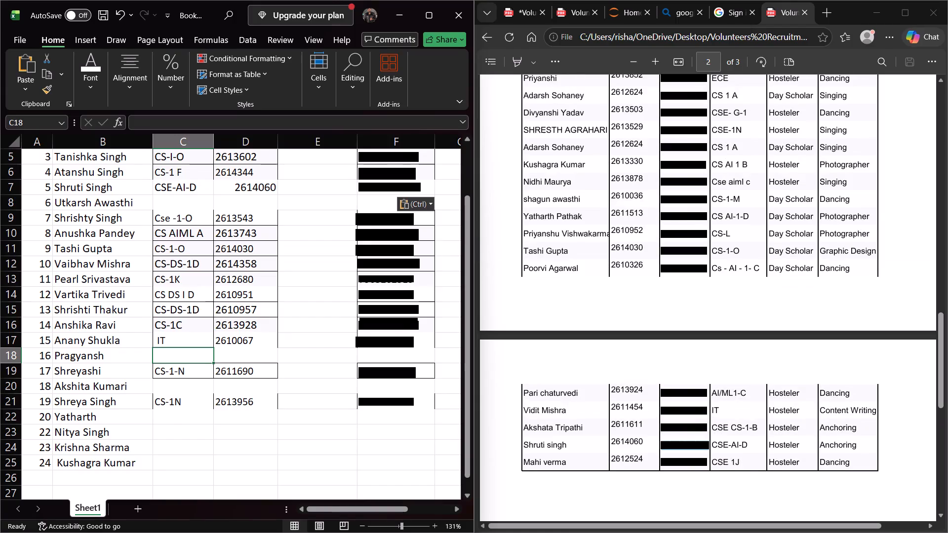
pyautogui.scroll(3, 531, 269)
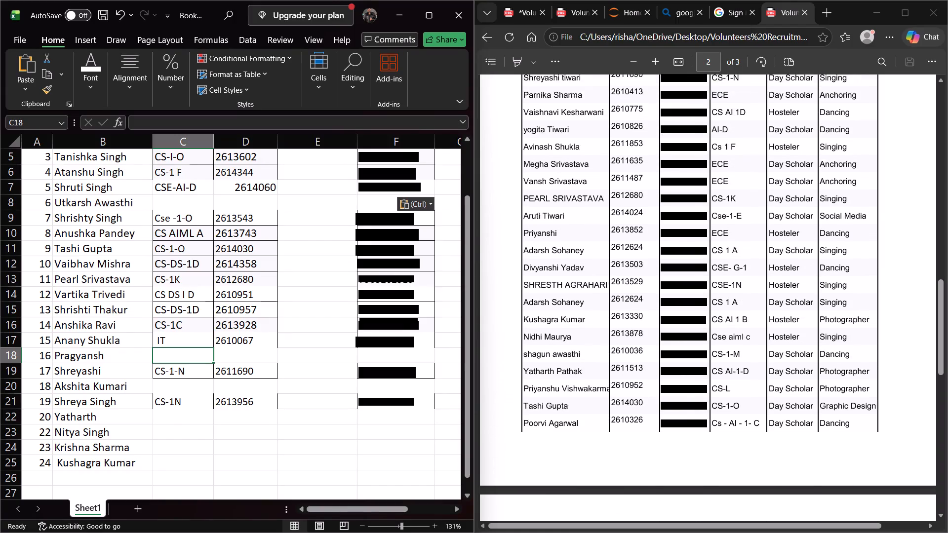
pyautogui.scroll(3, 531, 269)
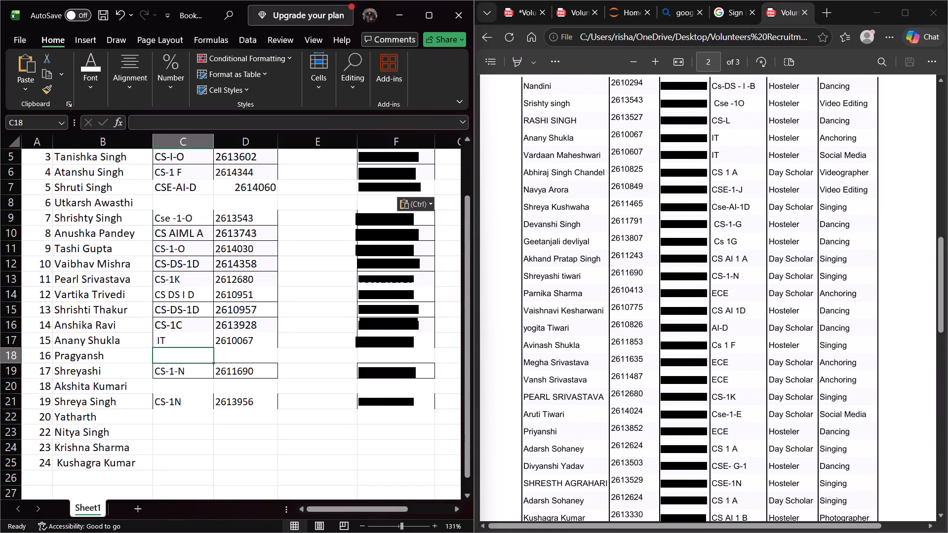
pyautogui.scroll(5, 531, 269)
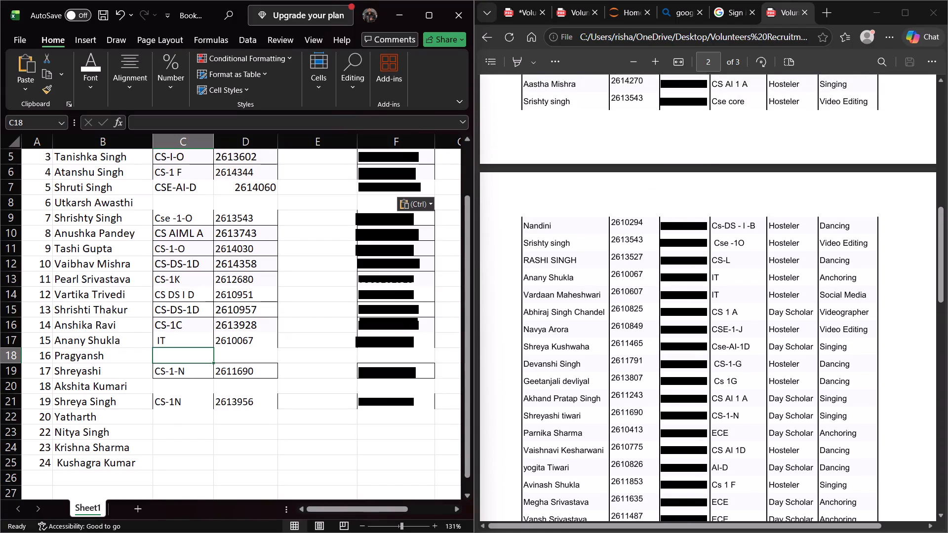
pyautogui.scroll(5, 531, 269)
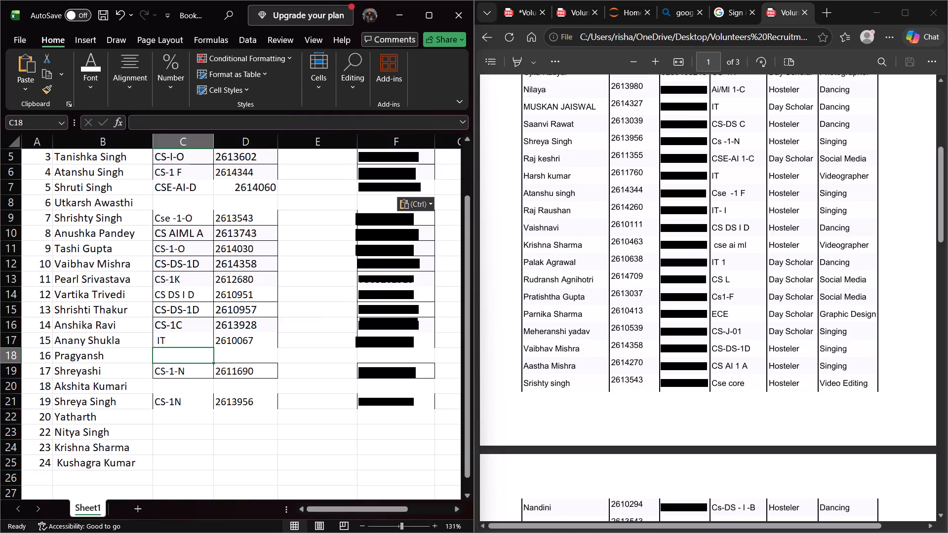
pyautogui.scroll(6, 531, 269)
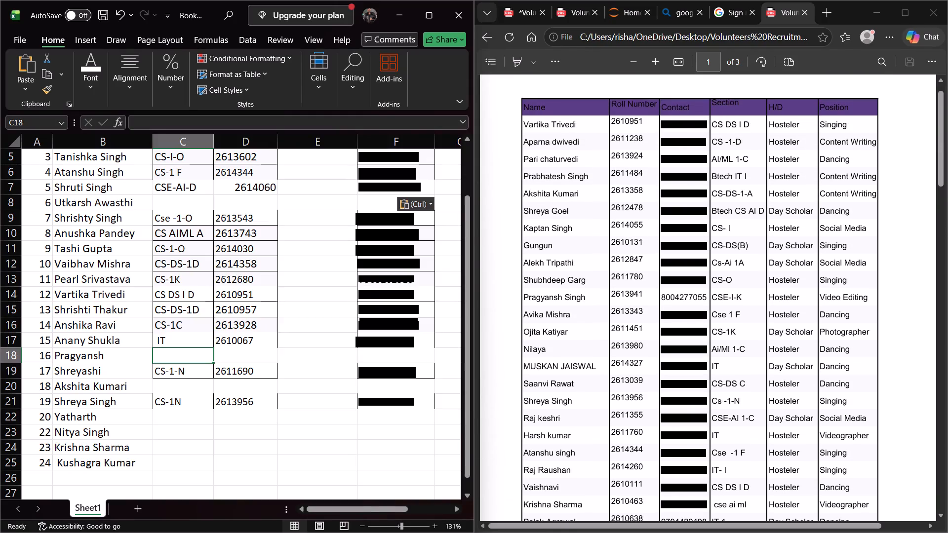
pyautogui.scroll(1, 531, 269)
pyautogui.scroll(-1, 555, 200)
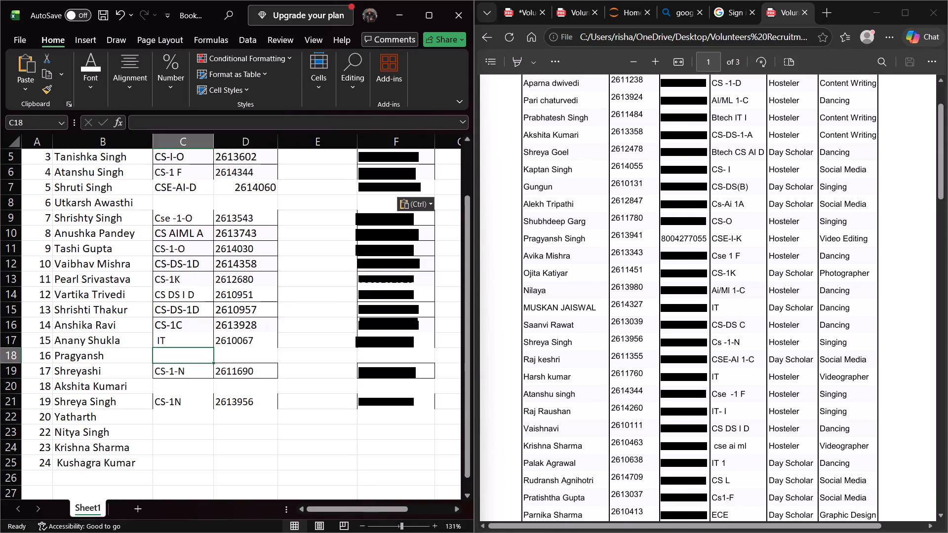
pyautogui.moveTo(643, 233); pyautogui.dragTo(604, 231)
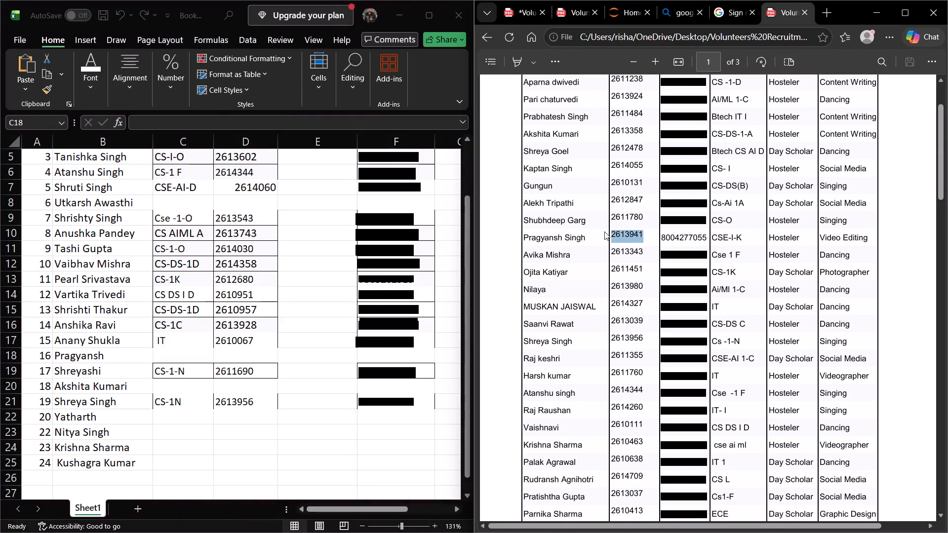
pyautogui.hotkey('ctrl', 'c')
pyautogui.click(187, 352)
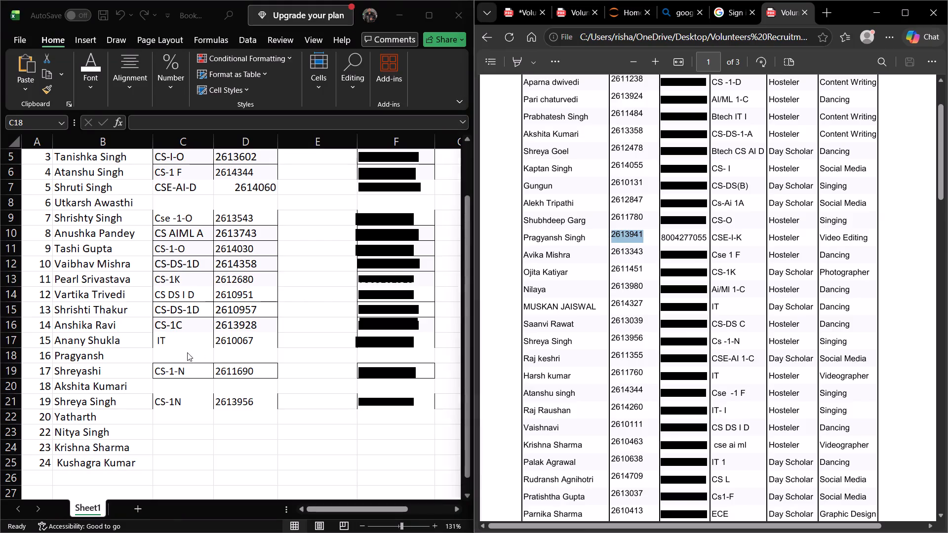
pyautogui.click(235, 354)
pyautogui.hotkey('ctrl', 'v')
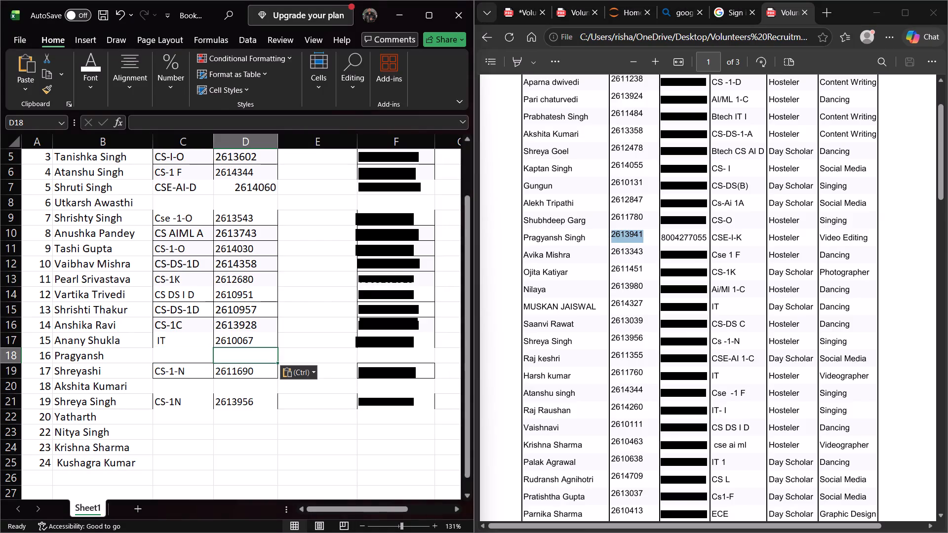
# Copy the contact number from the row 18 volunteer's PDF entry into Contact cell F18 of the volunteers list.
pyautogui.click(379, 351)
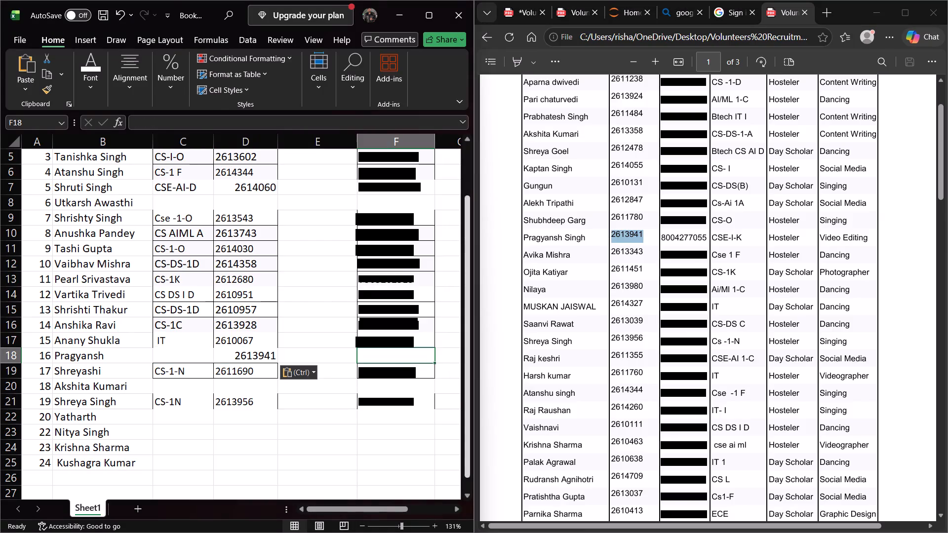
pyautogui.moveTo(706, 237); pyautogui.dragTo(659, 238)
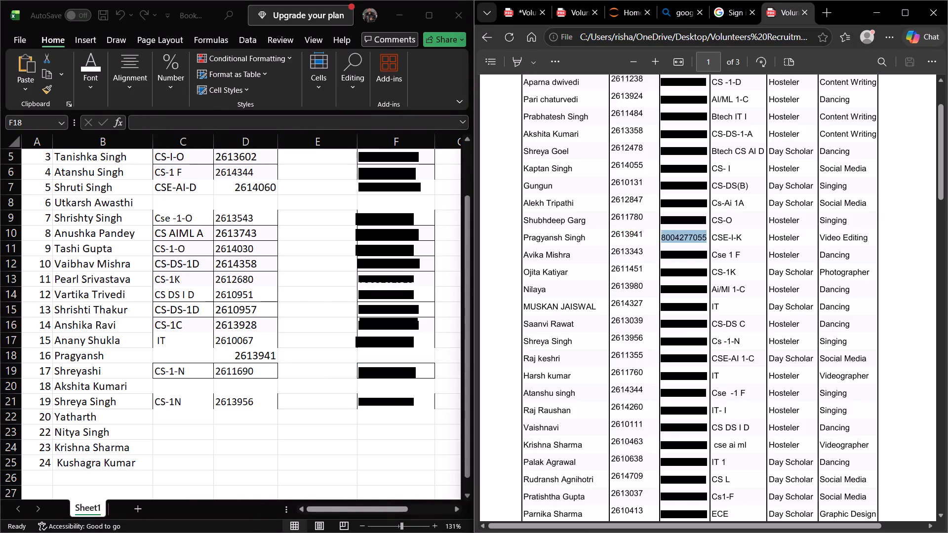
pyautogui.moveTo(659, 238); pyautogui.dragTo(659, 236)
pyautogui.hotkey('ctrl', 'c')
pyautogui.click(375, 344)
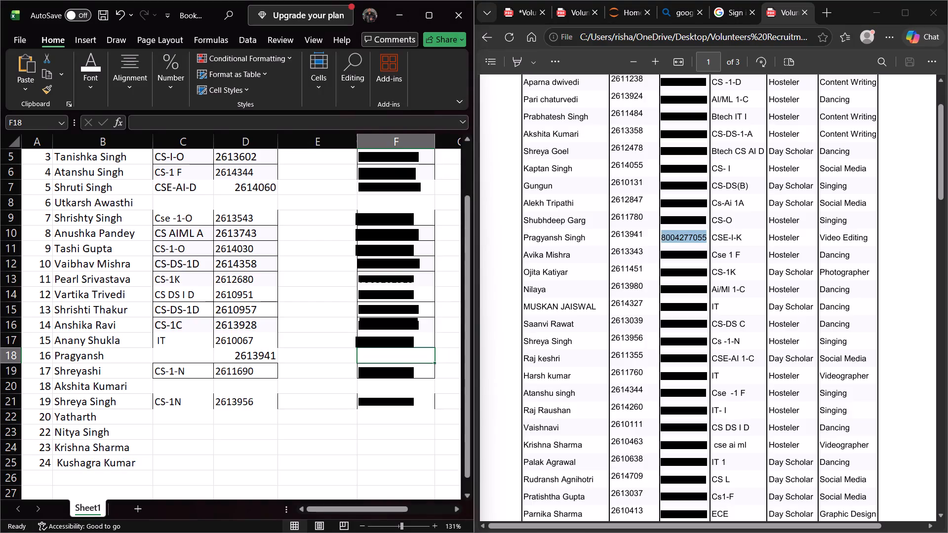
pyautogui.click(374, 350)
pyautogui.hotkey('ctrl', 'v')
# Copy the section CSE-I-K from the same PDF entry into Section cell C18 of the volunteers list.
pyautogui.click(184, 355)
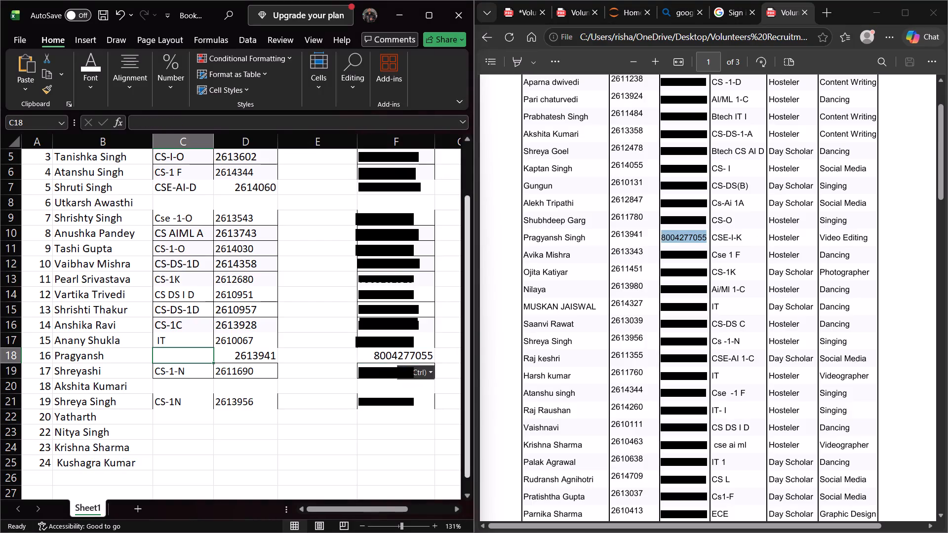
pyautogui.moveTo(743, 236); pyautogui.dragTo(703, 236)
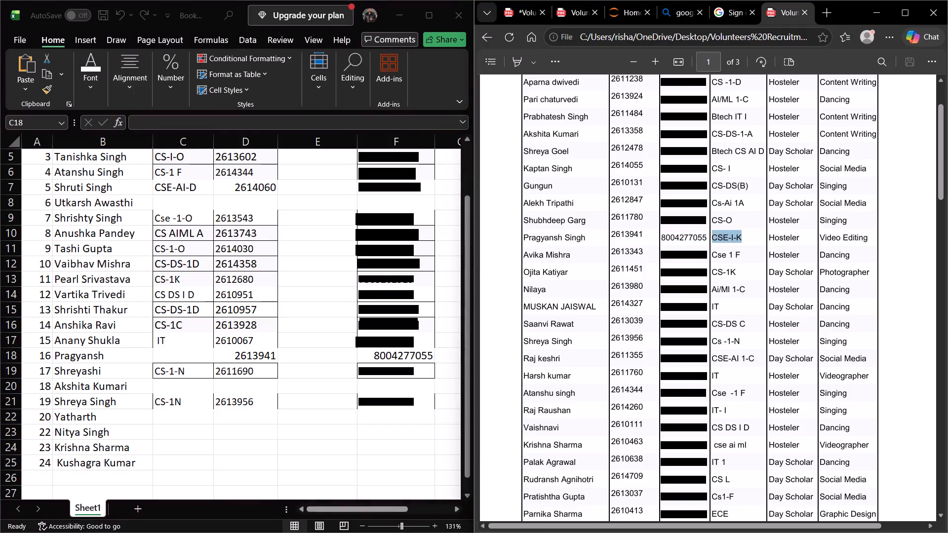
pyautogui.moveTo(703, 236); pyautogui.dragTo(706, 238)
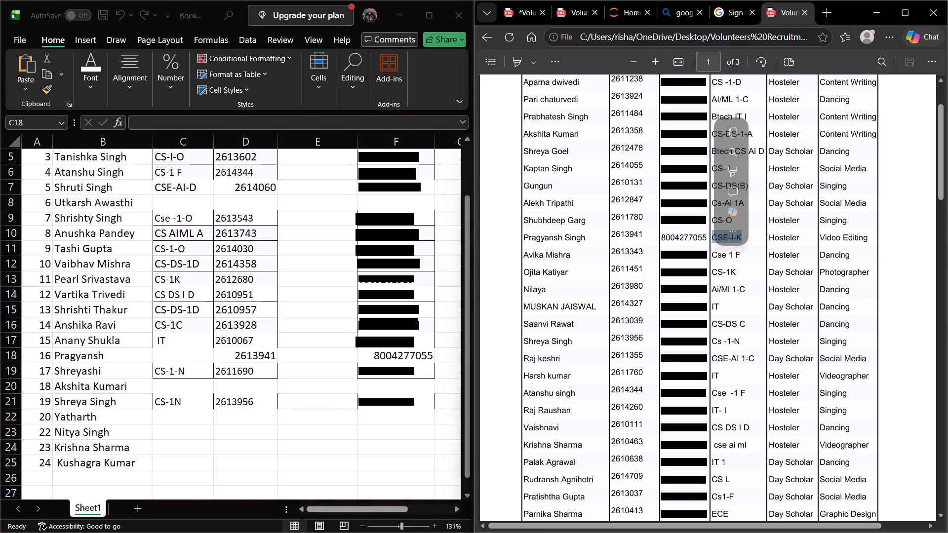
pyautogui.hotkey('ctrl', 'c')
pyautogui.click(174, 344)
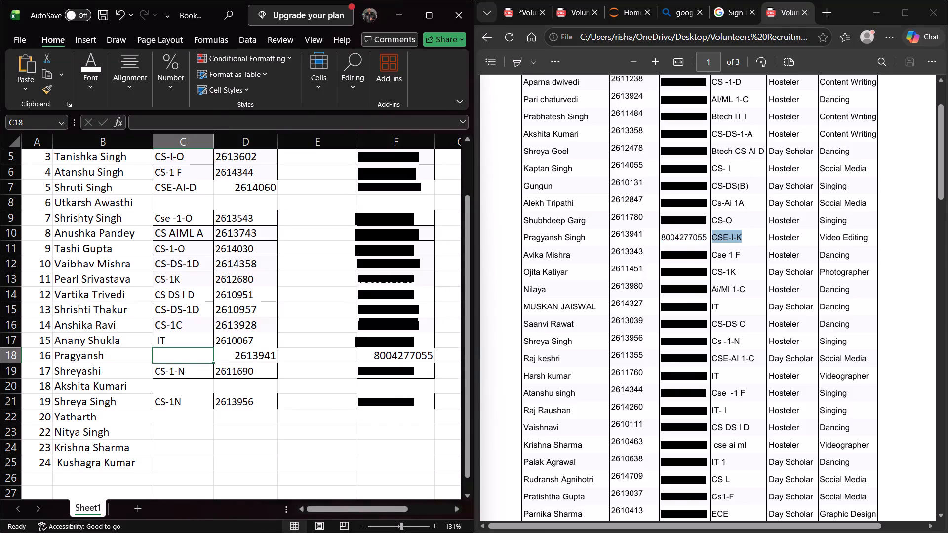
pyautogui.click(174, 353)
pyautogui.hotkey('ctrl', 'v')
# Find the row 20 volunteer on page 1 of the PDF and copy the roll number into Student ID cell D20.
pyautogui.click(177, 387)
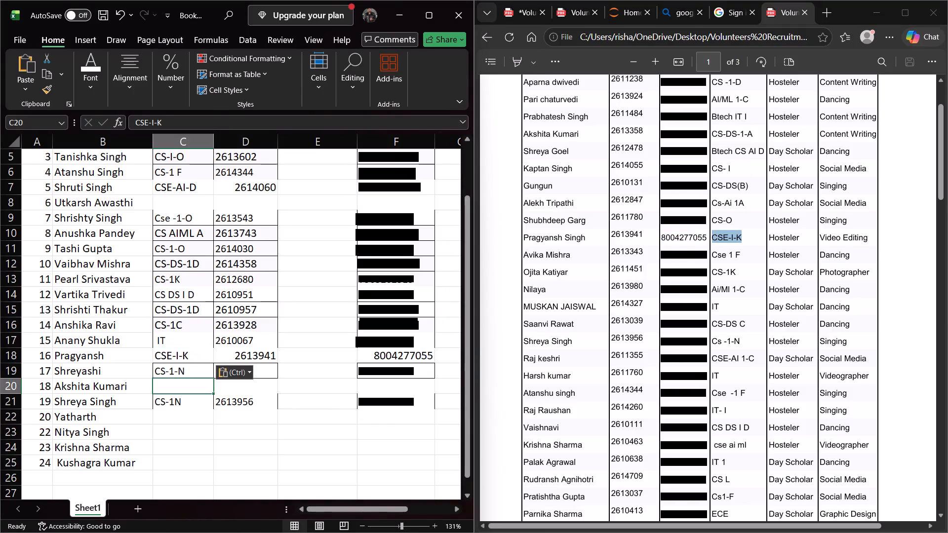
pyautogui.click(613, 302)
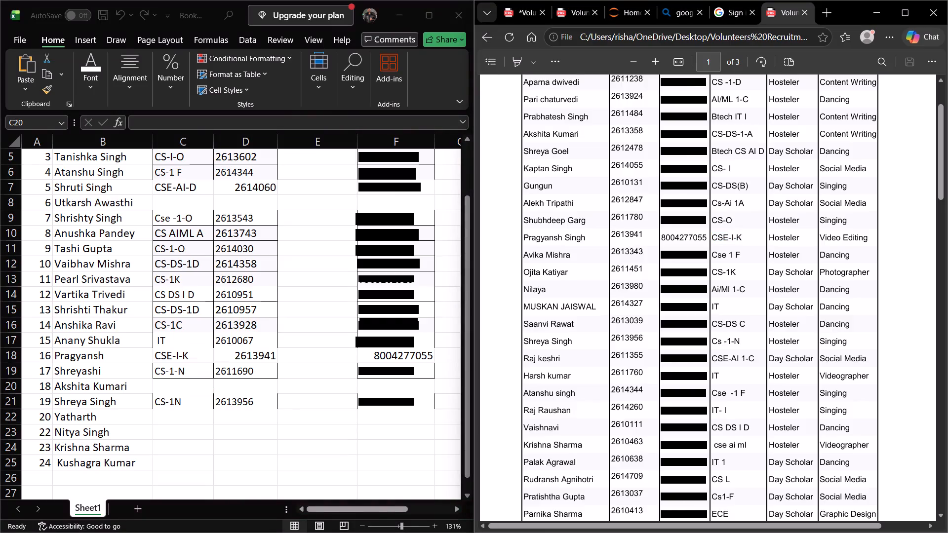
pyautogui.scroll(3, 613, 302)
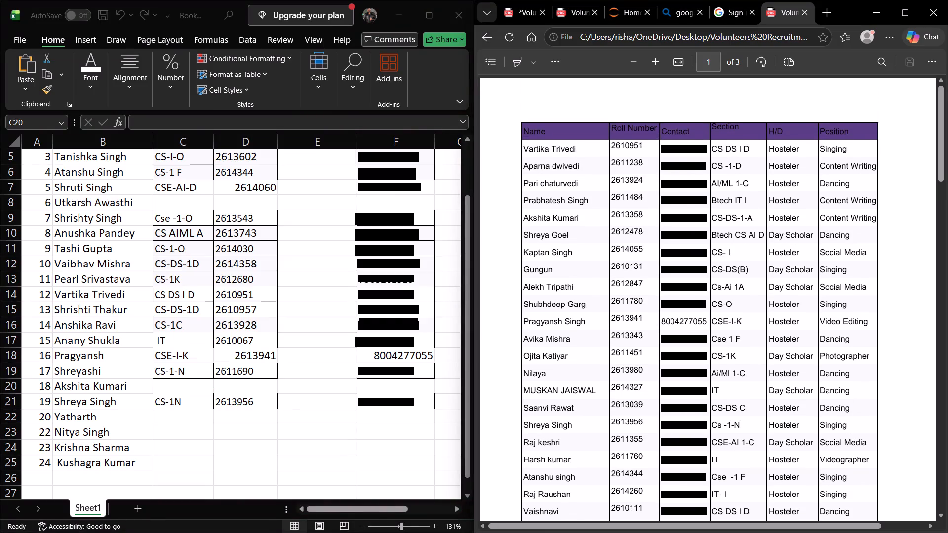
pyautogui.moveTo(647, 216); pyautogui.dragTo(603, 214)
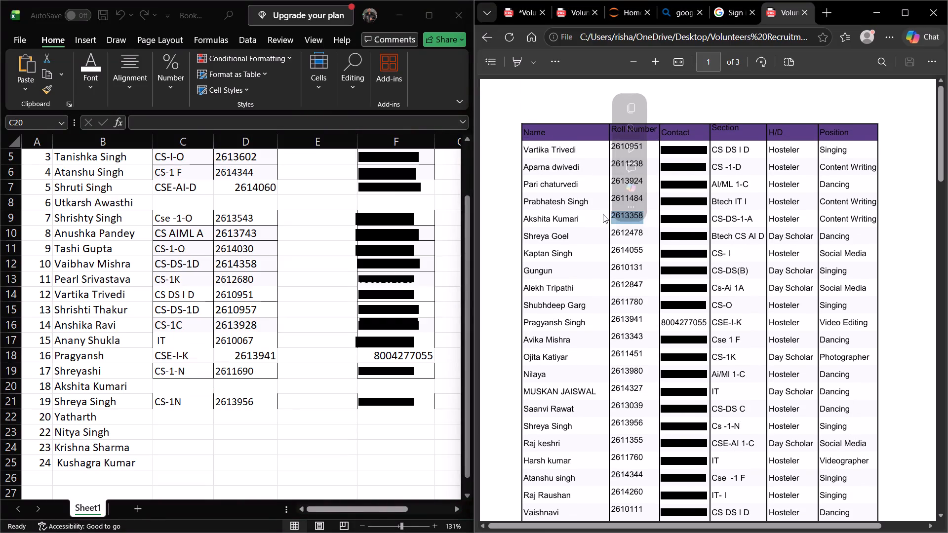
pyautogui.hotkey('ctrl', 'c')
pyautogui.click(248, 380)
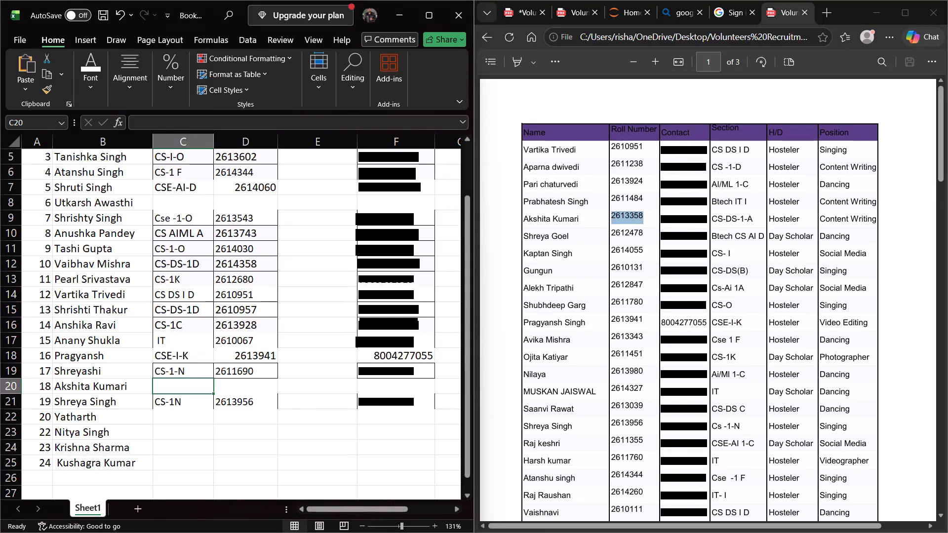
pyautogui.click(247, 383)
pyautogui.hotkey('ctrl', 'v')
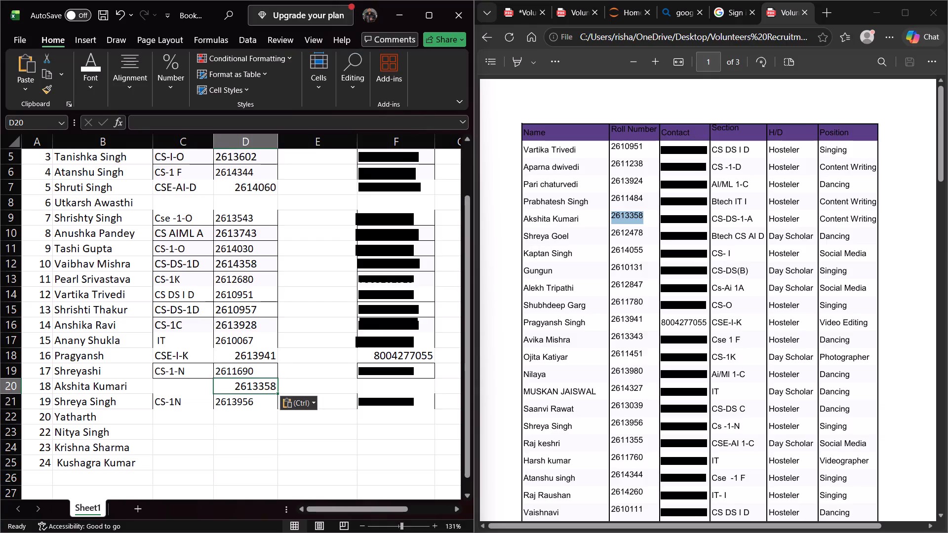
# Copy the contact number from the row 20 volunteer's PDF entry into Contact cell F20 of the volunteers list.
pyautogui.click(380, 384)
pyautogui.moveTo(708, 219); pyautogui.dragTo(657, 221)
pyautogui.hotkey('ctrl', 'c')
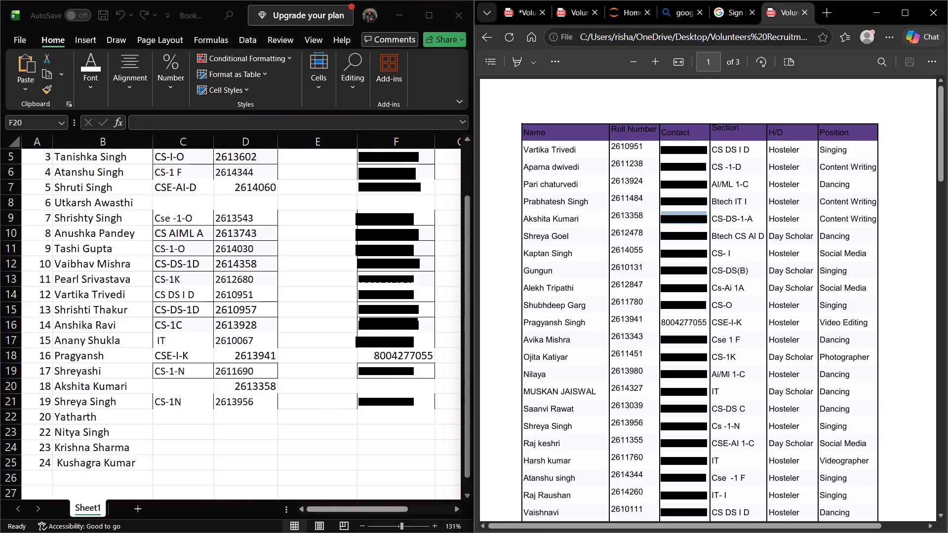
pyautogui.click(392, 381)
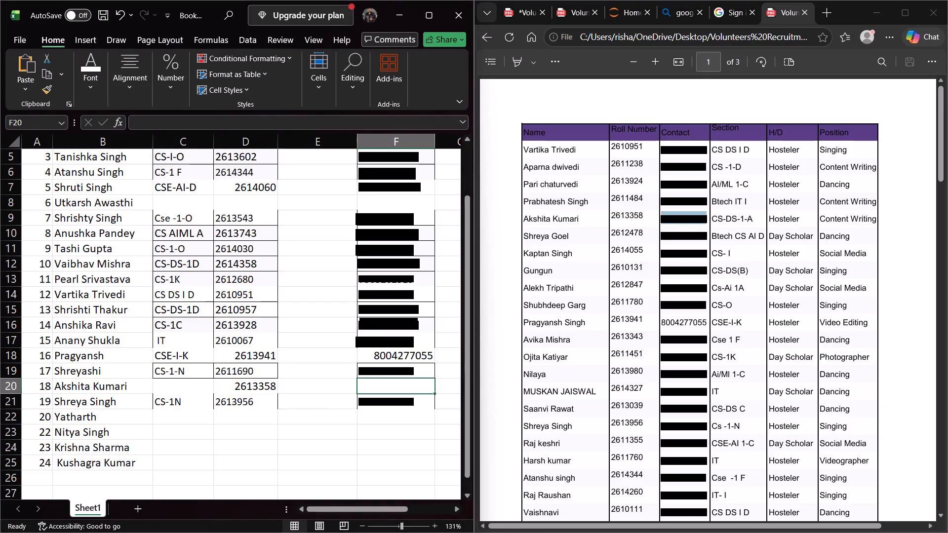
pyautogui.click(390, 386)
pyautogui.hotkey('ctrl', 'v')
# Copy the section CS-DS-1-A from the same PDF entry into Section cell C20 of the volunteers list.
pyautogui.click(182, 391)
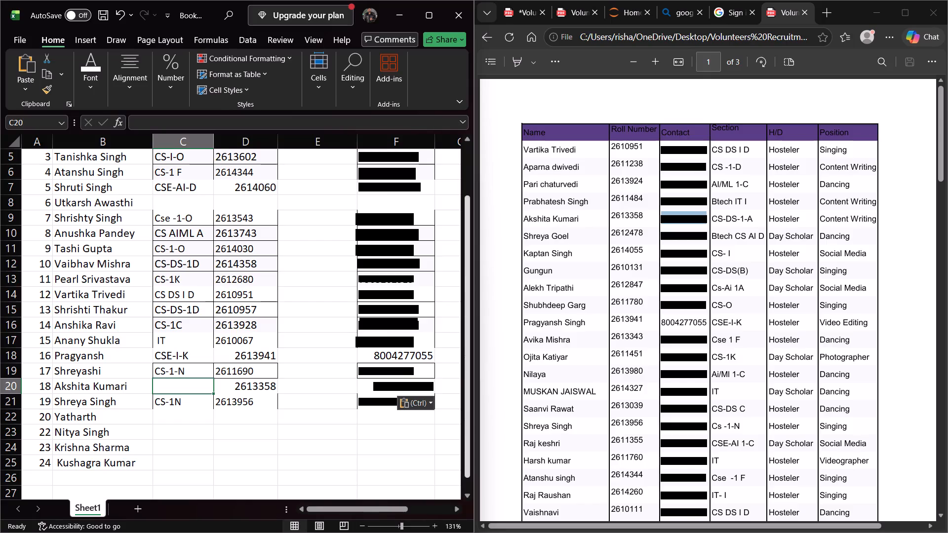
pyautogui.moveTo(756, 217); pyautogui.dragTo(709, 215)
pyautogui.hotkey('ctrl', 'c')
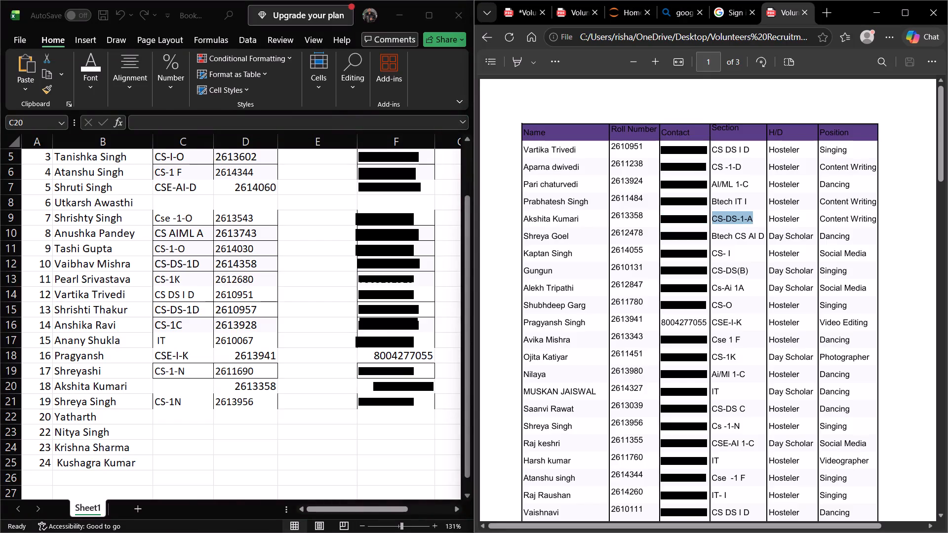
pyautogui.click(195, 383)
pyautogui.click(195, 384)
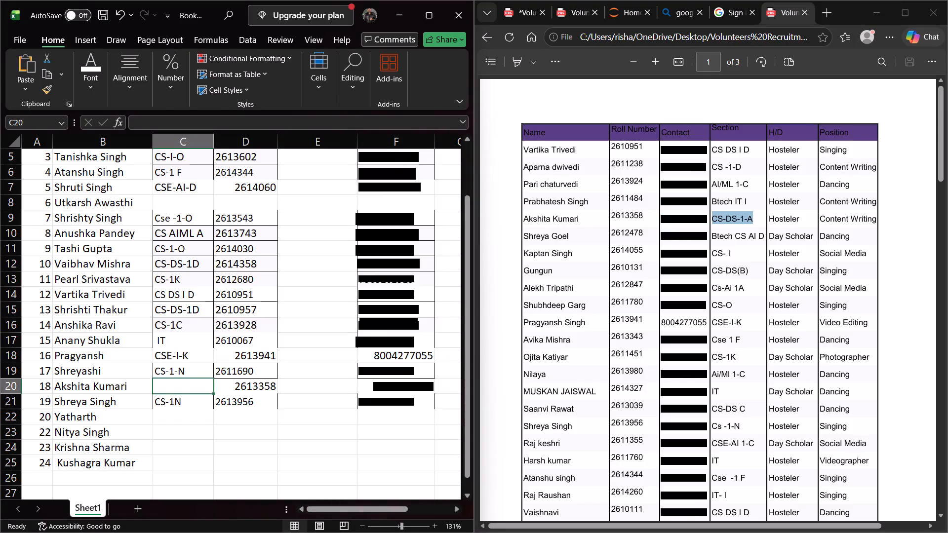
pyautogui.hotkey('ctrl', 'v')
# Look through all three pages of the Volunteers Recruitment PDF for the entries of the volunteers in rows 22 to 25.
pyautogui.click(191, 419)
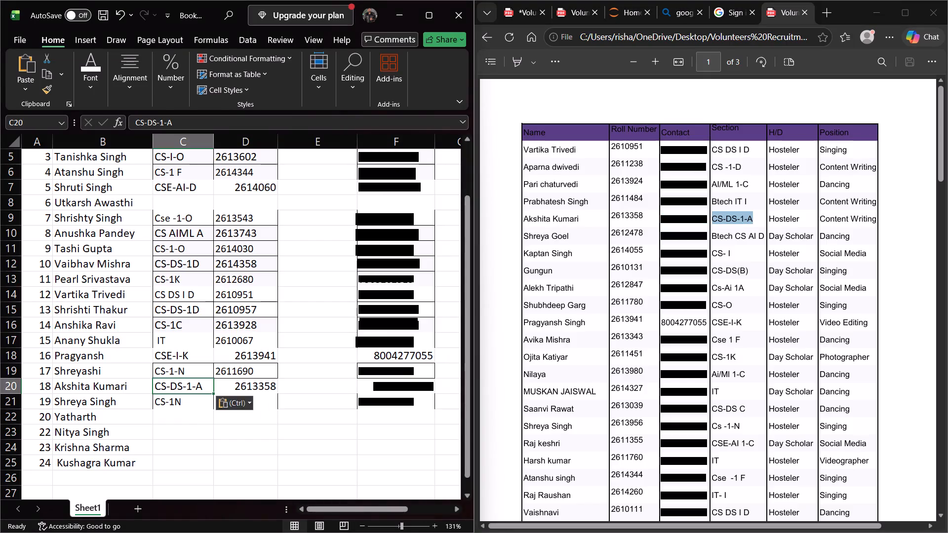
pyautogui.click(190, 419)
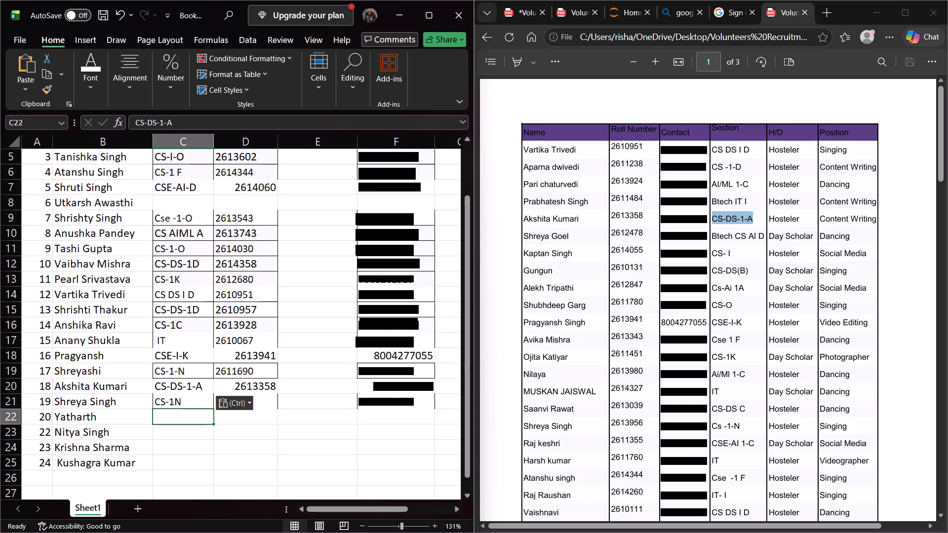
pyautogui.scroll(-1, 521, 428)
pyautogui.scroll(-2, 610, 417)
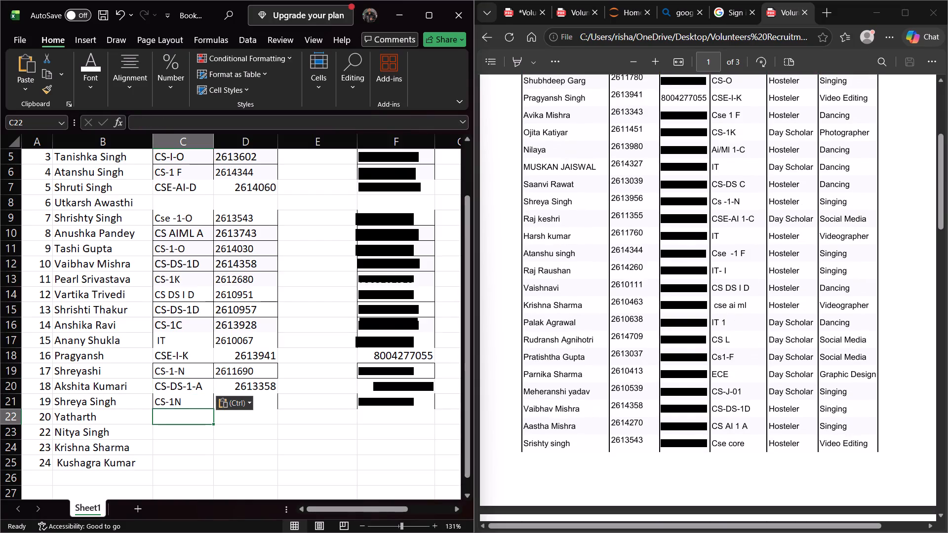
pyautogui.click(585, 359)
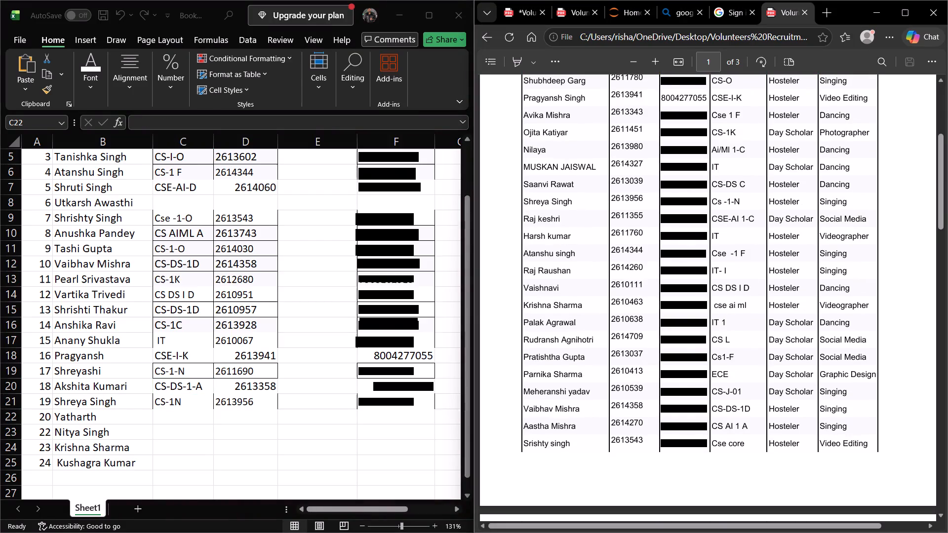
pyautogui.scroll(-2, 562, 333)
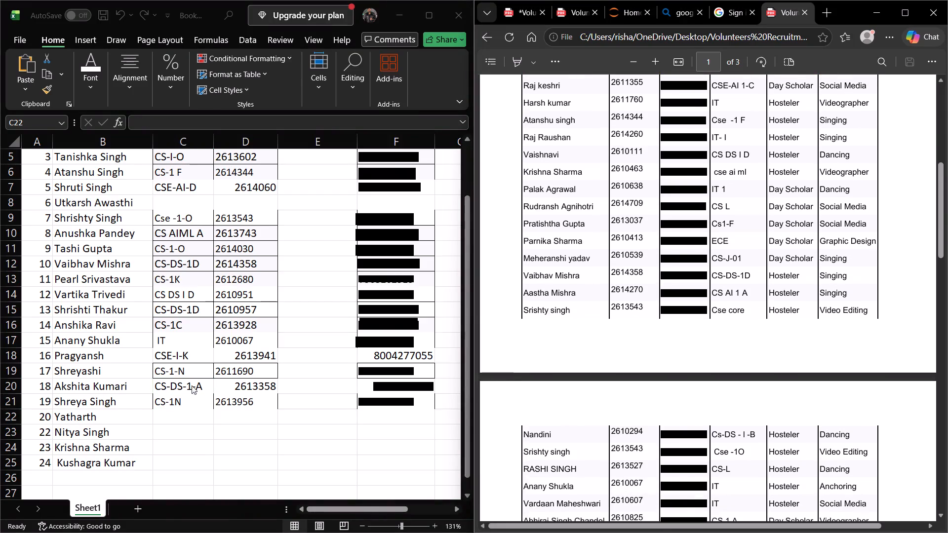
pyautogui.click(7, 416)
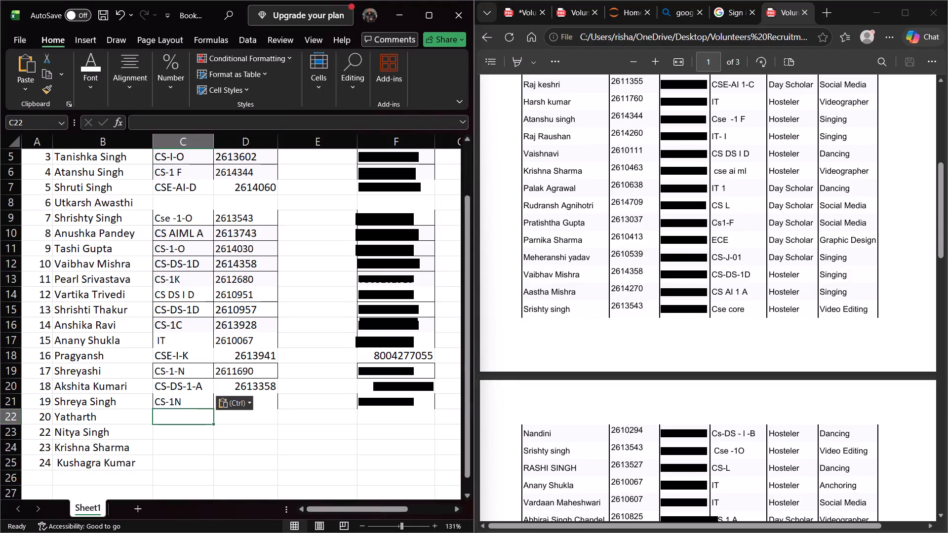
pyautogui.click(171, 436)
pyautogui.scroll(-7, 605, 361)
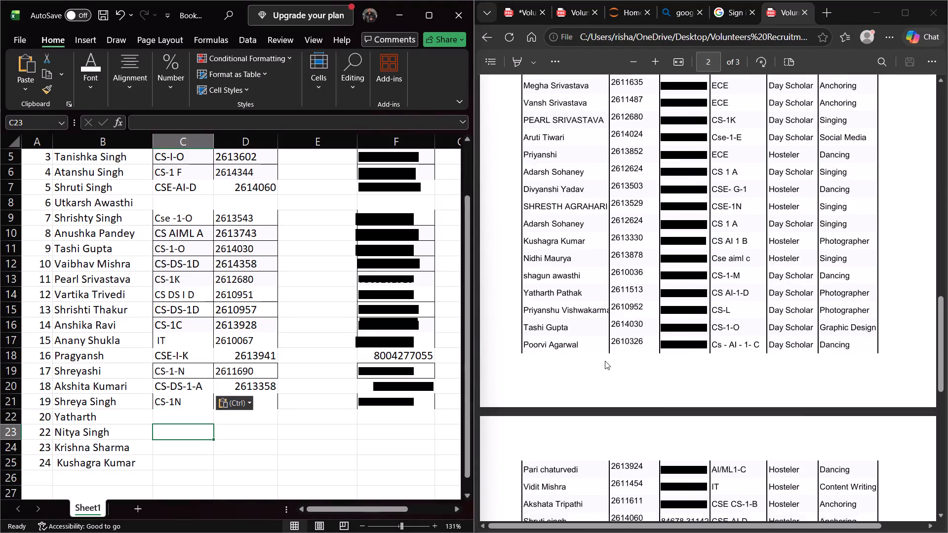
pyautogui.scroll(-3, 605, 361)
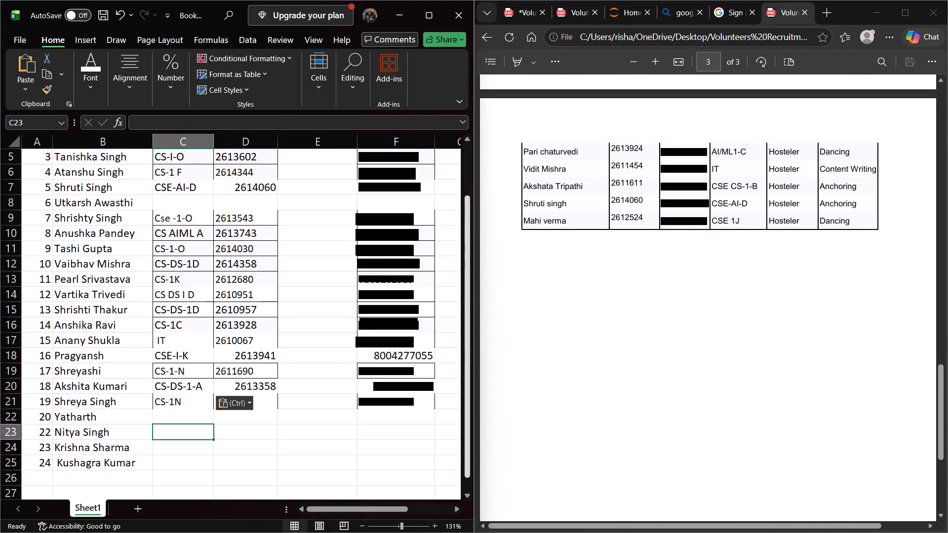
pyautogui.scroll(4, 610, 347)
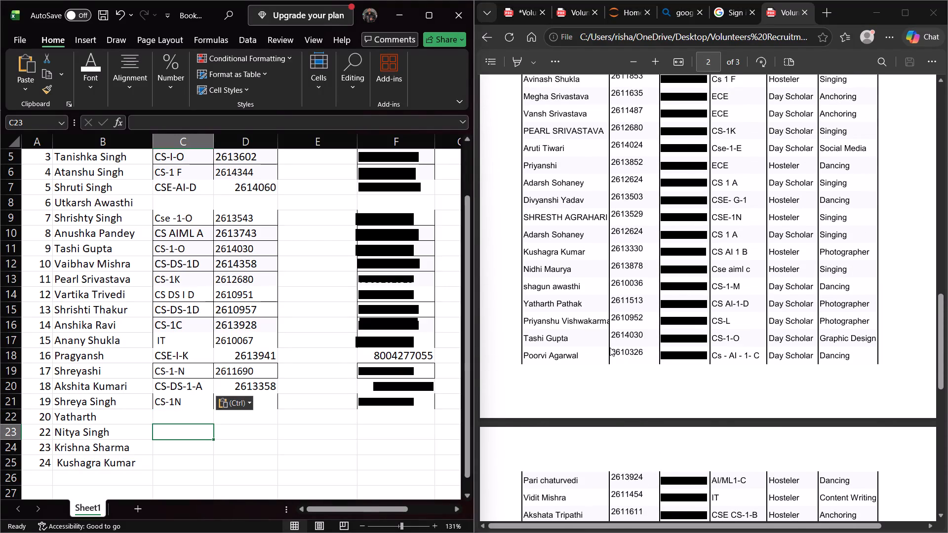
pyautogui.scroll(2, 582, 224)
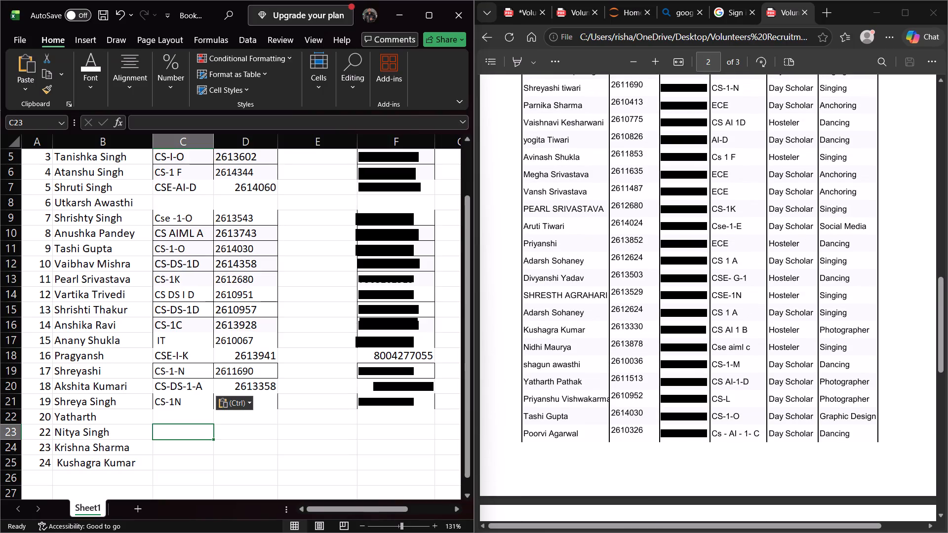
pyautogui.scroll(6, 582, 224)
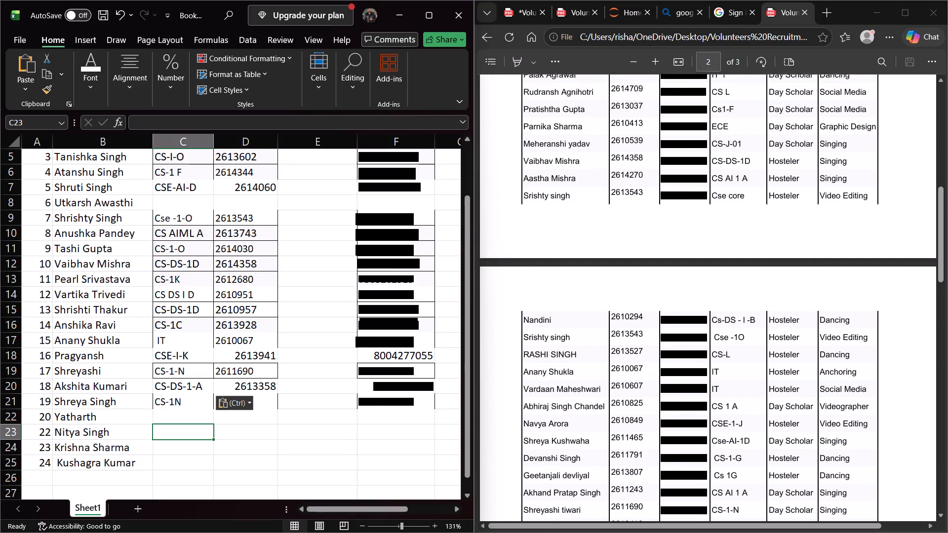
pyautogui.scroll(8, 582, 224)
pyautogui.scroll(-1, 562, 253)
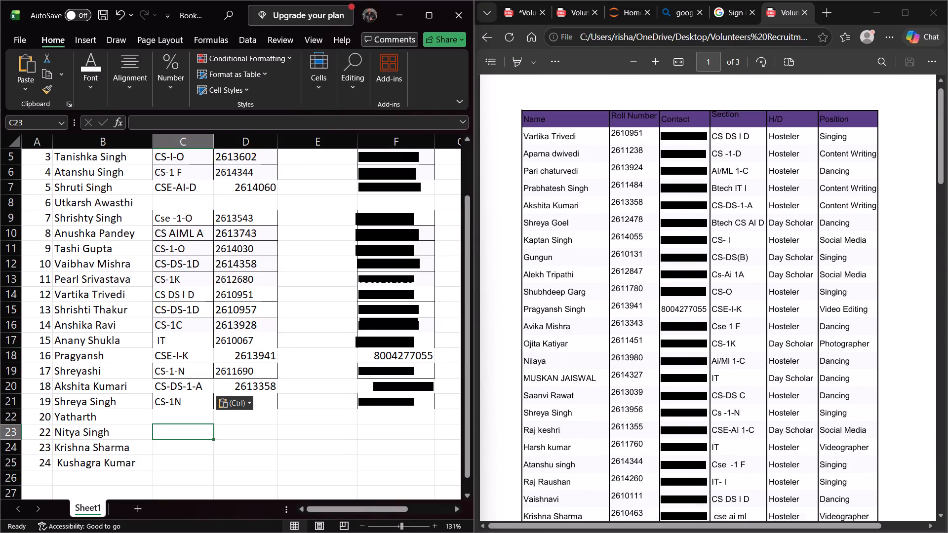
pyautogui.scroll(-3, 562, 253)
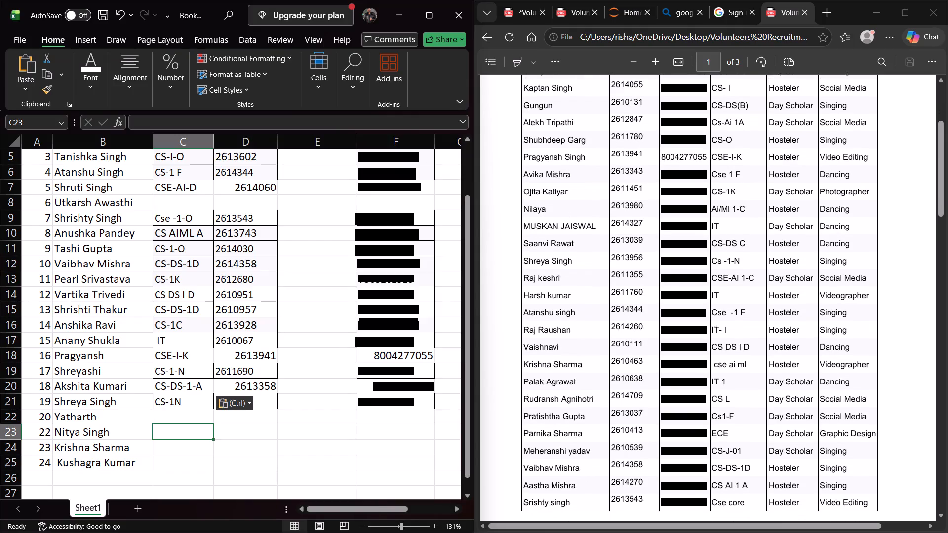
pyautogui.scroll(-4, 562, 253)
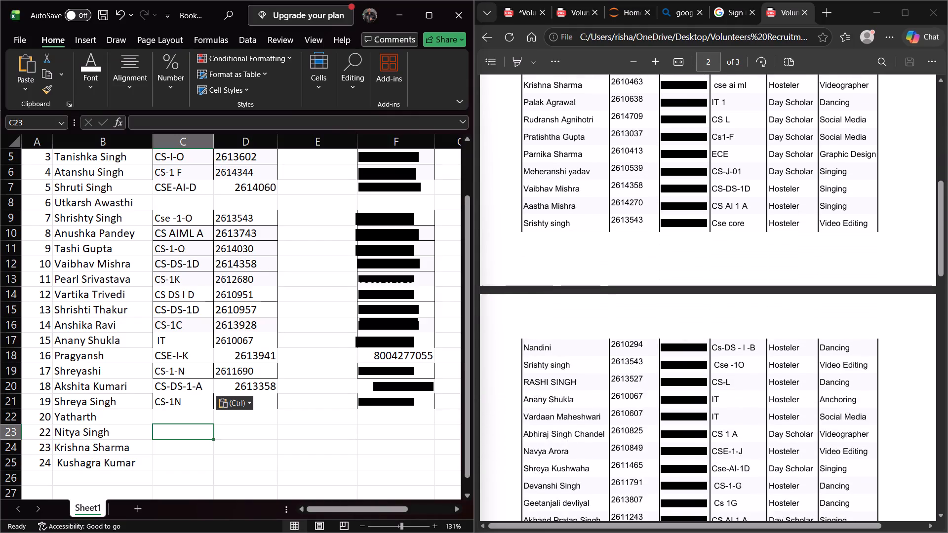
pyautogui.scroll(-4, 562, 253)
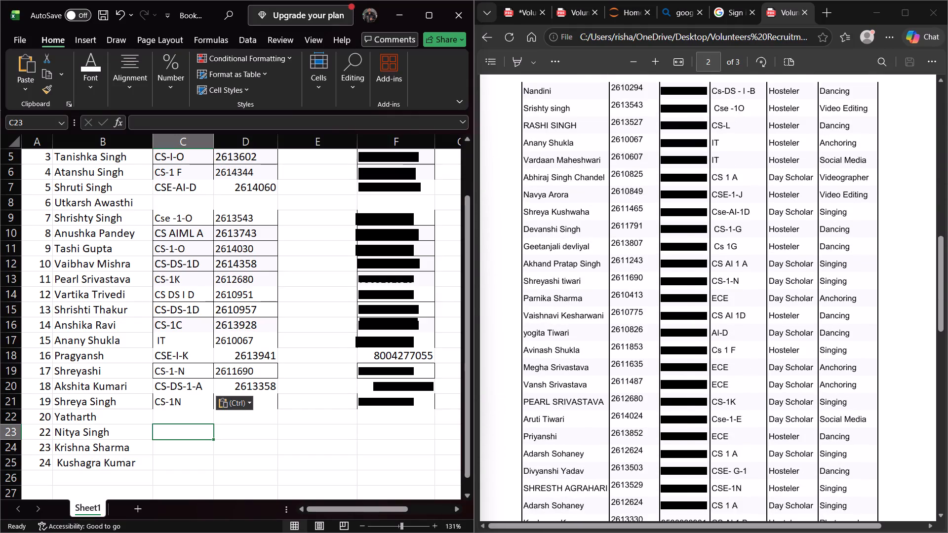
pyautogui.scroll(-3, 562, 253)
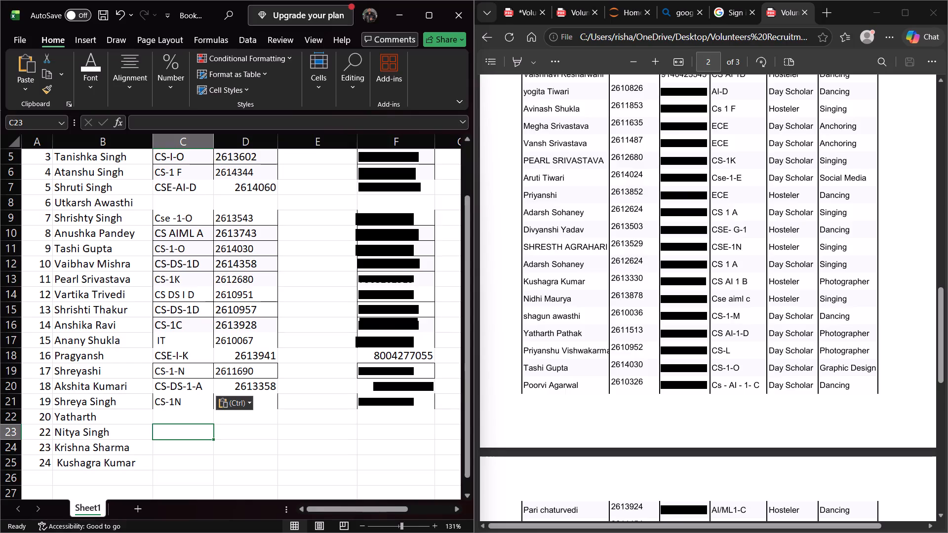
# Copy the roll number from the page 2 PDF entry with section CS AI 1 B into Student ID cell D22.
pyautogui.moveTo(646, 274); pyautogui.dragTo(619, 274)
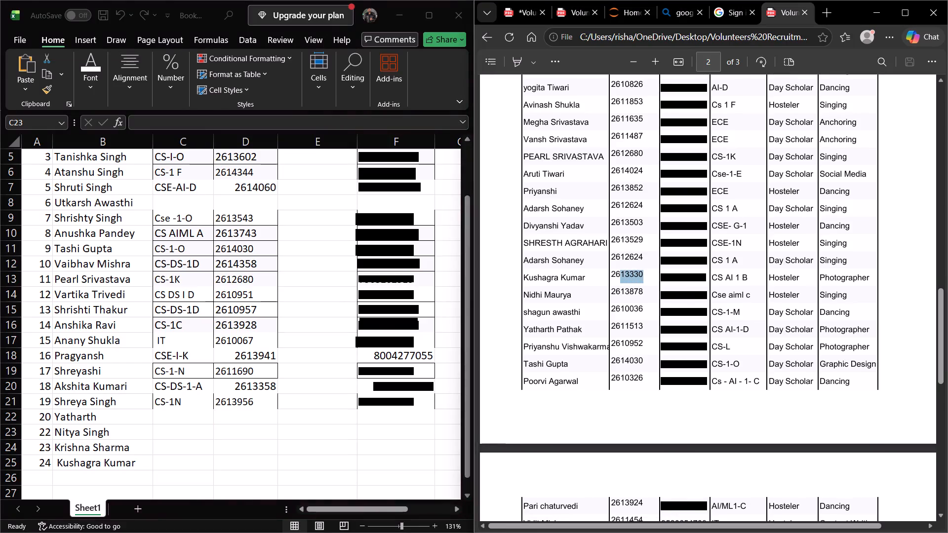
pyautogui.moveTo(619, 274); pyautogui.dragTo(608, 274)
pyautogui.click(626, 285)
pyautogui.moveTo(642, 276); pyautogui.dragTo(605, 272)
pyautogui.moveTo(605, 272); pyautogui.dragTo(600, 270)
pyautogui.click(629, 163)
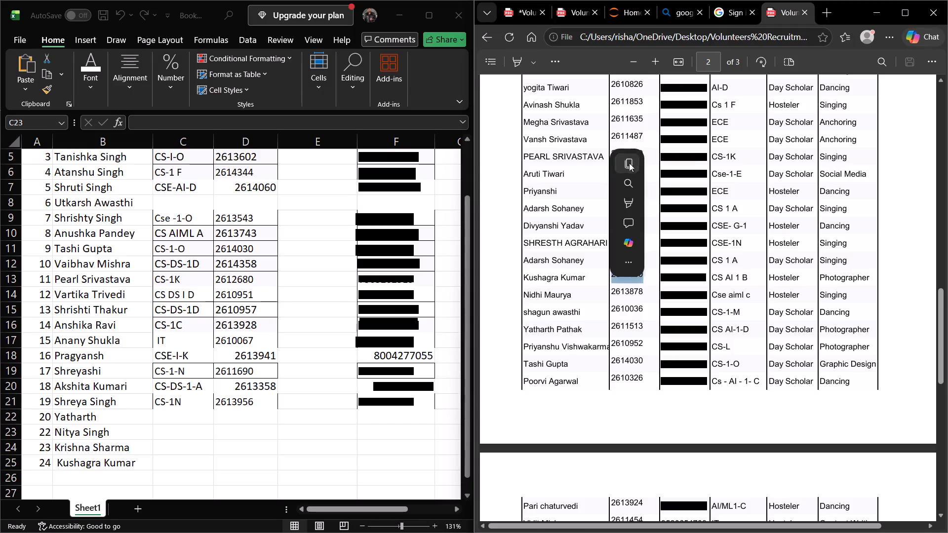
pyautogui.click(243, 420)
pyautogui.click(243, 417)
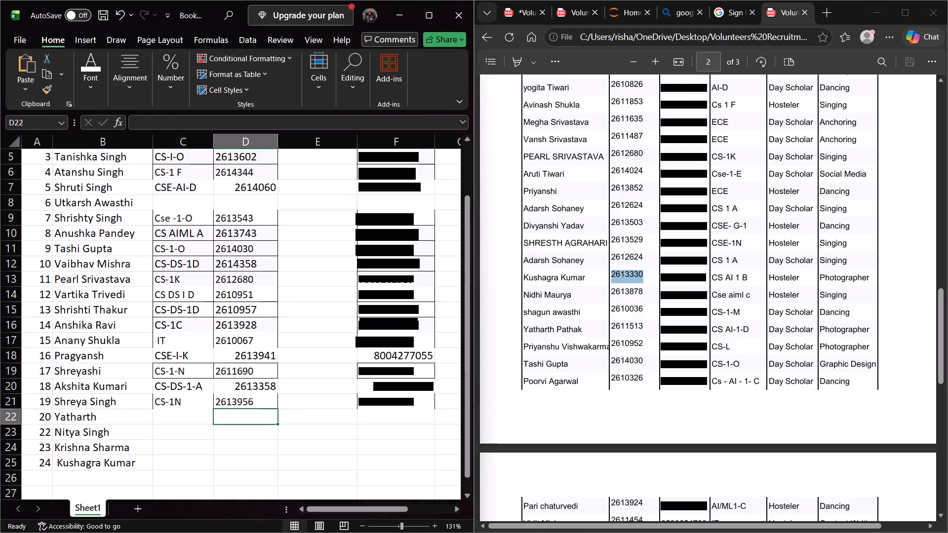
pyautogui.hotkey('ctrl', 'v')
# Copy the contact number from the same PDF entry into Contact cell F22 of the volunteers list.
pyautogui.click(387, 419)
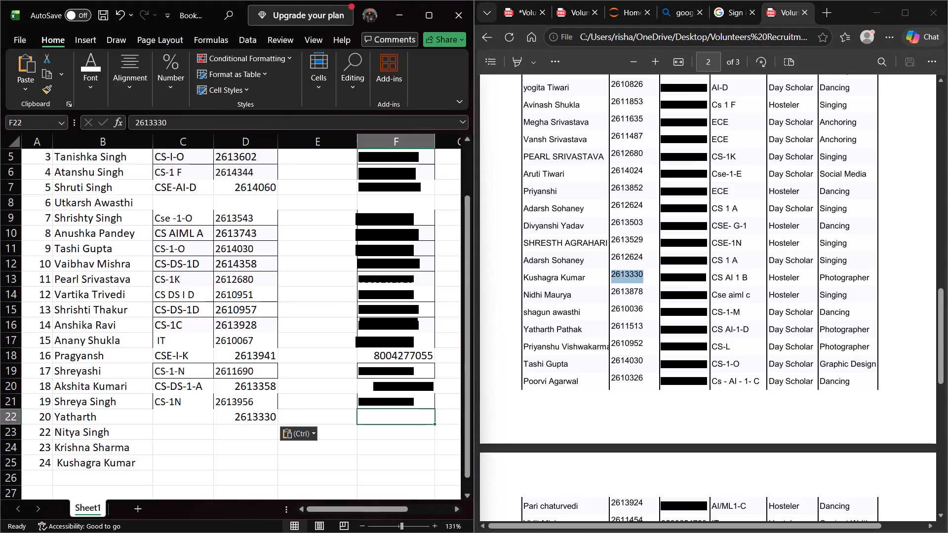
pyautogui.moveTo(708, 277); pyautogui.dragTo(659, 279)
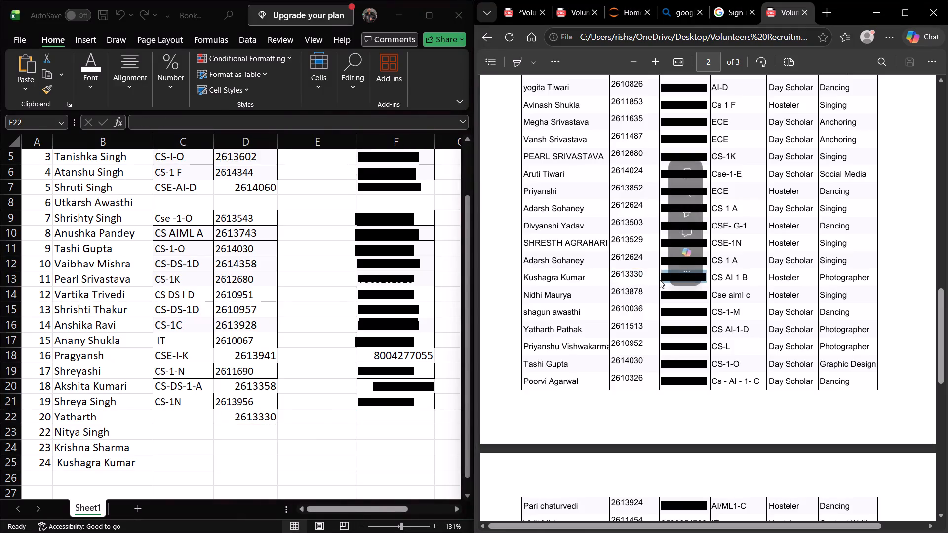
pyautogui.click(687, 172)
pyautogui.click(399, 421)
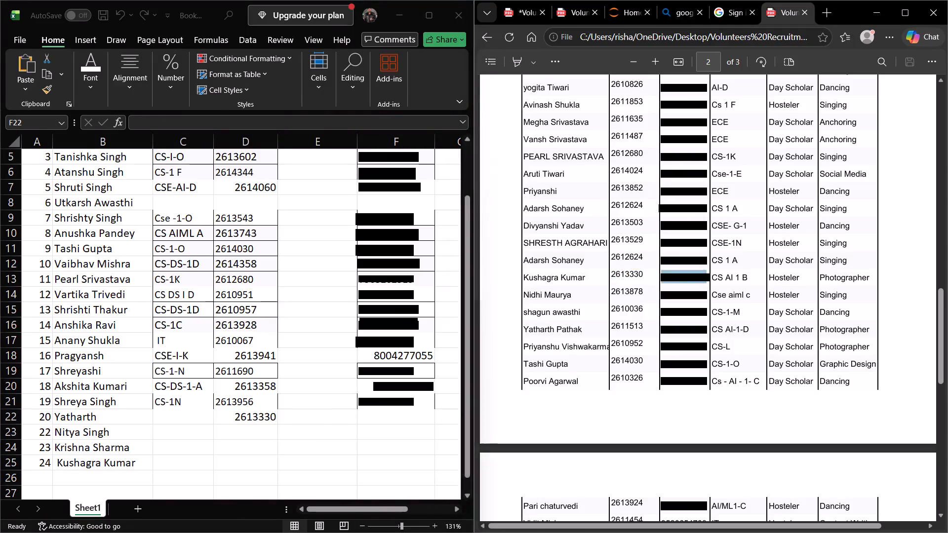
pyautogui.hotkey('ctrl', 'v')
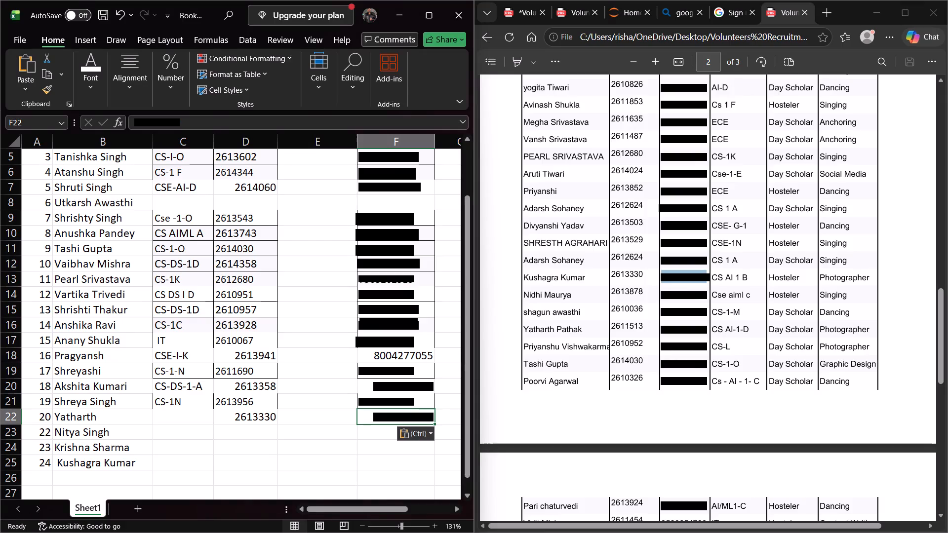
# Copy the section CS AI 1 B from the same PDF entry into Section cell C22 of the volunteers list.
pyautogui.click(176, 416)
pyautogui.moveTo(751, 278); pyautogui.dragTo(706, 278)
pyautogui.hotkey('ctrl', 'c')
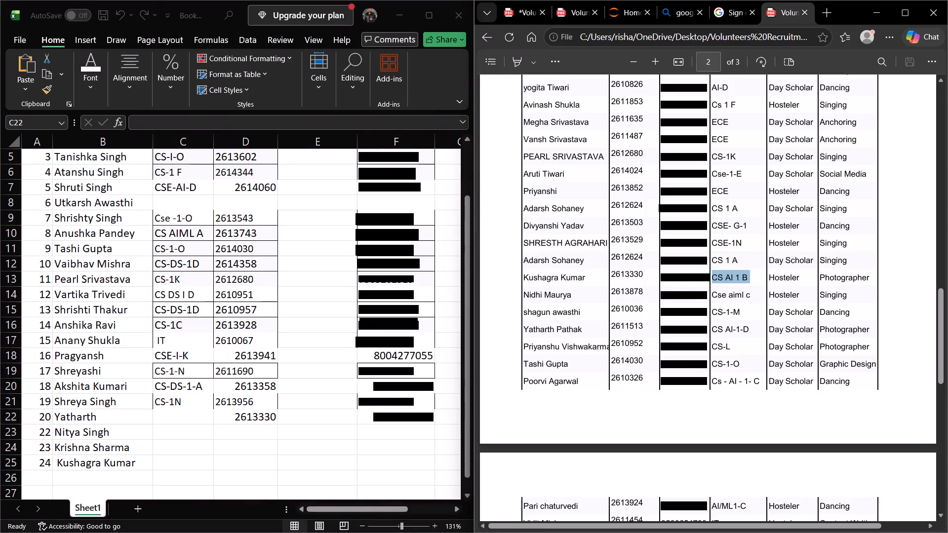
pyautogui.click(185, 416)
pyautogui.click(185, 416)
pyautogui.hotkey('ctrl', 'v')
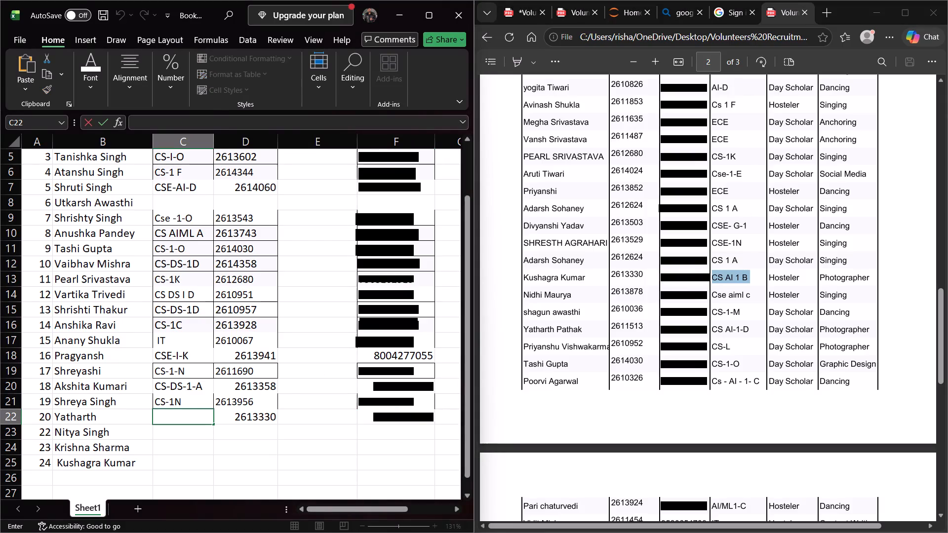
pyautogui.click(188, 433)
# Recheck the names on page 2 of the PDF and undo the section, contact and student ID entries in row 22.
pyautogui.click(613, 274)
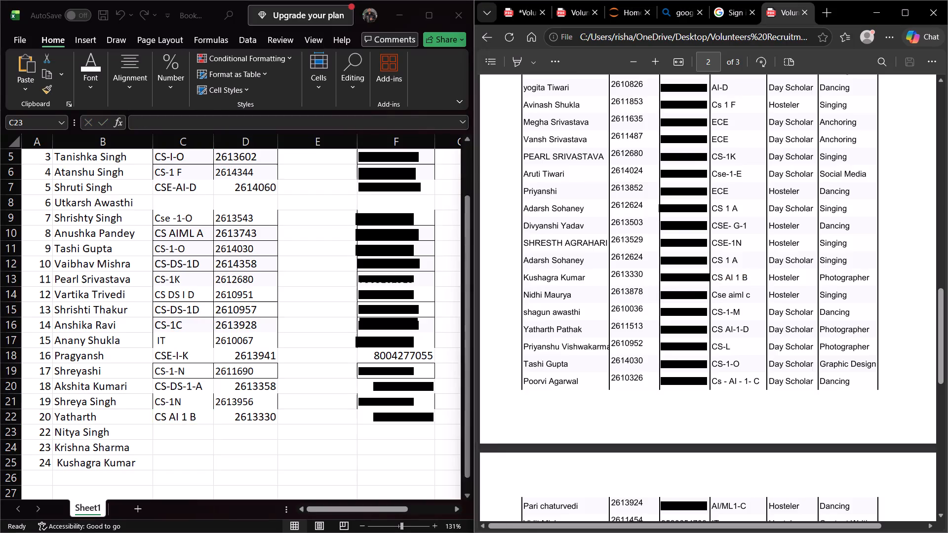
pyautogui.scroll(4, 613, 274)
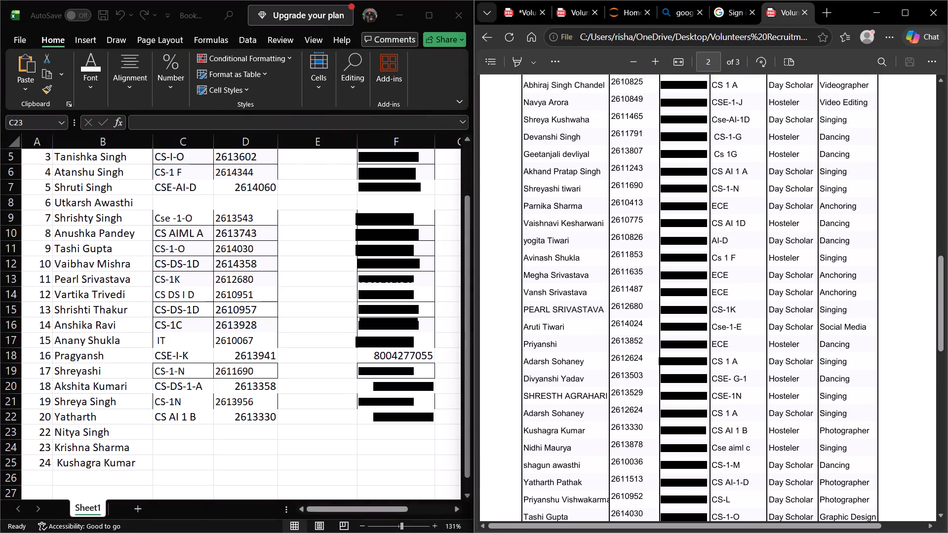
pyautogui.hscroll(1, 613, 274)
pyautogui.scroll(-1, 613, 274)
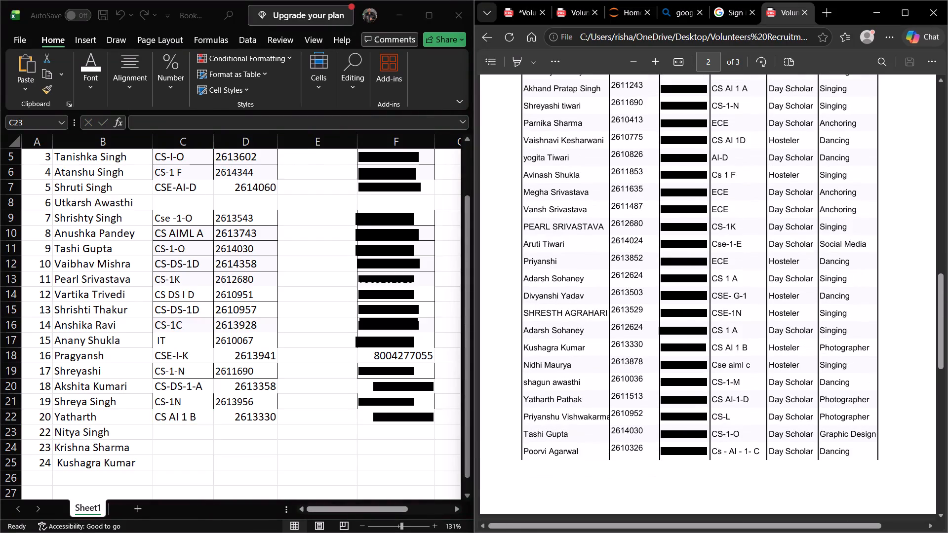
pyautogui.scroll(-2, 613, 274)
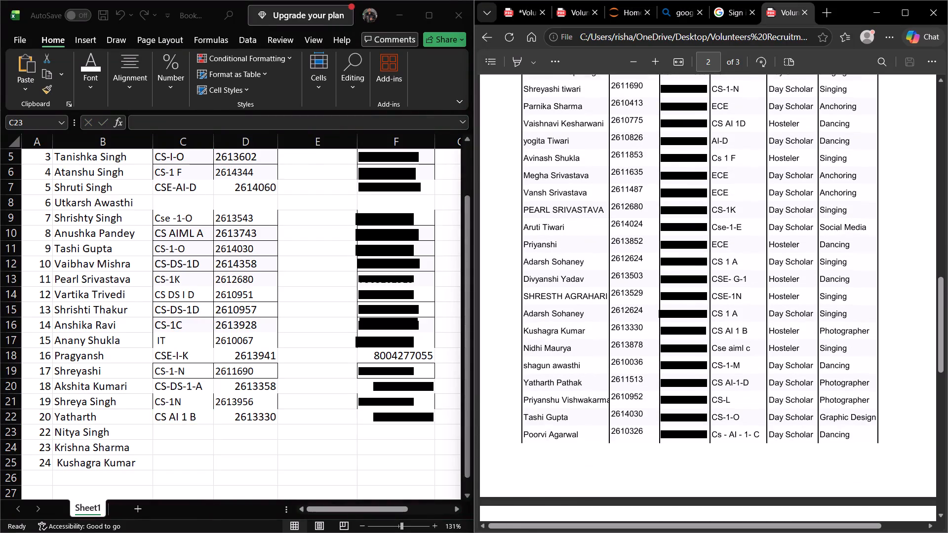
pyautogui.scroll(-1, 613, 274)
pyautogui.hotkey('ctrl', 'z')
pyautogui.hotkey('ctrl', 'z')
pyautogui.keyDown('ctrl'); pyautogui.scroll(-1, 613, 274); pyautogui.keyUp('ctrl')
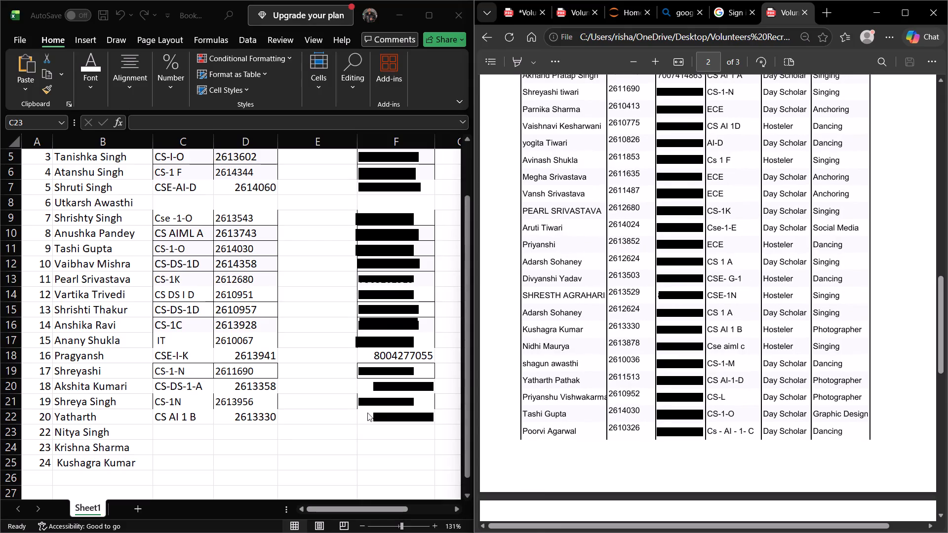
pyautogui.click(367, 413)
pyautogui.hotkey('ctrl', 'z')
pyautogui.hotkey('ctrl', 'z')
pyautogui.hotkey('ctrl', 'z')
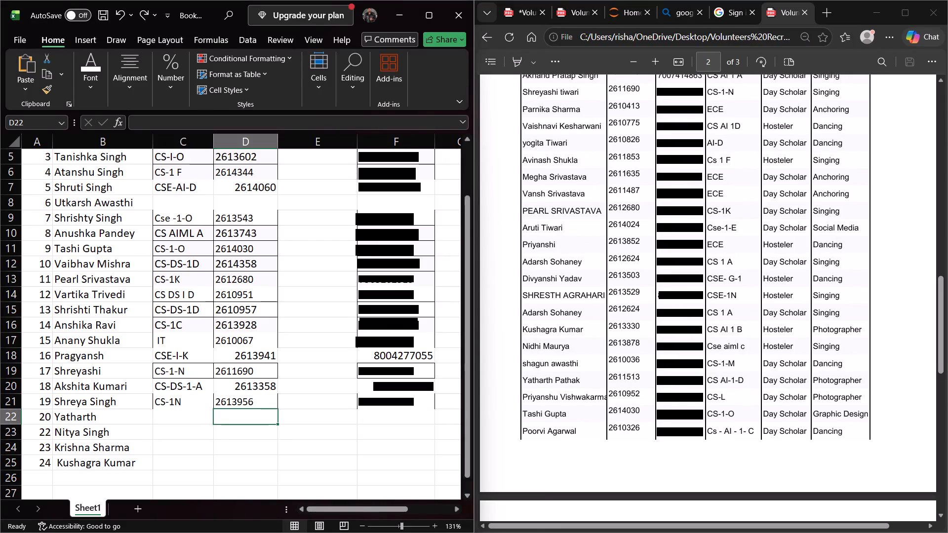
# Copy the roll number from the page 2 PDF entry with section CS AI 1 B into Student ID cell D25.
pyautogui.scroll(-2, 603, 377)
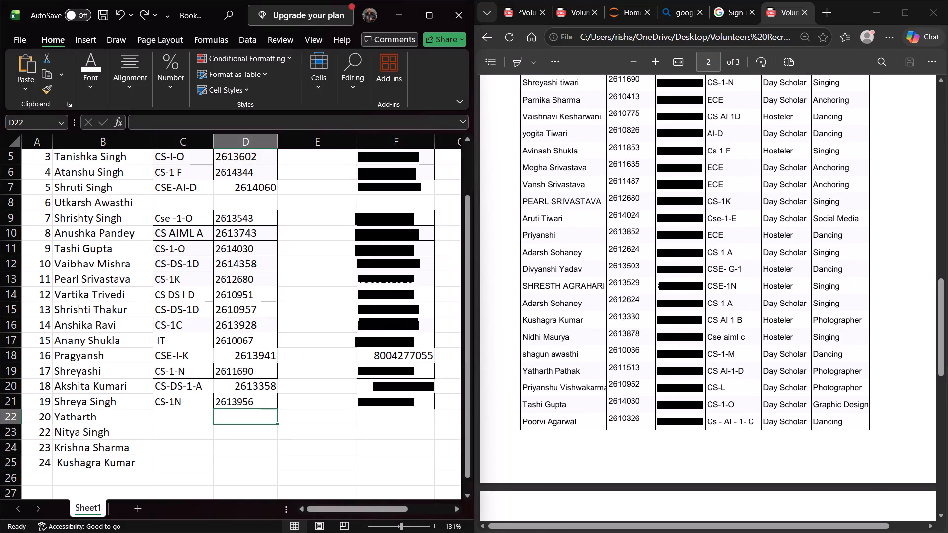
pyautogui.moveTo(644, 316); pyautogui.dragTo(603, 312)
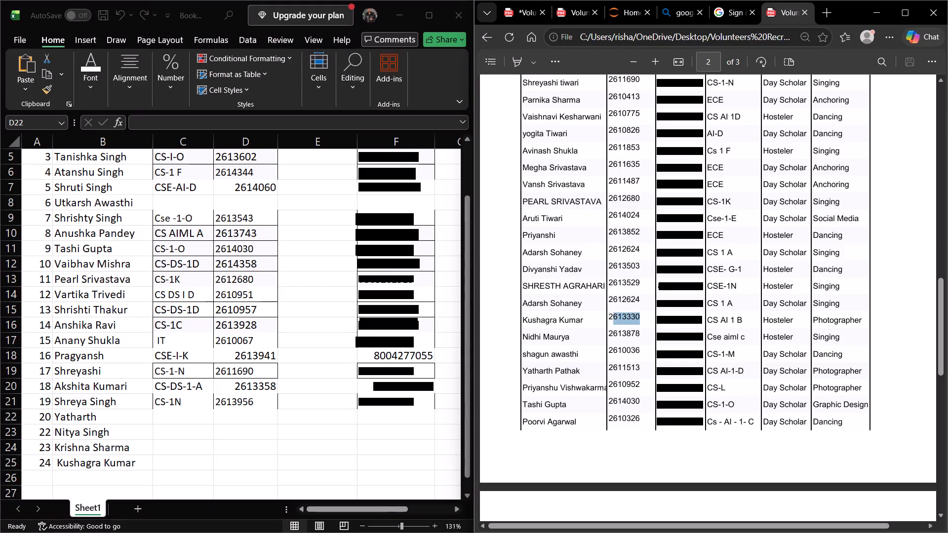
pyautogui.moveTo(603, 312); pyautogui.dragTo(599, 315)
pyautogui.hotkey('ctrl', 'c')
pyautogui.click(231, 458)
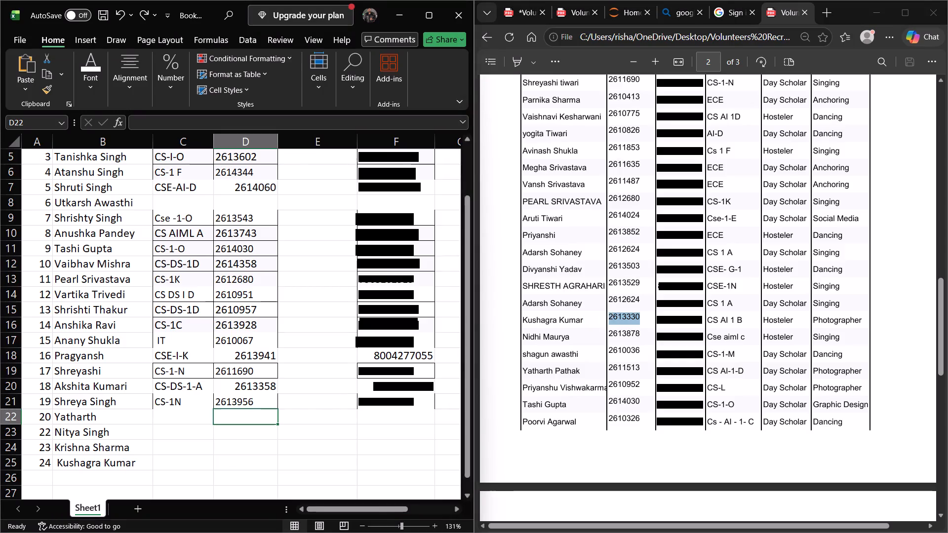
pyautogui.click(231, 464)
pyautogui.hotkey('ctrl', 'v')
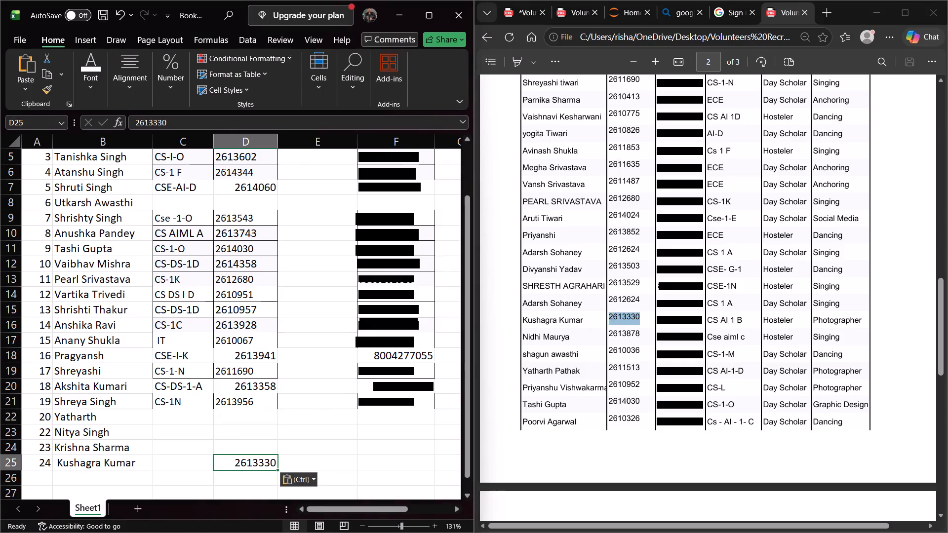
# Copy the contact number from the same CS AI 1 B entry in the PDF into Contact cell F25.
pyautogui.click(396, 466)
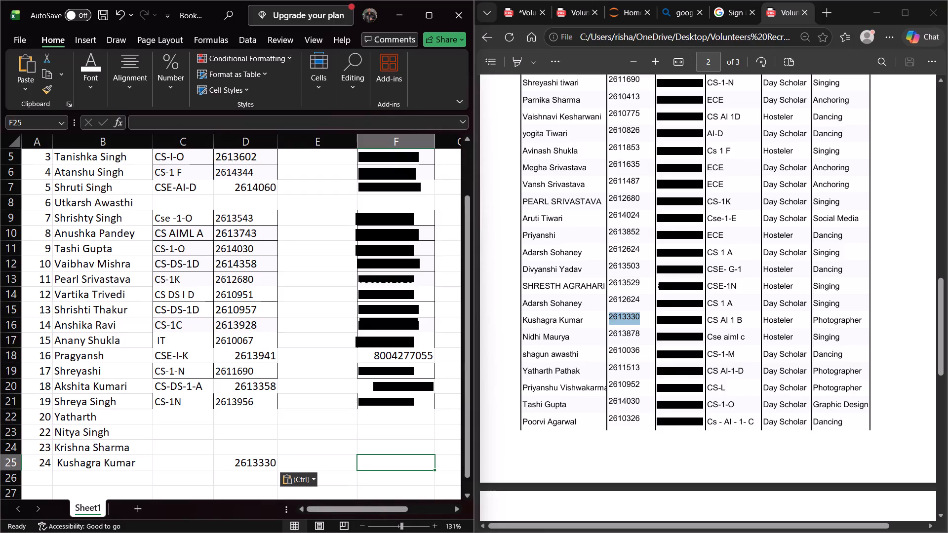
pyautogui.moveTo(702, 319); pyautogui.dragTo(656, 318)
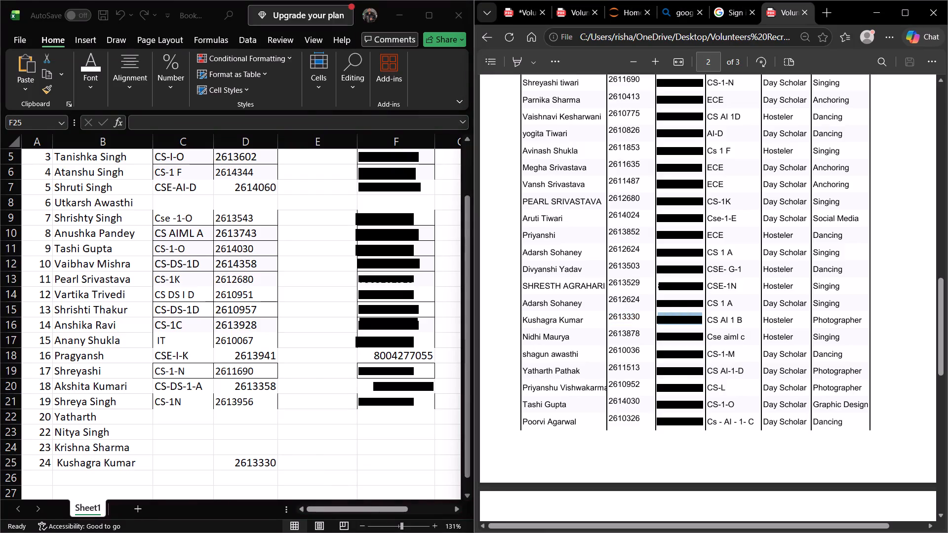
pyautogui.hotkey('ctrl', 'c')
pyautogui.click(421, 455)
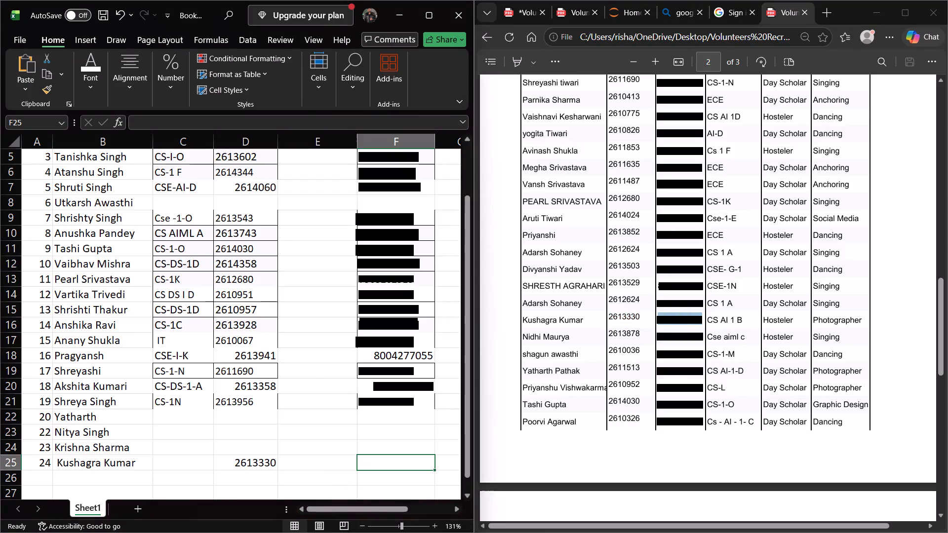
pyautogui.click(422, 462)
pyautogui.hotkey('ctrl', 'v')
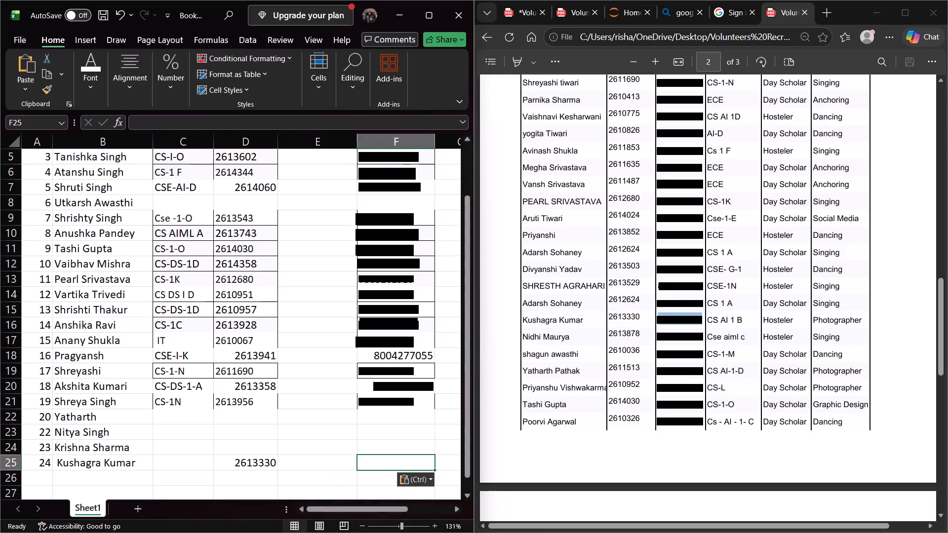
# Copy the section CS AI 1 B from the same PDF entry into Section cell C25 of the volunteers list.
pyautogui.click(179, 464)
pyautogui.moveTo(751, 318); pyautogui.dragTo(746, 317)
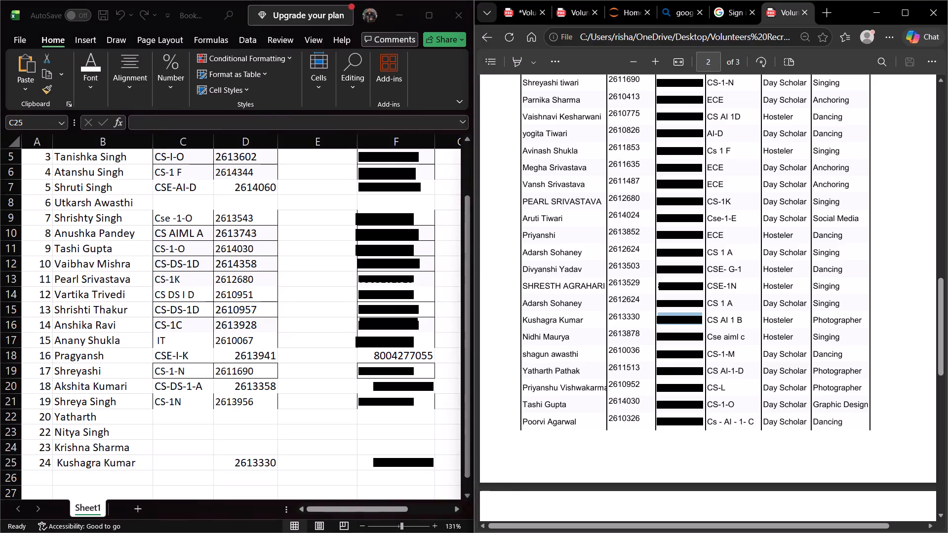
pyautogui.moveTo(746, 317); pyautogui.dragTo(743, 319)
pyautogui.doubleClick(743, 319)
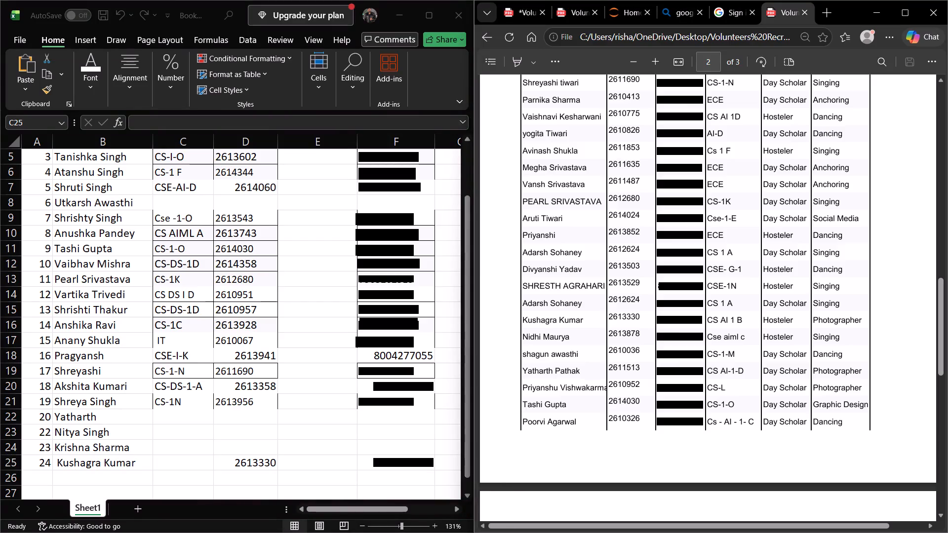
pyautogui.click(745, 319)
pyautogui.moveTo(745, 319); pyautogui.dragTo(716, 322)
pyautogui.moveTo(742, 319); pyautogui.dragTo(704, 319)
pyautogui.hotkey('ctrl', 'c')
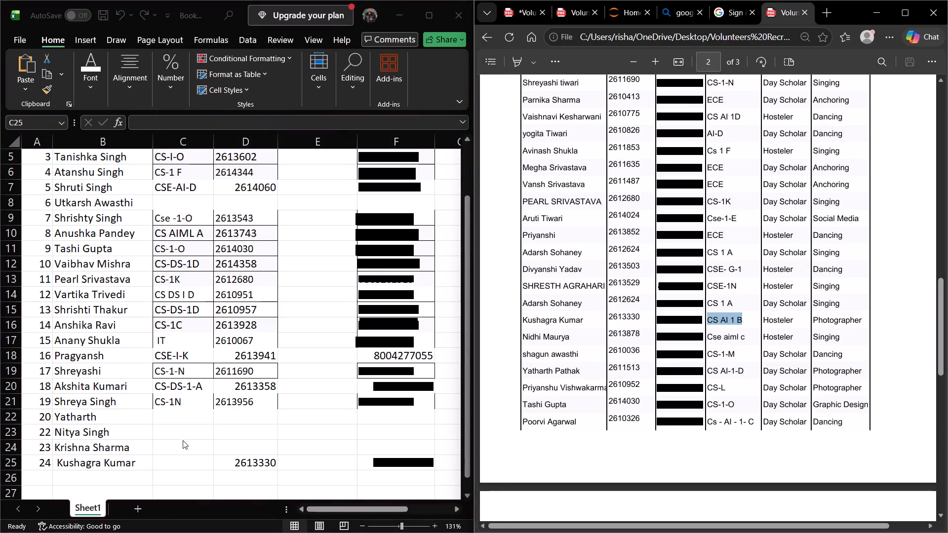
pyautogui.click(186, 465)
pyautogui.hotkey('ctrl', 'v')
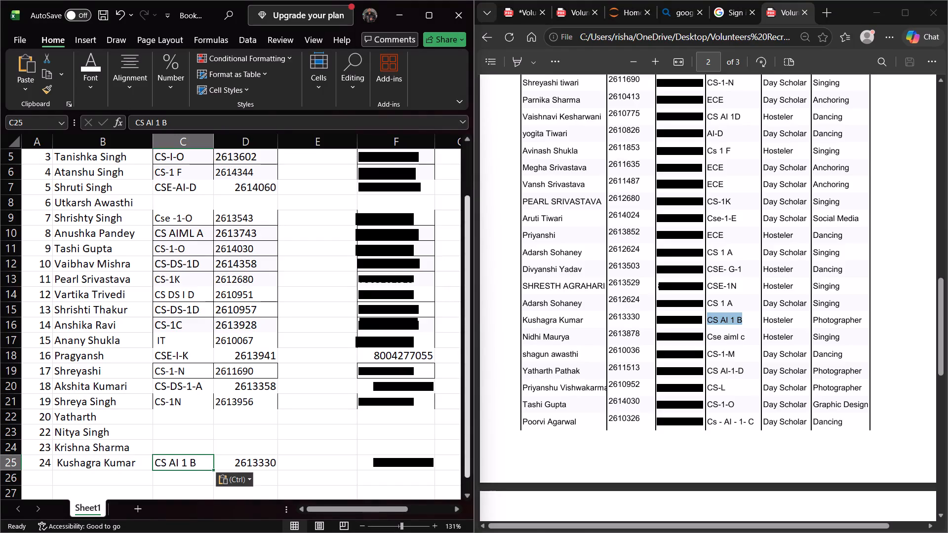
# Copy the roll number from the page 1 PDF entry for the cse ai ml videographer into Student ID cell D24.
pyautogui.scroll(11, 578, 320)
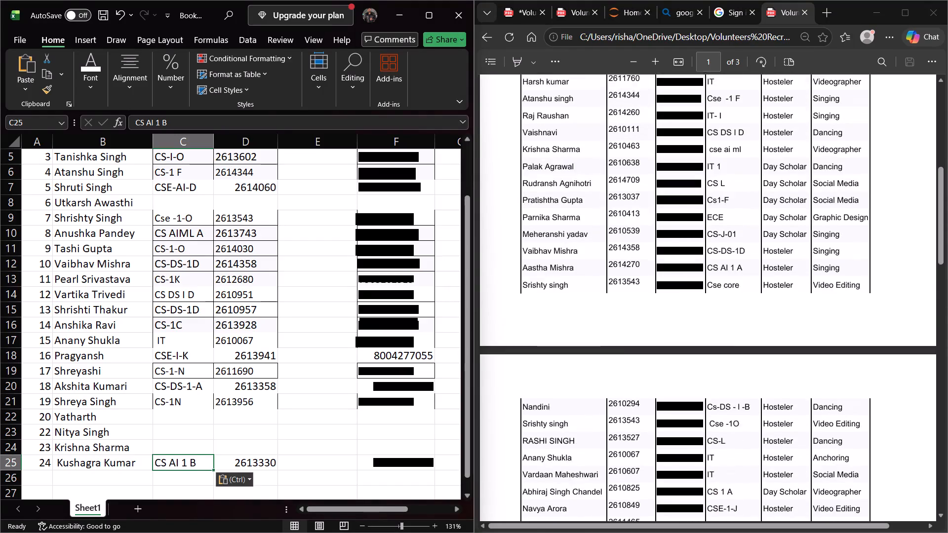
pyautogui.scroll(3, 578, 320)
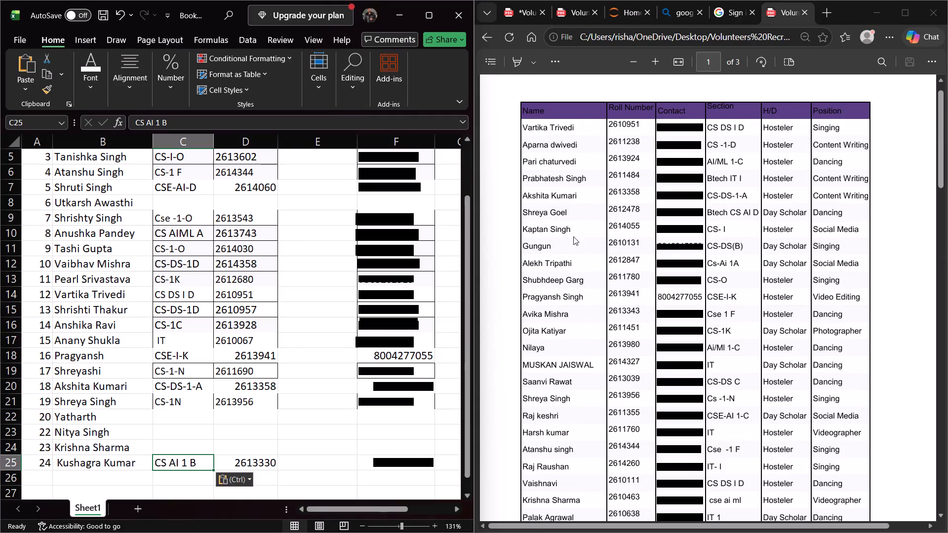
pyautogui.scroll(-3, 558, 360)
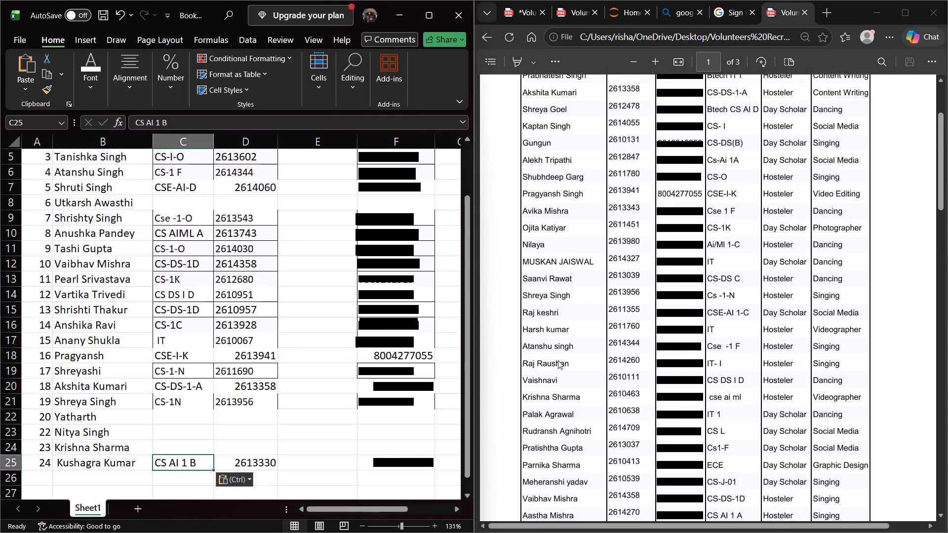
pyautogui.scroll(-2, 558, 360)
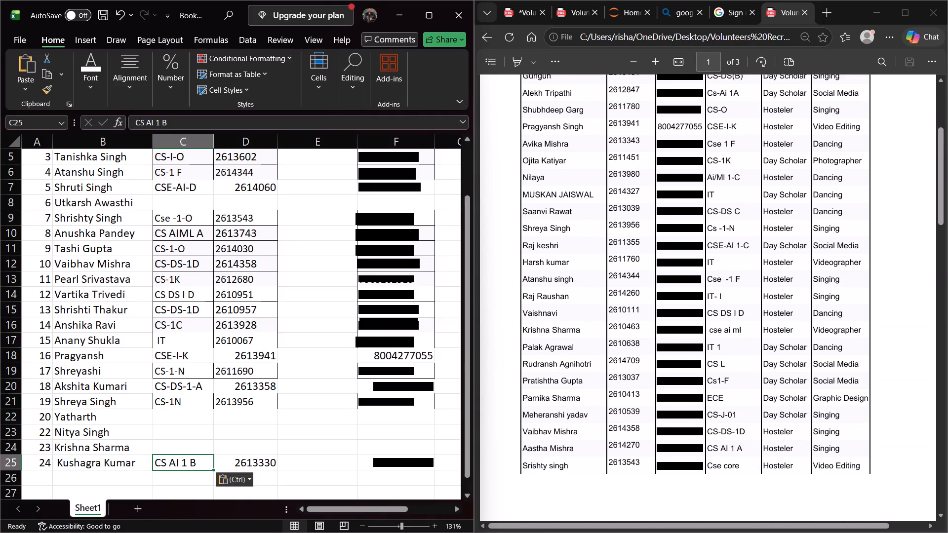
pyautogui.moveTo(644, 325); pyautogui.dragTo(604, 323)
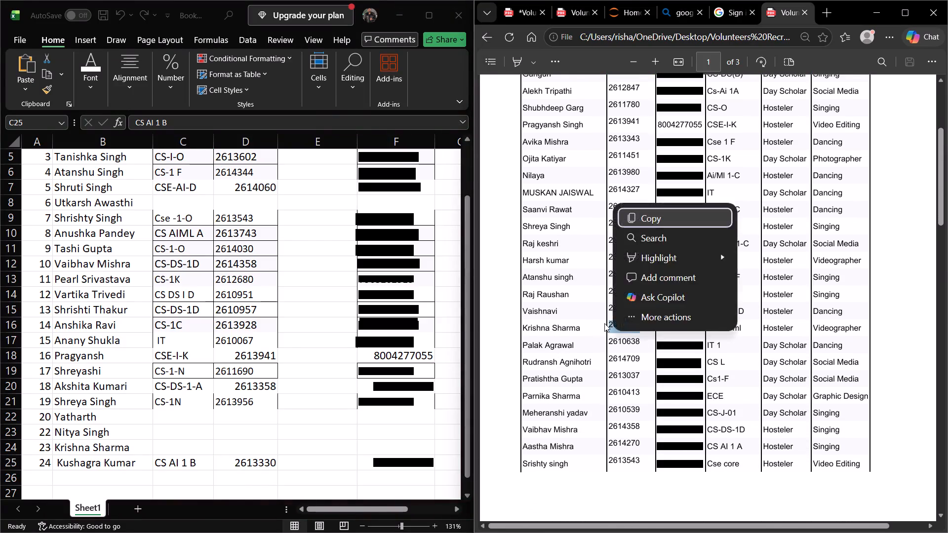
pyautogui.hotkey('ctrl', 'c')
pyautogui.doubleClick(266, 447)
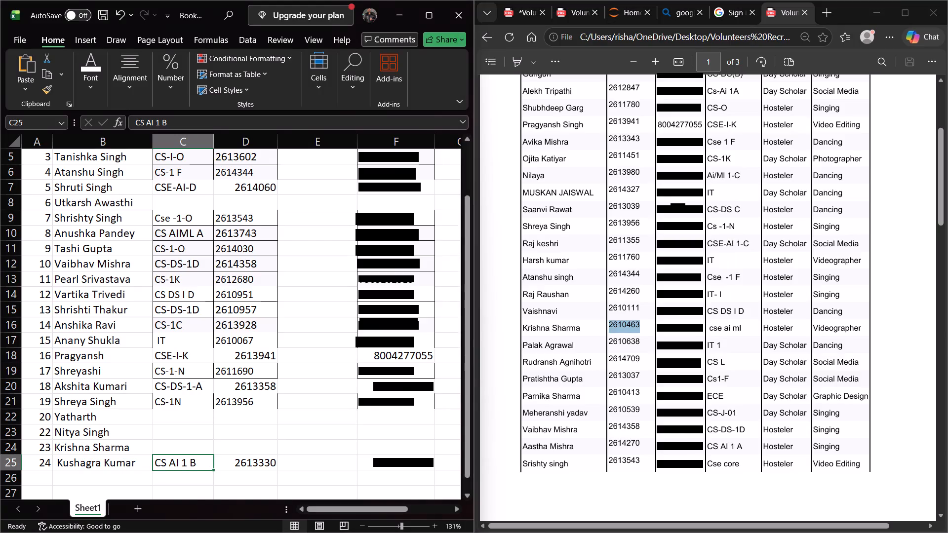
pyautogui.click(266, 447)
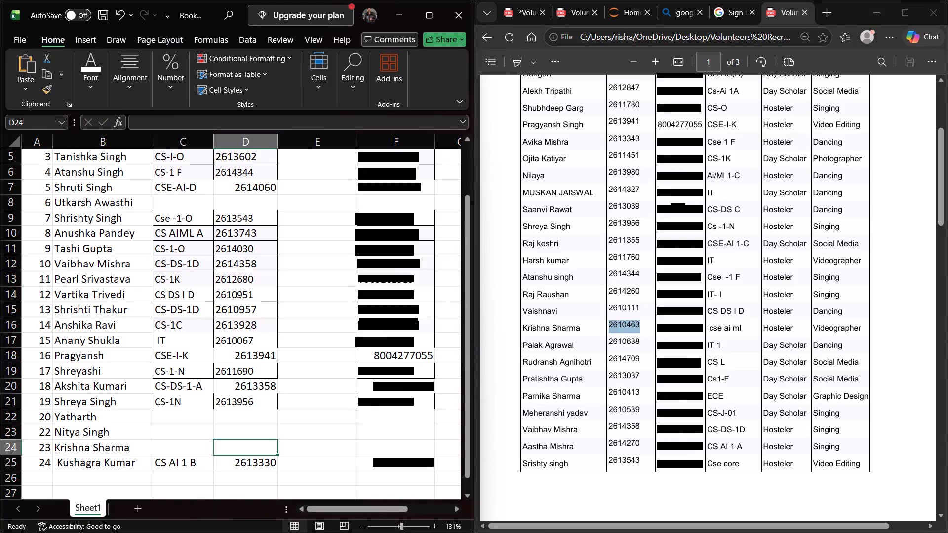
pyautogui.hotkey('ctrl', 'v')
# Copy the contact number from the same cse ai ml entry in the PDF into Contact cell F24.
pyautogui.click(384, 449)
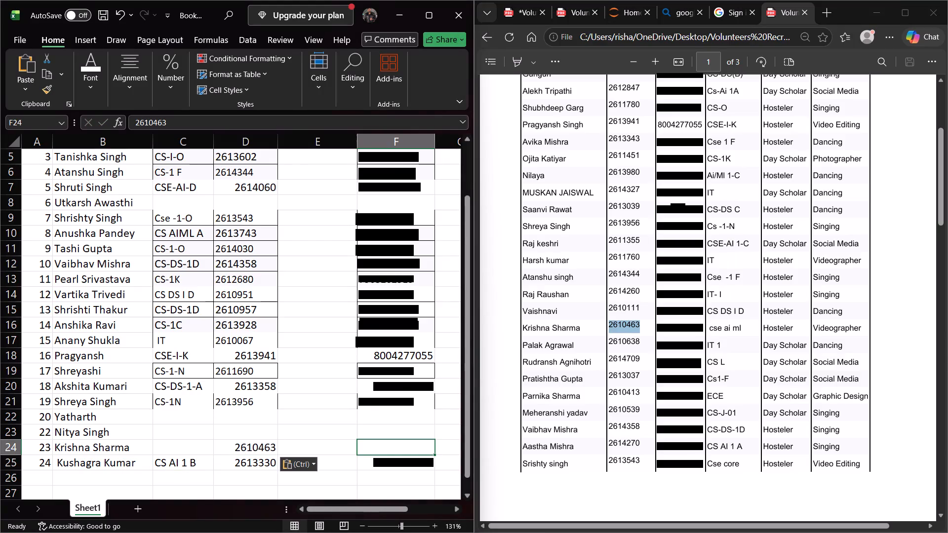
pyautogui.click(705, 328)
pyautogui.moveTo(703, 328); pyautogui.dragTo(653, 329)
pyautogui.hotkey('ctrl', 'c')
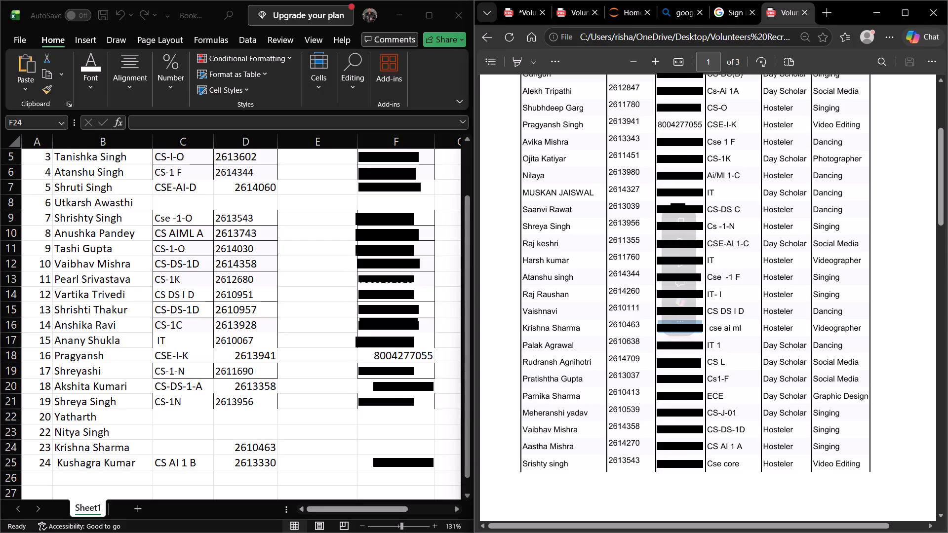
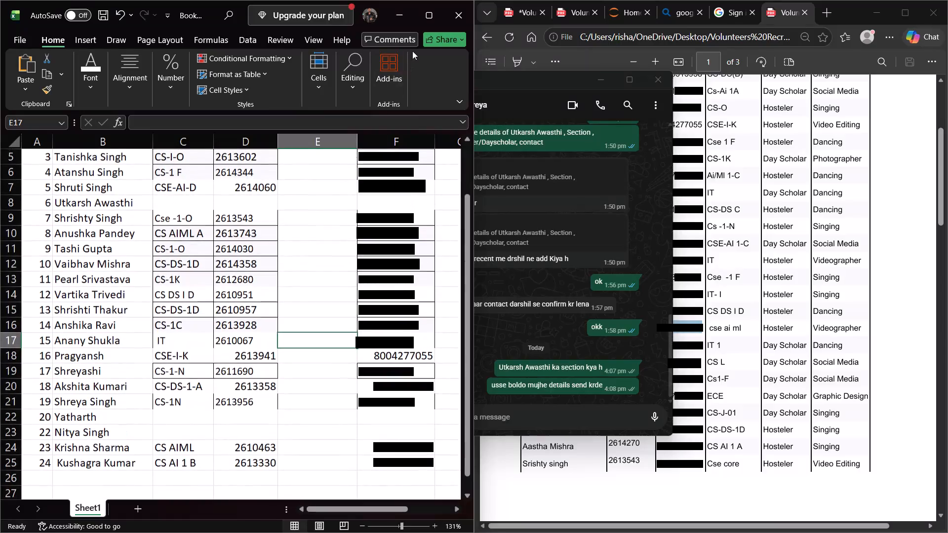
# Maximise the workbook window and select the whole volunteers table, cells A2 through F25, opening its cell formatting options.
pyautogui.click(431, 15)
pyautogui.scroll(2, 500, 232)
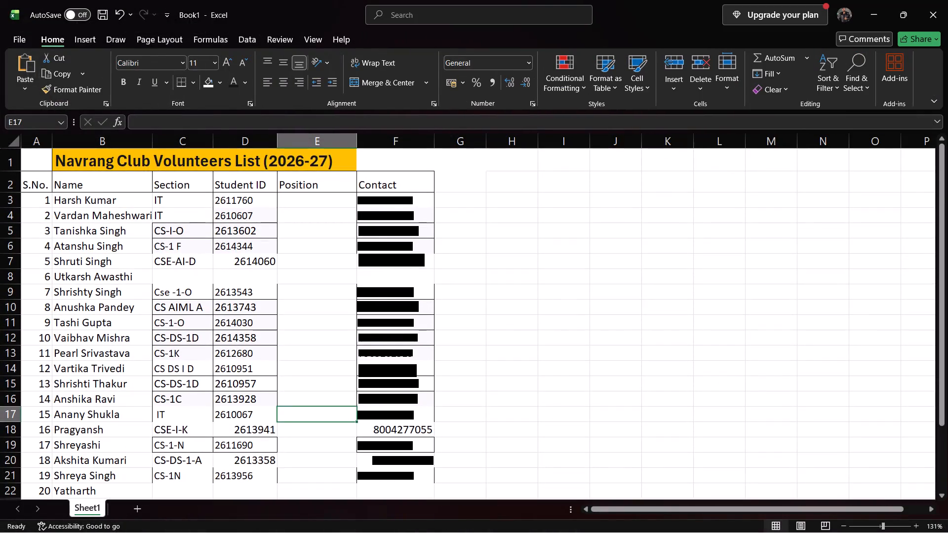
pyautogui.click(141, 224)
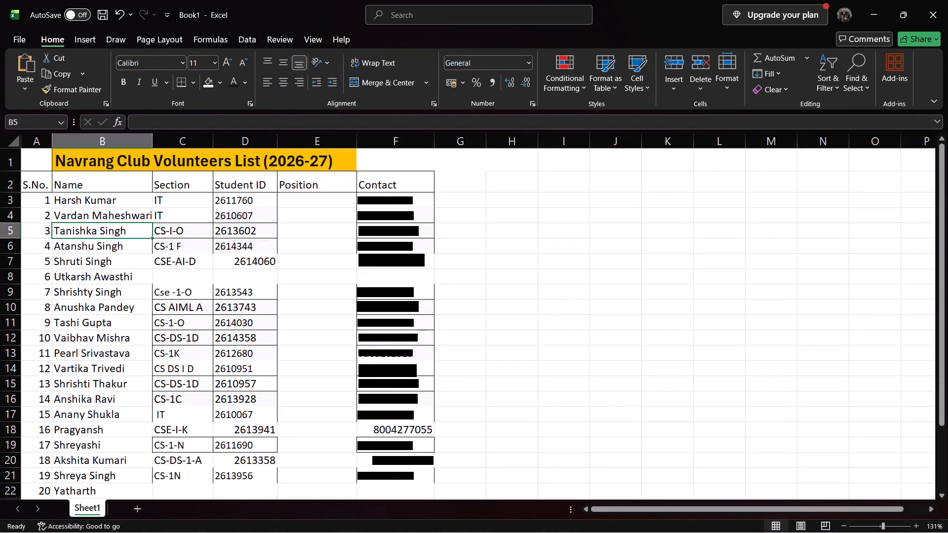
pyautogui.moveTo(33, 177); pyautogui.dragTo(396, 460)
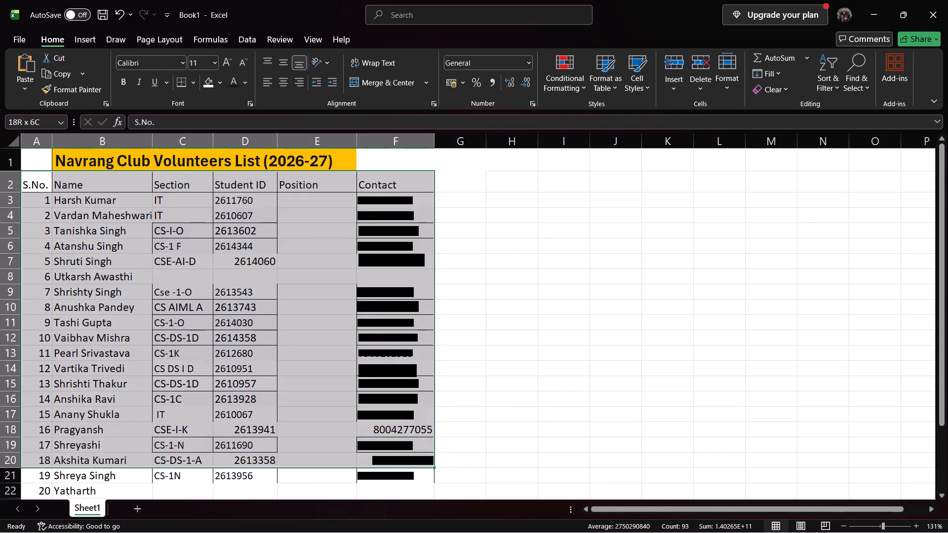
pyautogui.moveTo(396, 460); pyautogui.dragTo(399, 482)
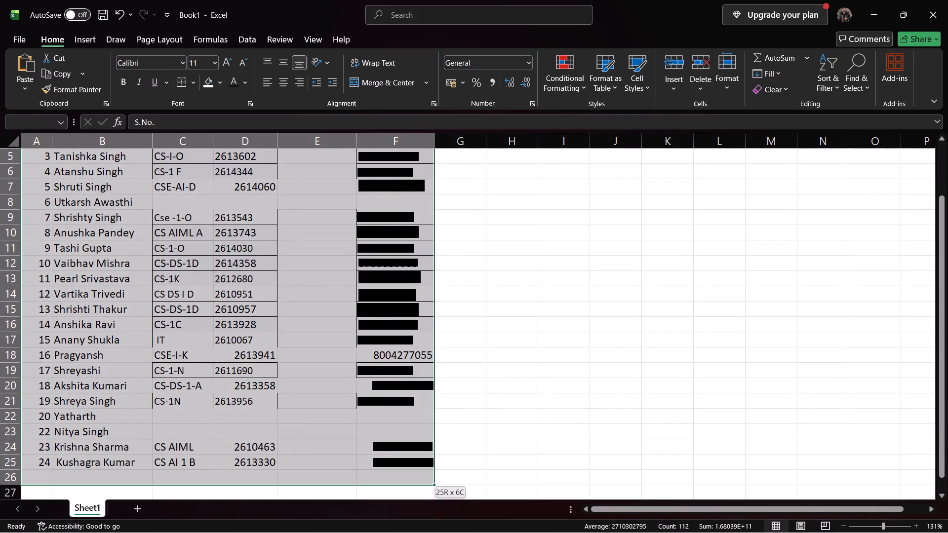
pyautogui.moveTo(399, 482); pyautogui.dragTo(410, 467)
pyautogui.rightClick(343, 193)
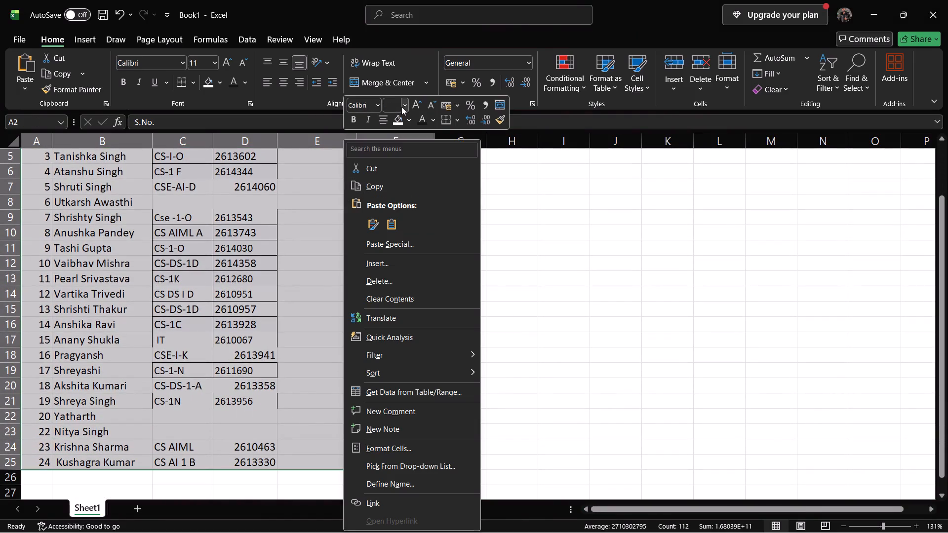
# Set the volunteers table A2:F25 to font size 11 and left-align all its cells.
pyautogui.click(404, 107)
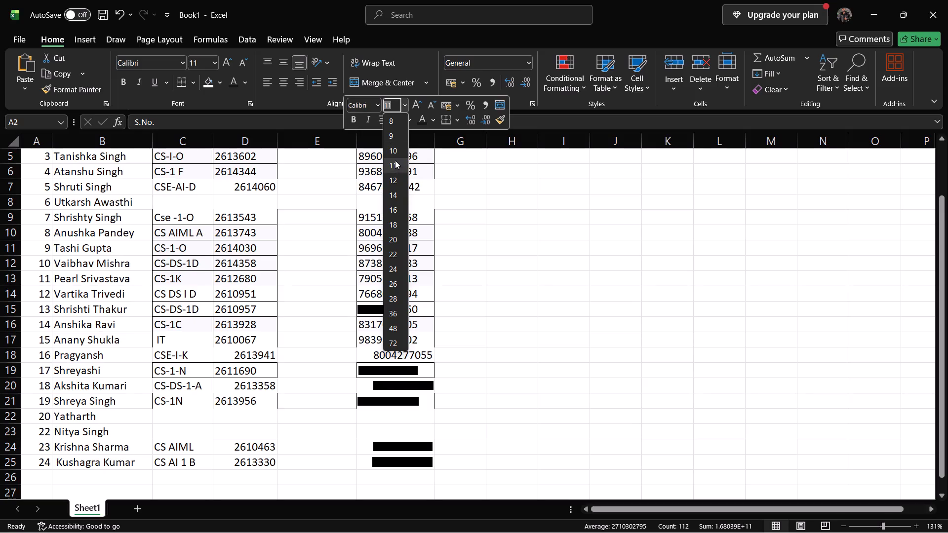
pyautogui.click(394, 163)
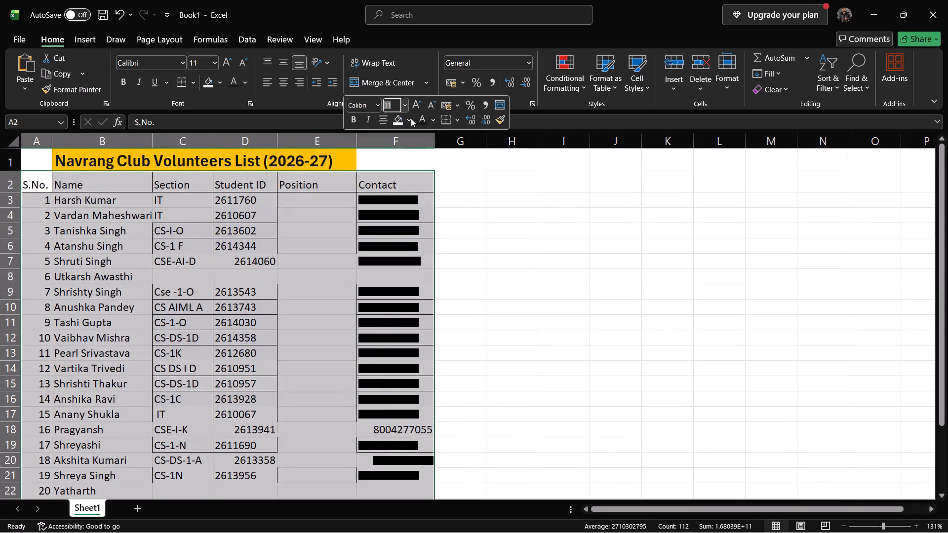
pyautogui.click(351, 122)
pyautogui.click(351, 122)
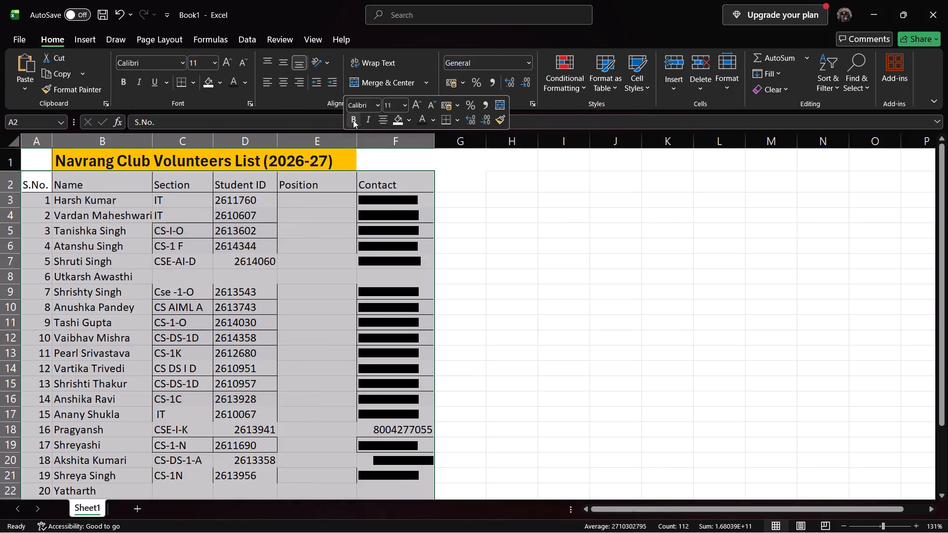
pyautogui.click(384, 120)
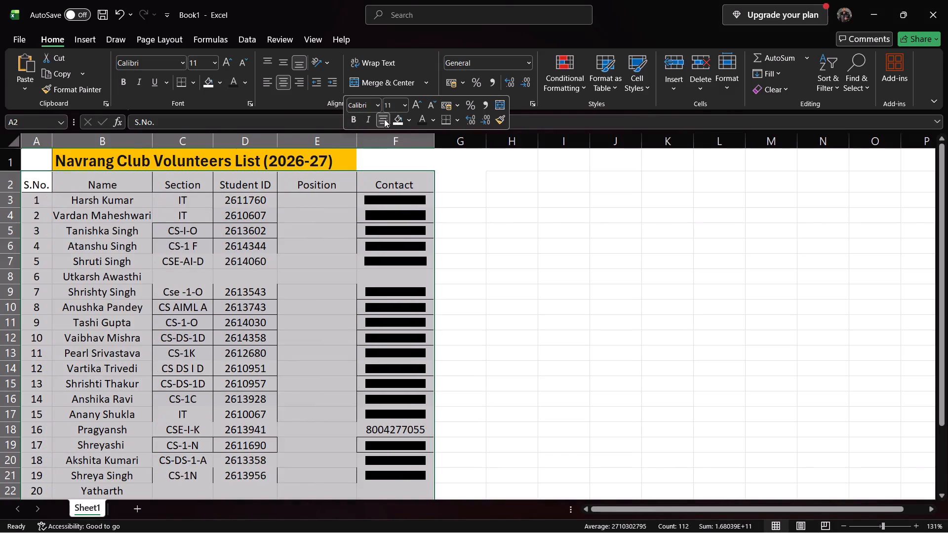
pyautogui.click(262, 82)
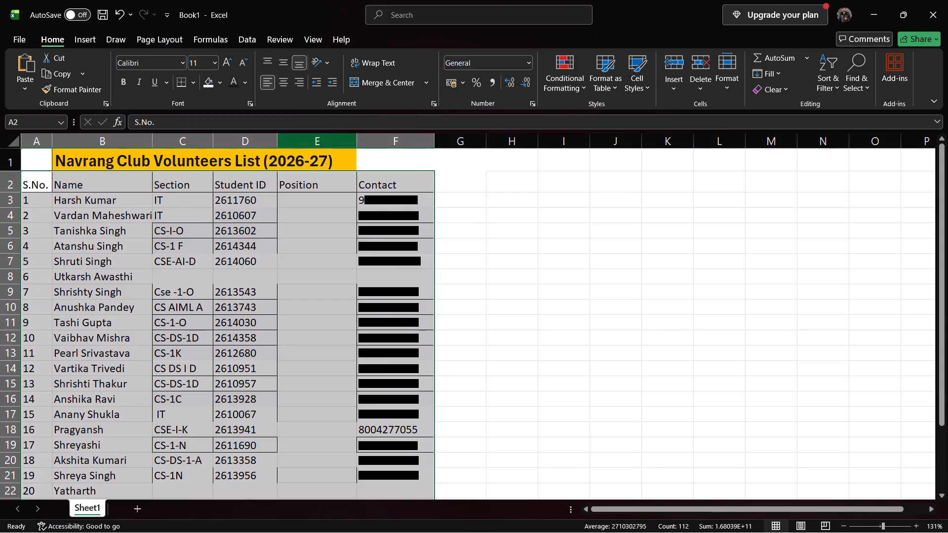
# Apply outline borders and inside vertical borders to the volunteers table A2:F25 through Format Cells.
pyautogui.rightClick(339, 193)
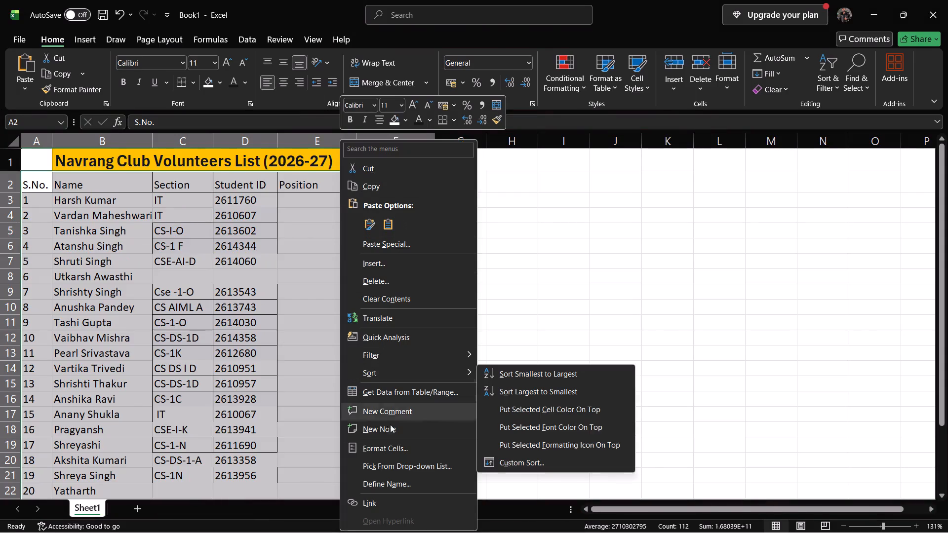
pyautogui.click(384, 448)
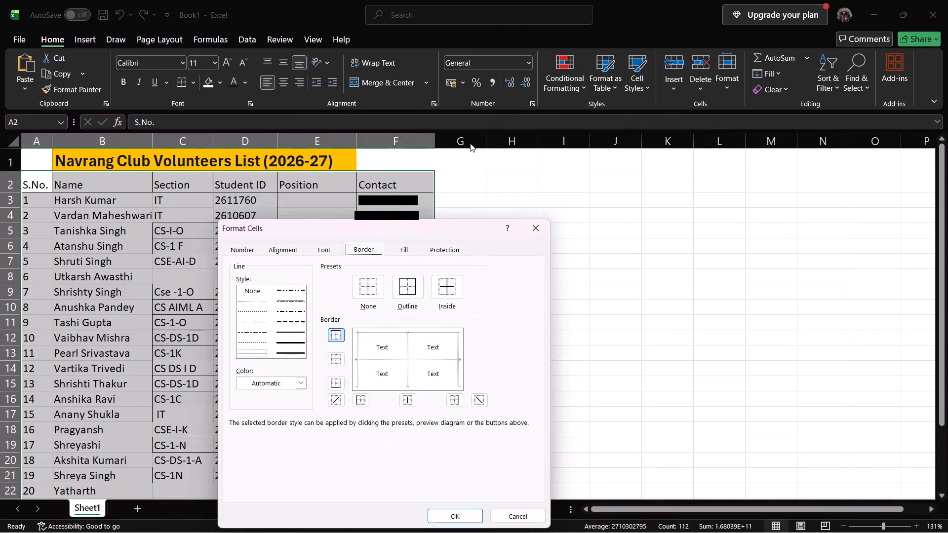
pyautogui.click(402, 284)
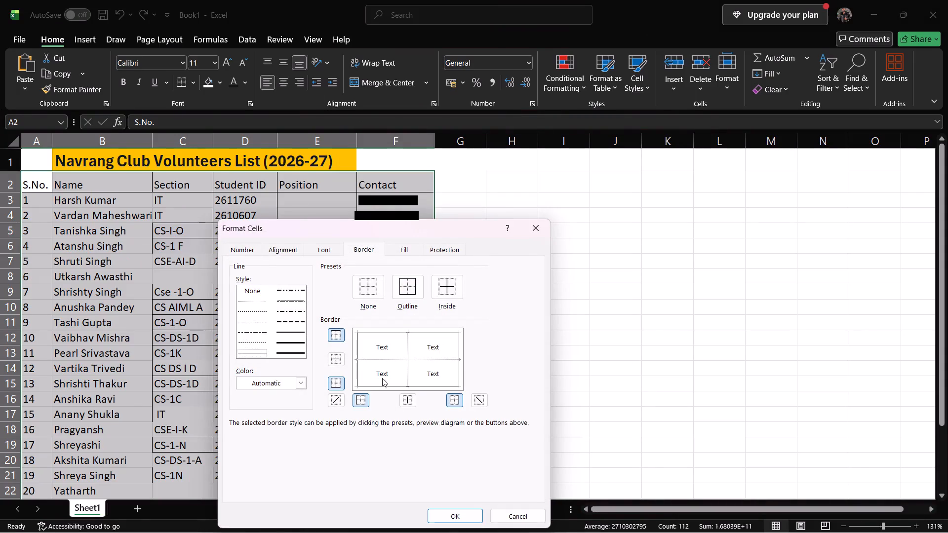
pyautogui.click(409, 398)
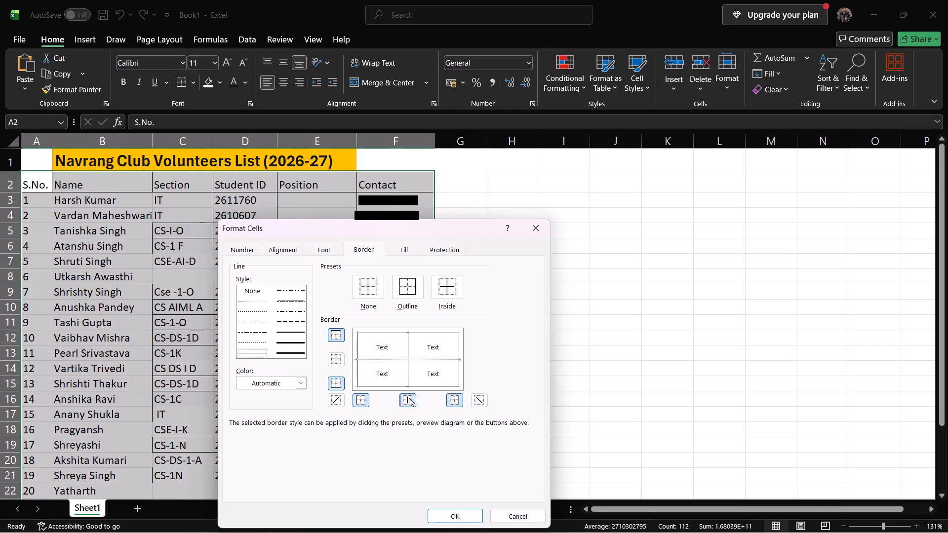
pyautogui.click(334, 384)
pyautogui.click(331, 334)
pyautogui.click(366, 406)
pyautogui.click(415, 405)
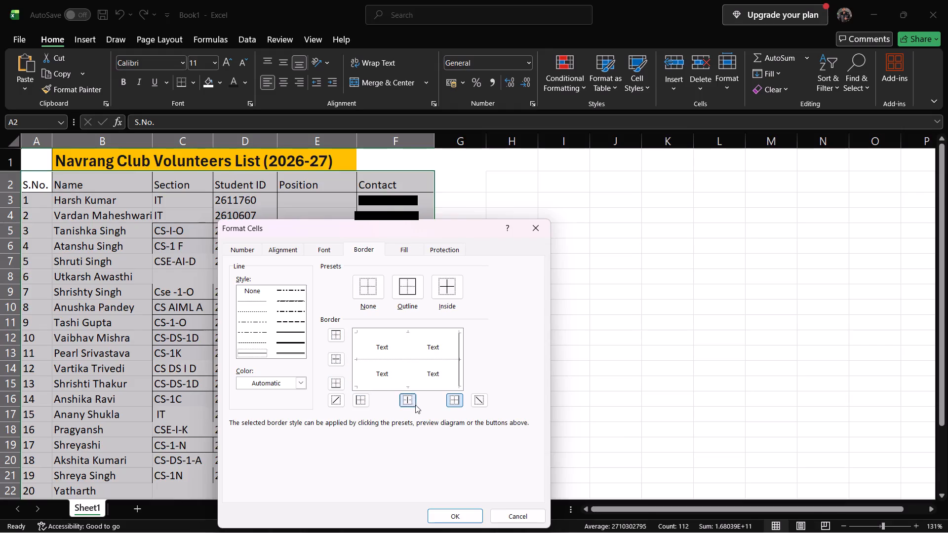
pyautogui.click(454, 405)
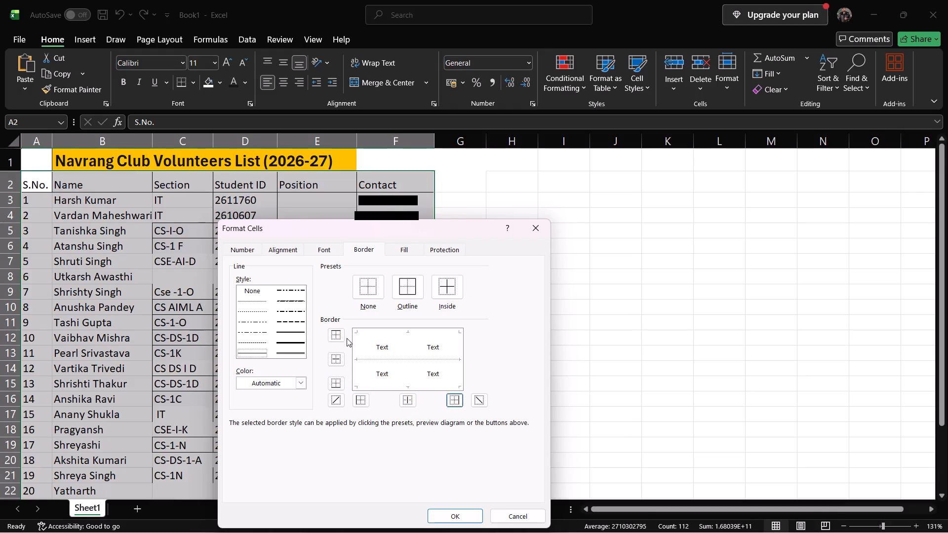
pyautogui.click(407, 300)
pyautogui.click(406, 293)
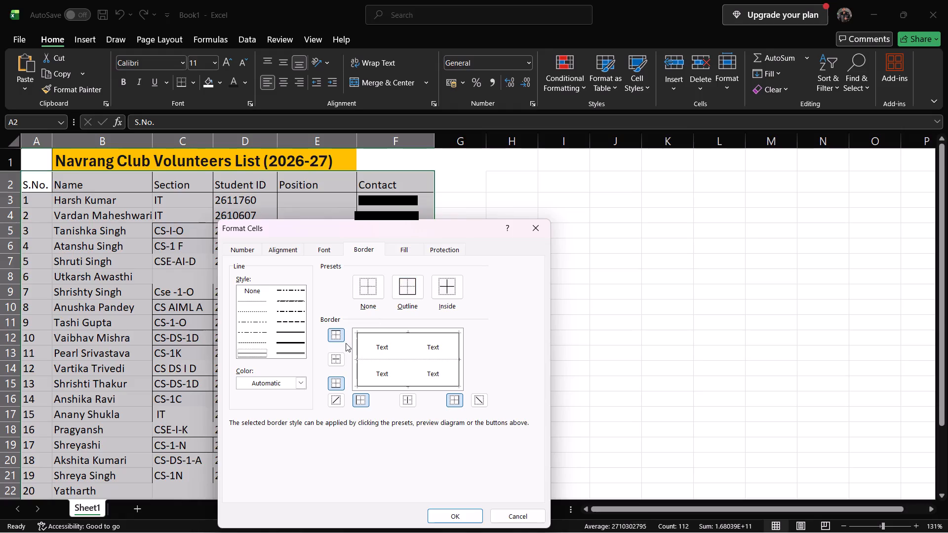
pyautogui.click(410, 402)
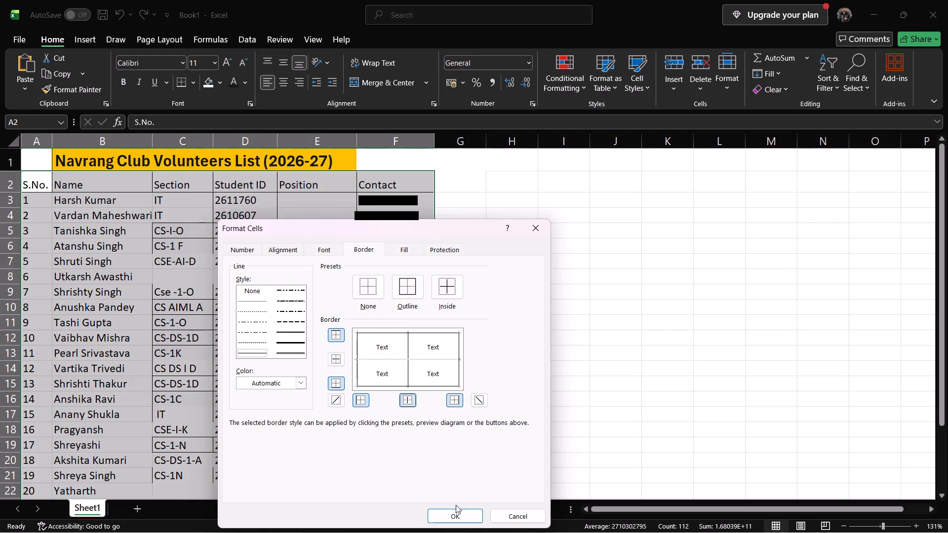
pyautogui.click(457, 512)
pyautogui.click(512, 400)
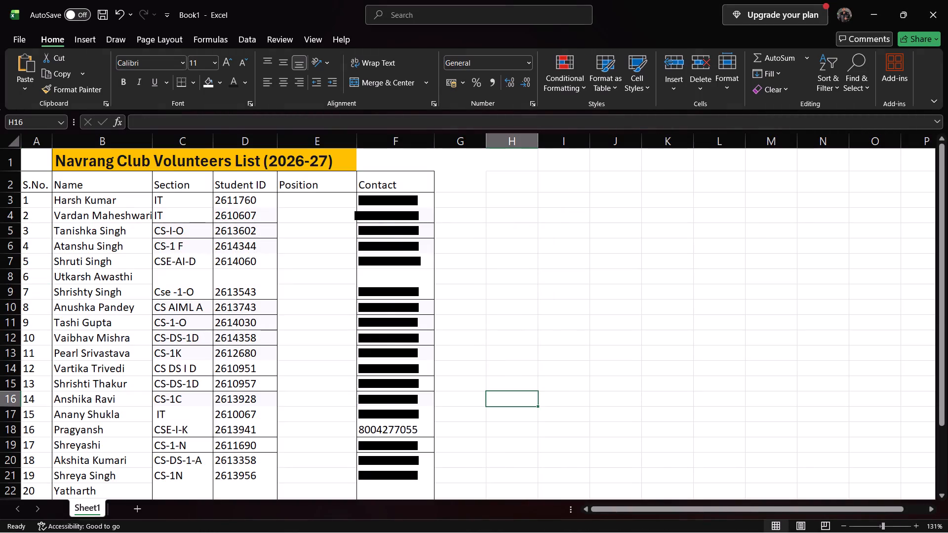
# Add inside horizontal borders to the whole volunteers table A2:F25 through Format Cells.
pyautogui.moveTo(32, 177); pyautogui.dragTo(319, 523)
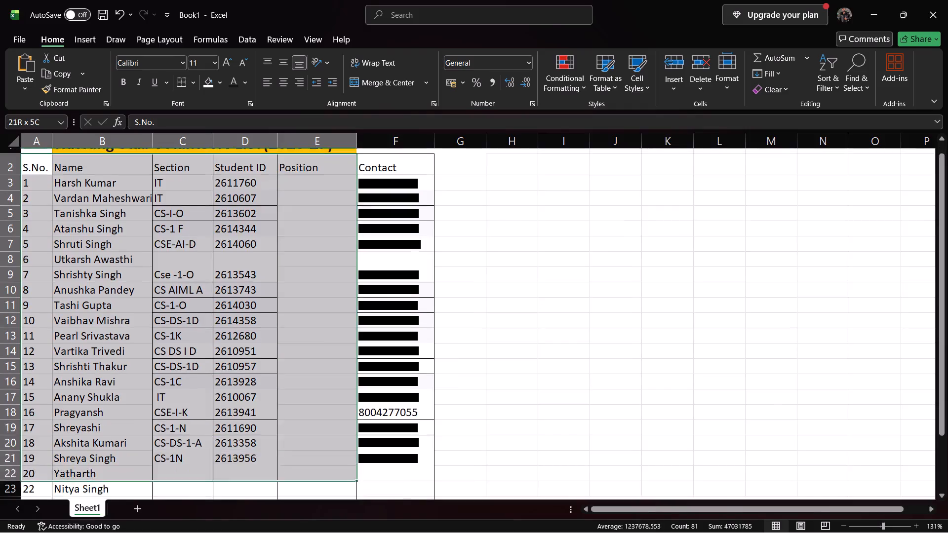
pyautogui.moveTo(319, 523); pyautogui.dragTo(403, 441)
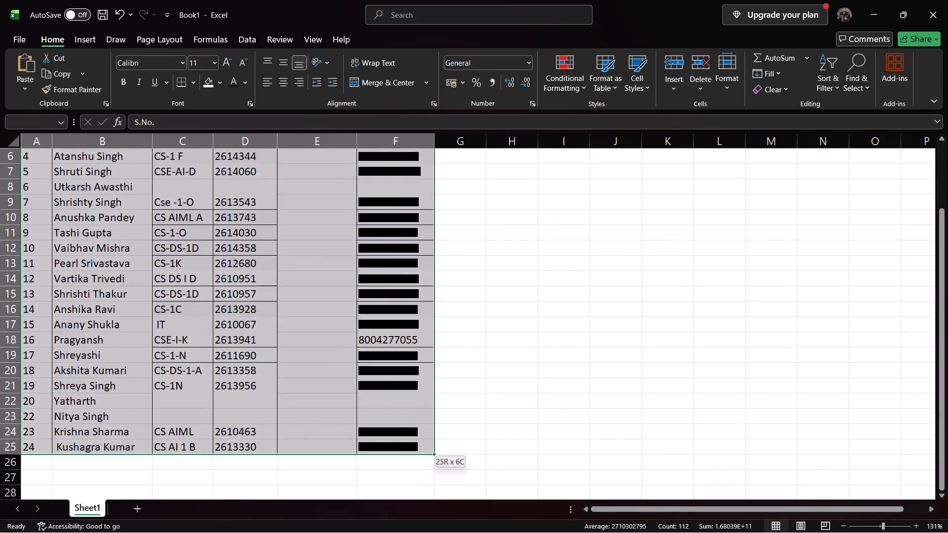
pyautogui.moveTo(403, 441); pyautogui.dragTo(403, 440)
pyautogui.rightClick(311, 304)
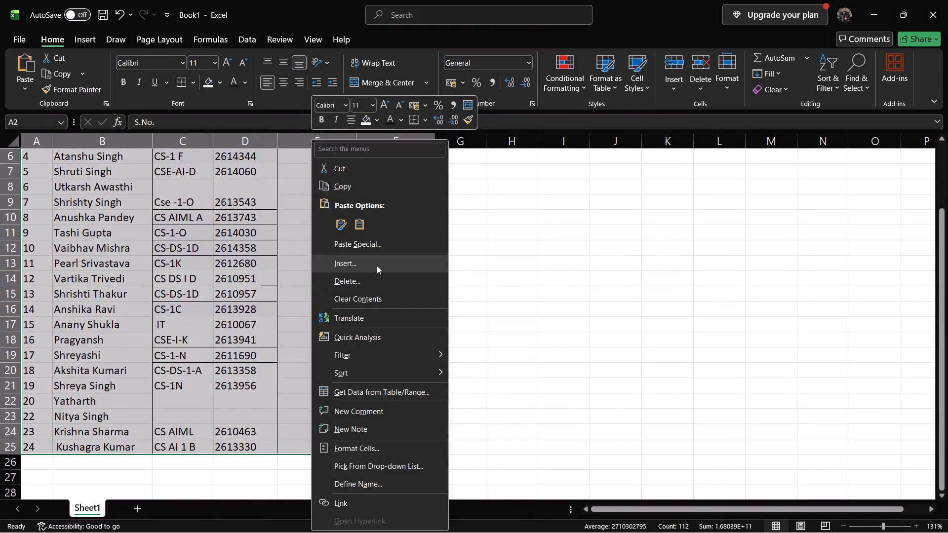
pyautogui.click(374, 448)
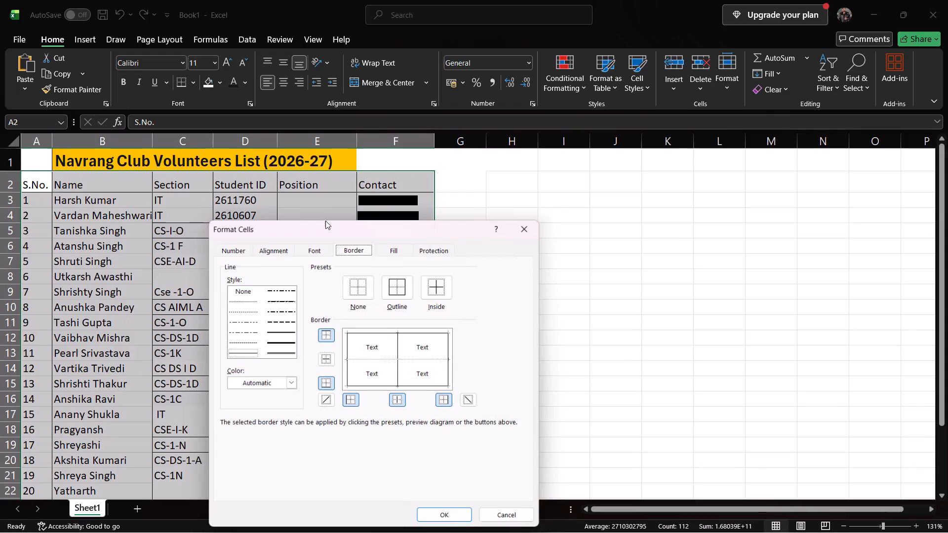
pyautogui.click(404, 293)
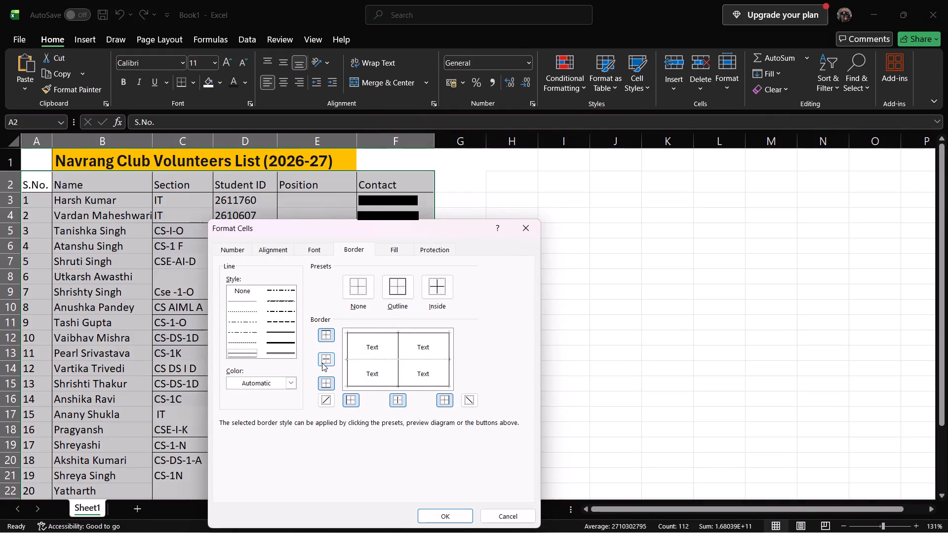
pyautogui.click(320, 362)
pyautogui.click(434, 516)
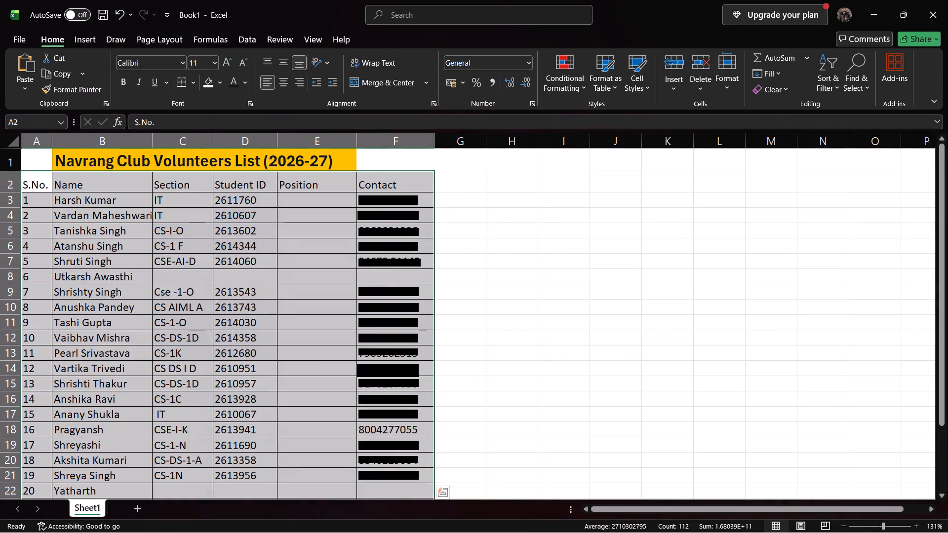
pyautogui.click(333, 369)
pyautogui.hscroll(1, 448, 343)
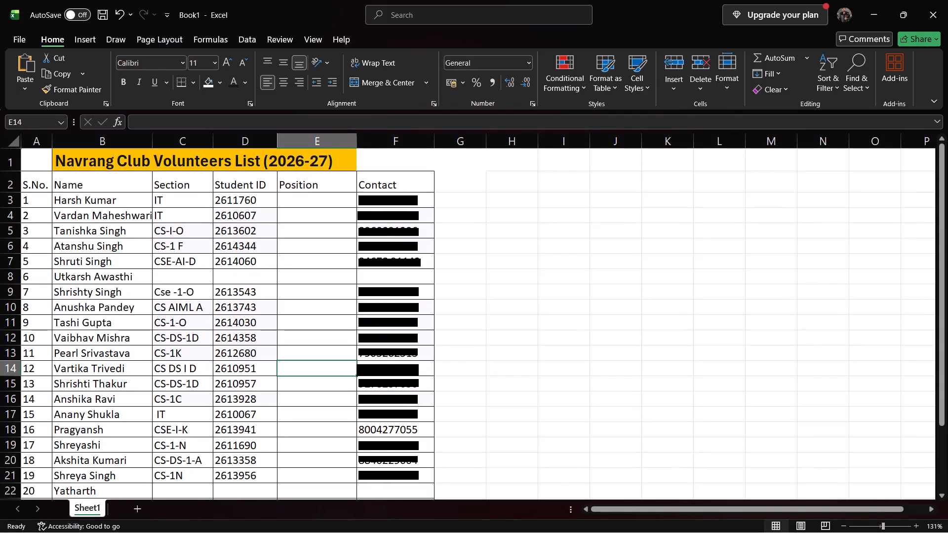
# Make the header row A2:F2 of the volunteers table bold.
pyautogui.moveTo(408, 177); pyautogui.dragTo(18, 184)
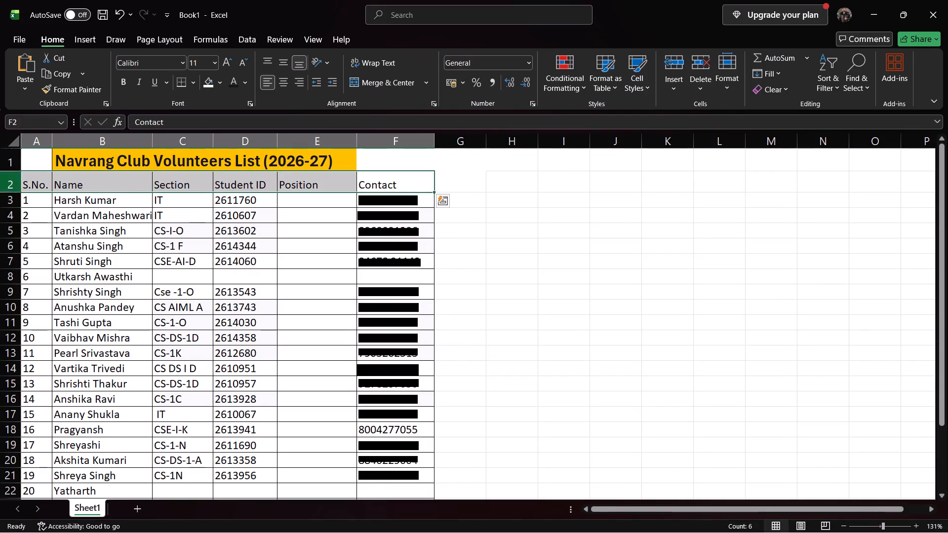
pyautogui.rightClick(109, 175)
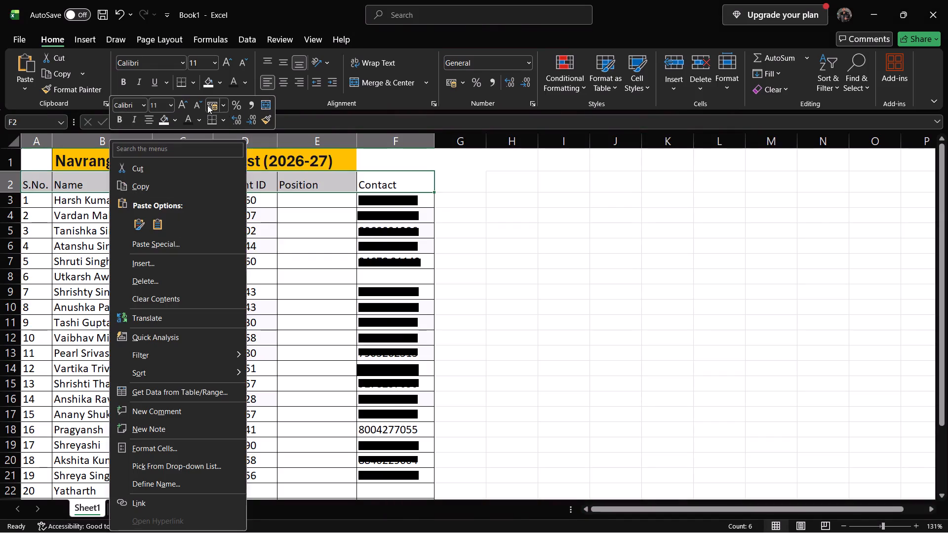
pyautogui.click(124, 118)
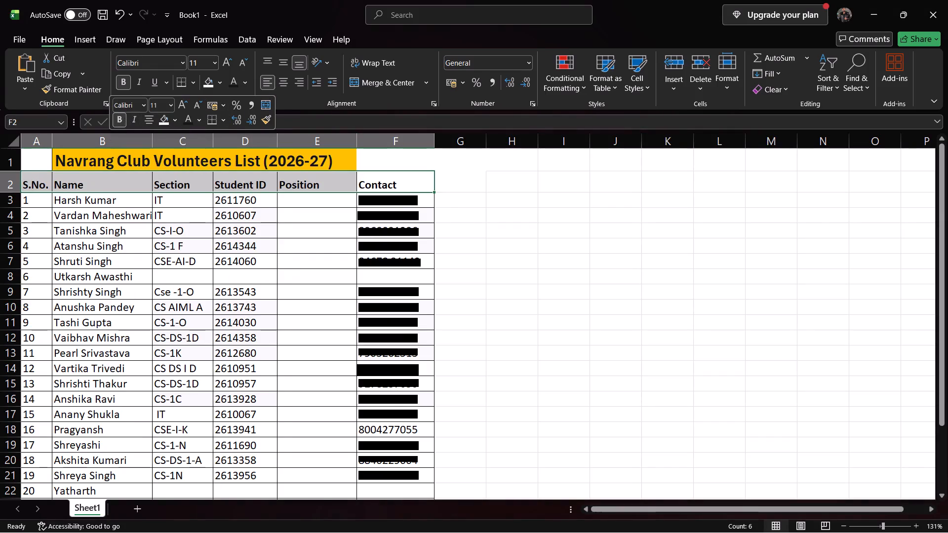
pyautogui.click(647, 227)
# Check the volunteers list for blank rows and search the Form Responses 1 workbook for the missing entries, starting with row 22.
pyautogui.scroll(1, 484, 241)
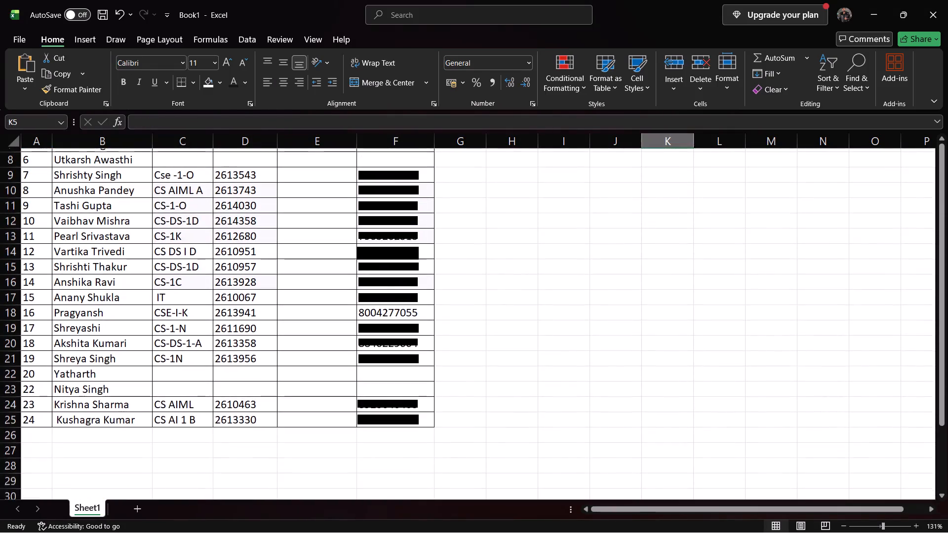
pyautogui.scroll(1, 484, 241)
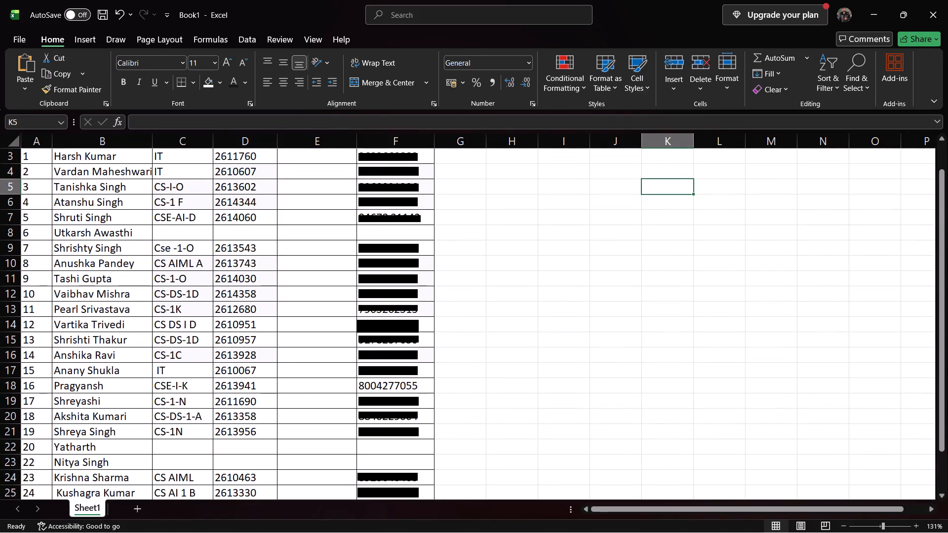
pyautogui.click(177, 454)
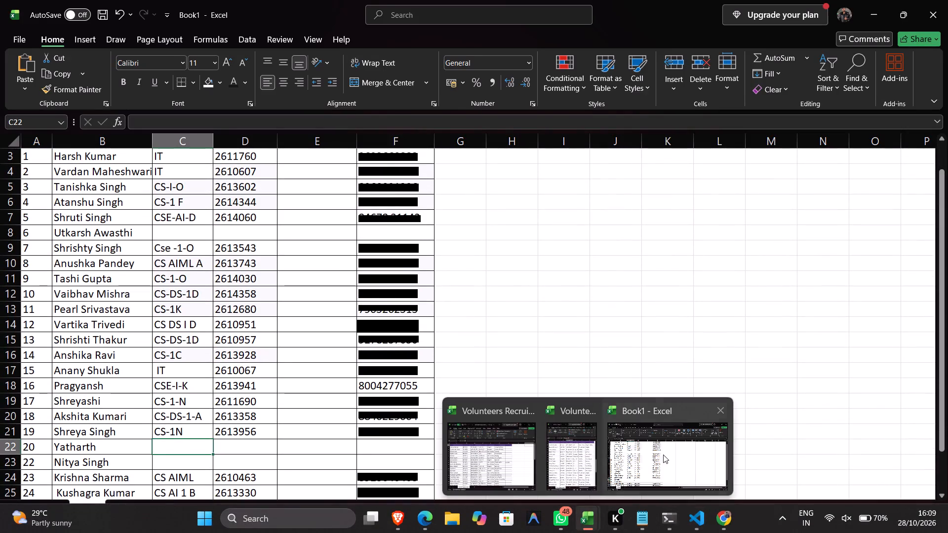
pyautogui.click(664, 458)
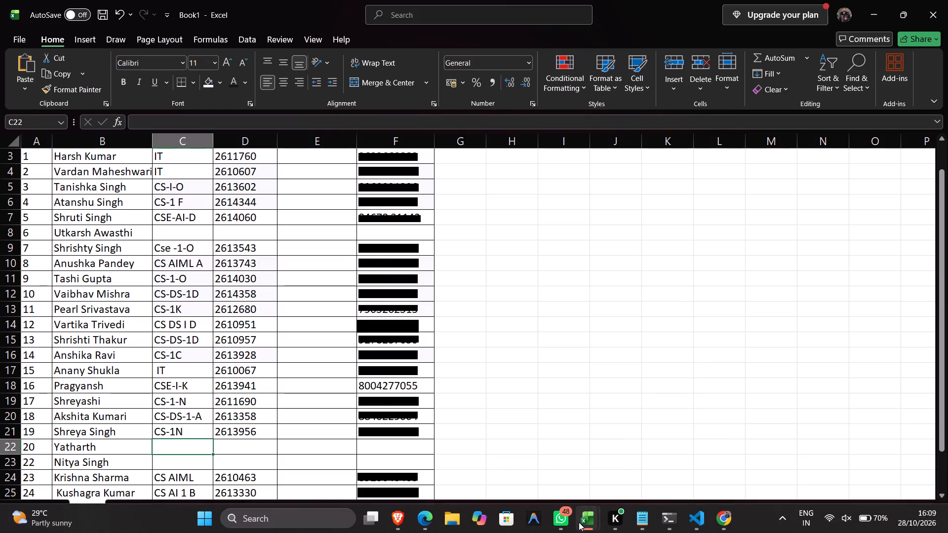
pyautogui.click(563, 473)
pyautogui.scroll(-1, 609, 296)
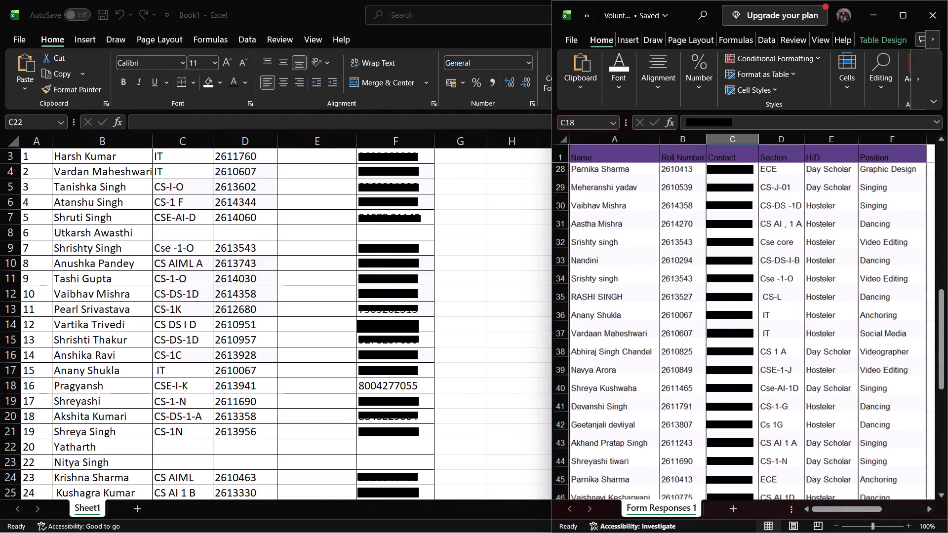
pyautogui.scroll(-6, 609, 296)
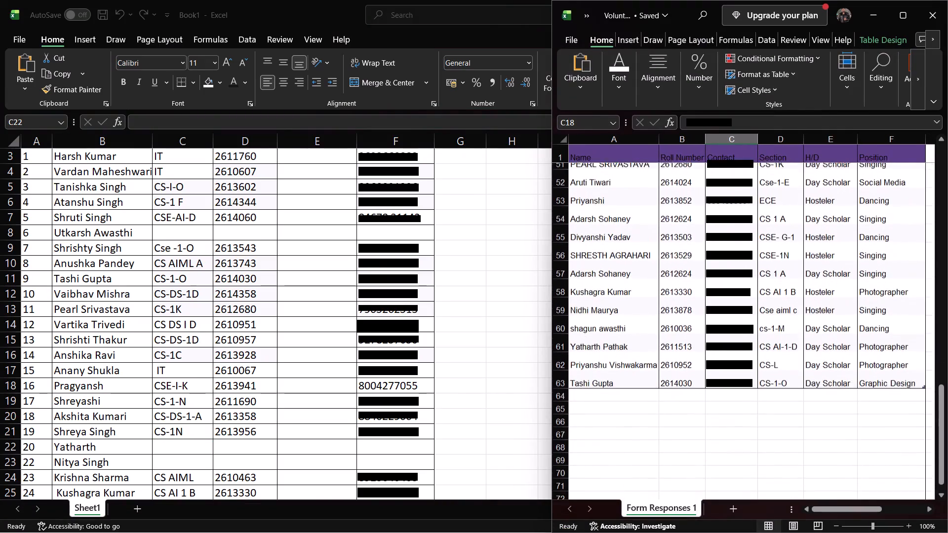
pyautogui.scroll(2, 614, 328)
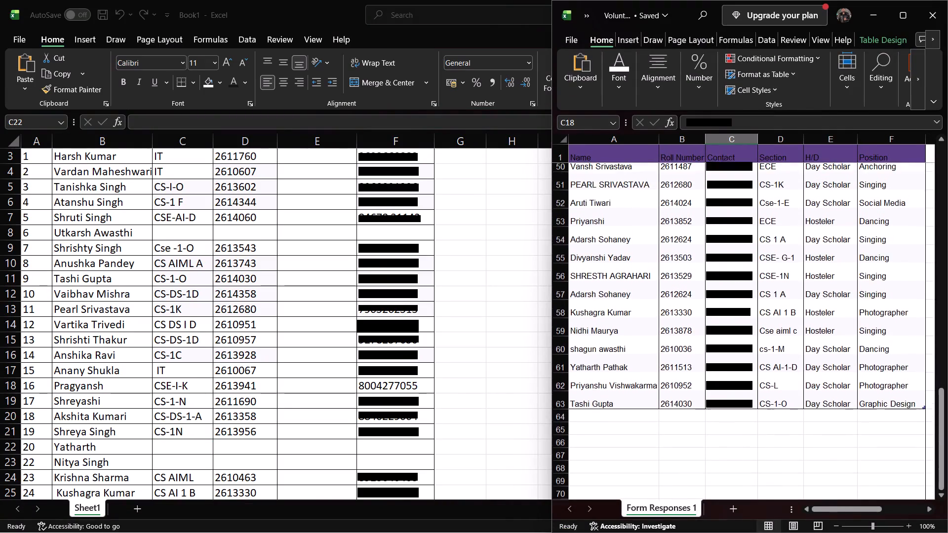
pyautogui.scroll(4, 614, 328)
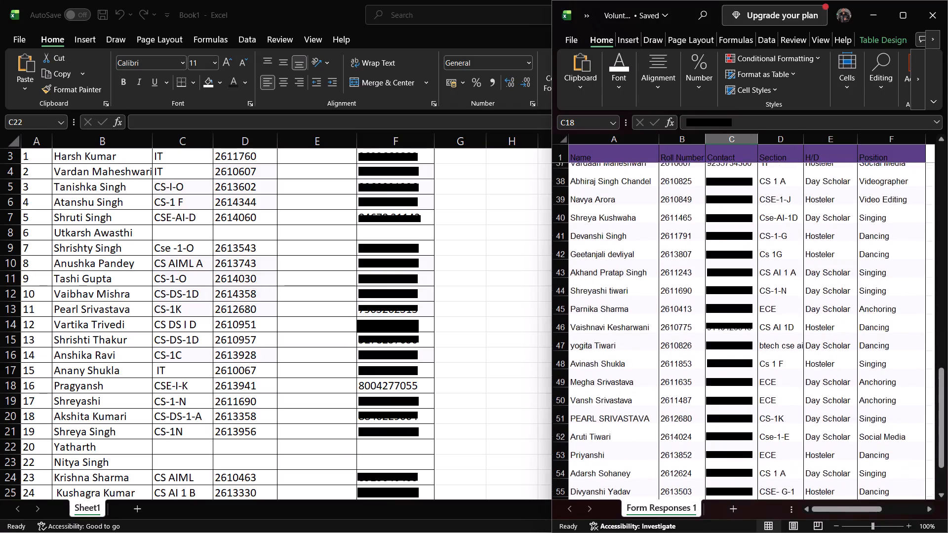
pyautogui.scroll(3, 614, 328)
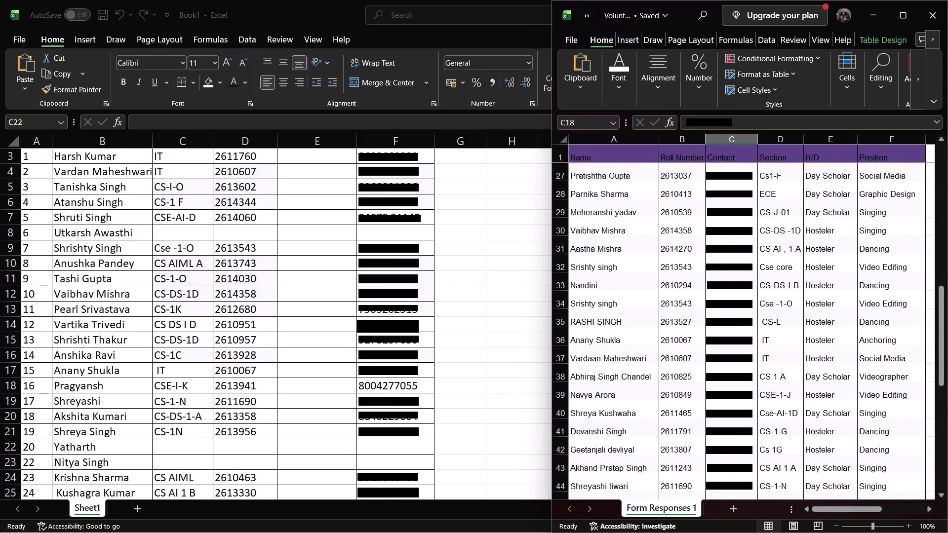
pyautogui.scroll(3, 611, 268)
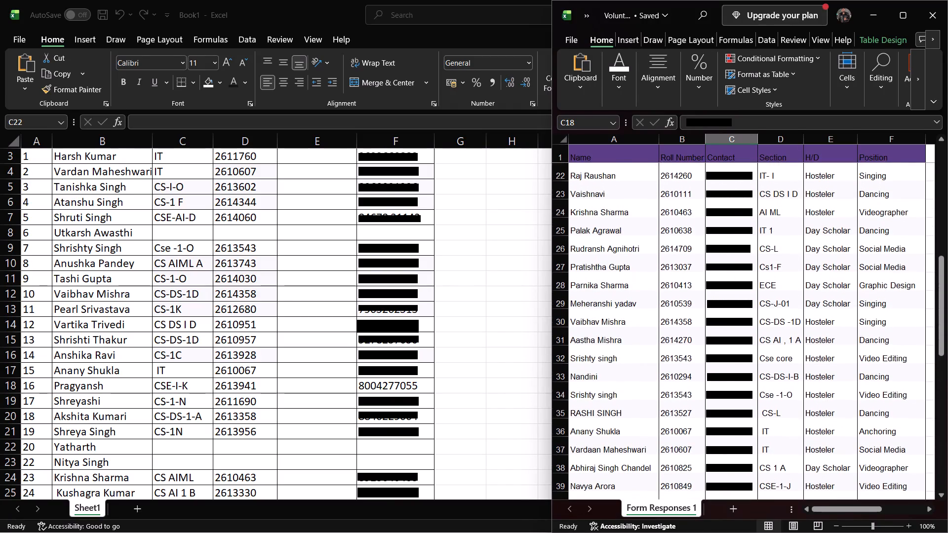
pyautogui.scroll(3, 609, 226)
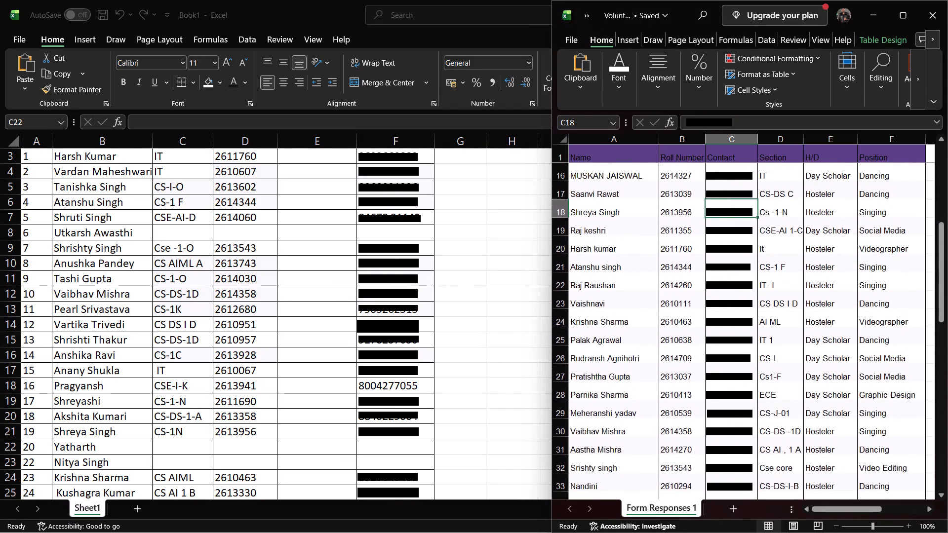
# Delete the whole of row 22, the incomplete entry with serial number 20, from the volunteers list.
pyautogui.scroll(1, 609, 226)
pyautogui.click(8, 448)
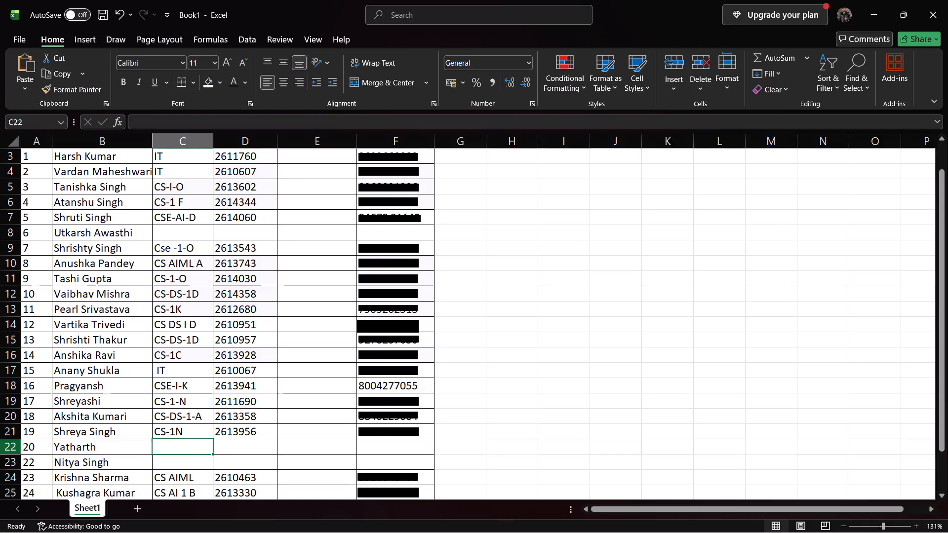
pyautogui.click(8, 448)
pyautogui.rightClick(8, 448)
pyautogui.click(63, 344)
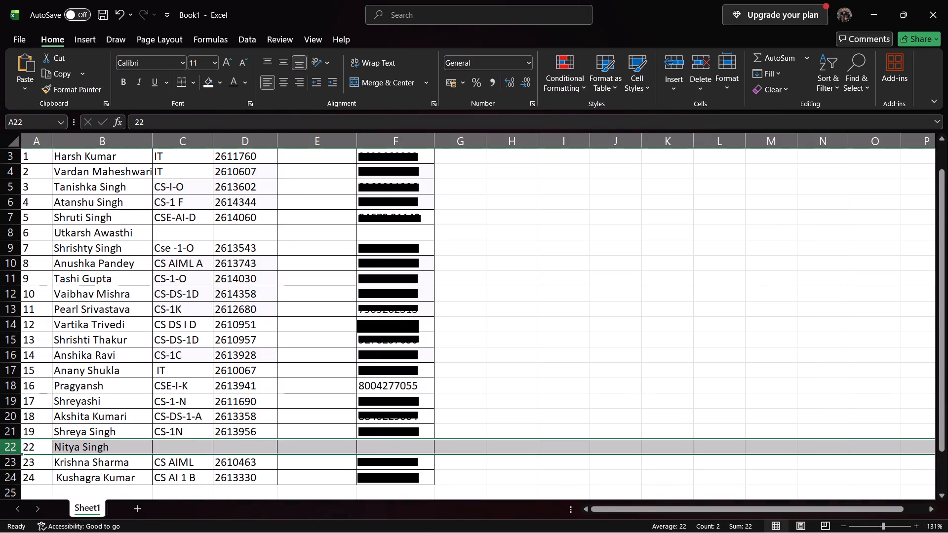
# Renumber the last three volunteers in the S.No. column, cells A22 to A24, as 20, 21 and 22.
pyautogui.scroll(-1, 132, 378)
pyautogui.click(35, 431)
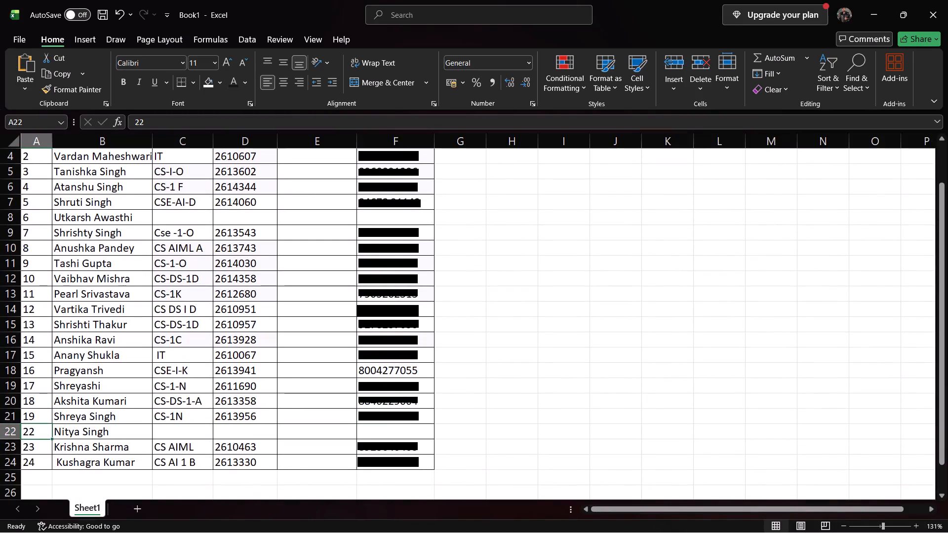
pyautogui.press('BackSpace')
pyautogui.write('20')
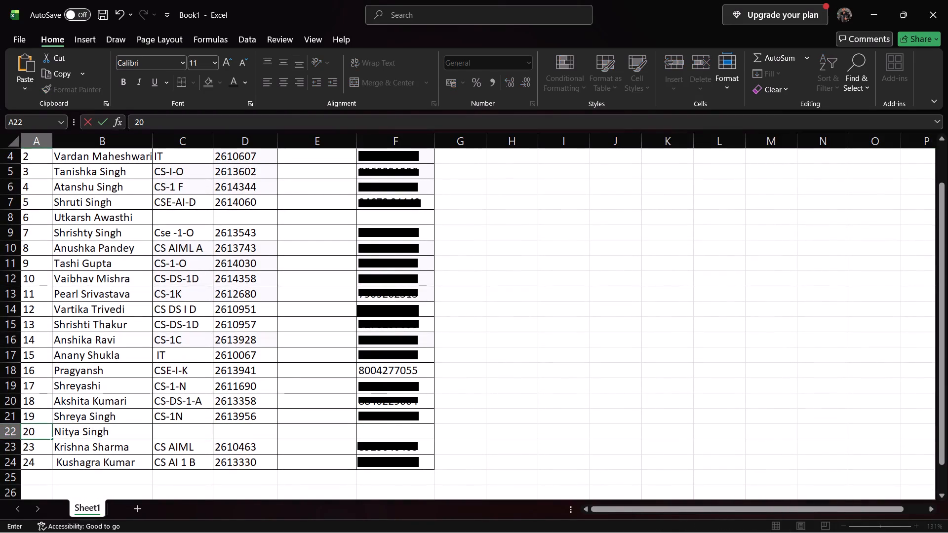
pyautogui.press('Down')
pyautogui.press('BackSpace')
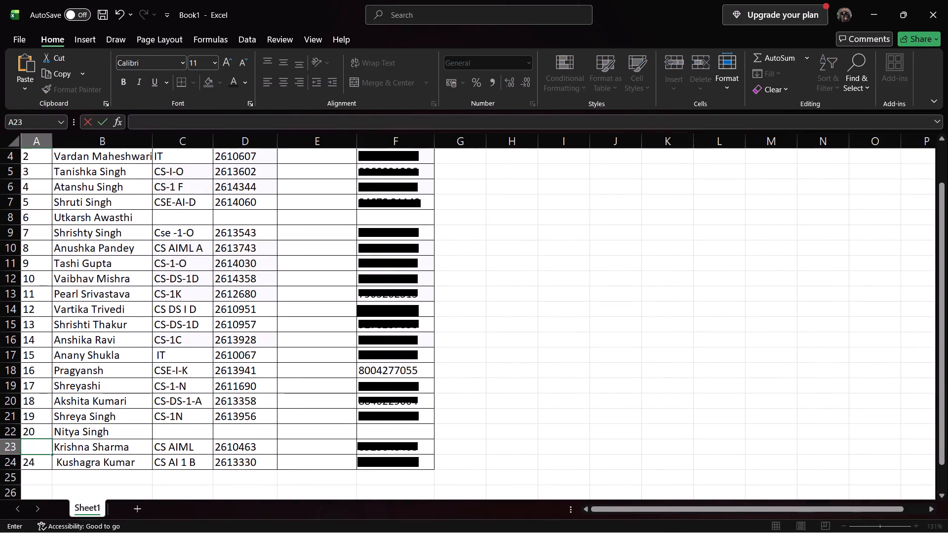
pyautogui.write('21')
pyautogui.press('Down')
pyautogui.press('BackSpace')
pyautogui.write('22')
pyautogui.click(688, 296)
pyautogui.hscroll(1, 469, 285)
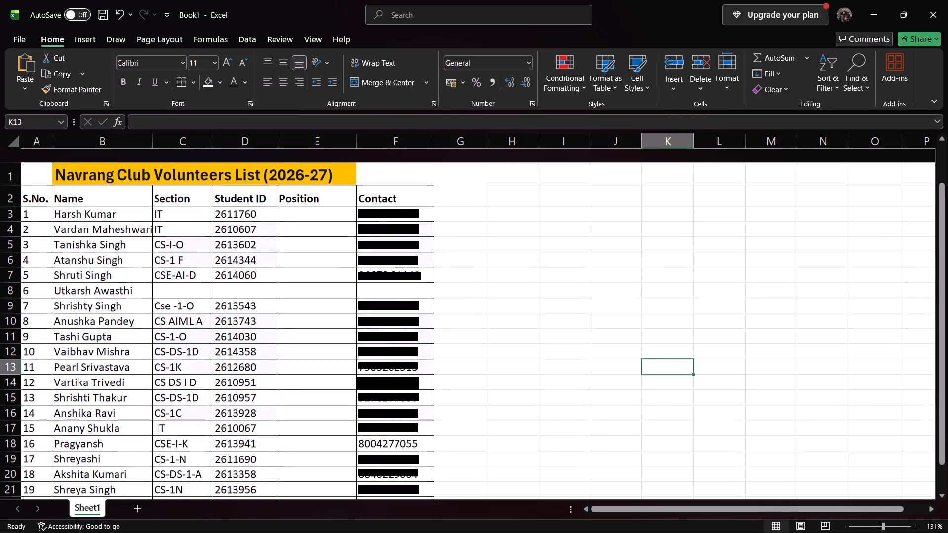
pyautogui.hscroll(1, 469, 285)
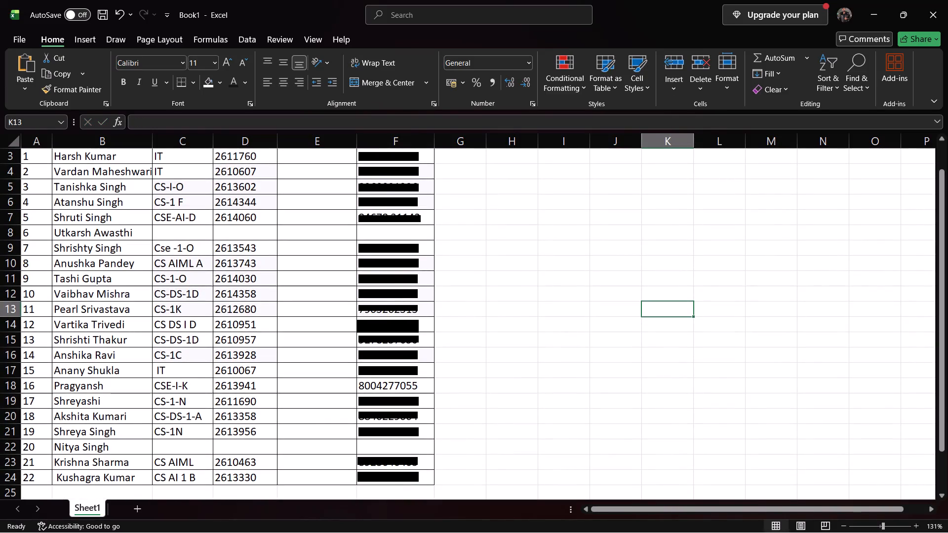
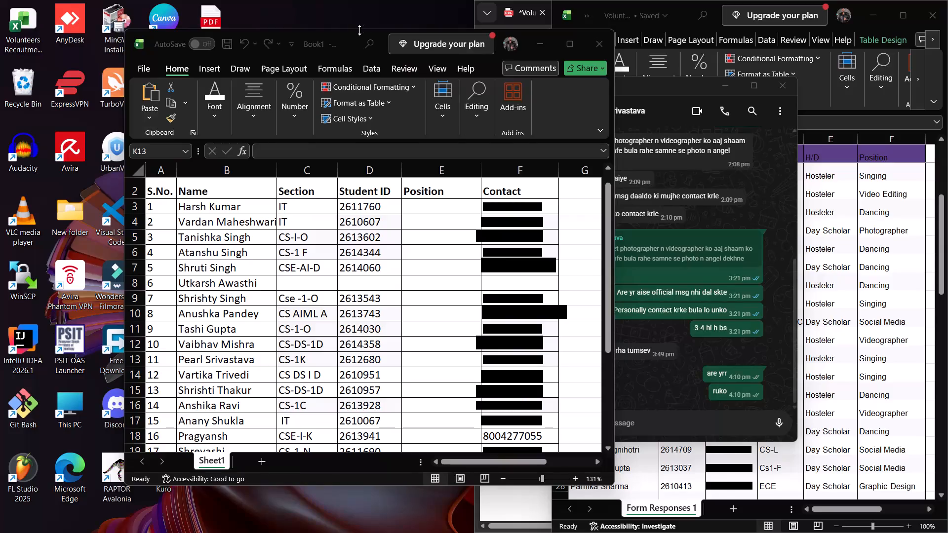
# Enlarge the Book1 window vertically so it fills the full height of the screen.
pyautogui.moveTo(359, 30); pyautogui.dragTo(363, 0)
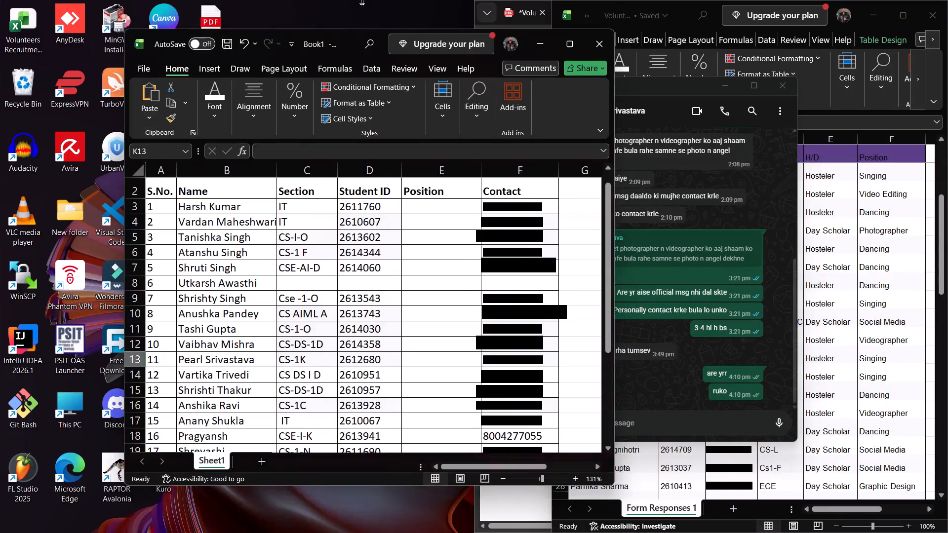
pyautogui.moveTo(363, 0); pyautogui.dragTo(364, 0)
# Copy the volunteer entry for serial number 16, from name to contact, in cells B18:F18.
pyautogui.click(247, 208)
pyautogui.click(260, 266)
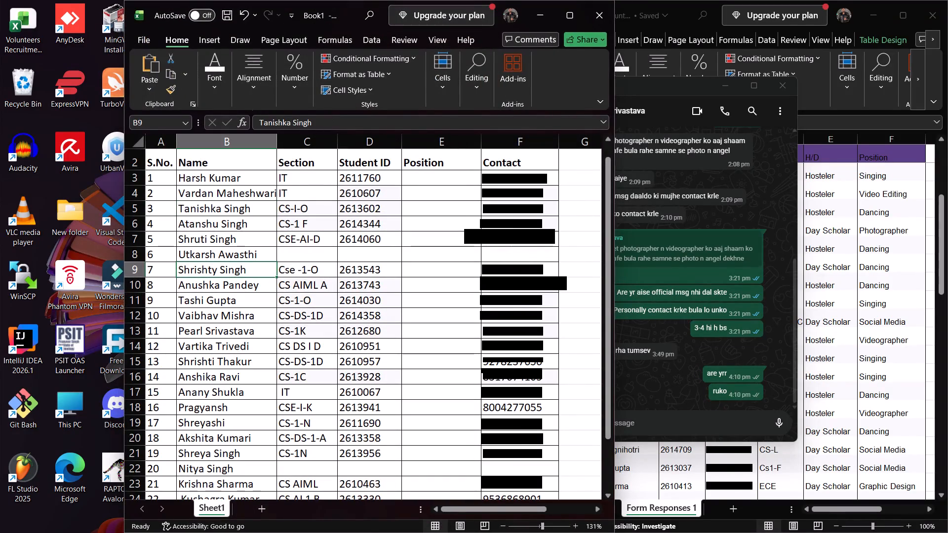
pyautogui.scroll(-2, 201, 235)
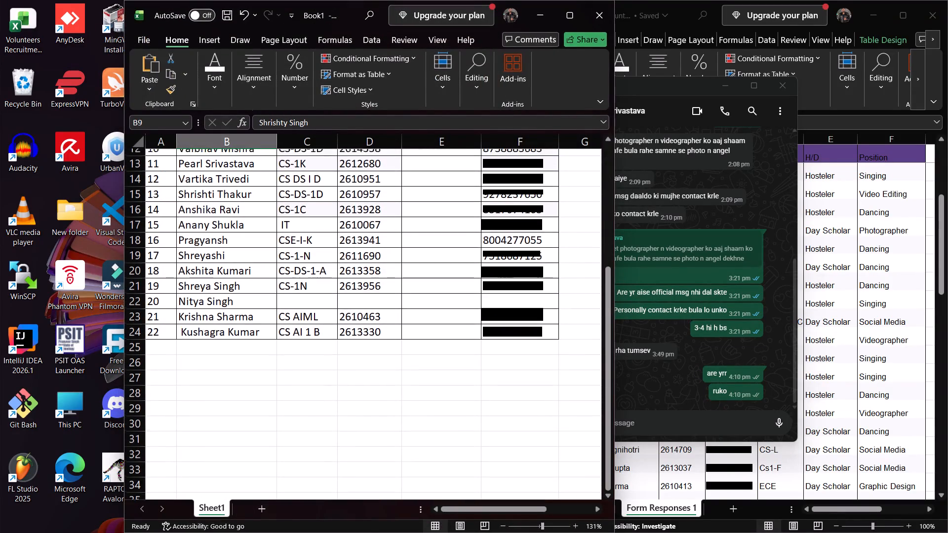
pyautogui.moveTo(180, 230); pyautogui.dragTo(461, 227)
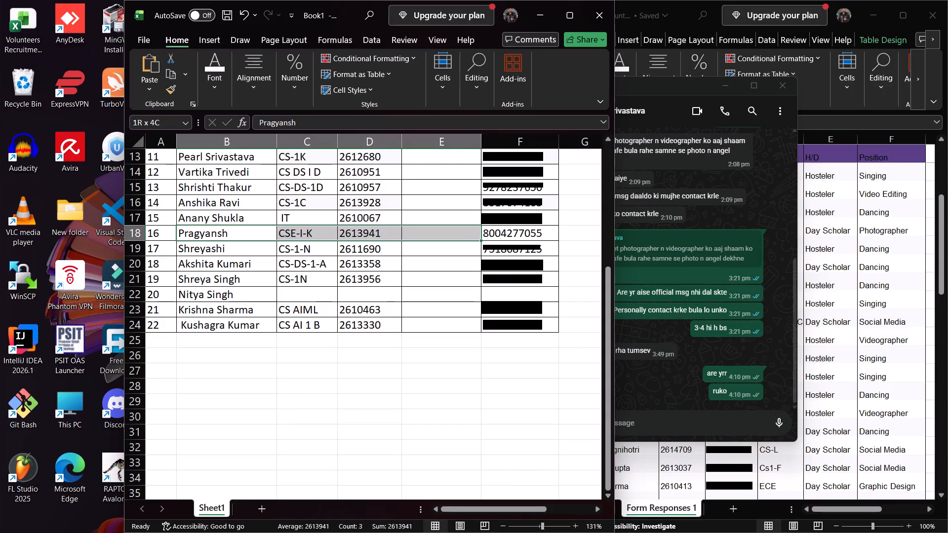
pyautogui.moveTo(461, 227); pyautogui.dragTo(516, 231)
pyautogui.rightClick(433, 232)
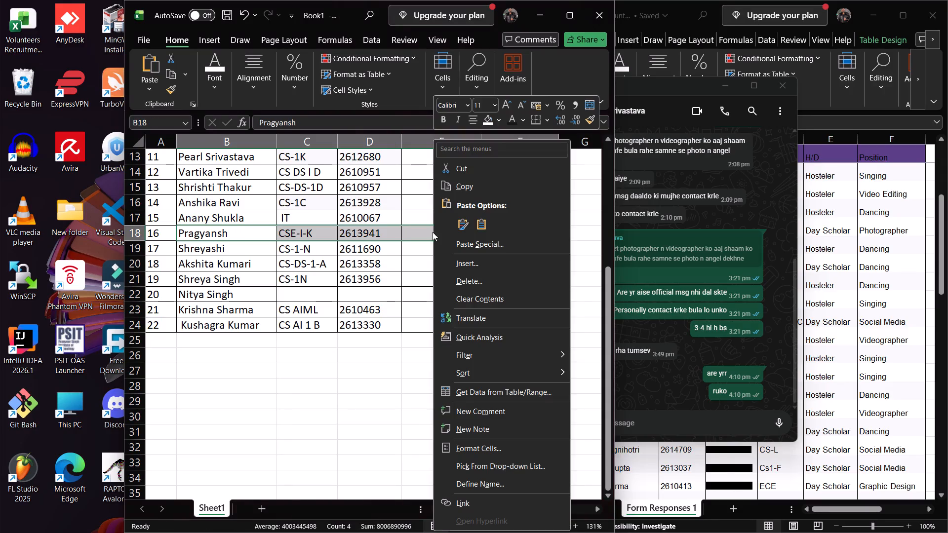
pyautogui.click(467, 187)
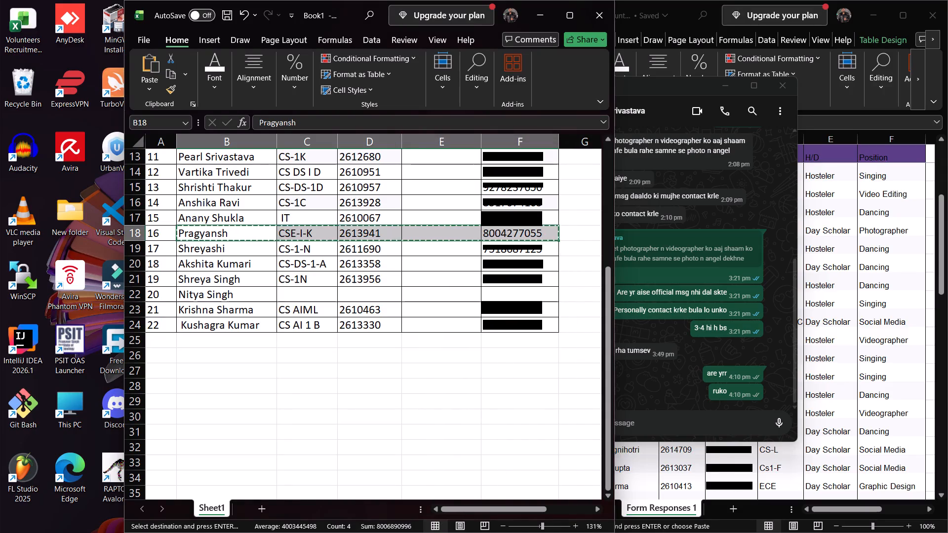
pyautogui.rightClick(428, 234)
pyautogui.click(475, 189)
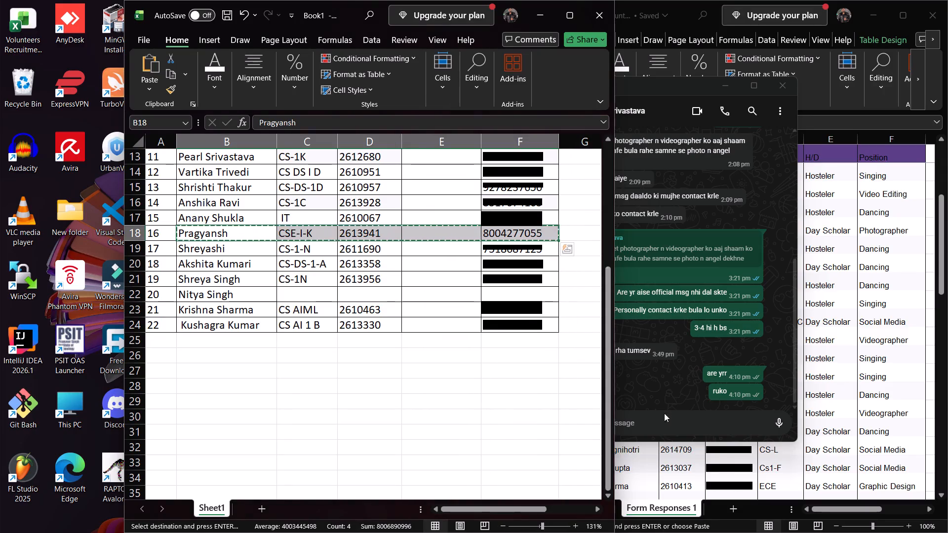
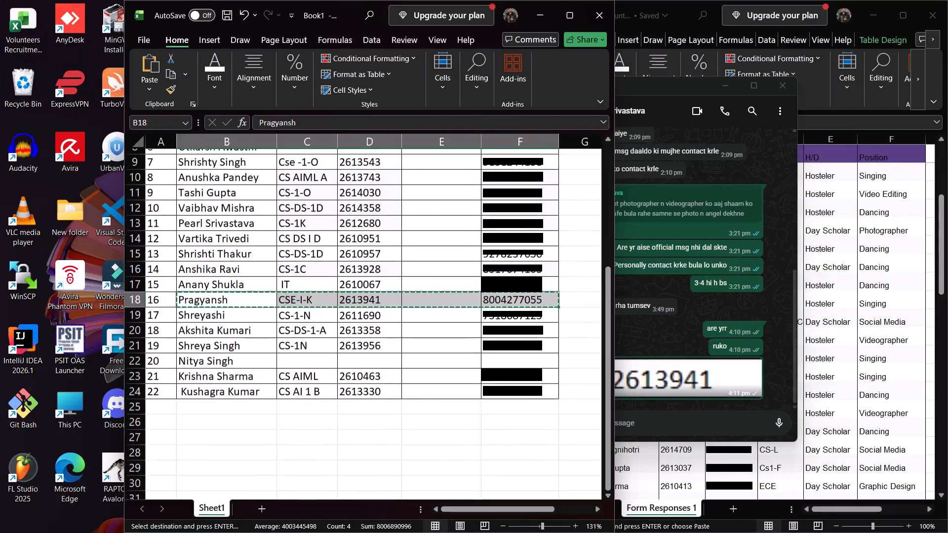
# Copy the first volunteer's entry, from name through contact in cells B3:F3, in the volunteers list.
pyautogui.scroll(1, 261, 219)
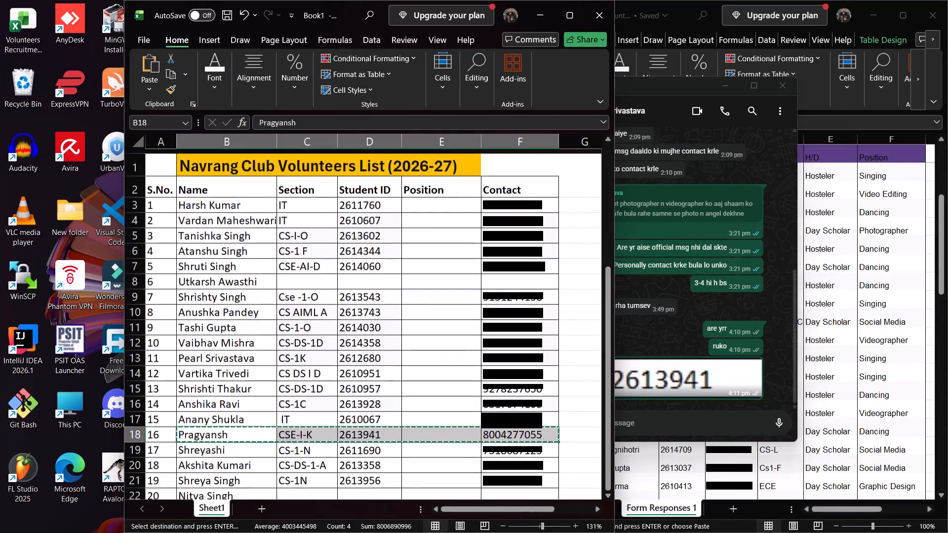
pyautogui.click(220, 201)
pyautogui.click(210, 202)
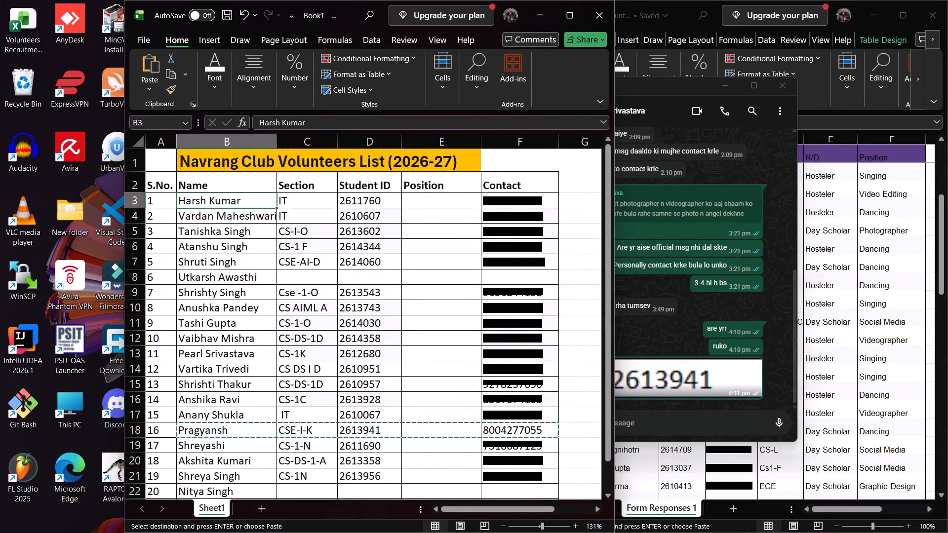
pyautogui.moveTo(211, 202); pyautogui.dragTo(502, 202)
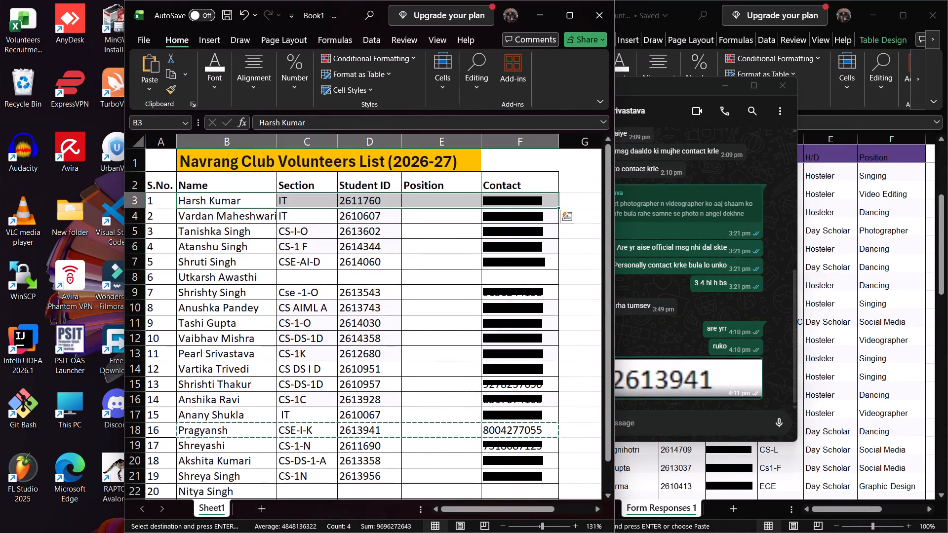
pyautogui.rightClick(474, 200)
pyautogui.click(511, 188)
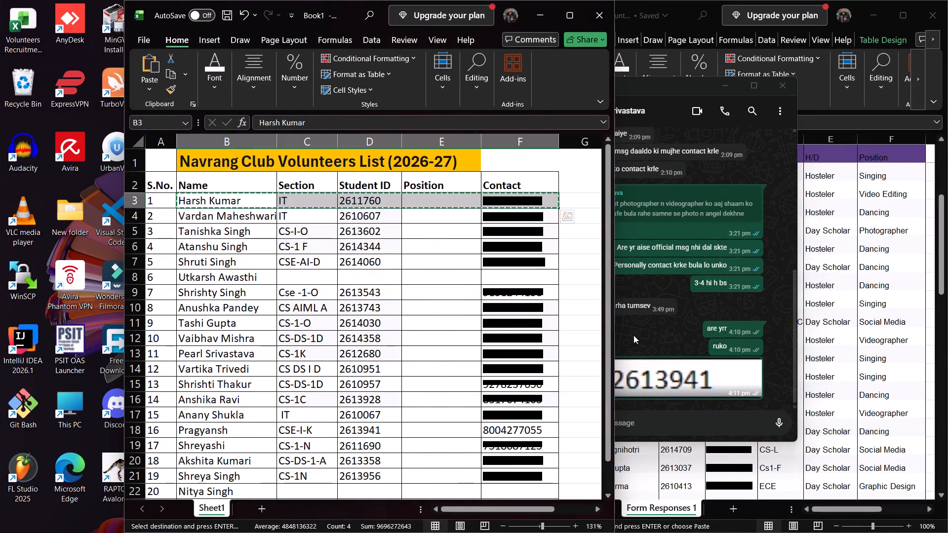
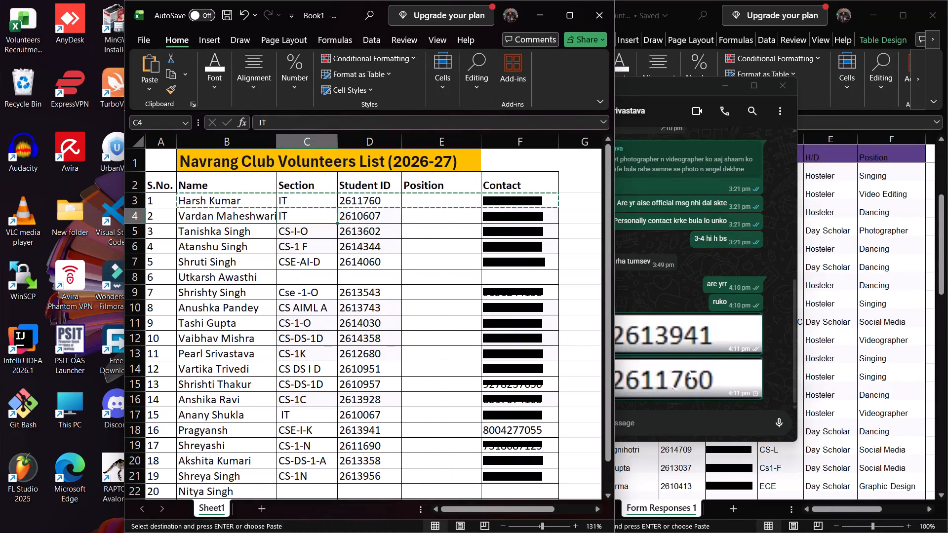
# Paste the copied row 3 volunteer entry, name through contact, over cells B4:F4 of the volunteers list.
pyautogui.moveTo(213, 217); pyautogui.dragTo(510, 218)
pyautogui.rightClick(475, 216)
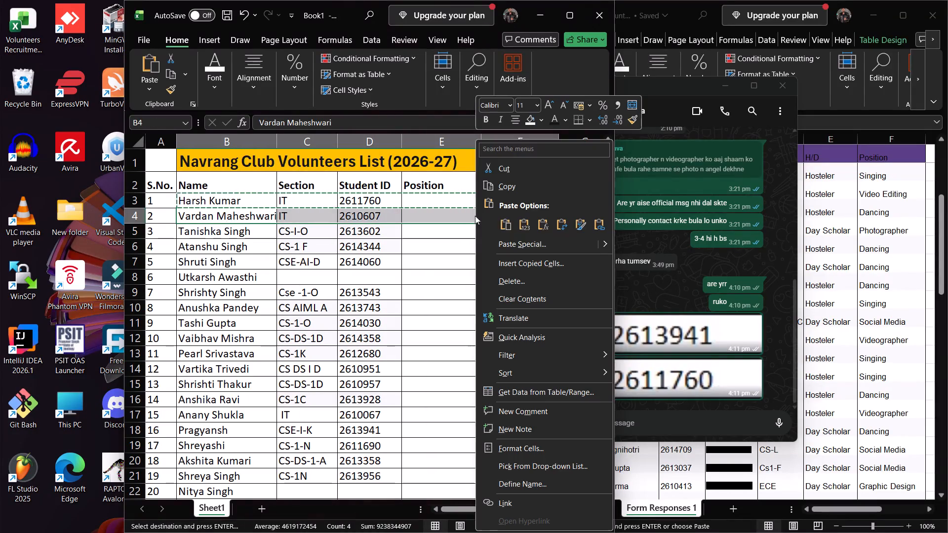
pyautogui.click(508, 225)
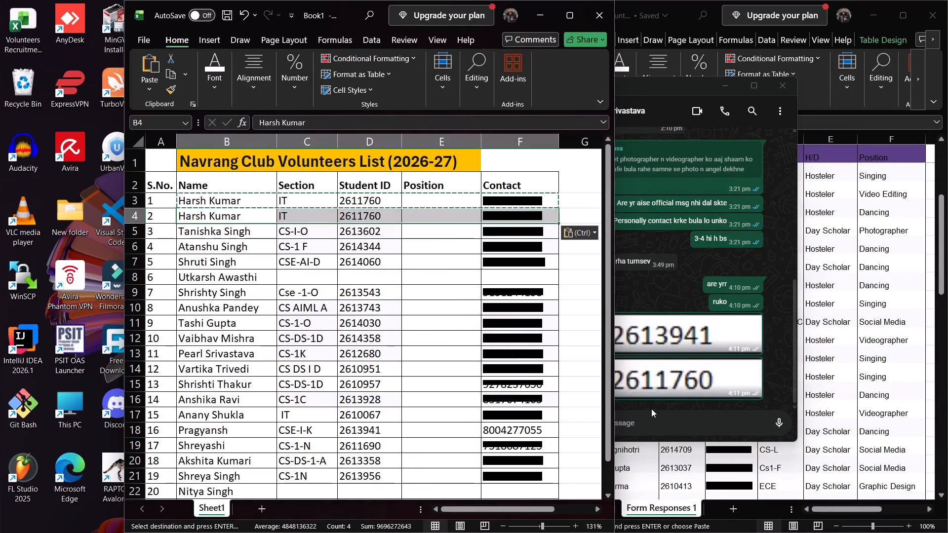
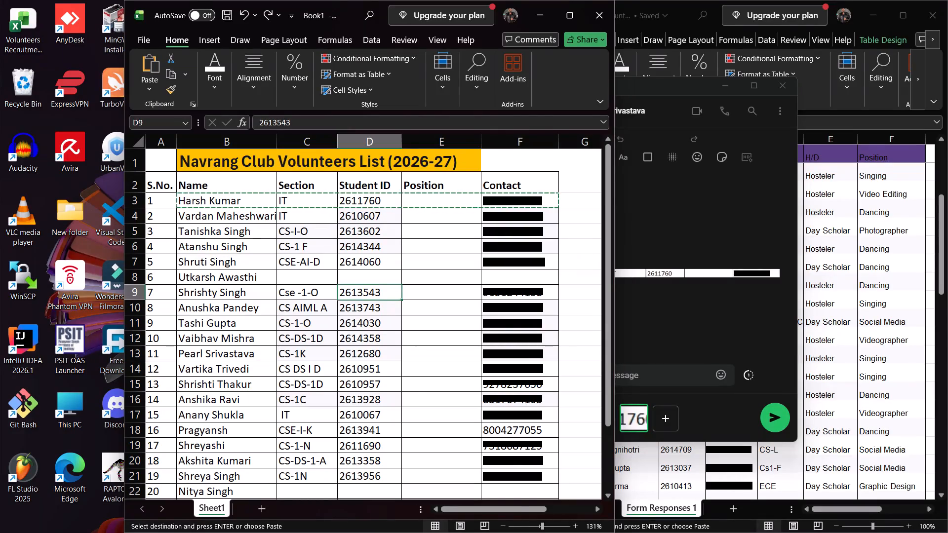
# Copy the second volunteer's entry in row 4, from Name through Contact (B4:F4).
pyautogui.moveTo(209, 210); pyautogui.dragTo(512, 219)
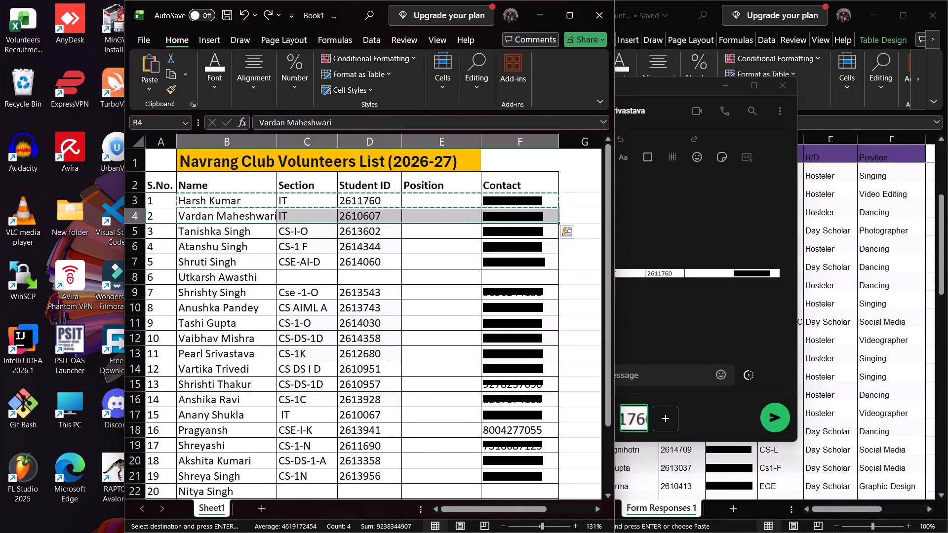
pyautogui.rightClick(471, 216)
pyautogui.click(524, 188)
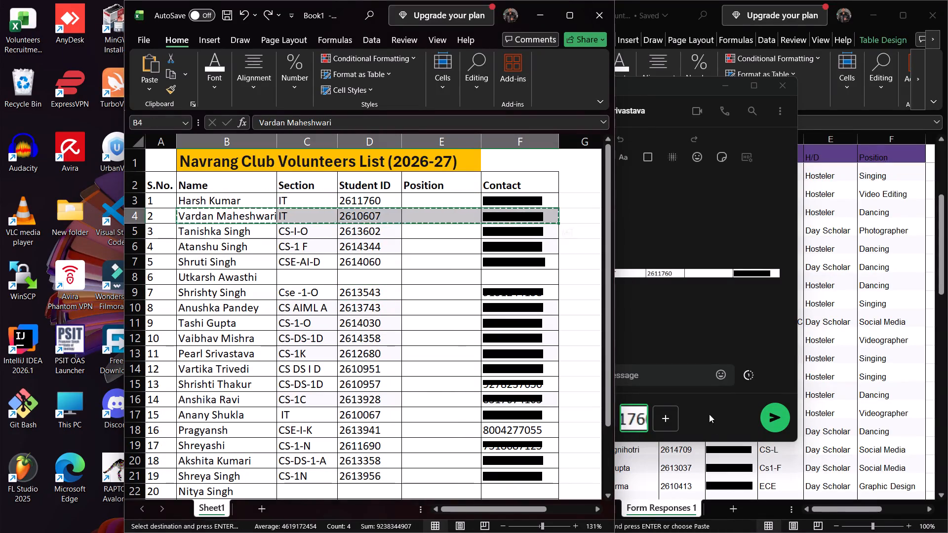
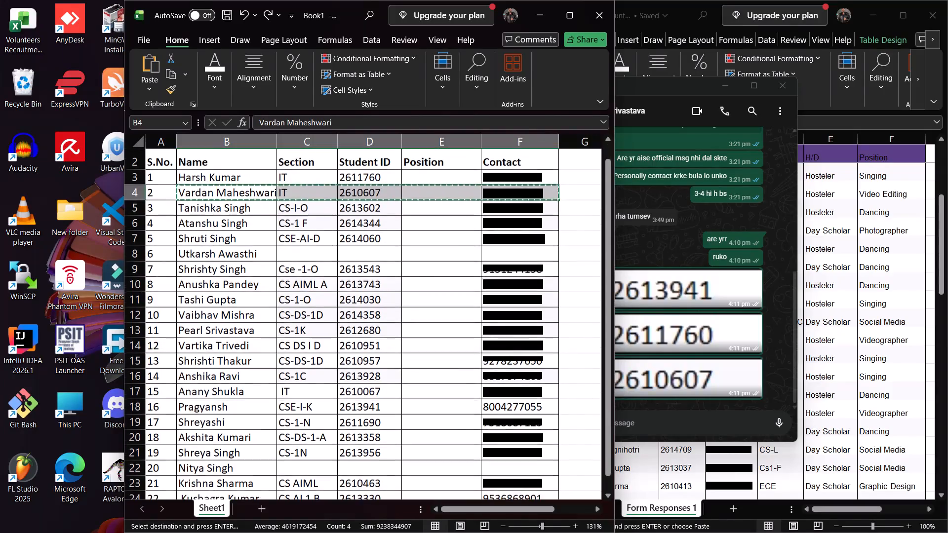
# Select the last two volunteer entries, cells B23:F24 from Name through Contact, and bring up the available cell actions.
pyautogui.scroll(-1, 262, 261)
pyautogui.click(226, 449)
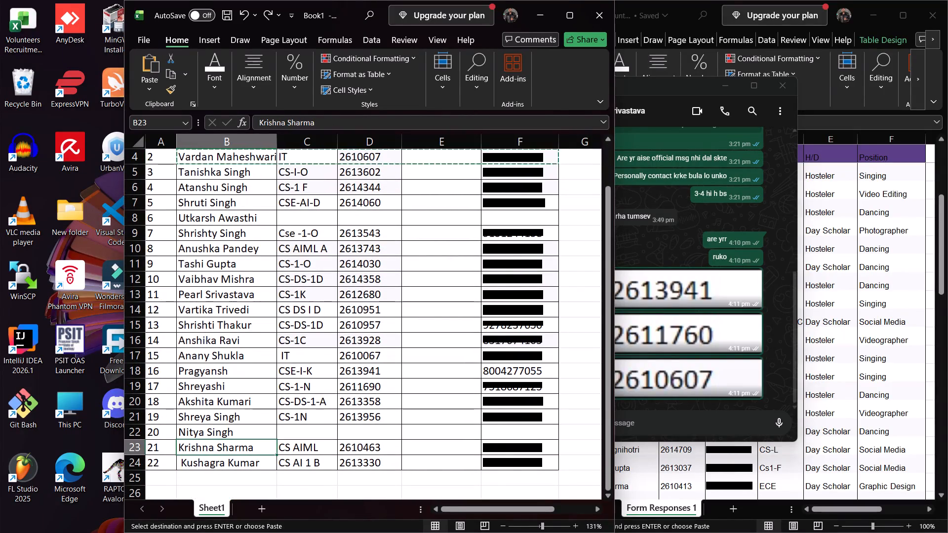
pyautogui.moveTo(226, 449); pyautogui.dragTo(472, 447)
pyautogui.click(504, 447)
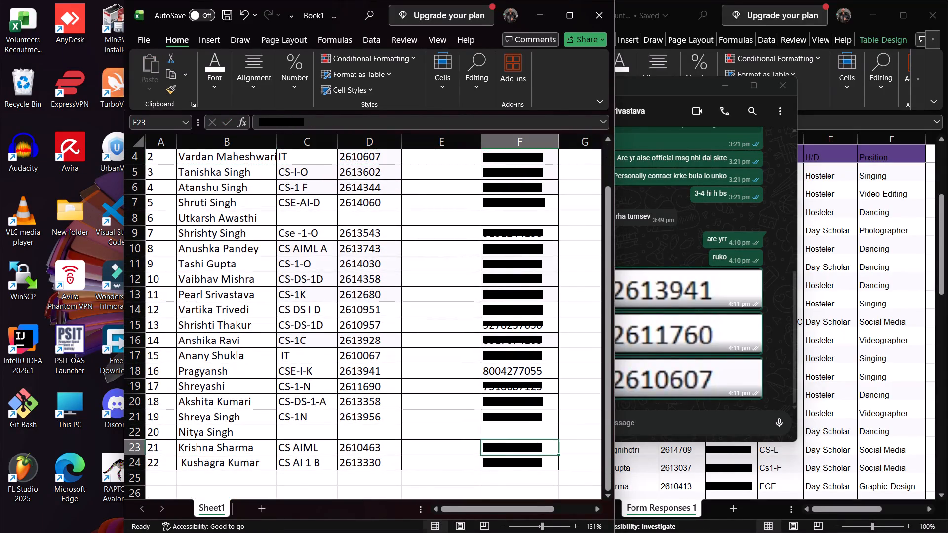
pyautogui.moveTo(504, 447); pyautogui.dragTo(223, 447)
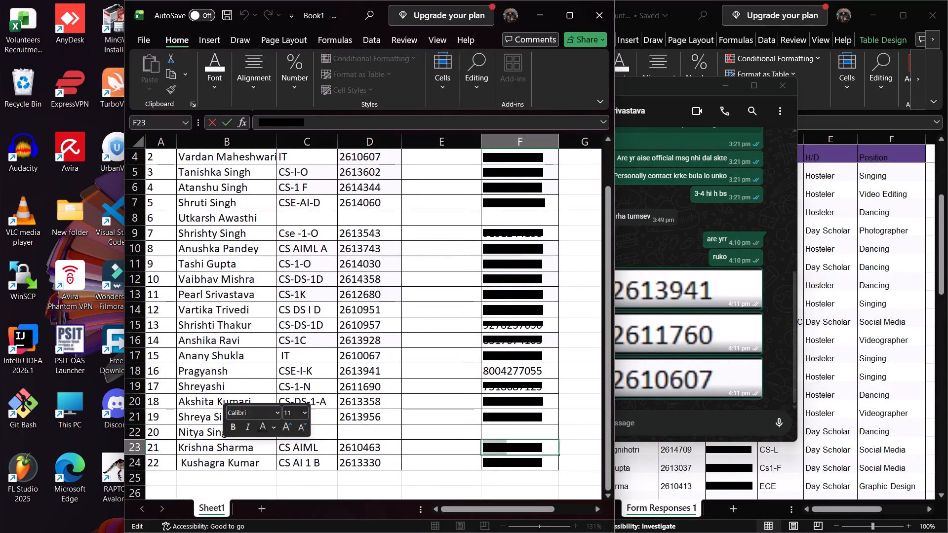
pyautogui.click(223, 447)
pyautogui.moveTo(223, 447); pyautogui.dragTo(490, 457)
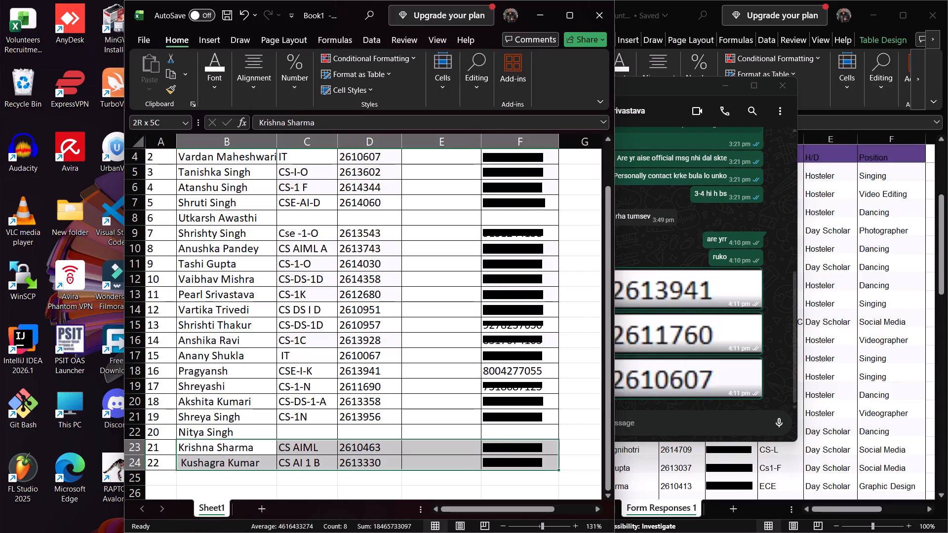
pyautogui.moveTo(490, 457); pyautogui.dragTo(501, 462)
pyautogui.rightClick(431, 458)
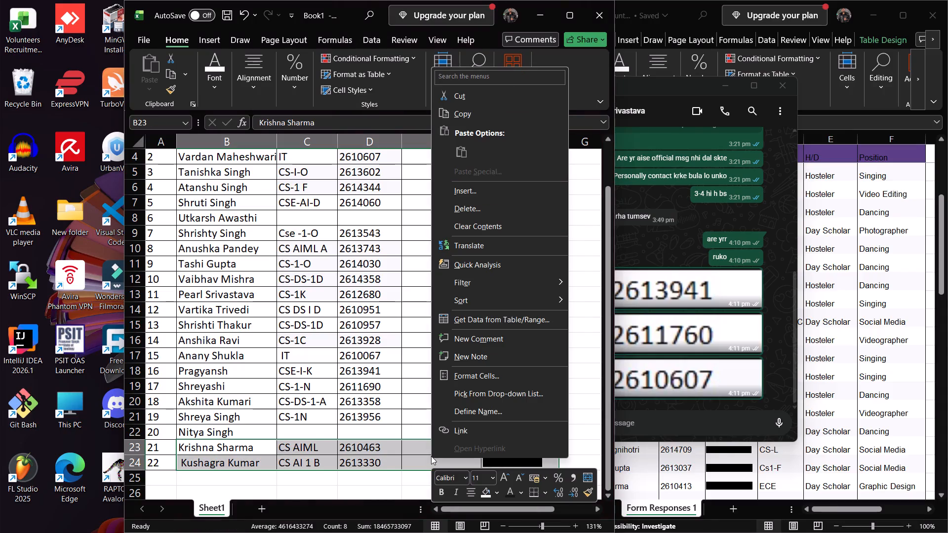
# Copy the last two volunteer entries, cells B23:F24, in the volunteers list.
pyautogui.click(469, 114)
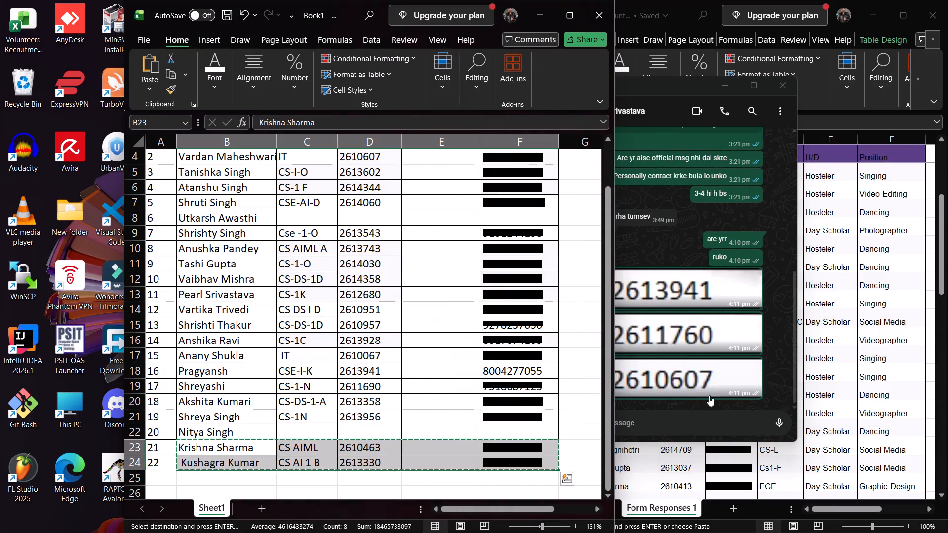
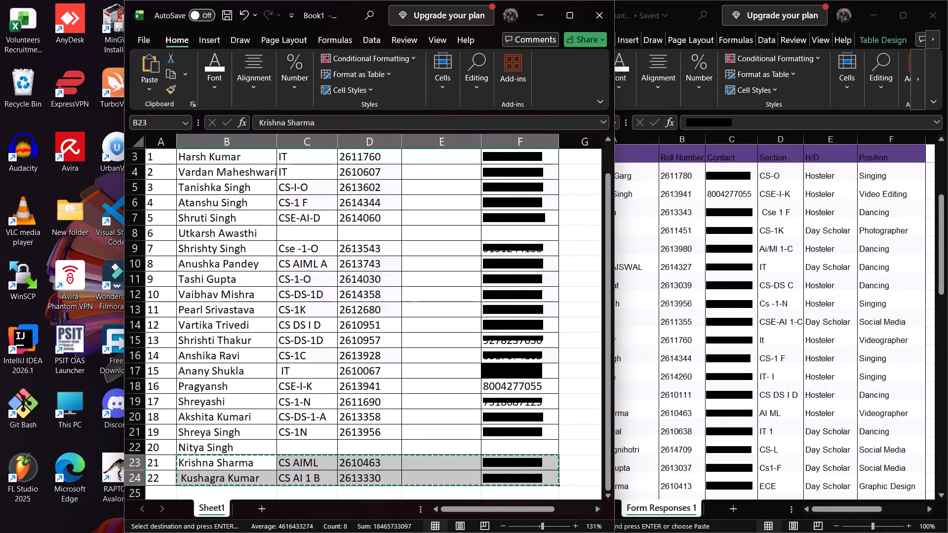
# Delete row 22, the volunteer entry numbered 20 that has no section, student ID or contact.
pyautogui.click(308, 446)
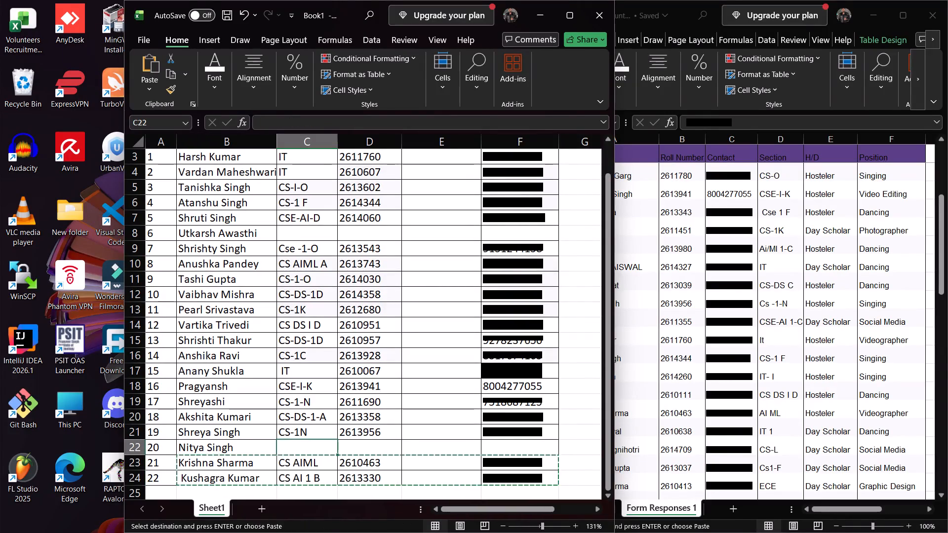
pyautogui.click(138, 448)
pyautogui.rightClick(138, 448)
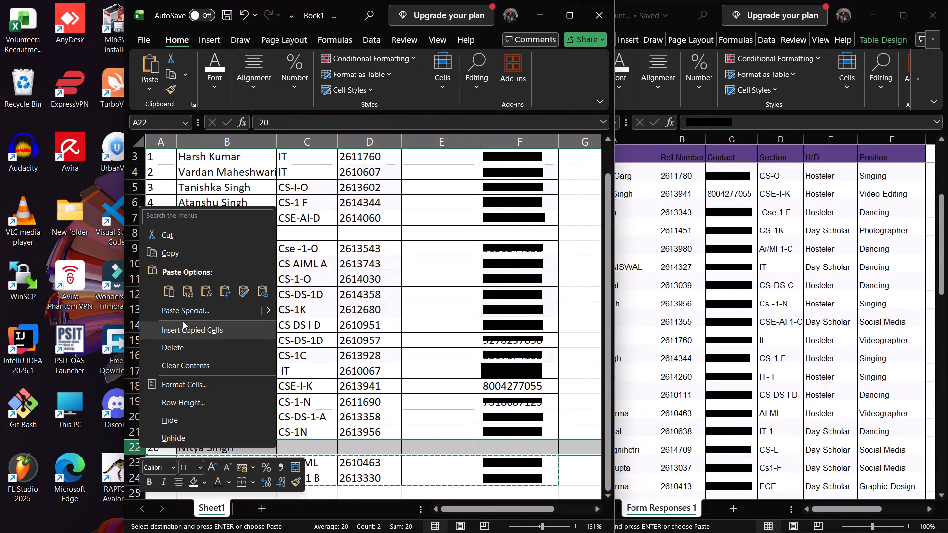
pyautogui.click(179, 346)
pyautogui.scroll(1, 287, 410)
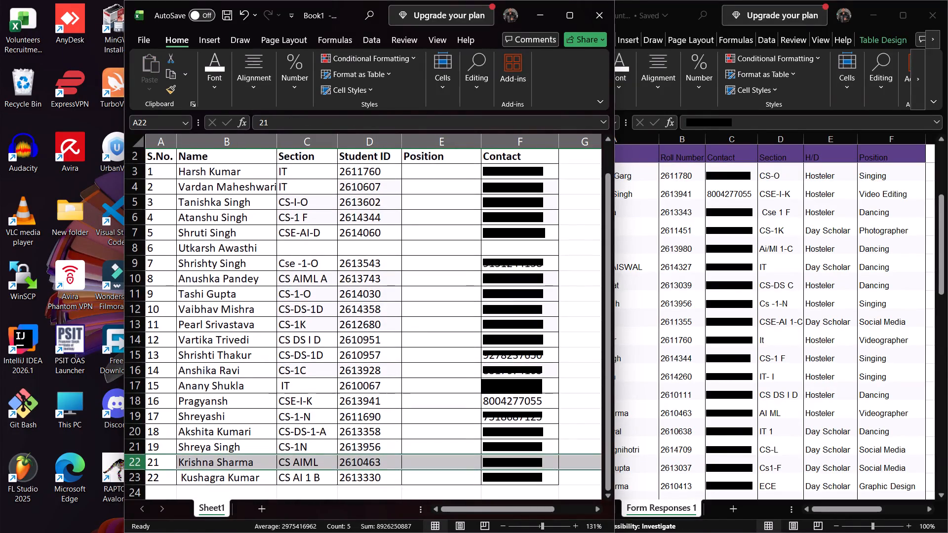
pyautogui.scroll(1, 287, 410)
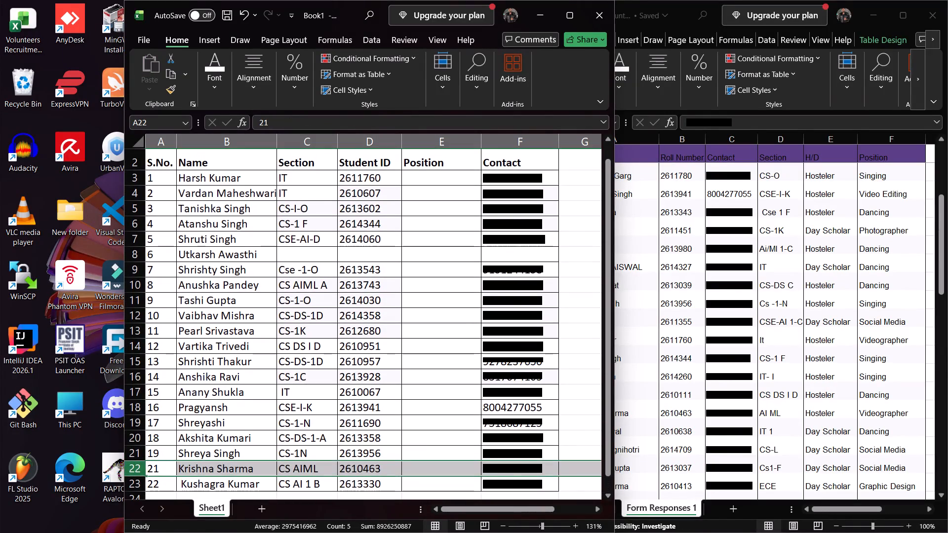
pyautogui.click(243, 277)
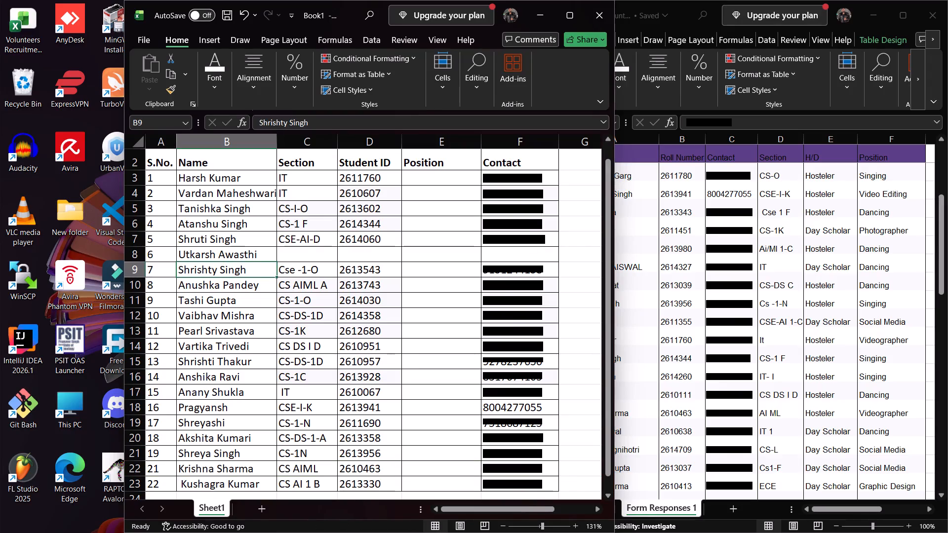
# Add a new entry in row 24 with serial number 23 and the new volunteer's name (Akshita).
pyautogui.scroll(-1, 247, 340)
pyautogui.click(161, 480)
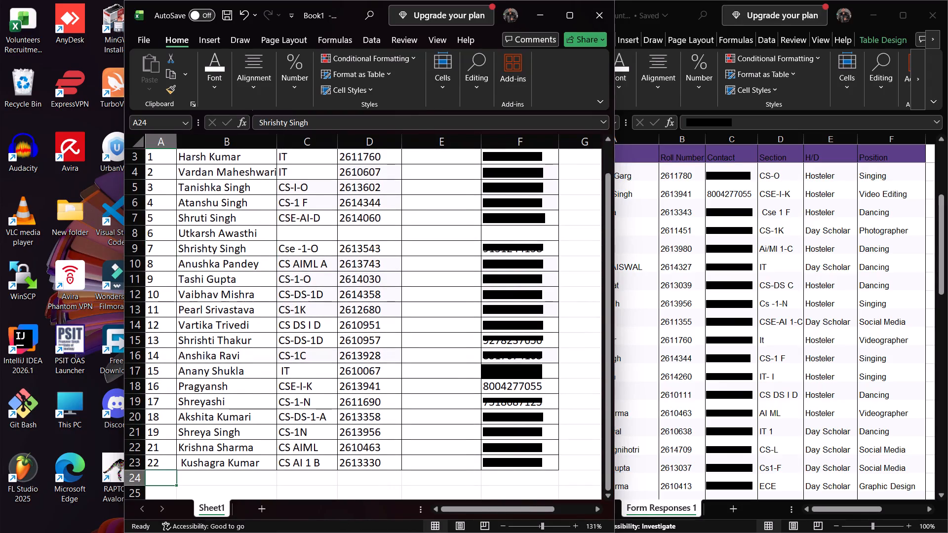
pyautogui.click(135, 418)
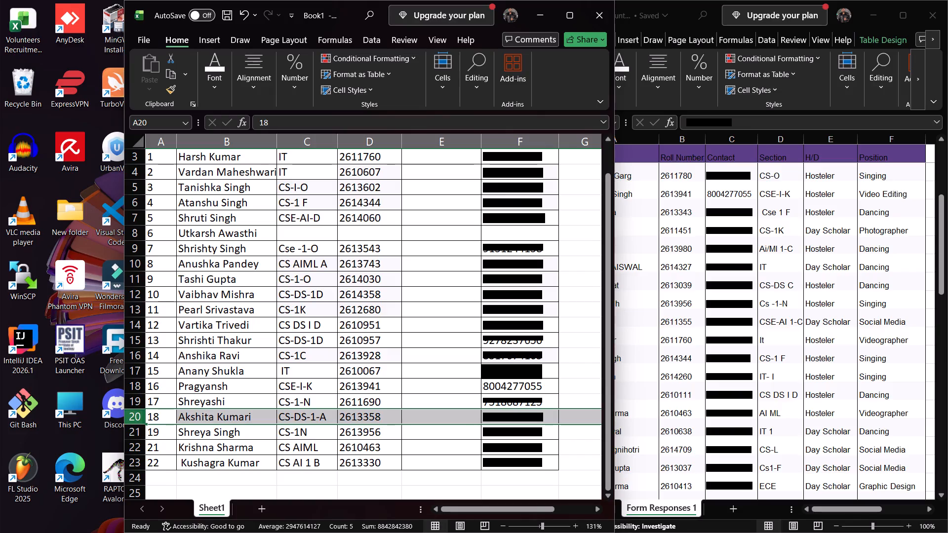
pyautogui.click(156, 475)
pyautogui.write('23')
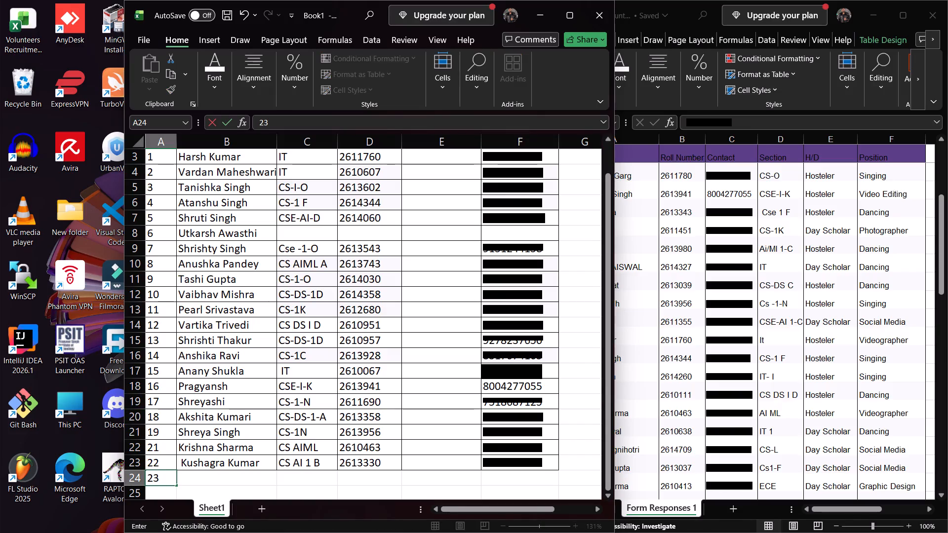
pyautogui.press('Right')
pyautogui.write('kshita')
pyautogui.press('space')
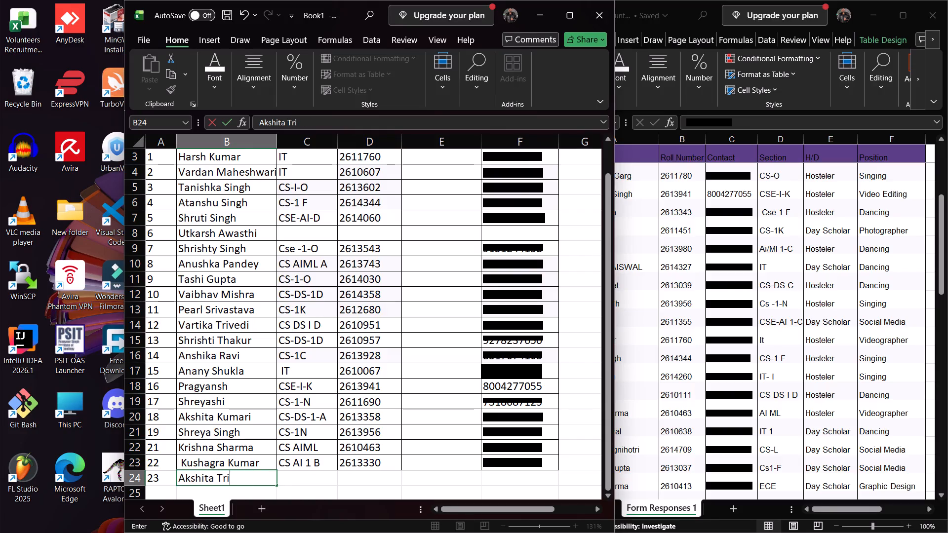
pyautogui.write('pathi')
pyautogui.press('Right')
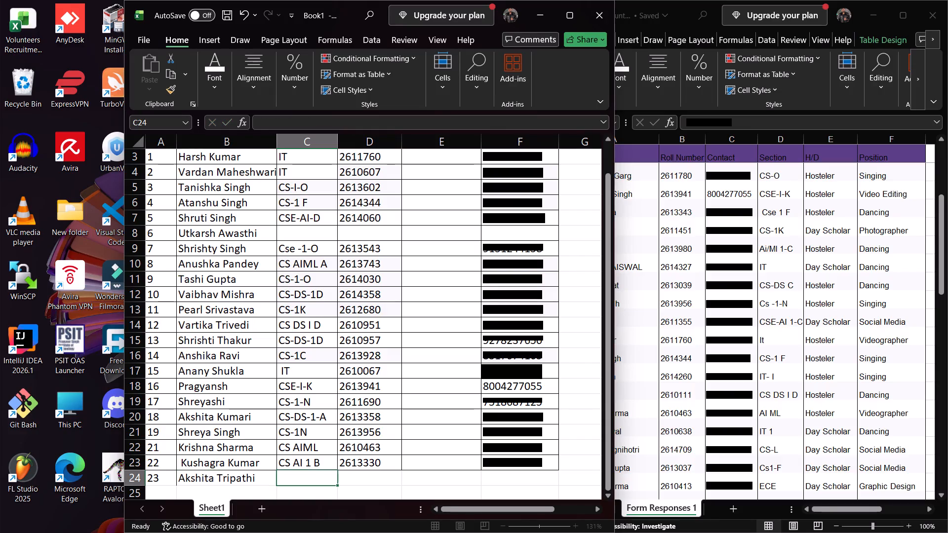
# Look through the Form Responses 1 sheet of the recruitment workbook for the new volunteer's details.
pyautogui.click(689, 451)
pyautogui.scroll(-11, 689, 451)
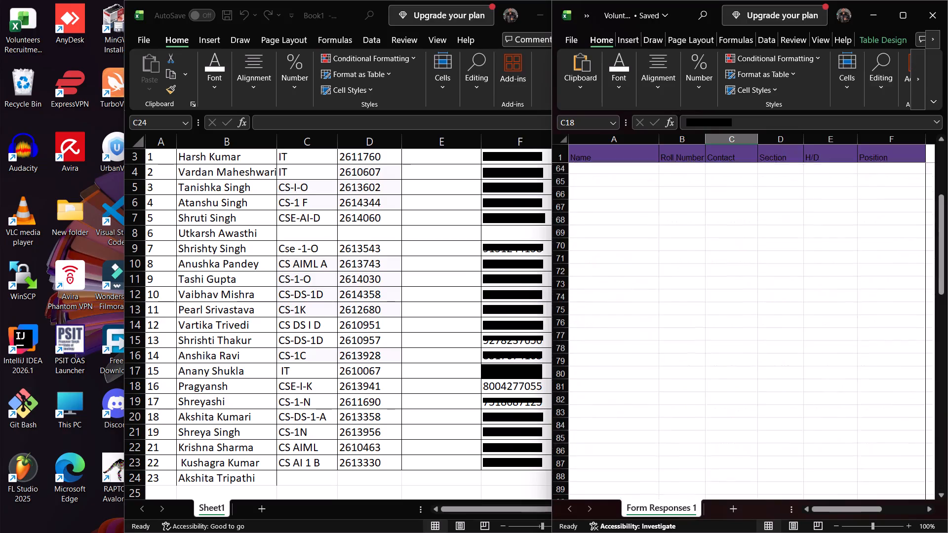
pyautogui.scroll(3, 689, 451)
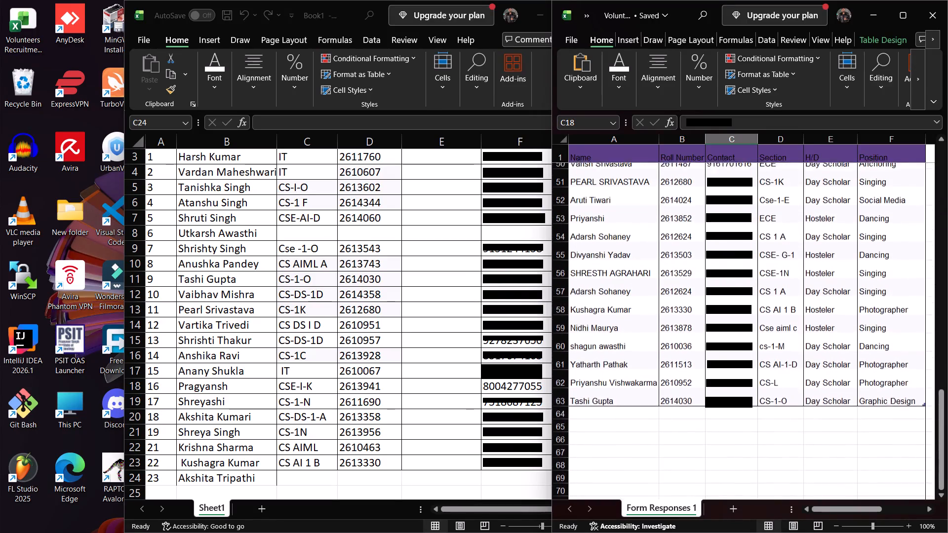
pyautogui.scroll(8, 689, 451)
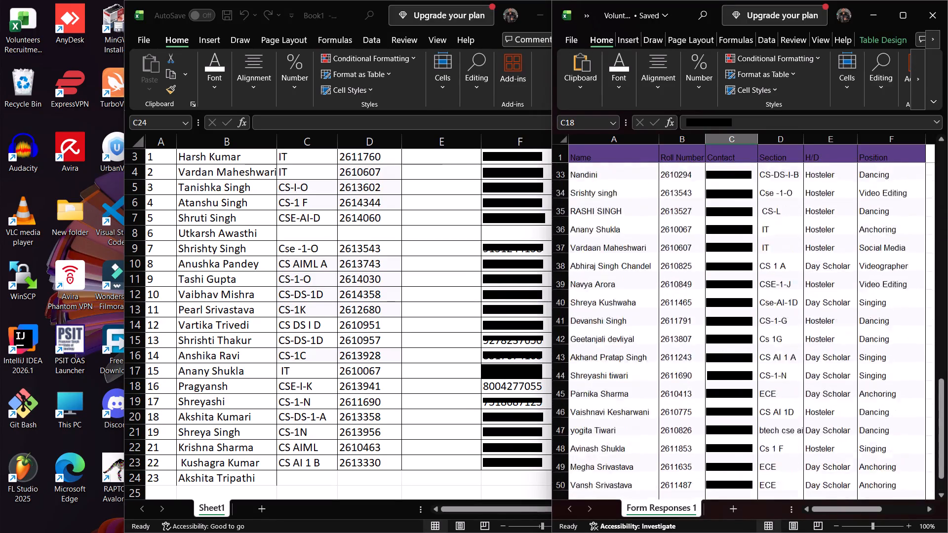
pyautogui.scroll(3, 689, 451)
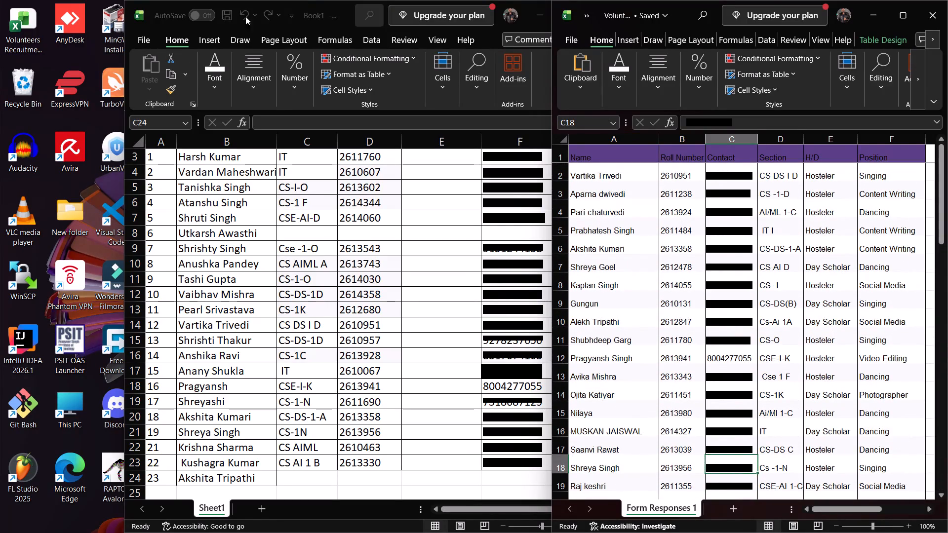
# Check the 128 KB "Volunteers Recruitement" PDF from New folder (3) and close it again.
pyautogui.click(69, 203)
pyautogui.moveTo(354, 15); pyautogui.dragTo(365, 263)
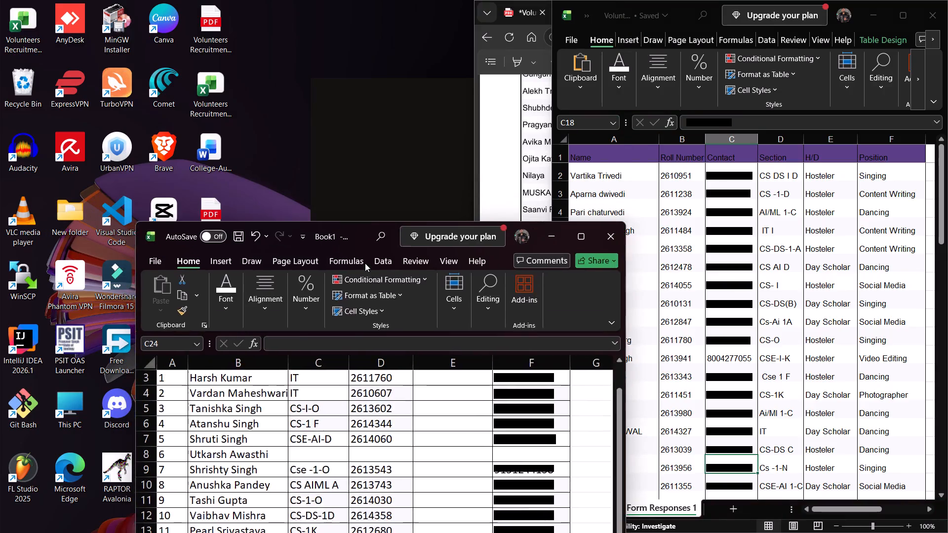
pyautogui.moveTo(365, 263); pyautogui.dragTo(367, 290)
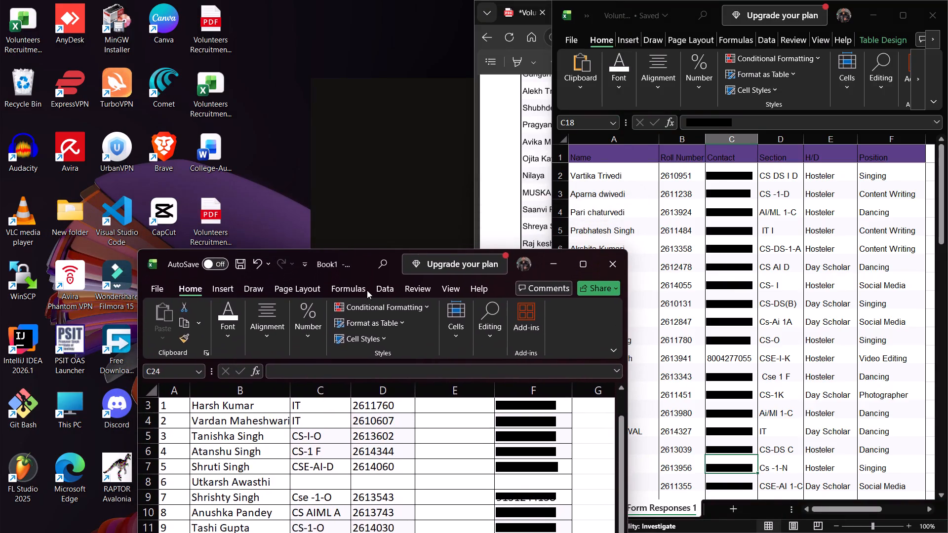
pyautogui.moveTo(367, 290); pyautogui.dragTo(506, 145)
pyautogui.doubleClick(166, 400)
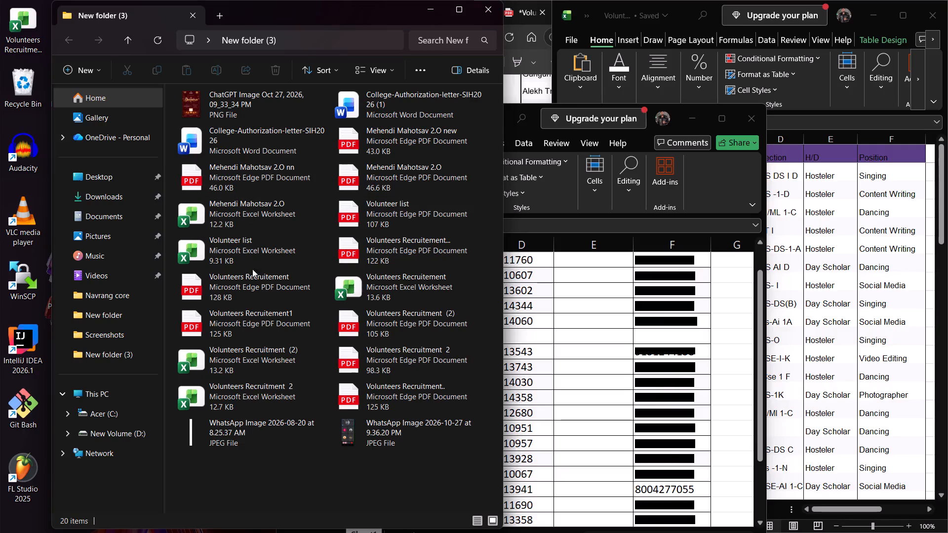
pyautogui.doubleClick(253, 294)
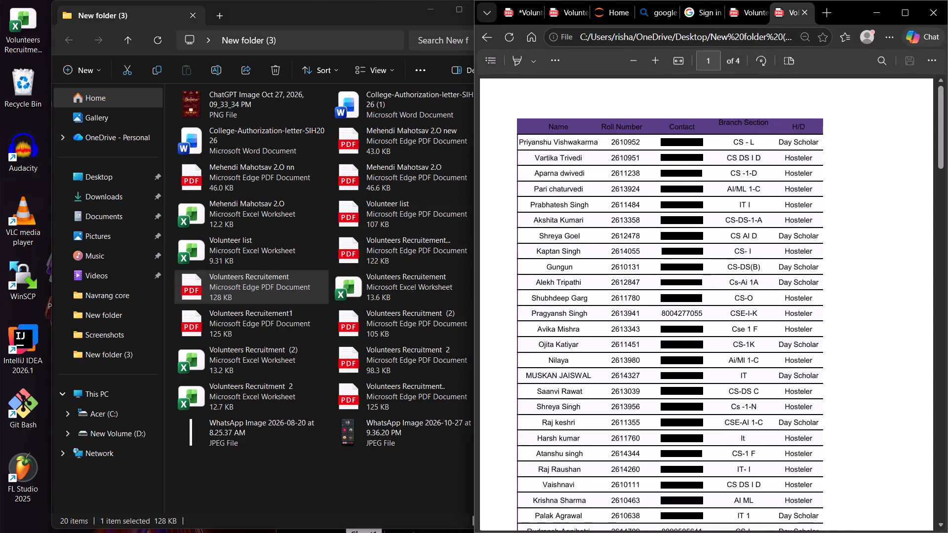
pyautogui.click(803, 11)
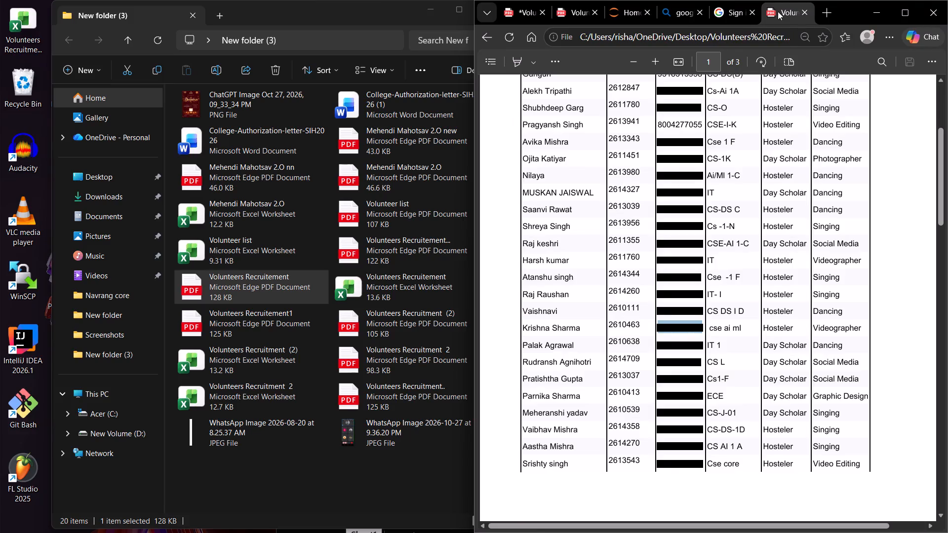
# Locate the new volunteer's row on page 3 of the final recruitment PDF and place the PDF side by side with Book1.
pyautogui.click(668, 210)
pyautogui.scroll(-1, 668, 210)
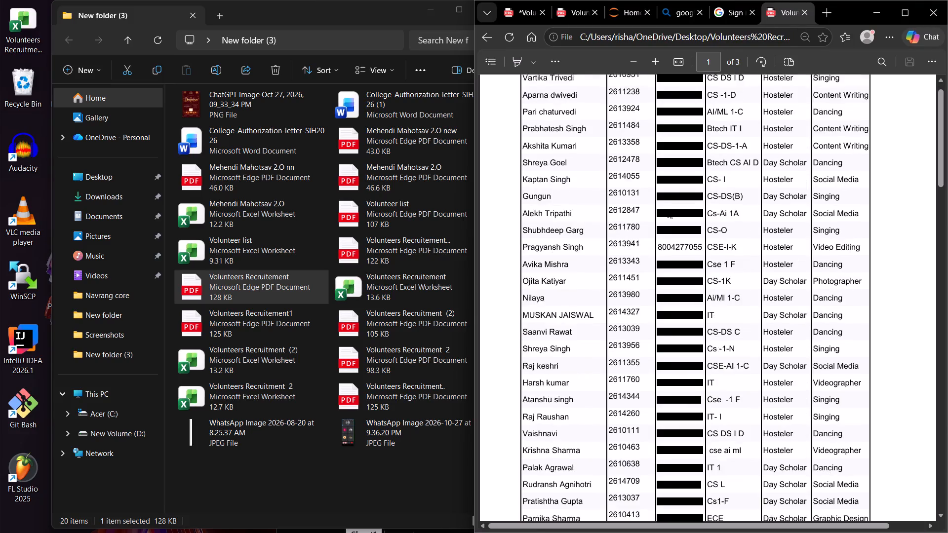
pyautogui.scroll(-3, 668, 210)
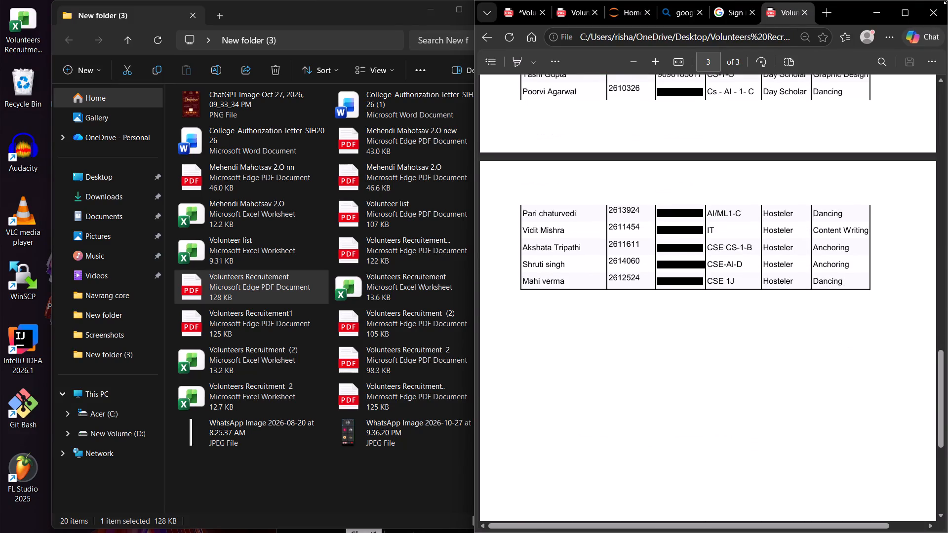
pyautogui.moveTo(837, 11); pyautogui.dragTo(451, 119)
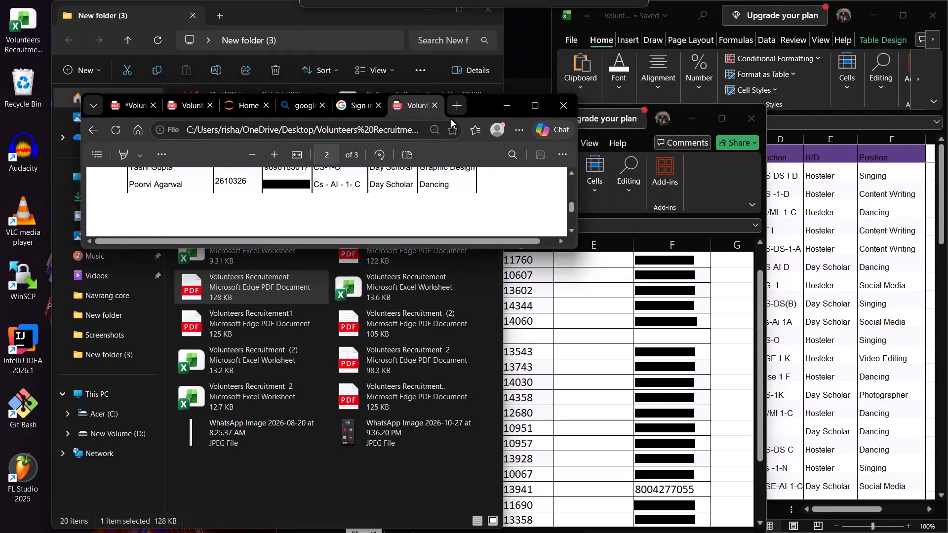
pyautogui.moveTo(451, 119); pyautogui.dragTo(397, 8)
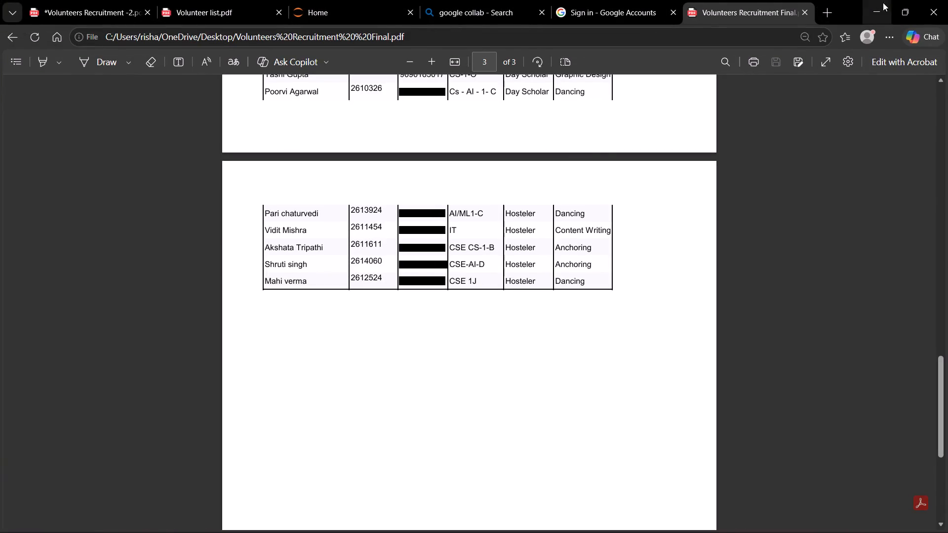
pyautogui.click(899, 1)
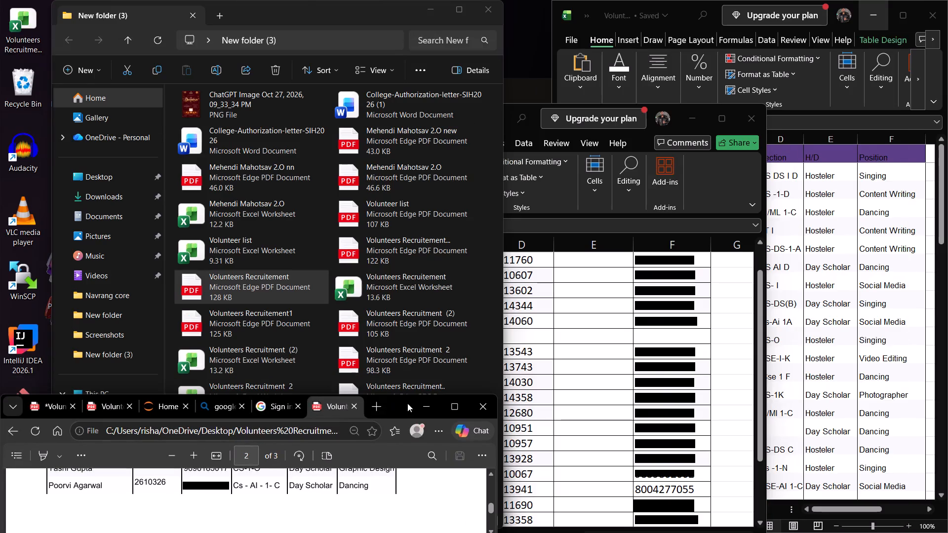
pyautogui.moveTo(408, 403); pyautogui.dragTo(339, 0)
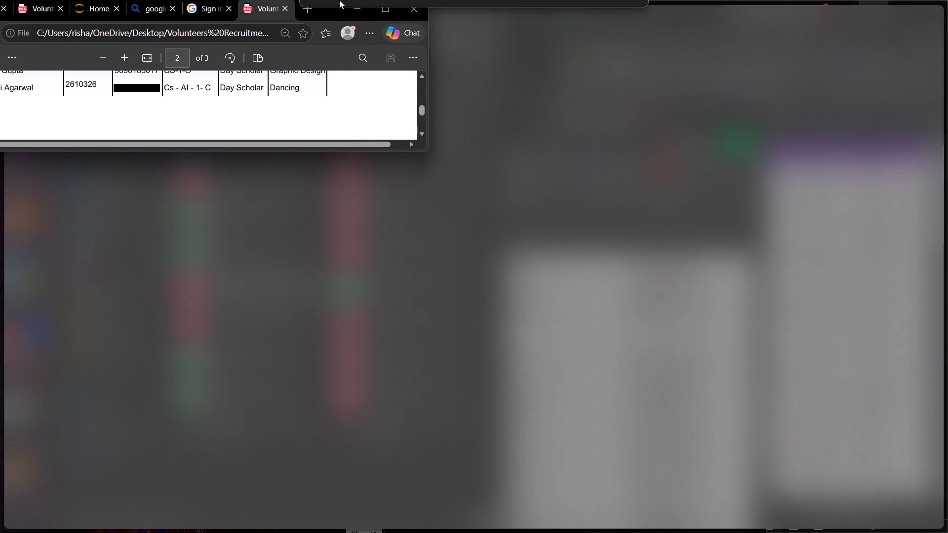
pyautogui.moveTo(339, 0); pyautogui.dragTo(420, 39)
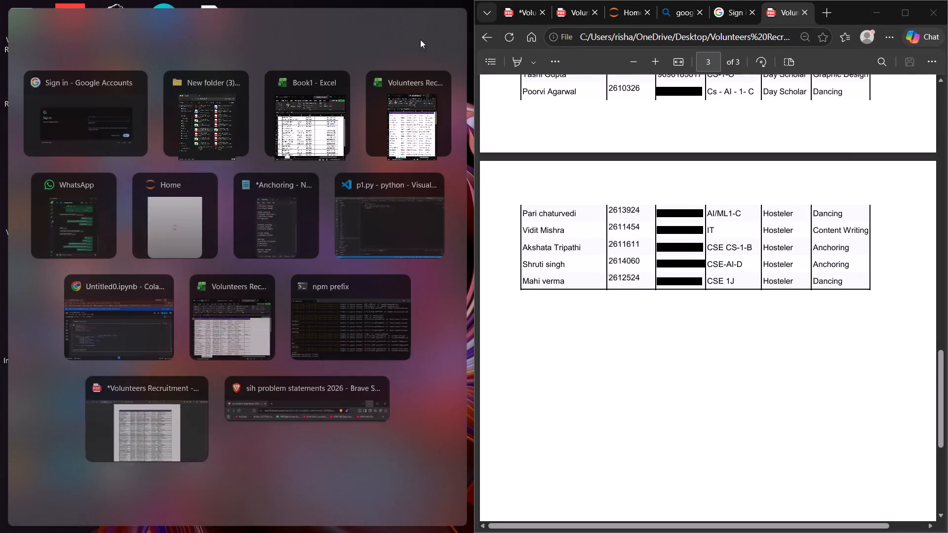
pyautogui.click(304, 108)
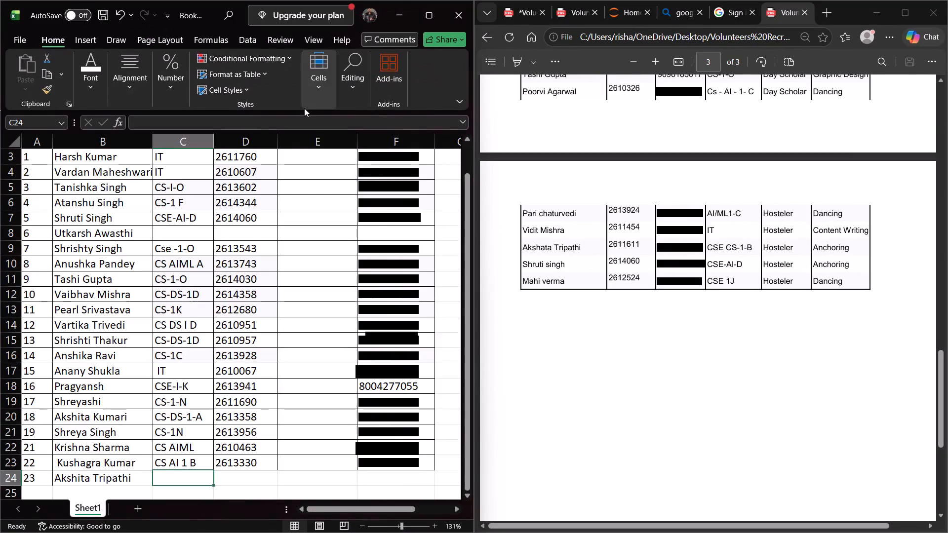
# Copy the new volunteer's roll number from the PDF into the Student ID cell D24.
pyautogui.scroll(-1, 291, 246)
pyautogui.click(186, 447)
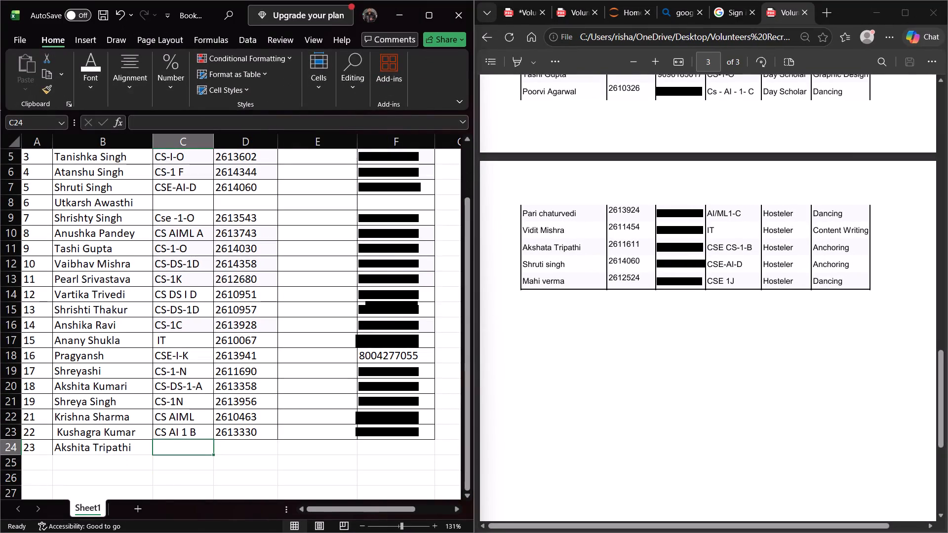
pyautogui.moveTo(640, 244); pyautogui.dragTo(600, 242)
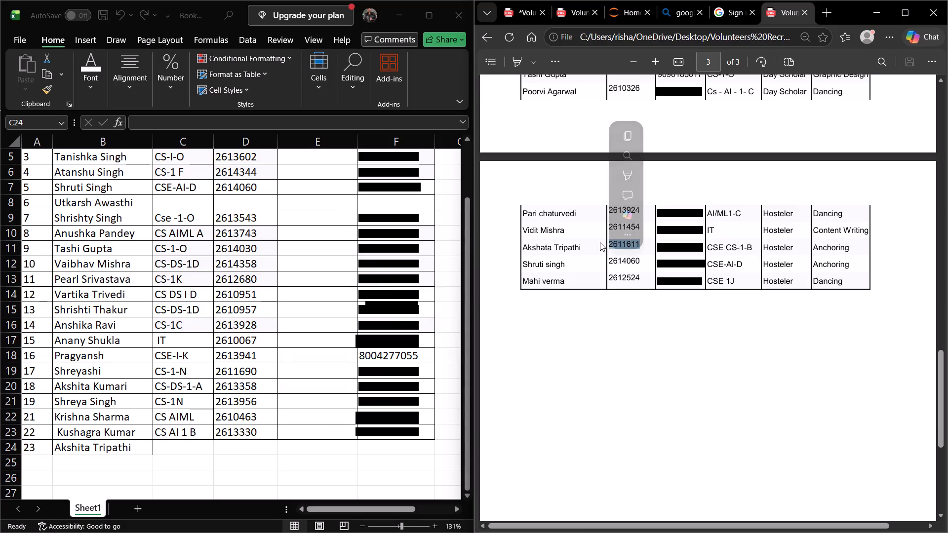
pyautogui.hotkey('ctrl', 'c')
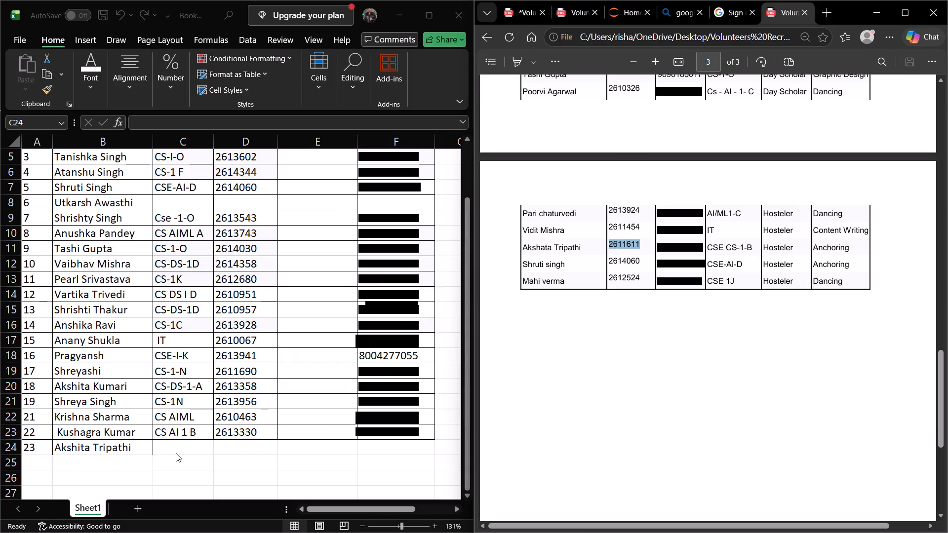
pyautogui.click(172, 446)
pyautogui.click(240, 439)
pyautogui.click(241, 448)
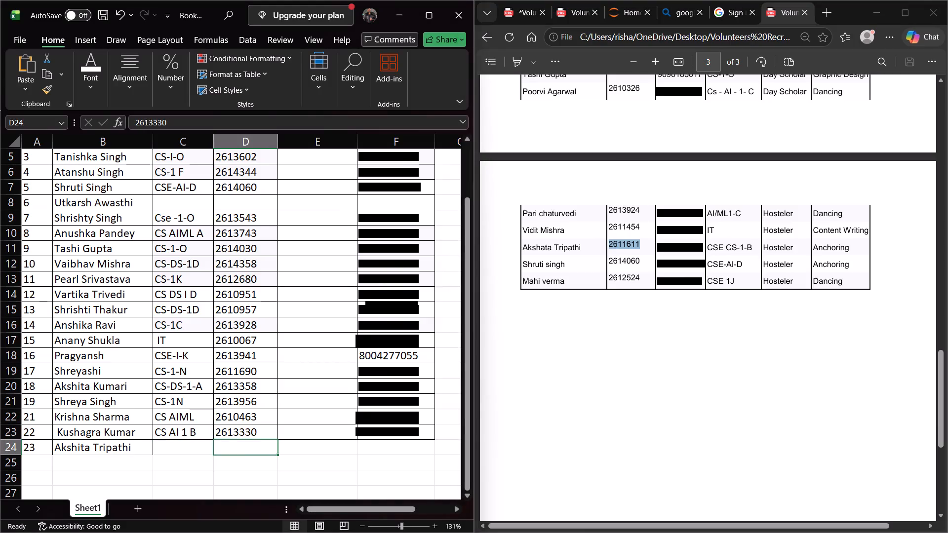
pyautogui.hotkey('ctrl', 'v')
# Copy the new volunteer's contact number from the PDF into the Contact cell F24.
pyautogui.click(389, 453)
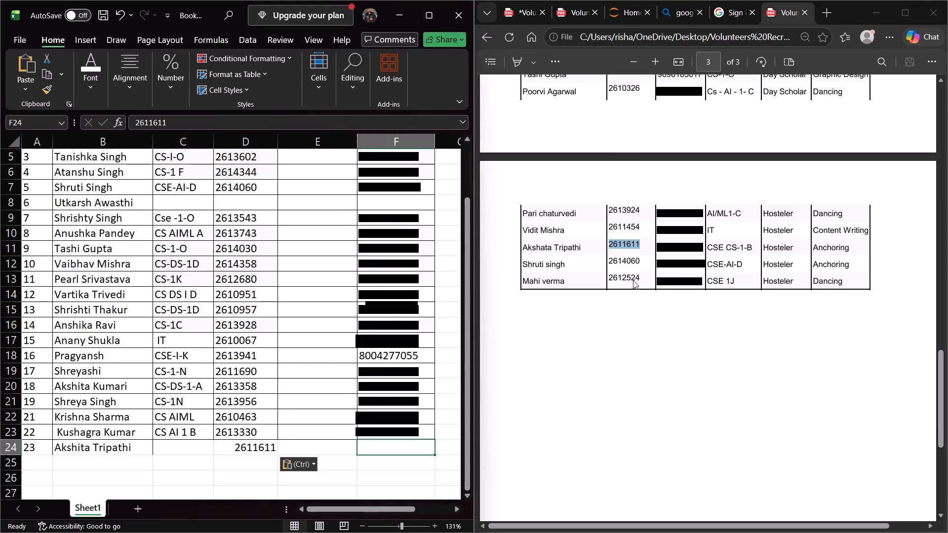
pyautogui.moveTo(703, 245); pyautogui.dragTo(661, 247)
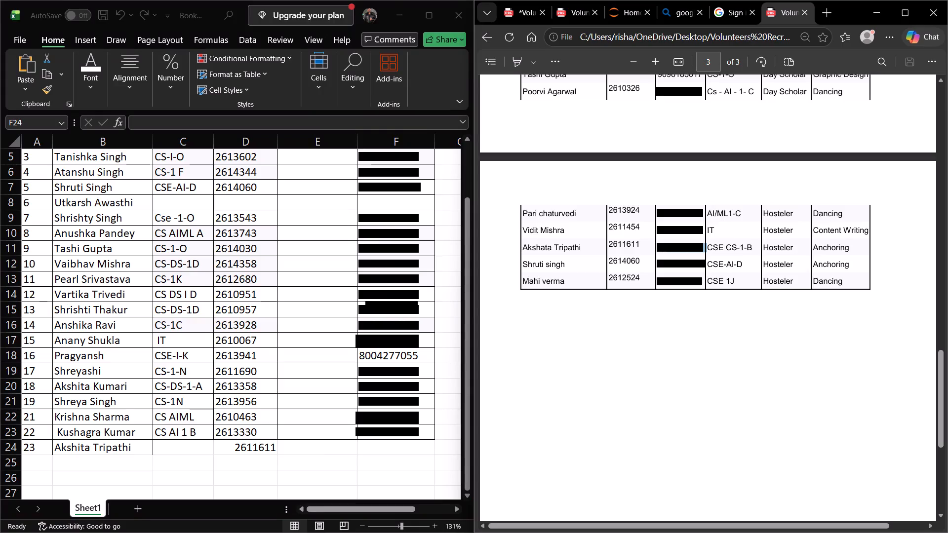
pyautogui.moveTo(661, 247); pyautogui.dragTo(648, 245)
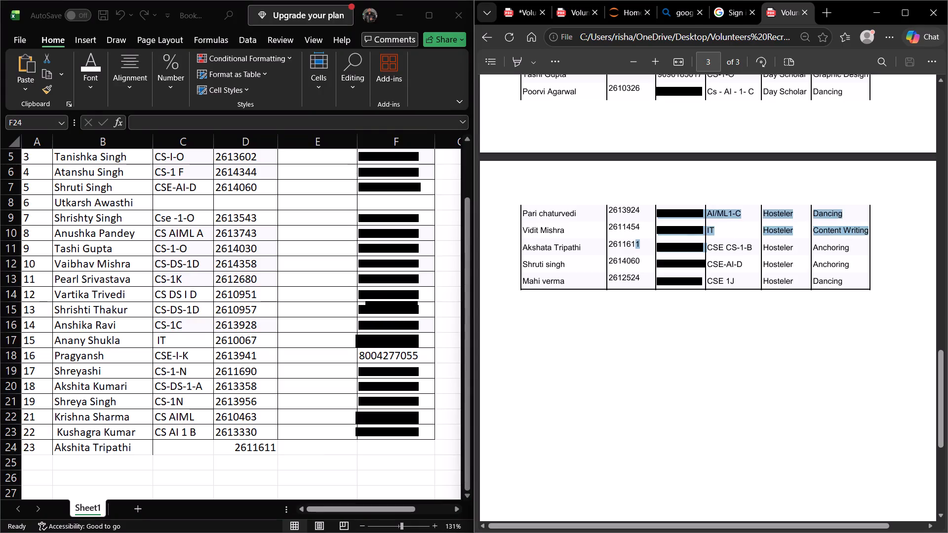
pyautogui.moveTo(648, 245); pyautogui.dragTo(649, 245)
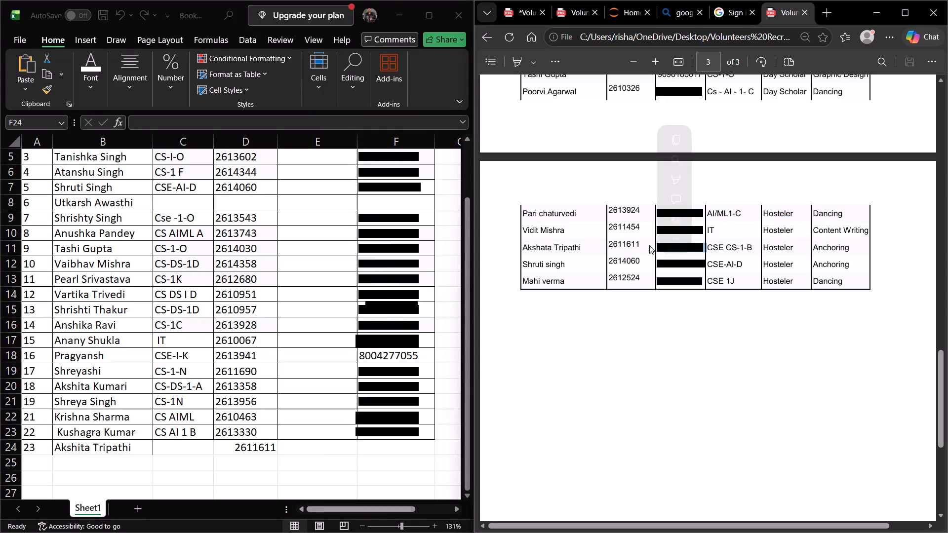
pyautogui.hotkey('ctrl', 'c')
pyautogui.click(371, 445)
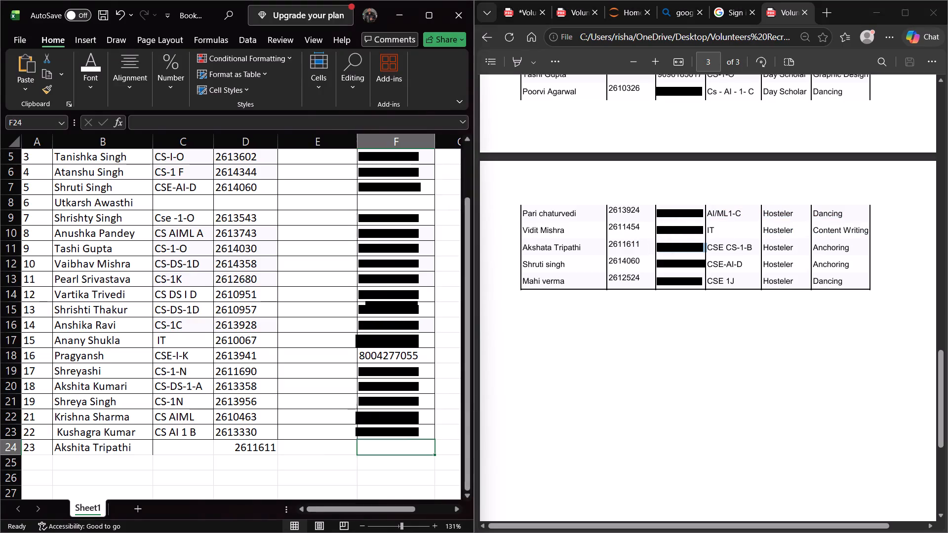
pyautogui.hotkey('ctrl', 'v')
# Copy the new volunteer's section, CSE CS-1-B, from the PDF into the Section cell C24.
pyautogui.click(188, 444)
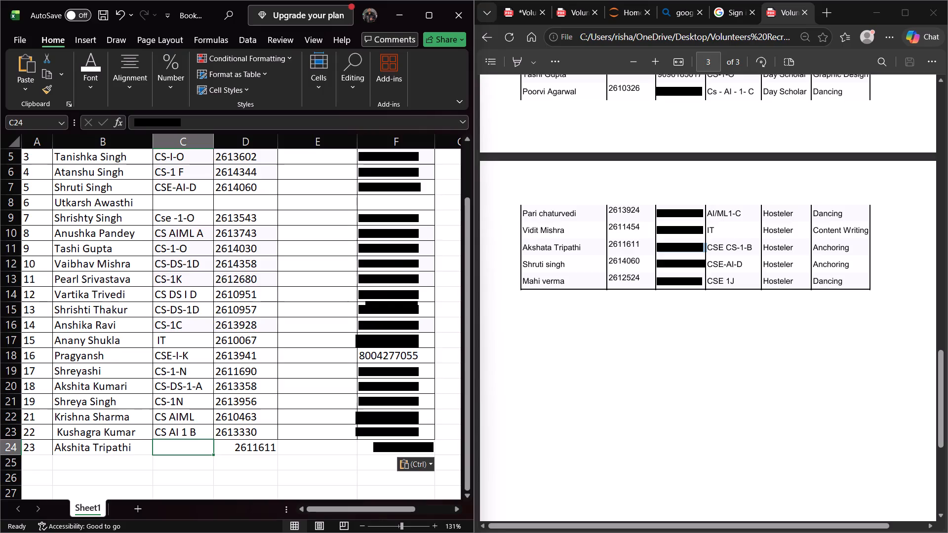
pyautogui.moveTo(753, 249); pyautogui.dragTo(708, 246)
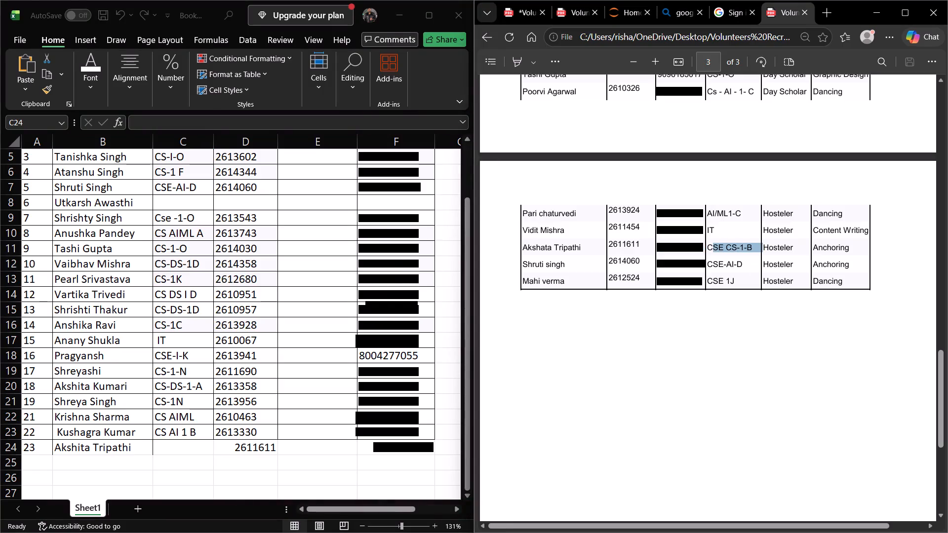
pyautogui.moveTo(708, 246); pyautogui.dragTo(705, 245)
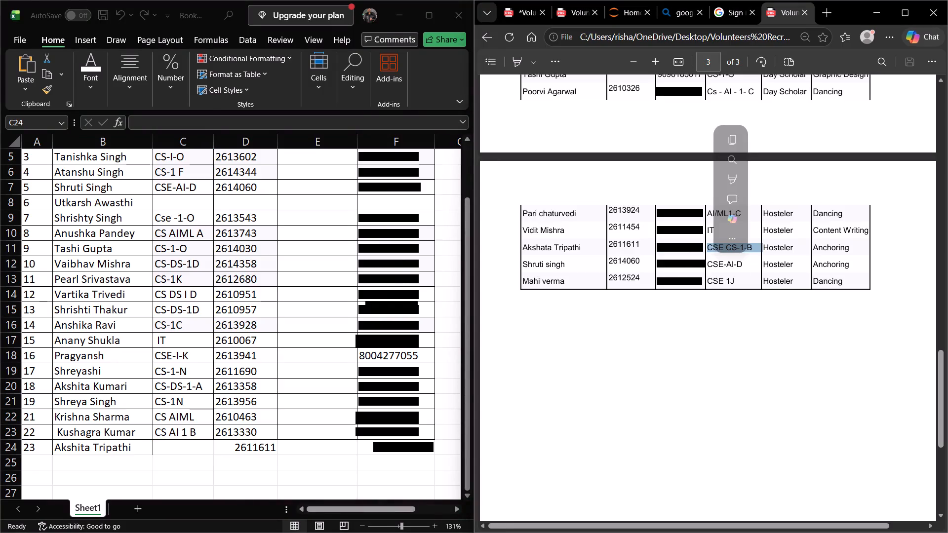
pyautogui.hotkey('ctrl', 'c')
pyautogui.click(197, 441)
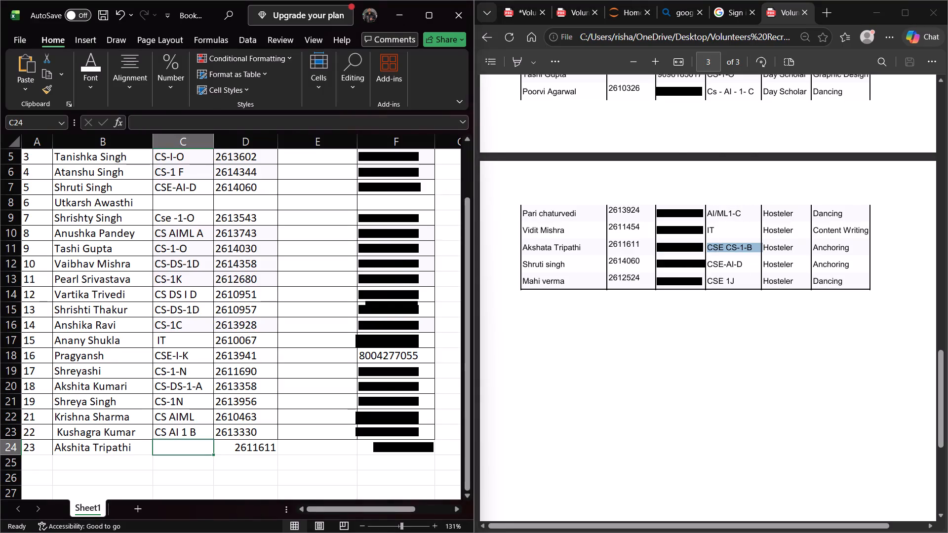
pyautogui.hotkey('ctrl', 'v')
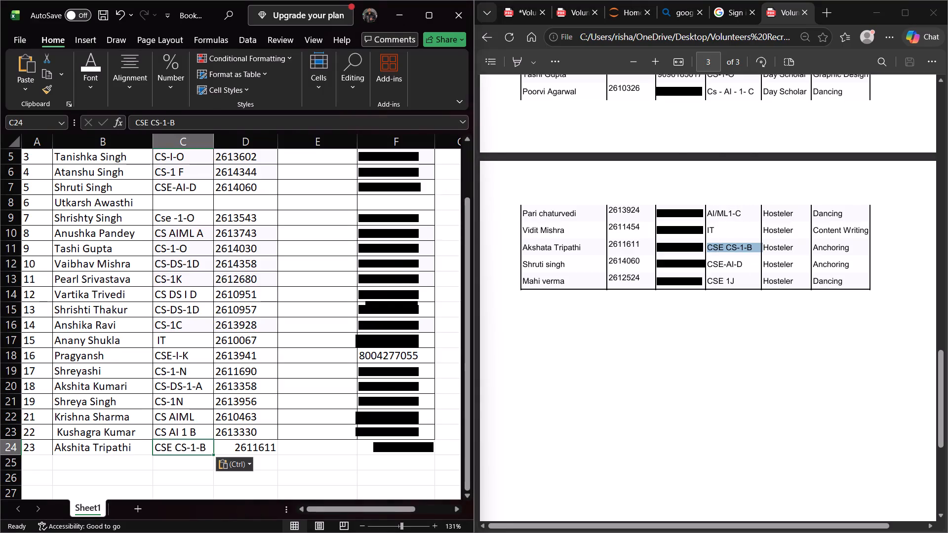
# Shorten the section entry in cell C24 to CS-1-B.
pyautogui.click(174, 449)
pyautogui.moveTo(151, 120); pyautogui.dragTo(144, 121)
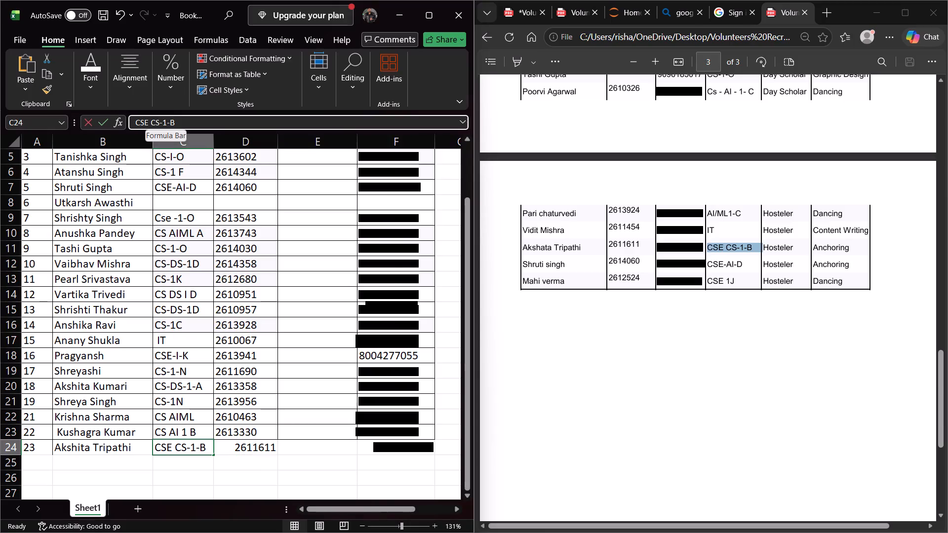
pyautogui.moveTo(144, 121); pyautogui.dragTo(91, 126)
pyautogui.press('BackSpace')
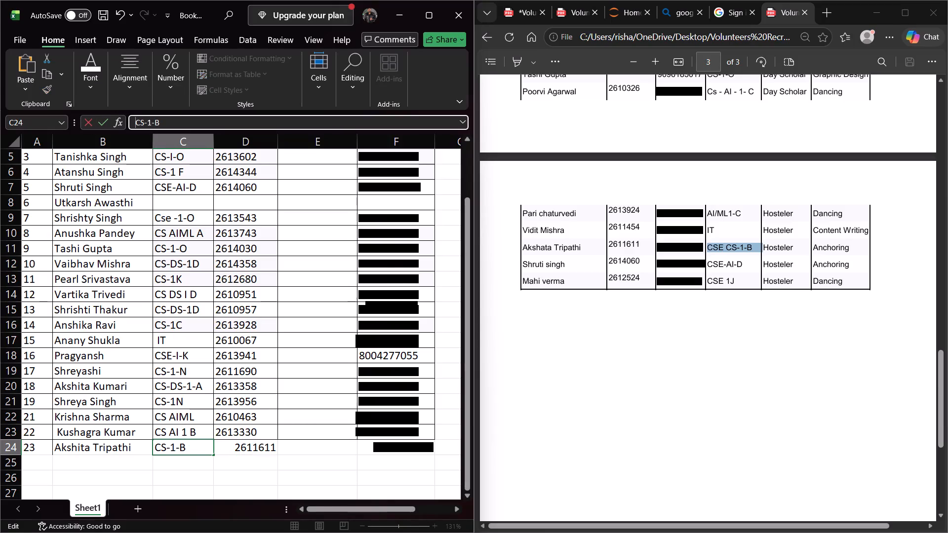
pyautogui.click(292, 447)
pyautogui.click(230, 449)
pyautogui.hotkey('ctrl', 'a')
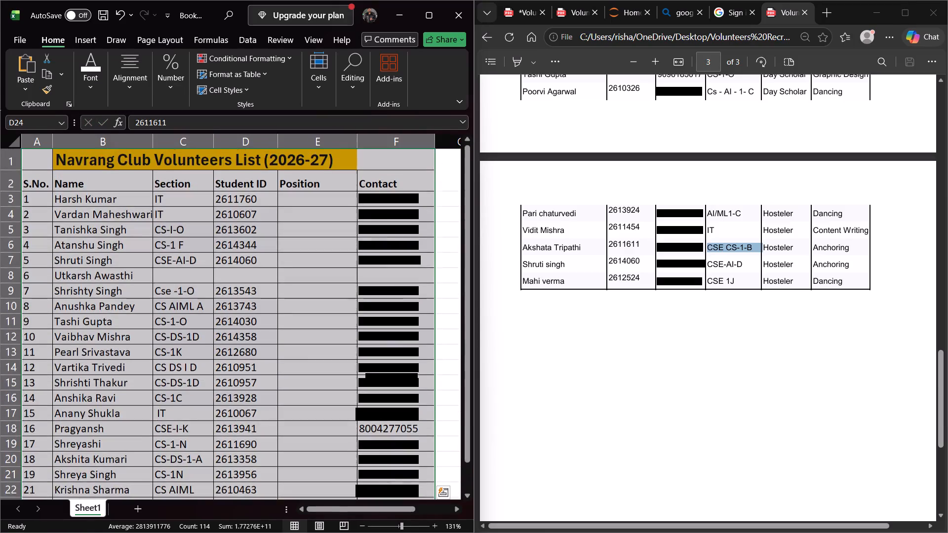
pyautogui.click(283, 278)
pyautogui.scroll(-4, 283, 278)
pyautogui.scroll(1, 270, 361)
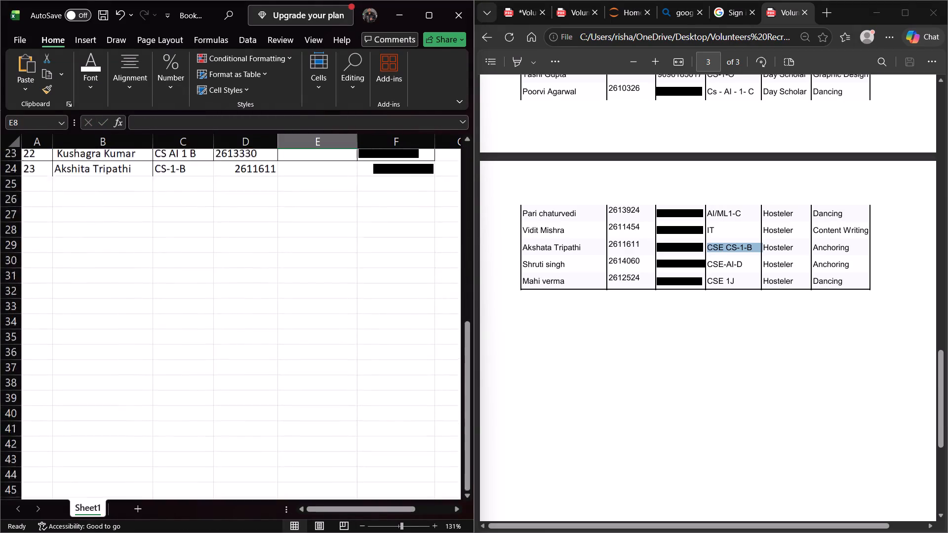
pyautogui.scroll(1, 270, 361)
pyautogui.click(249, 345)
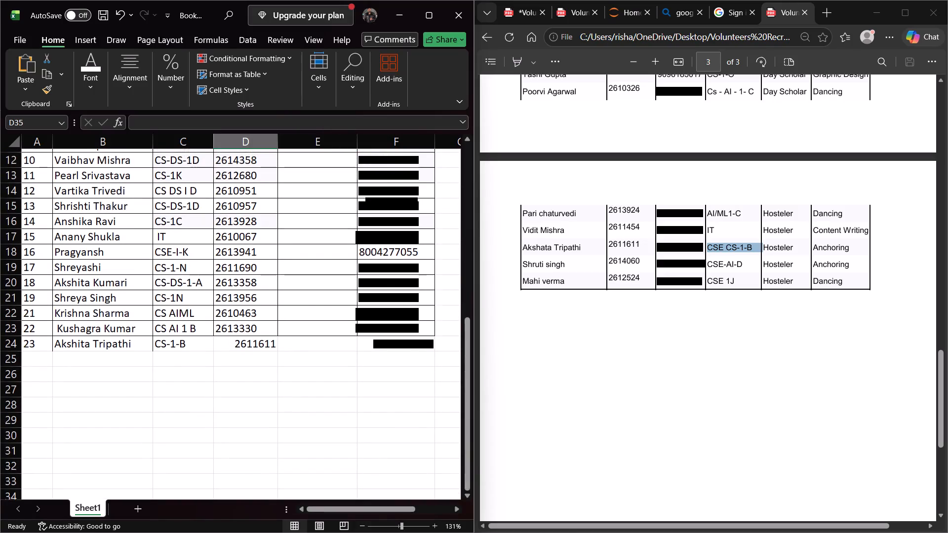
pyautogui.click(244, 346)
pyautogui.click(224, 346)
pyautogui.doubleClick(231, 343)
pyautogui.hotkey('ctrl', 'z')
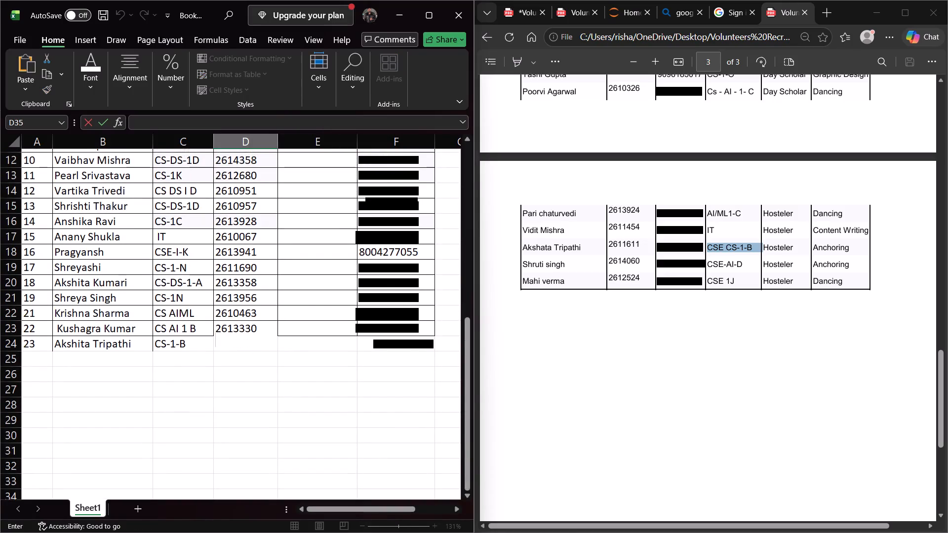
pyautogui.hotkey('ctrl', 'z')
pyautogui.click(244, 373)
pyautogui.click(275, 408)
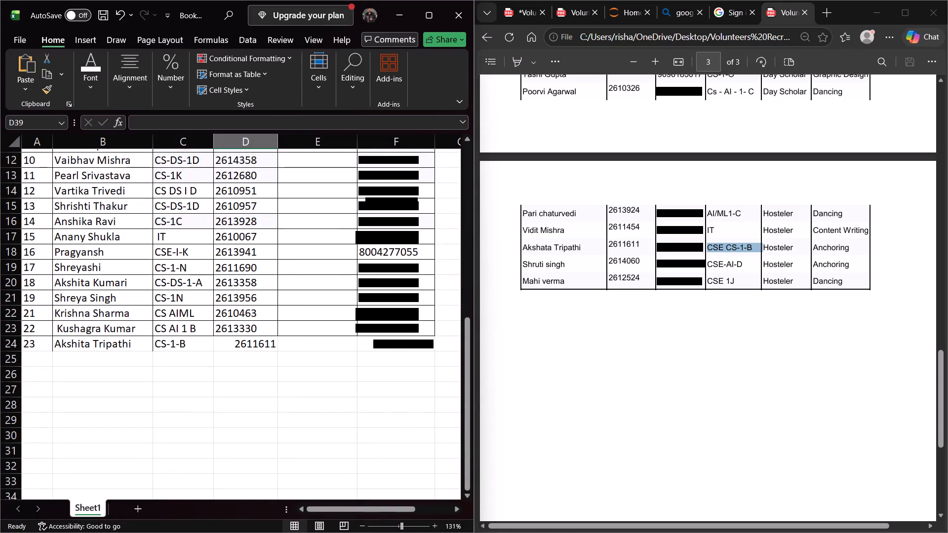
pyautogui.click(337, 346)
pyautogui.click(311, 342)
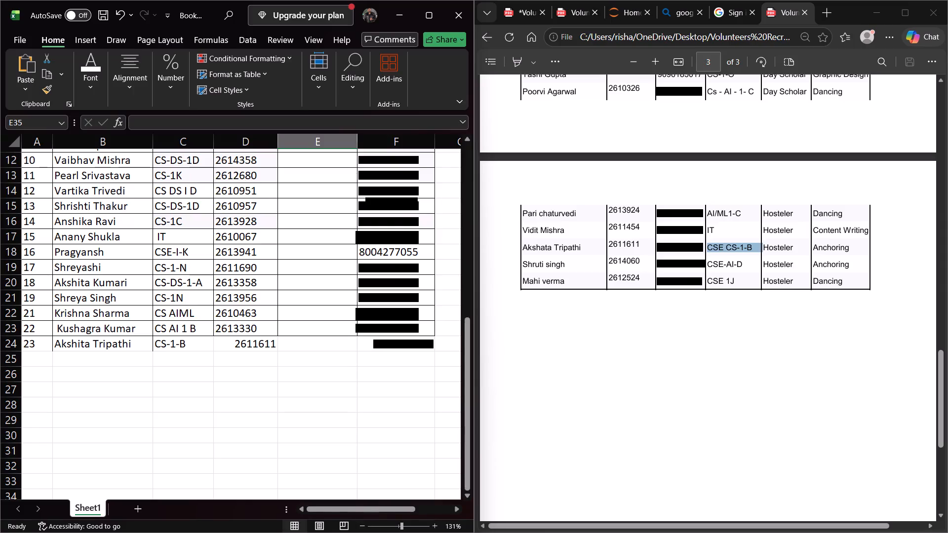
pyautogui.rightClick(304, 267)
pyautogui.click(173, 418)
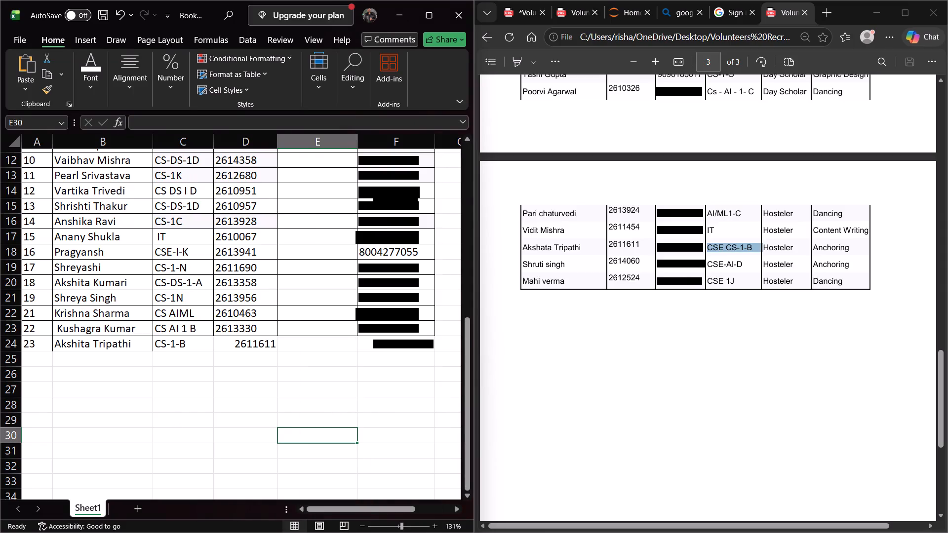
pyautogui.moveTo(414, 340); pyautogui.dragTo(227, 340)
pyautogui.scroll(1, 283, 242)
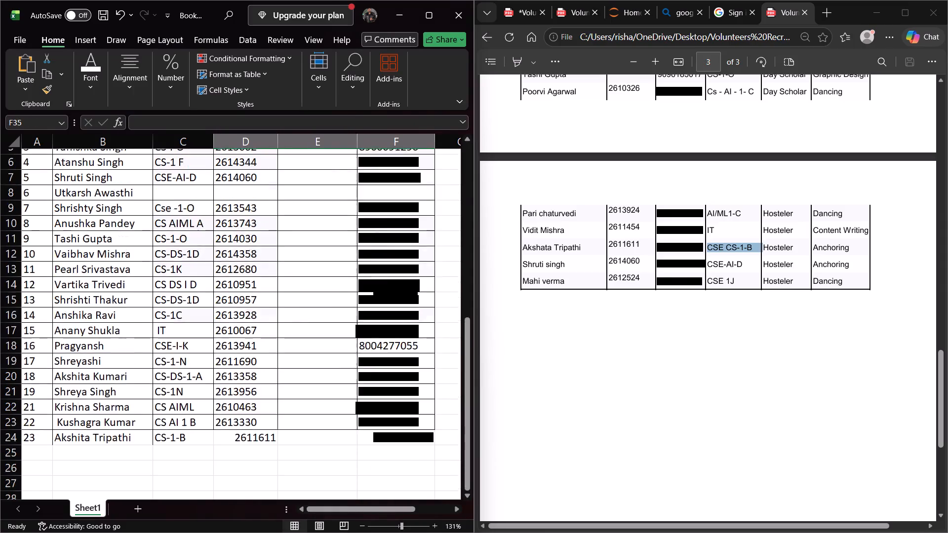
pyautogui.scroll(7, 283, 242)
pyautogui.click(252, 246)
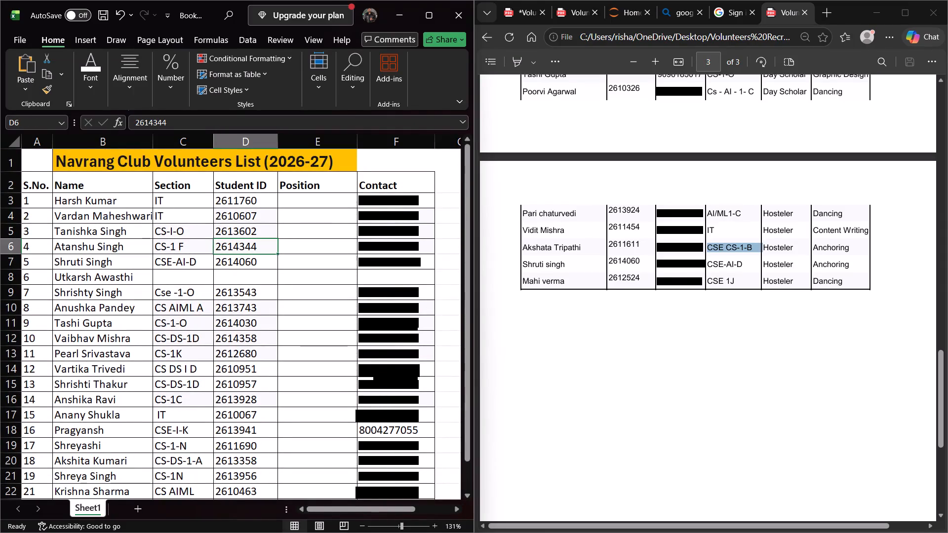
# Apply outline and inside borders to the last two volunteer rows, cells B23 to F24.
pyautogui.scroll(-2, 152, 280)
pyautogui.moveTo(80, 341); pyautogui.dragTo(110, 353)
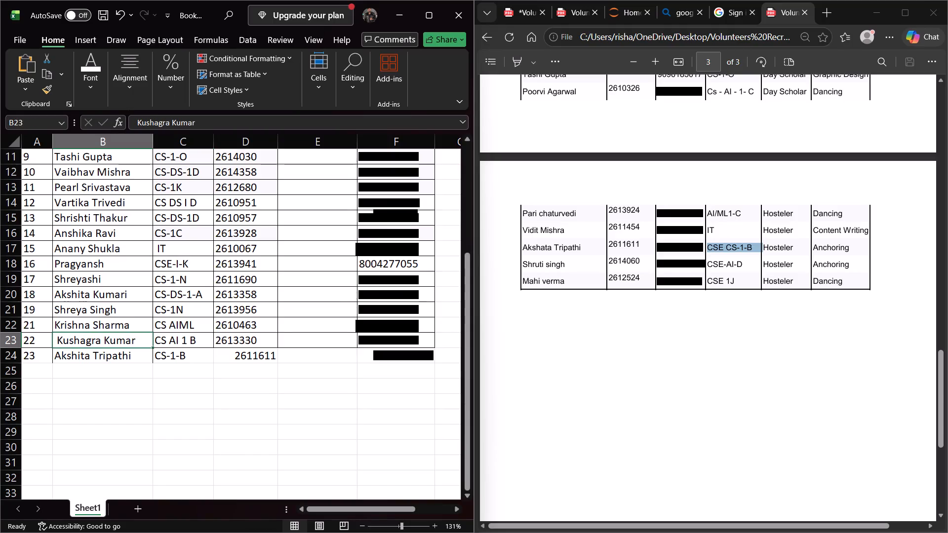
pyautogui.moveTo(110, 353); pyautogui.dragTo(399, 357)
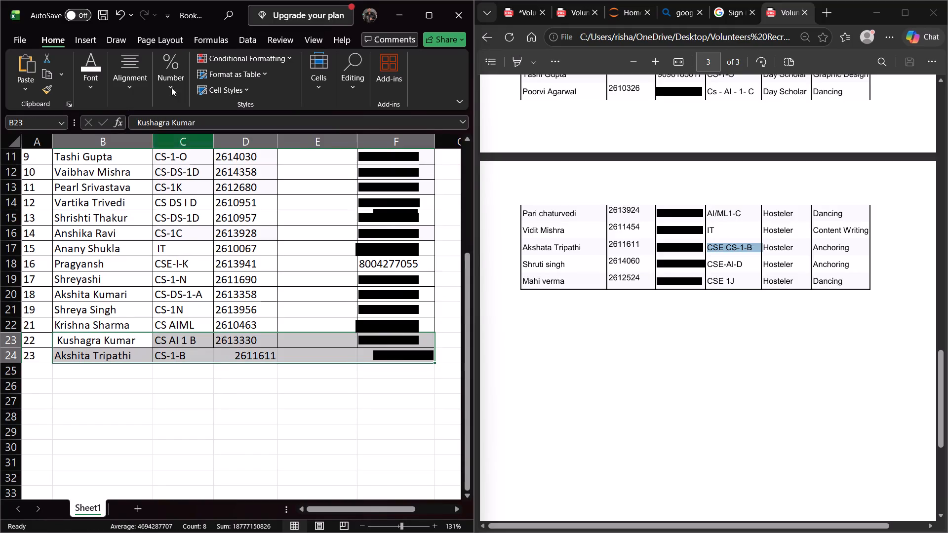
pyautogui.rightClick(233, 209)
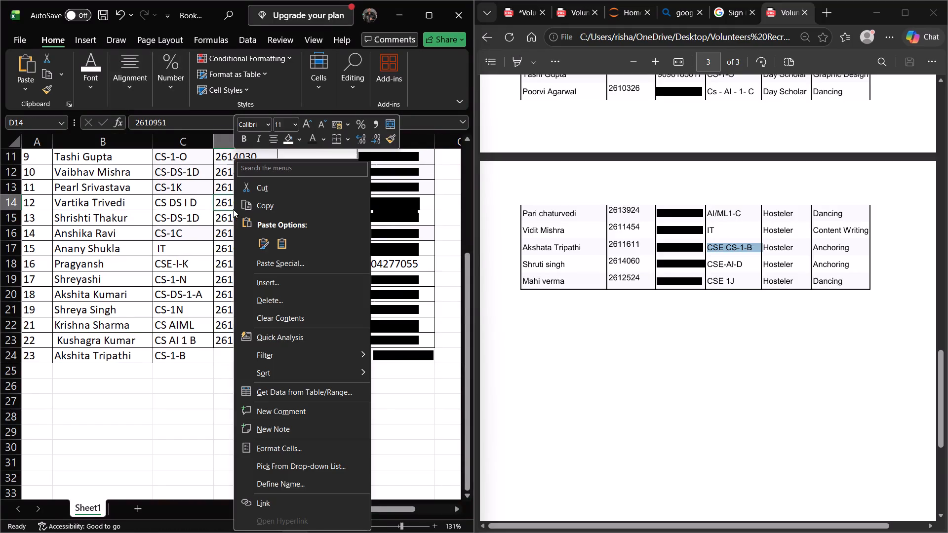
pyautogui.click(133, 369)
pyautogui.moveTo(62, 345); pyautogui.dragTo(408, 358)
pyautogui.rightClick(266, 340)
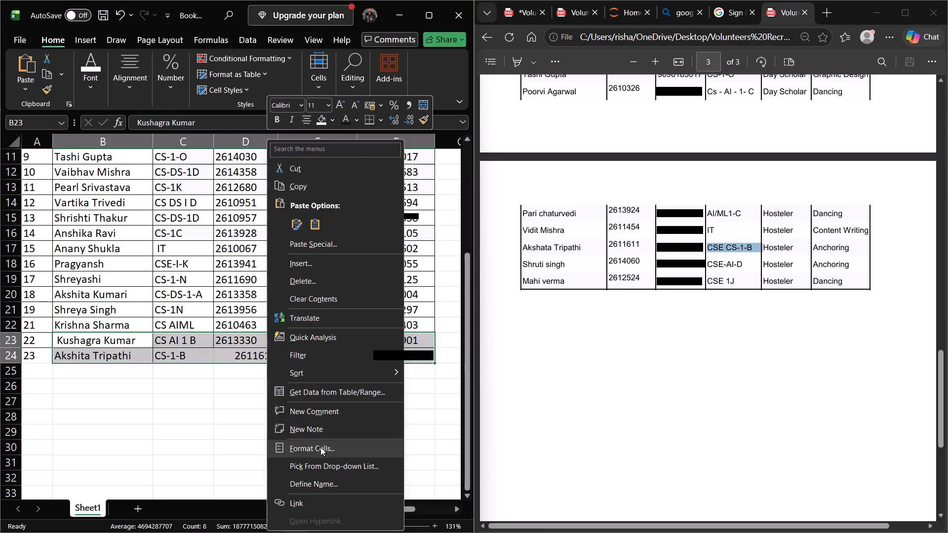
pyautogui.click(318, 446)
pyautogui.click(340, 291)
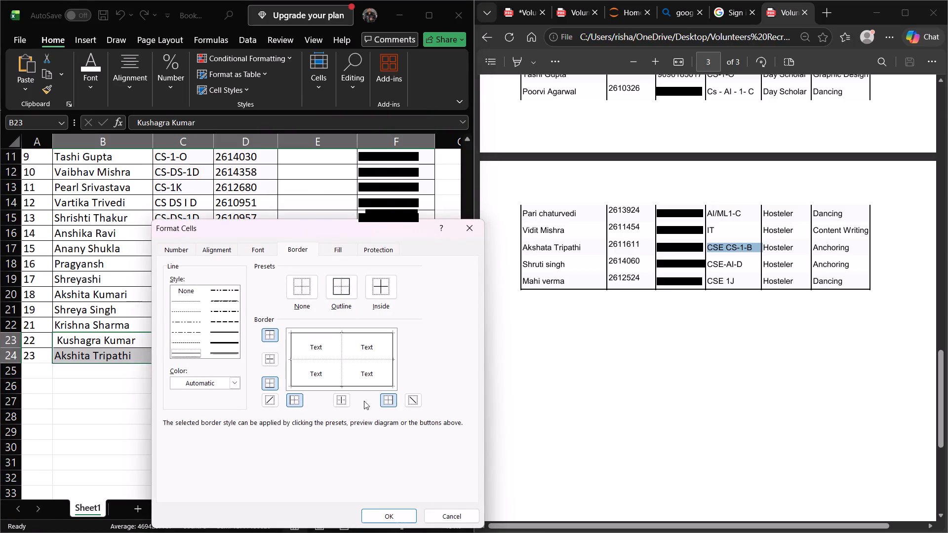
pyautogui.click(342, 399)
pyautogui.click(269, 361)
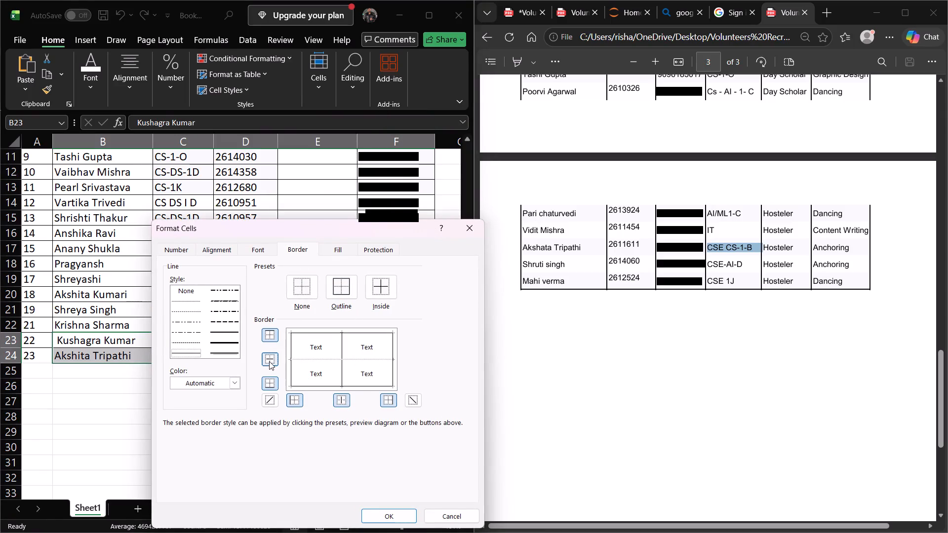
pyautogui.click(395, 514)
pyautogui.click(263, 452)
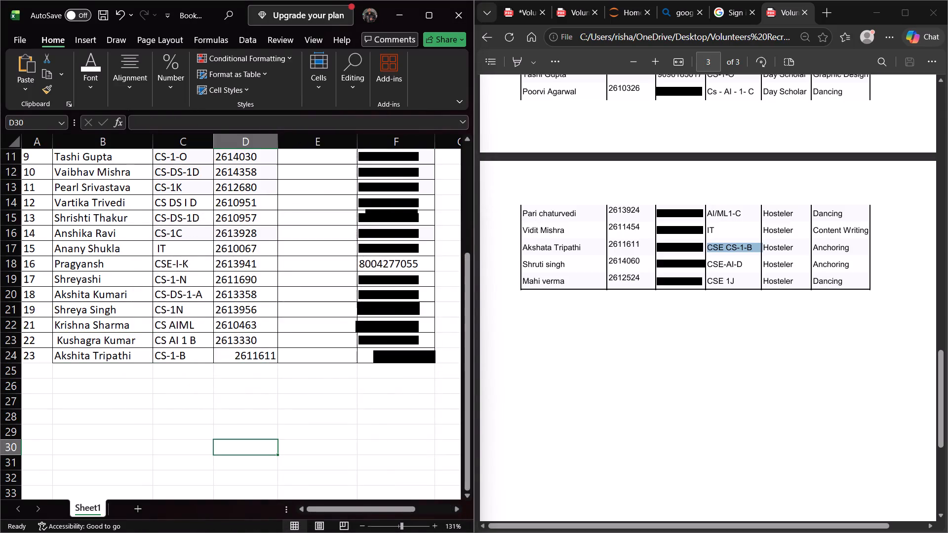
# Maximize the workbook window and left-align the new volunteer's Student ID in D24 and contact in F24.
pyautogui.click(261, 359)
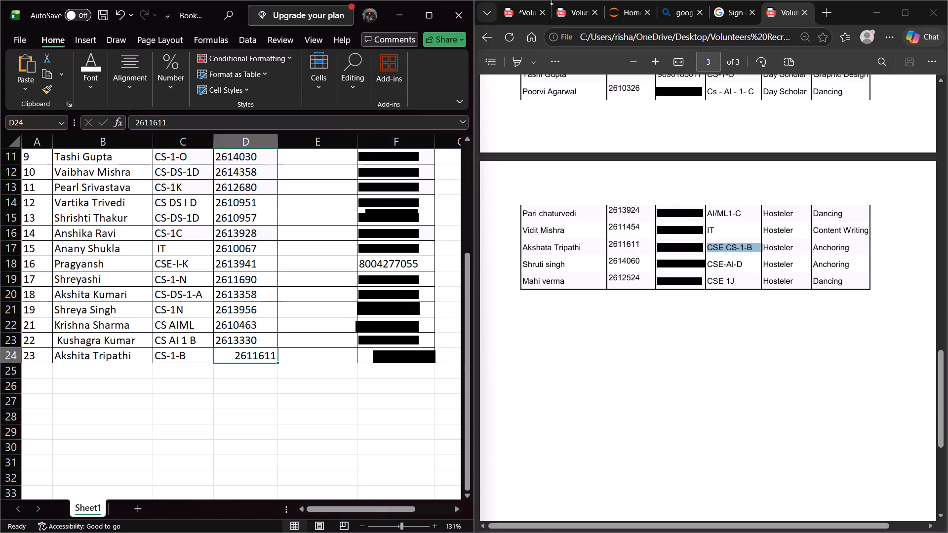
pyautogui.click(426, 15)
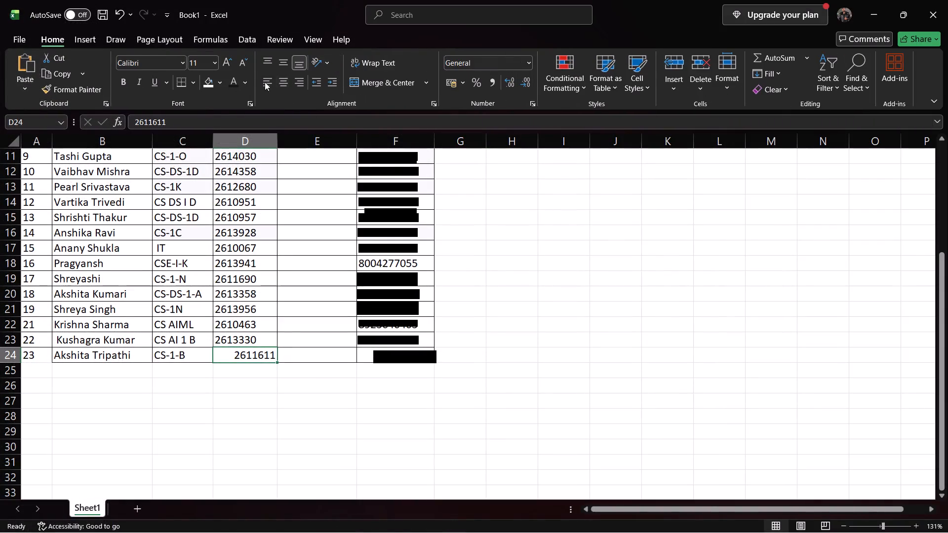
pyautogui.click(263, 80)
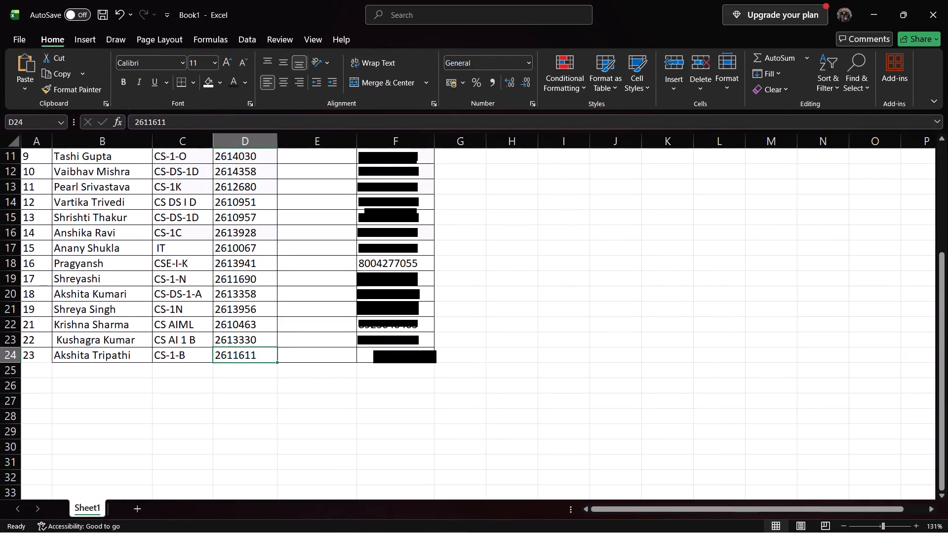
pyautogui.click(384, 352)
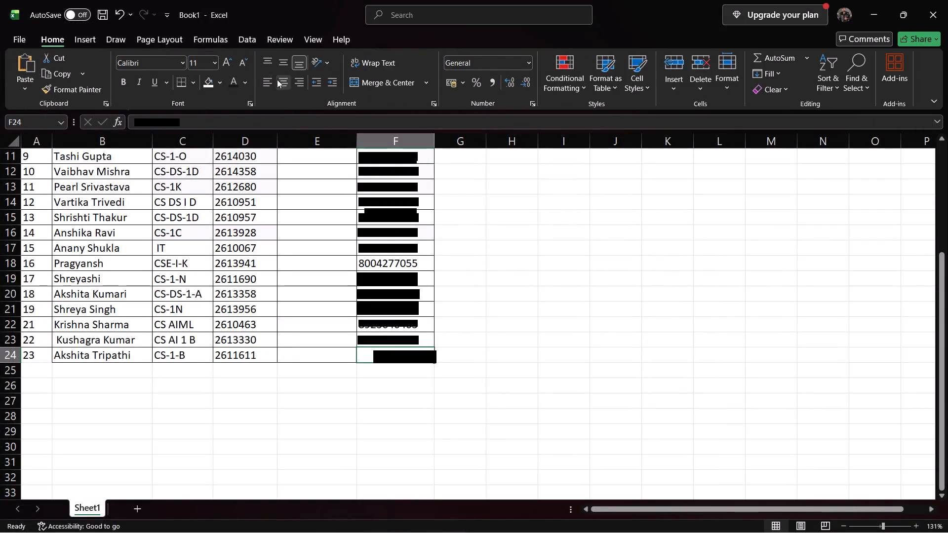
pyautogui.click(270, 78)
# Turn off the left alignment of the volunteer name in cell B23.
pyautogui.click(75, 340)
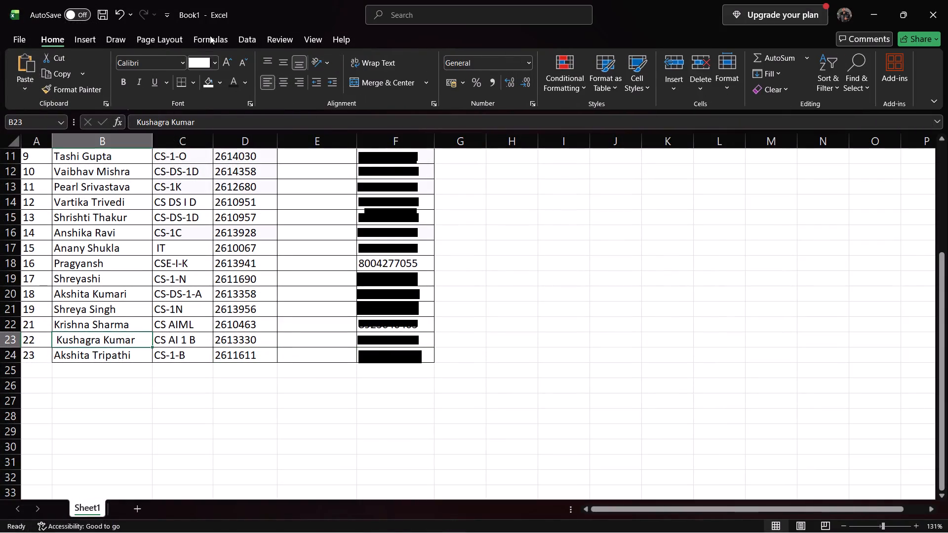
pyautogui.click(267, 83)
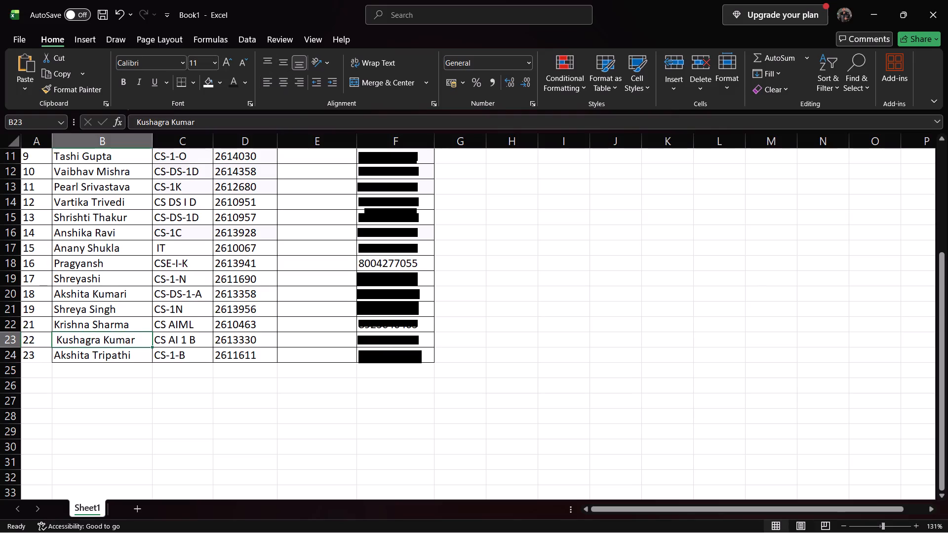
# Look over the whole volunteers list, from the title and headers down to the last volunteer row.
pyautogui.click(142, 436)
pyautogui.scroll(3, 142, 436)
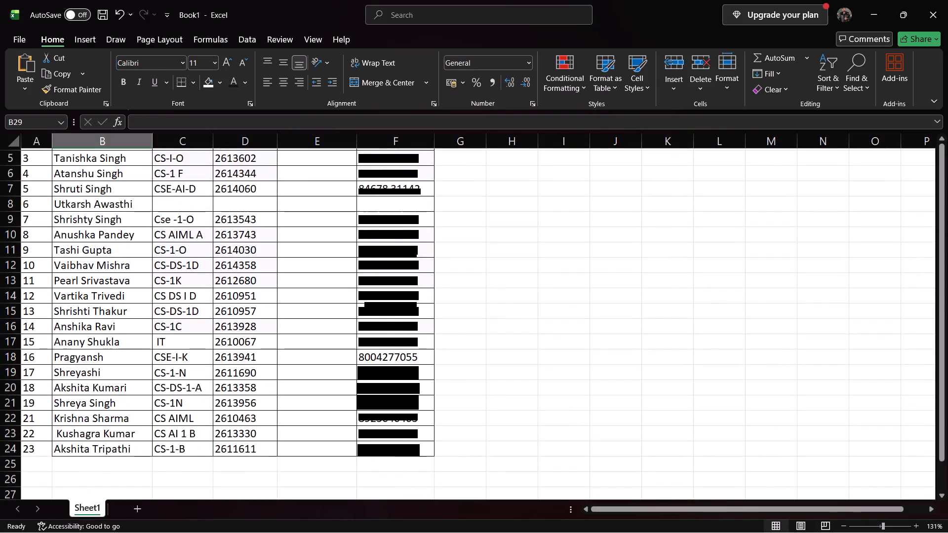
pyautogui.scroll(3, 142, 436)
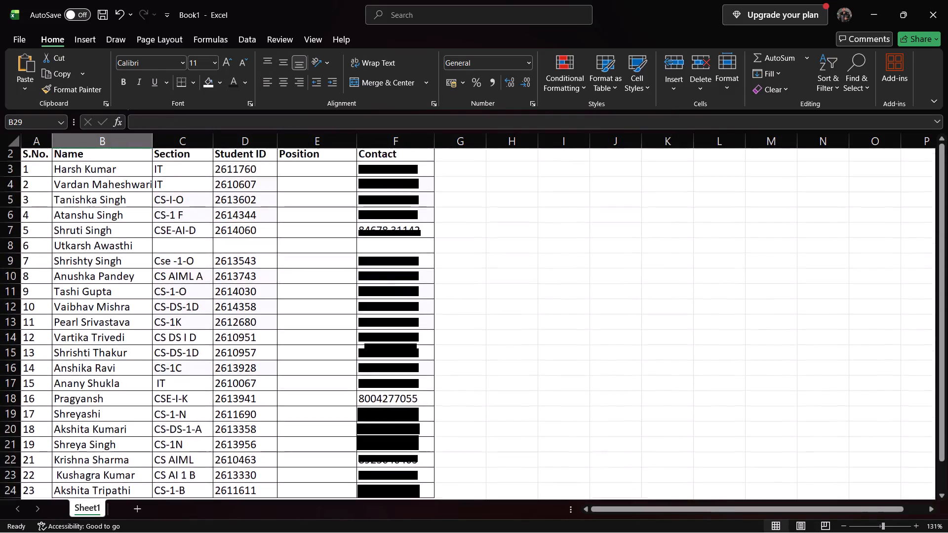
pyautogui.scroll(1, 142, 436)
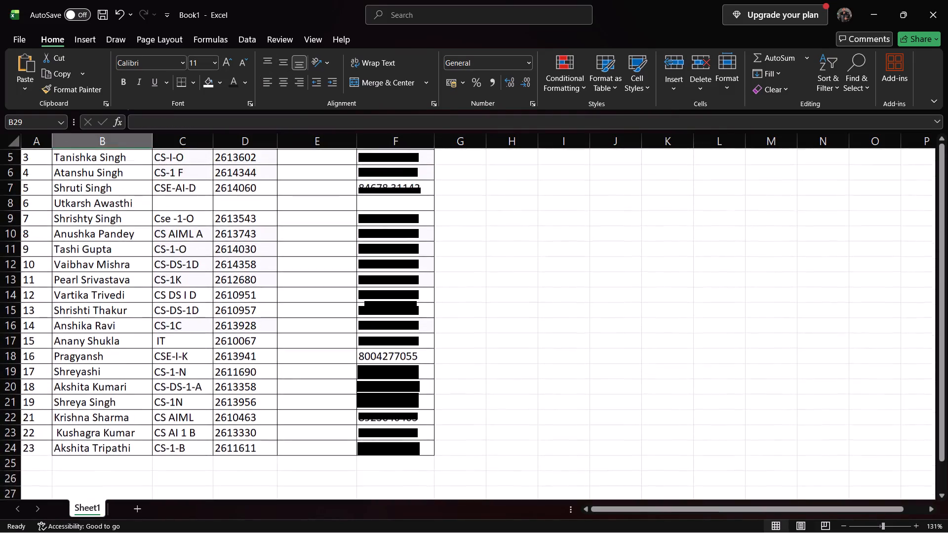
pyautogui.scroll(1, 181, 381)
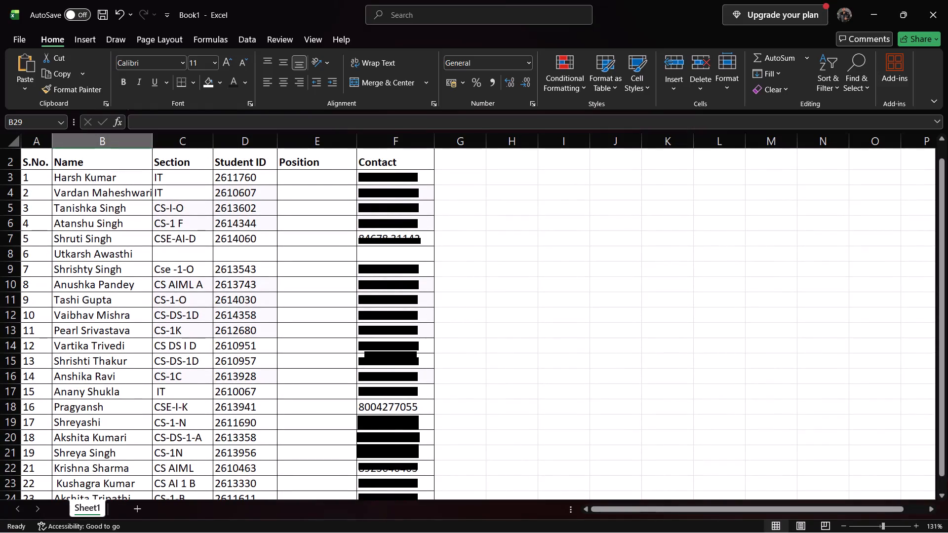
pyautogui.hscroll(1, 181, 381)
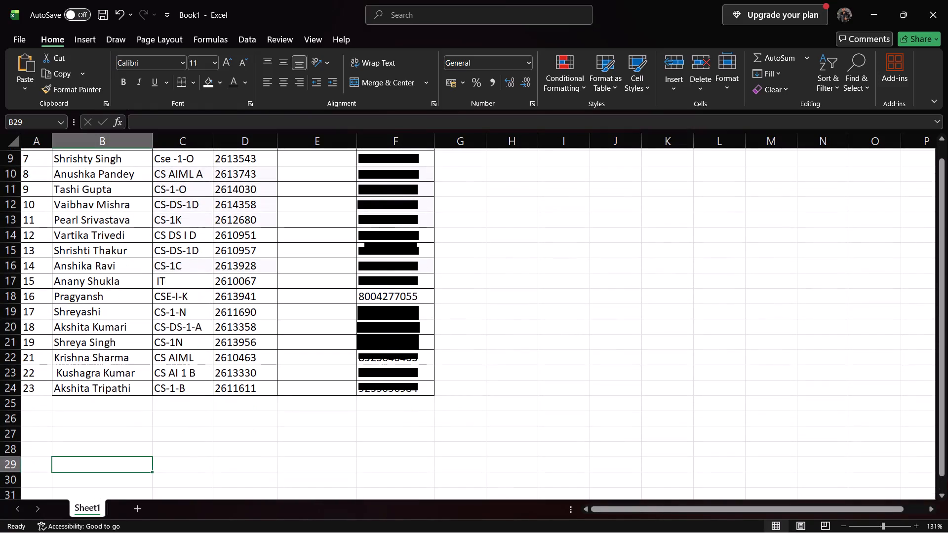
pyautogui.hscroll(2, 181, 381)
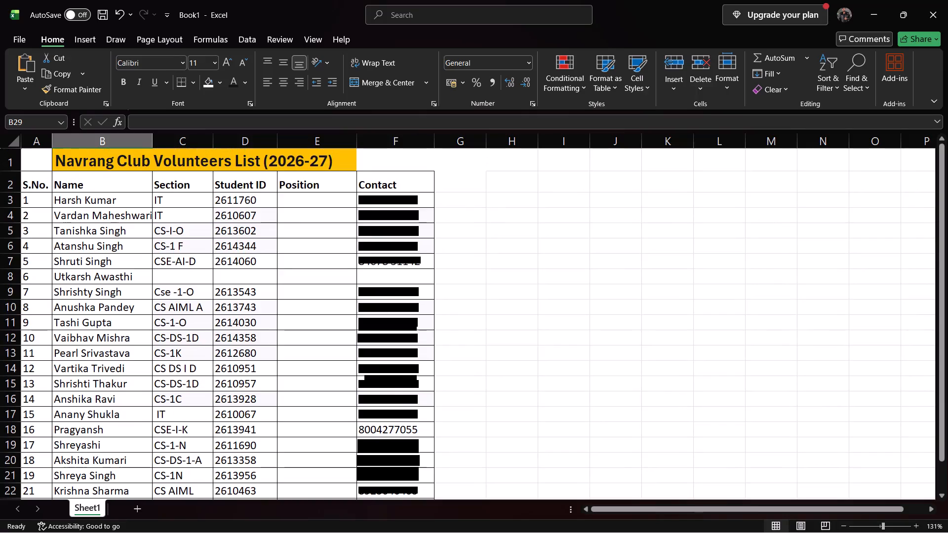
# Enter the positions of the first two volunteers: VideoGraphy in E3 and Photography in E4.
pyautogui.click(315, 203)
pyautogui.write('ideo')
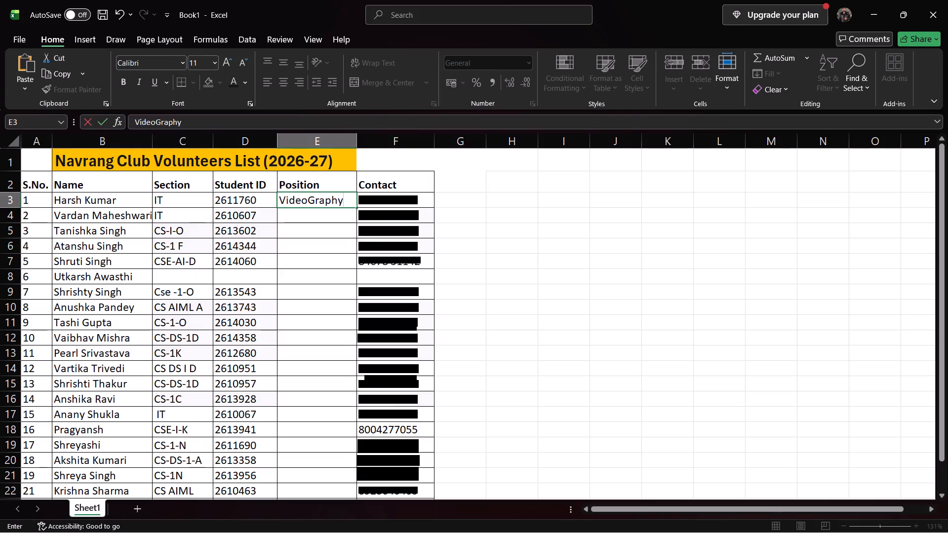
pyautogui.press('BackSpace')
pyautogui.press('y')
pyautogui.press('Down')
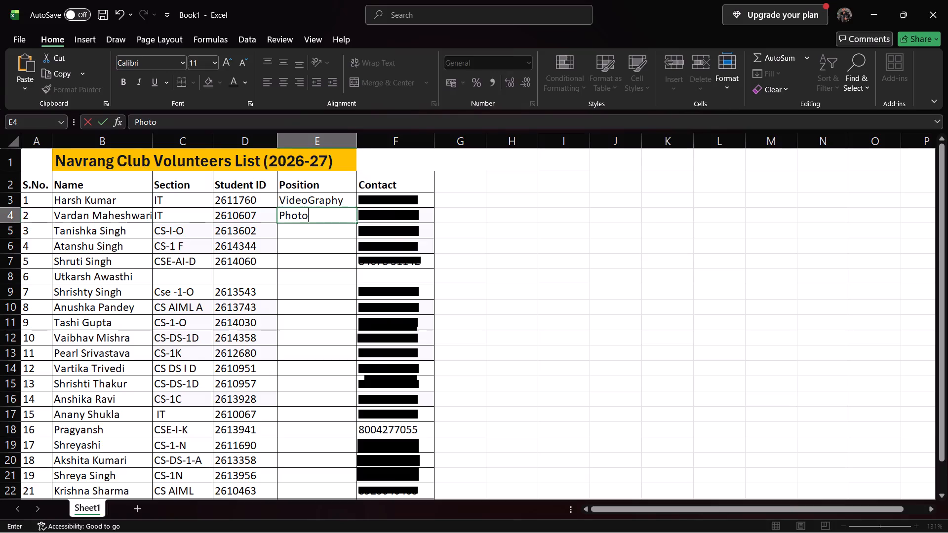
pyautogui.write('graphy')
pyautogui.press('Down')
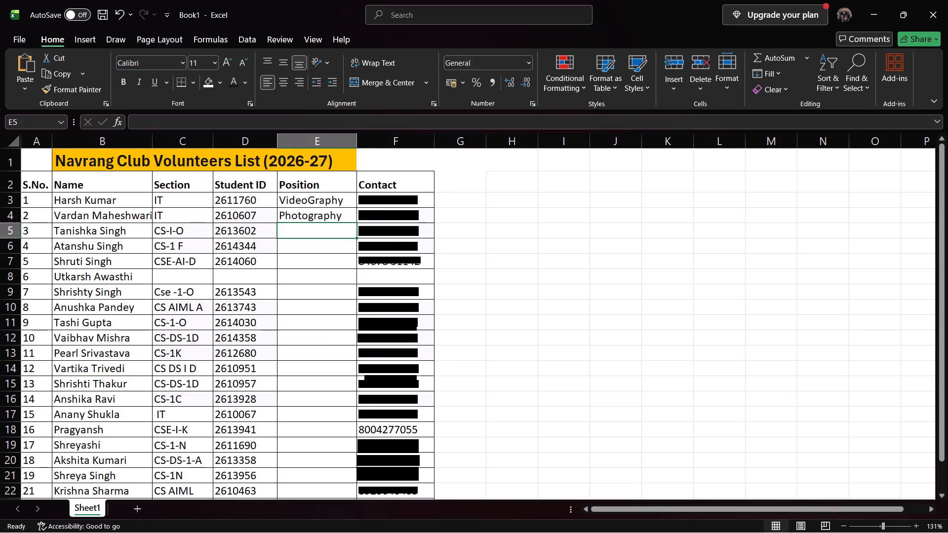
# Correct the capitalization of the position in cell E3 so it reads Videography.
pyautogui.click(315, 202)
pyautogui.click(315, 201)
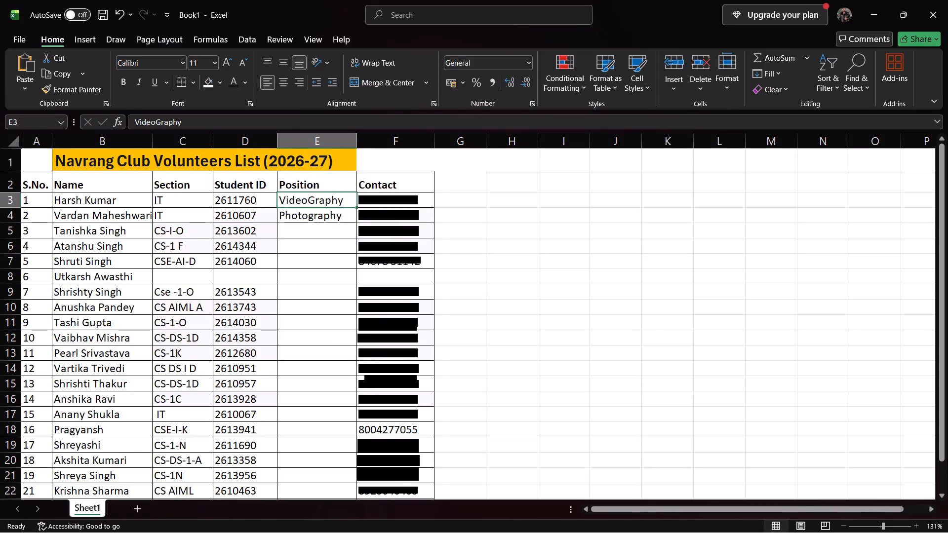
pyautogui.click(160, 126)
pyautogui.press('BackSpace')
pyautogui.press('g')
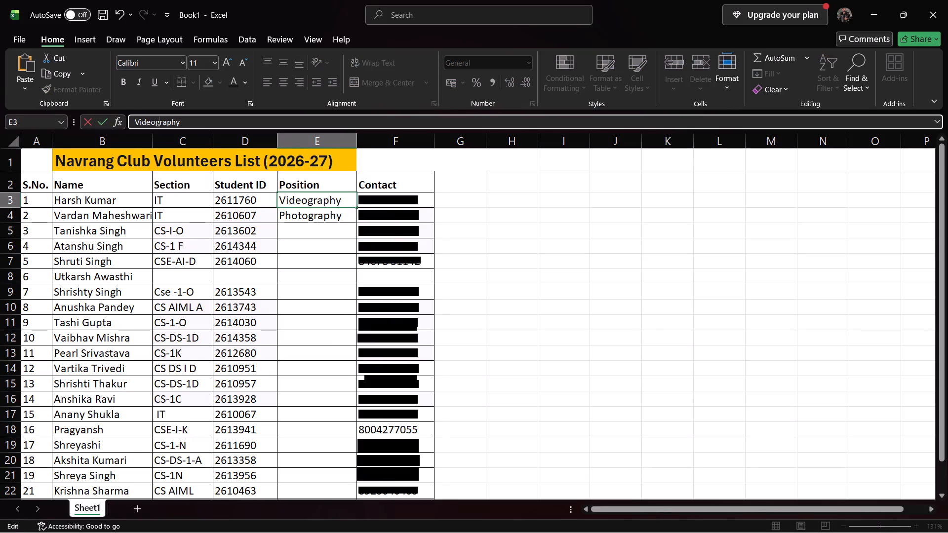
pyautogui.press('Right')
pyautogui.press('Down')
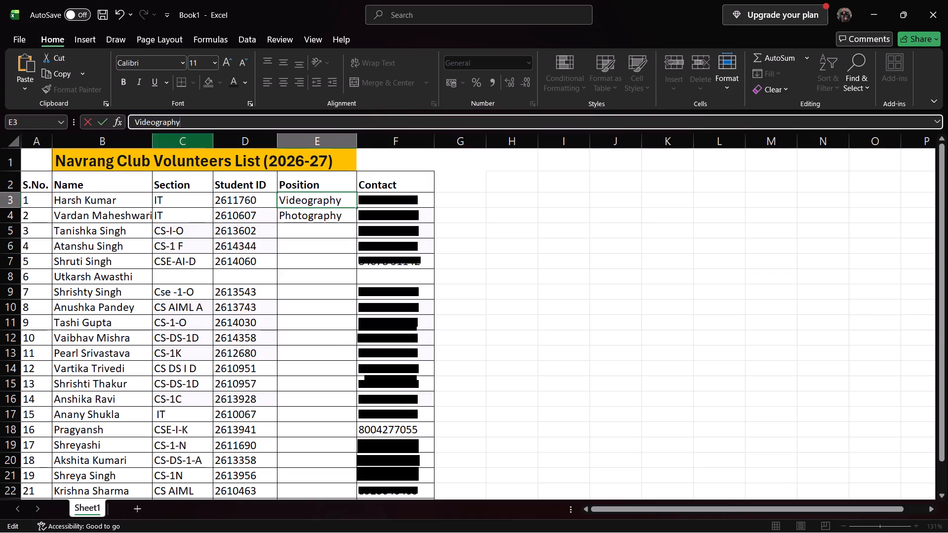
# Change the second volunteer's position in cell E4 to Video Editing.
pyautogui.click(308, 223)
pyautogui.click(301, 219)
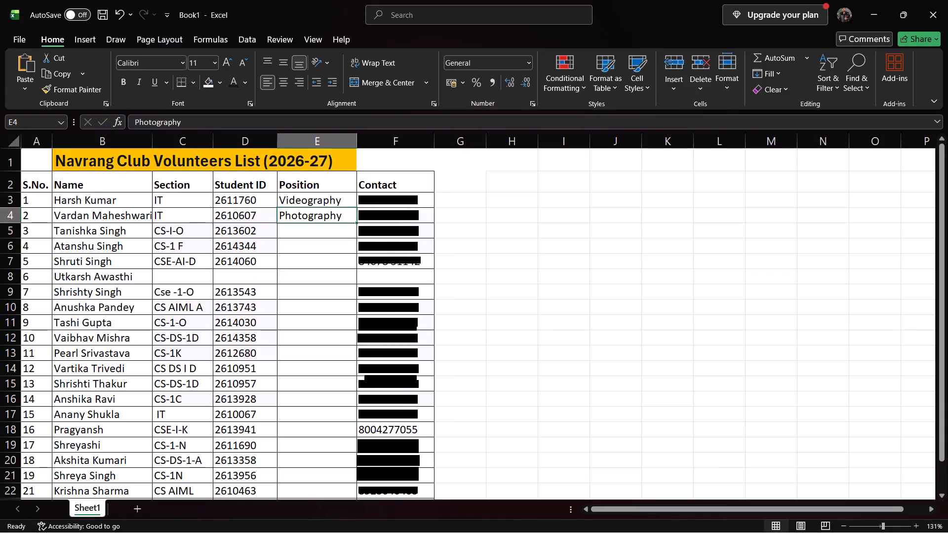
pyautogui.moveTo(198, 126); pyautogui.dragTo(69, 130)
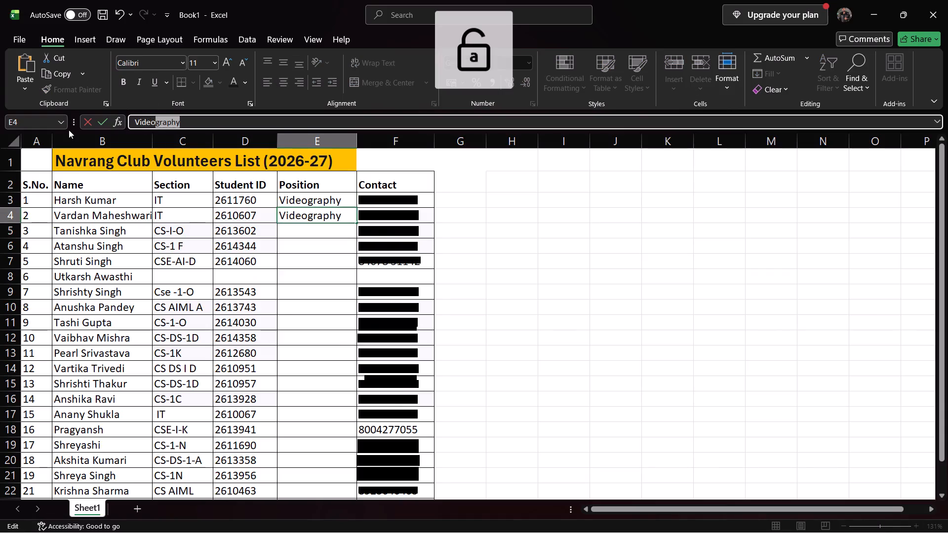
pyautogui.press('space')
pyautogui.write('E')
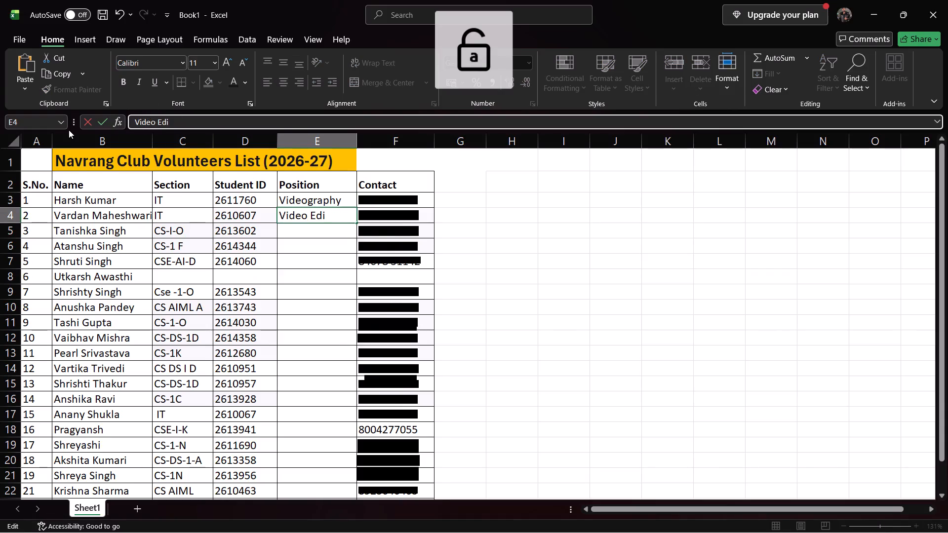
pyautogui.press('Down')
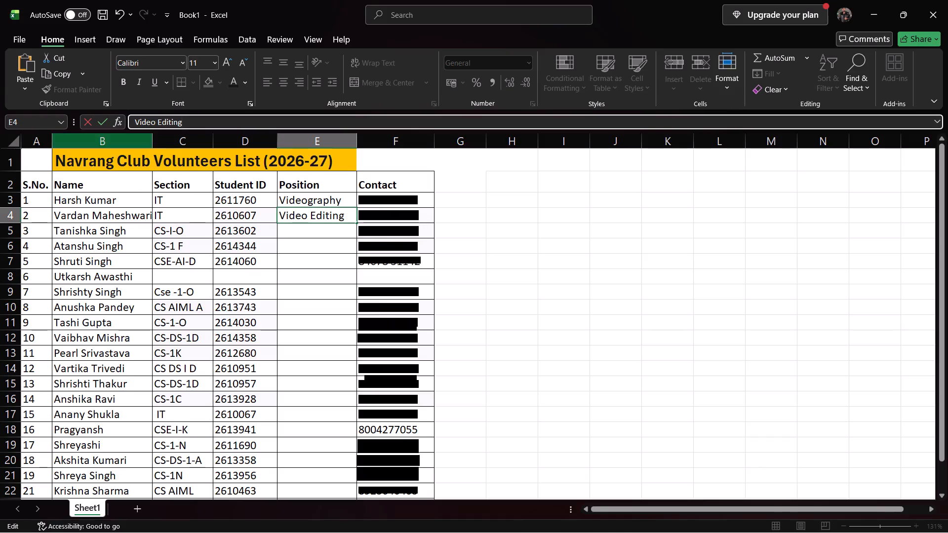
# Enter the positions Dancing in cell E5 and Anchoring in cell E6.
pyautogui.click(293, 227)
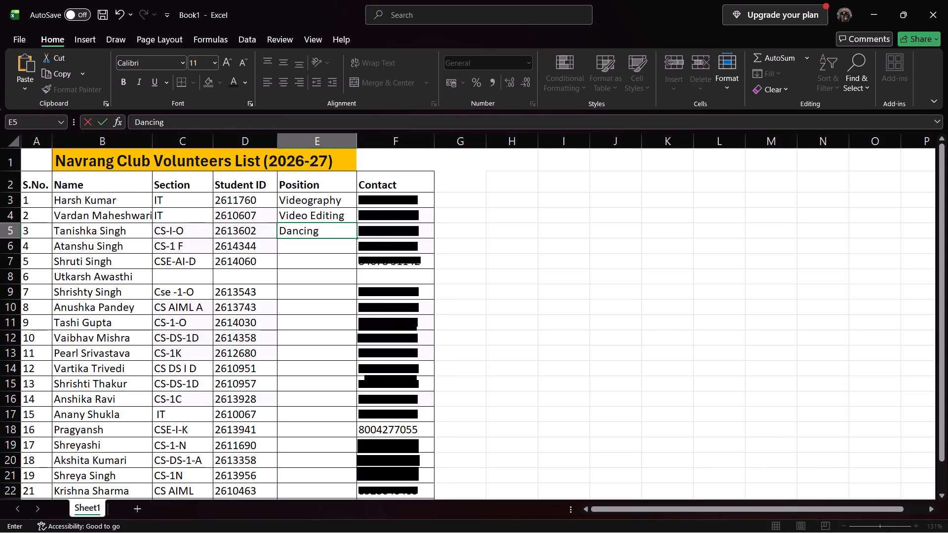
pyautogui.press('Down')
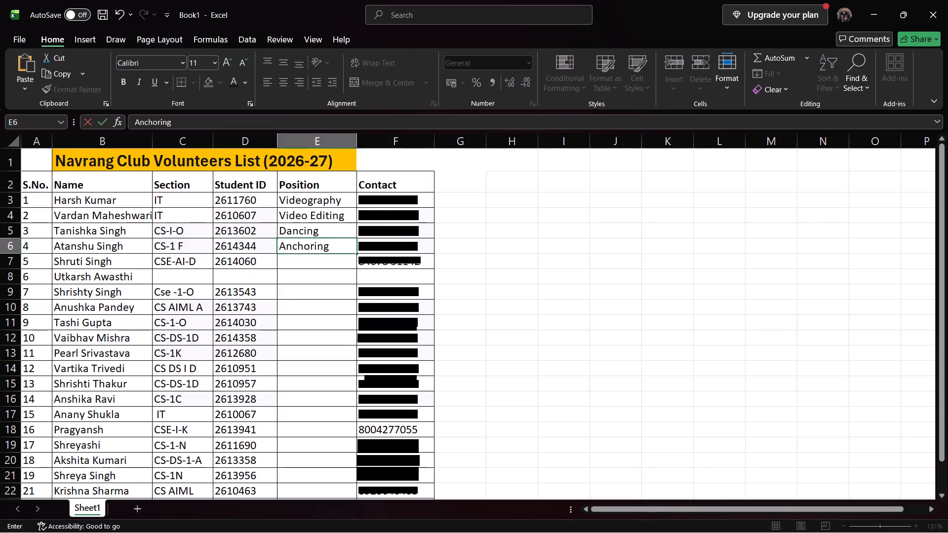
pyautogui.press('Down')
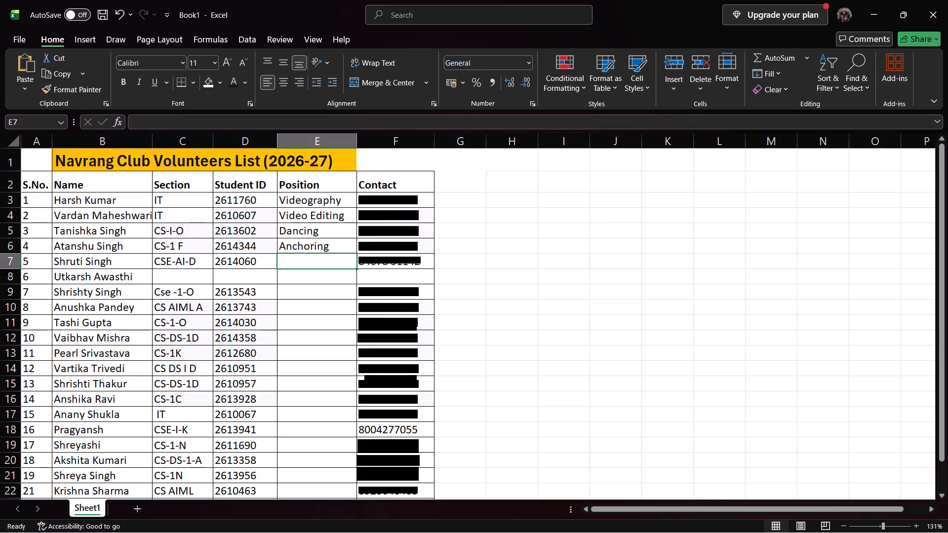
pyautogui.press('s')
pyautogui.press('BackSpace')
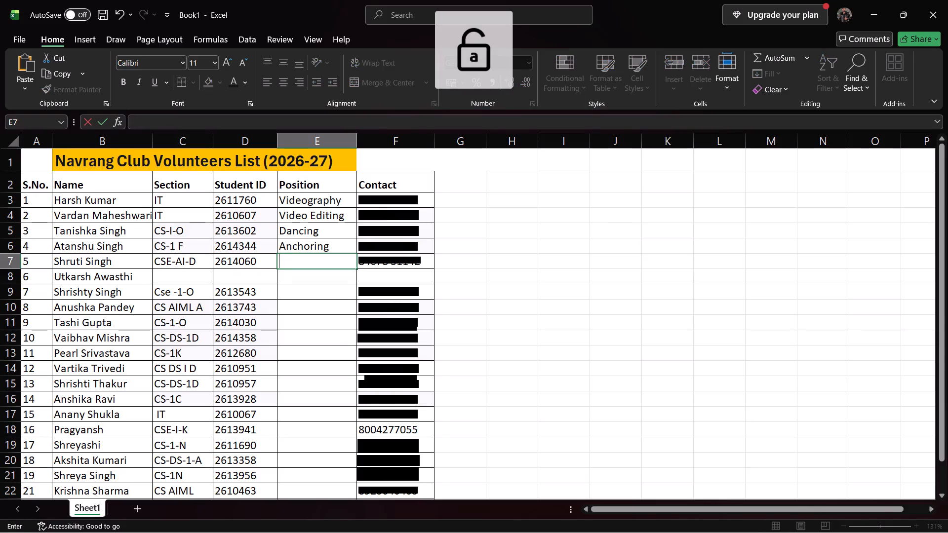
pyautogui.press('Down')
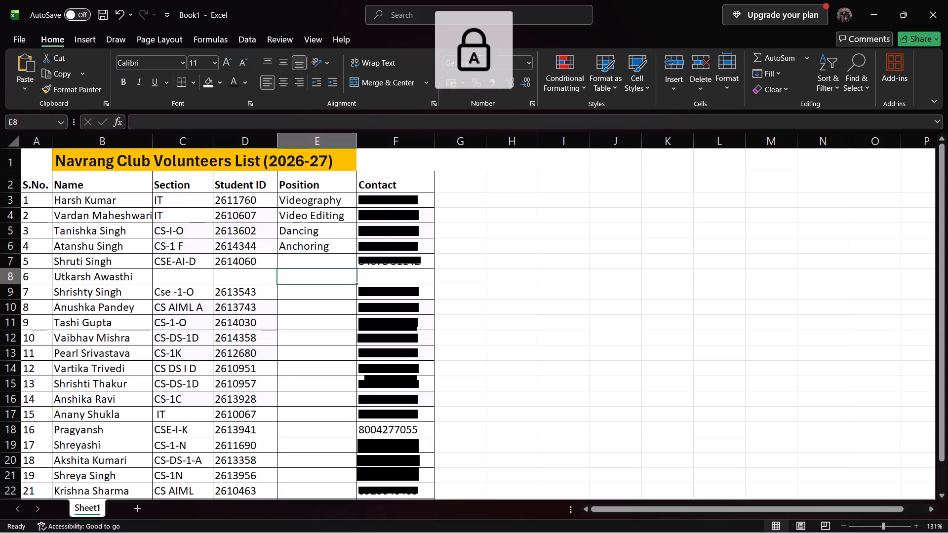
# Fill the Position cells E8 to E11 with Anchoring, Video Editing, Anchoring and Graphic Designer, in that order.
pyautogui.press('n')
pyautogui.press('Tab')
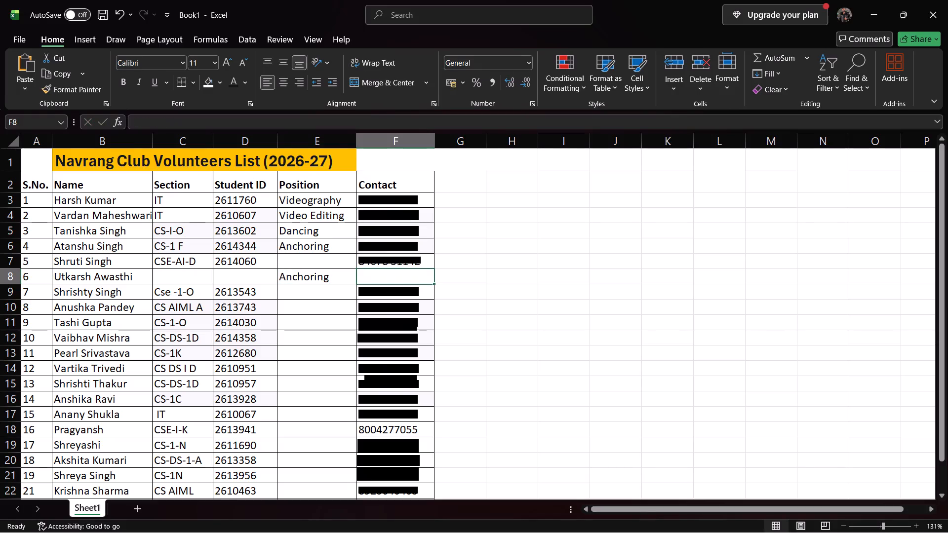
pyautogui.press('Left')
pyautogui.press('Down')
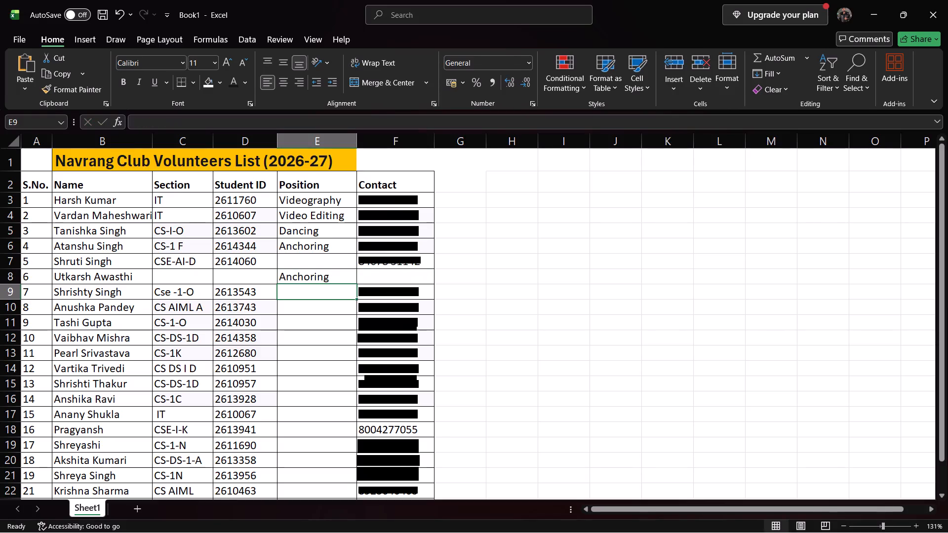
pyautogui.click(327, 285)
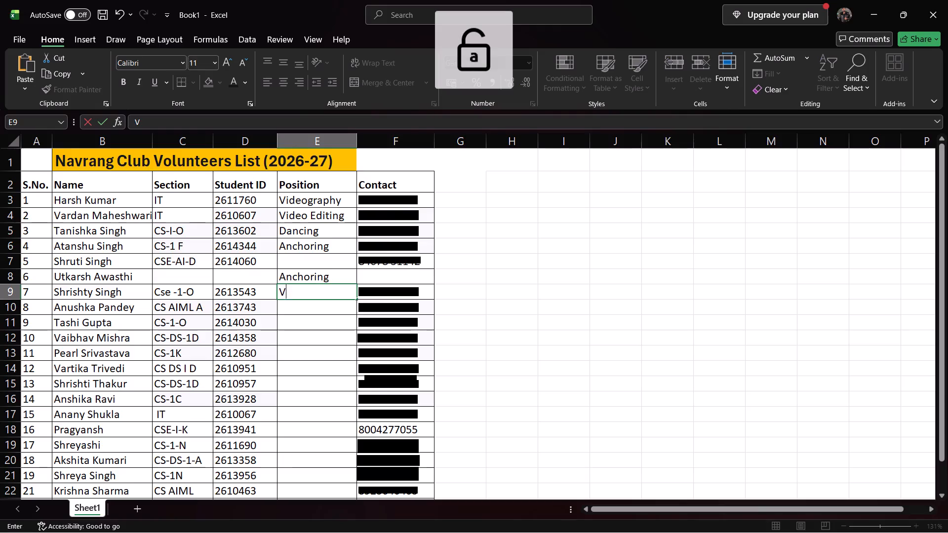
pyautogui.press('Tab')
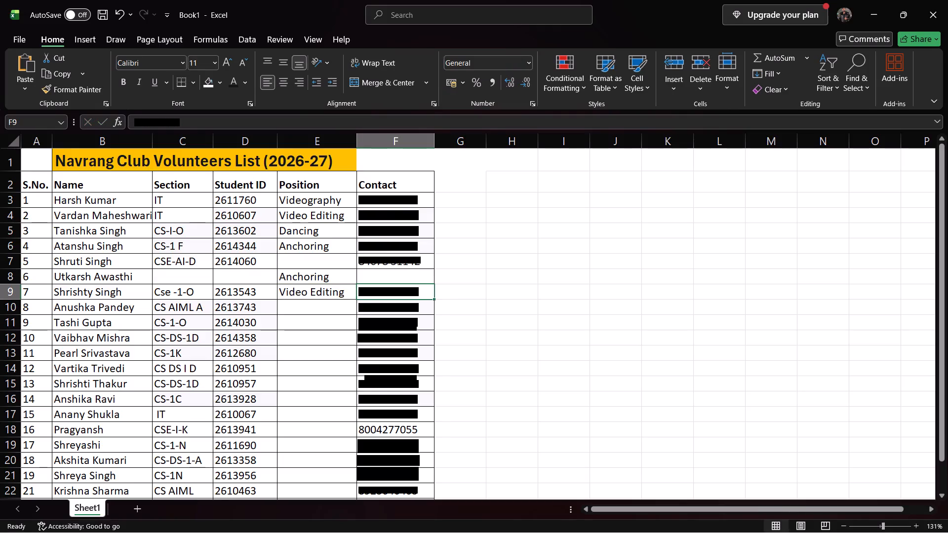
pyautogui.press('Down')
pyautogui.press('Left')
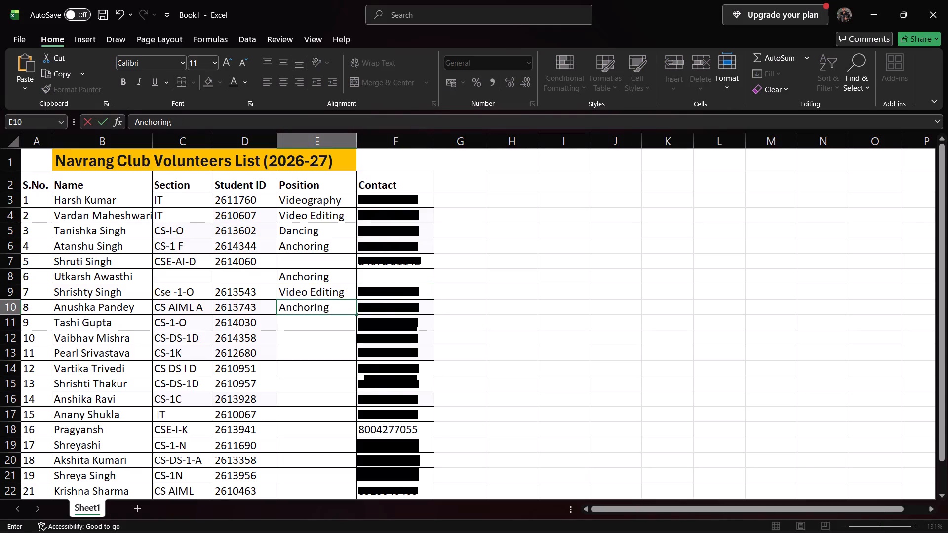
pyautogui.press('Down')
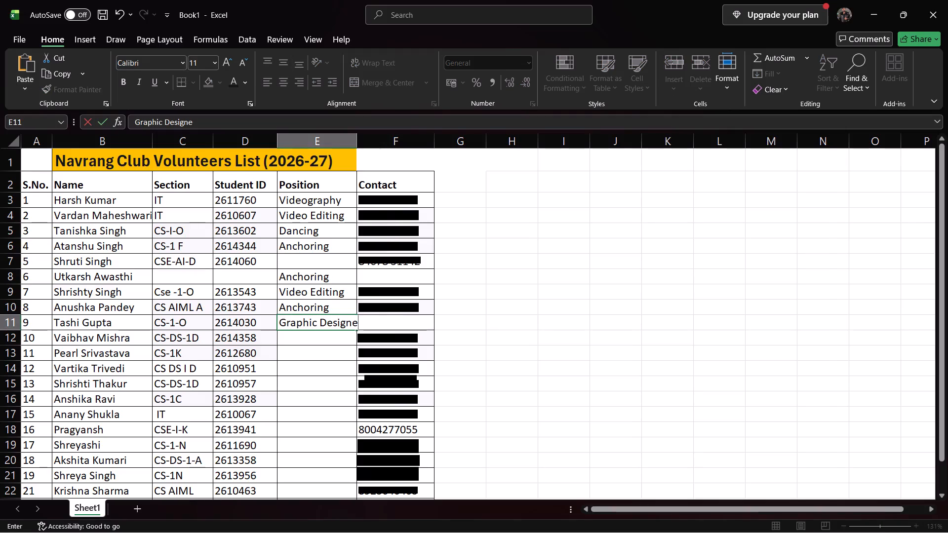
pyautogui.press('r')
pyautogui.click(591, 265)
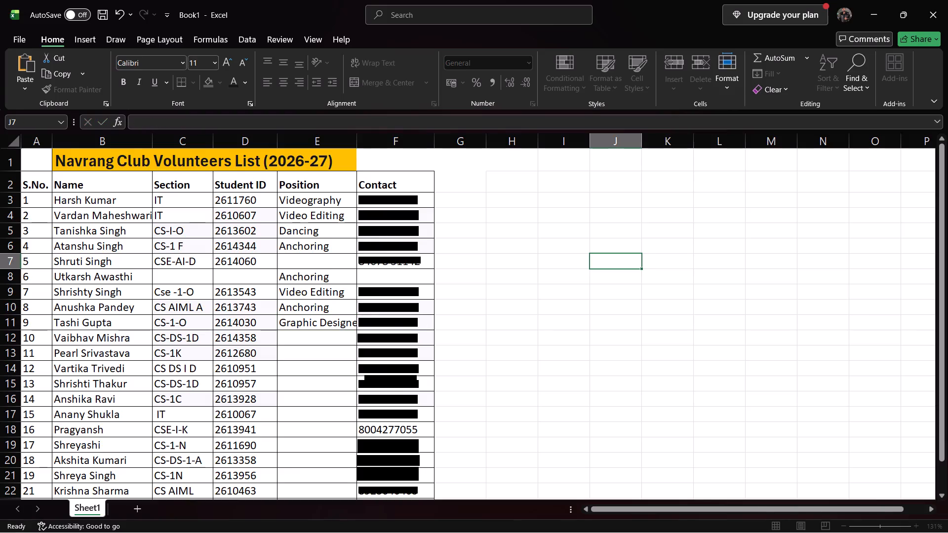
# Widen the Position column E to make room for the Graphic Designer entry.
pyautogui.click(351, 183)
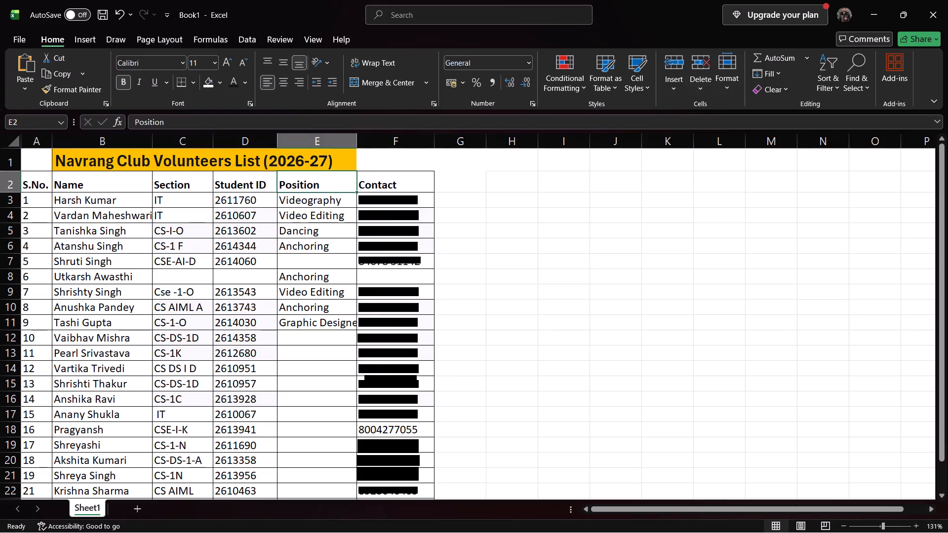
pyautogui.moveTo(355, 140); pyautogui.dragTo(359, 140)
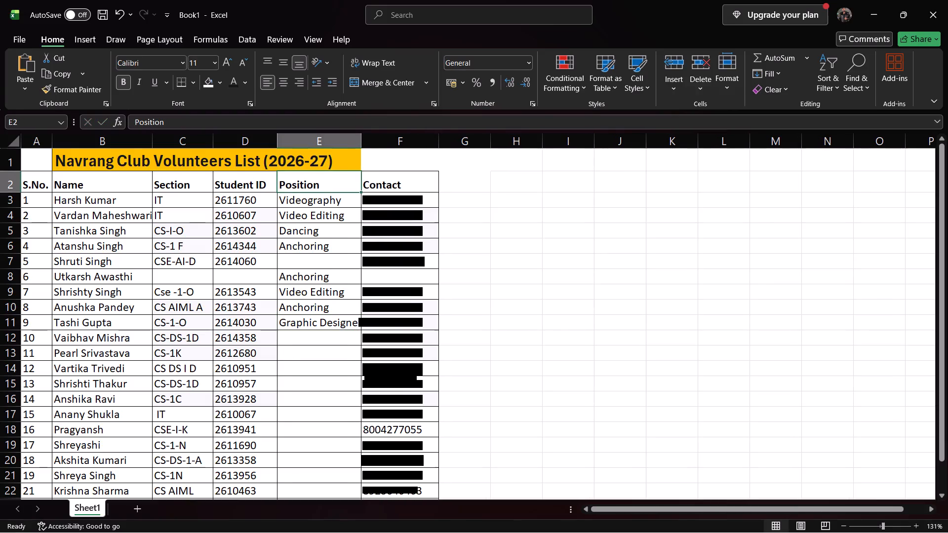
pyautogui.click(359, 140)
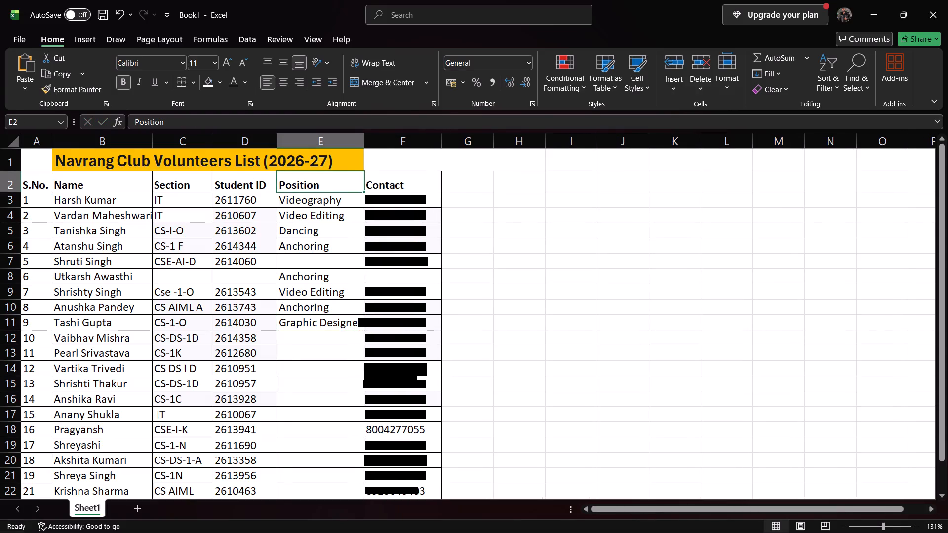
# Fill the Position cells E12 to E15 with Singing, Content Writing, Singing and Content Writing, in that order.
pyautogui.click(309, 343)
pyautogui.click(308, 339)
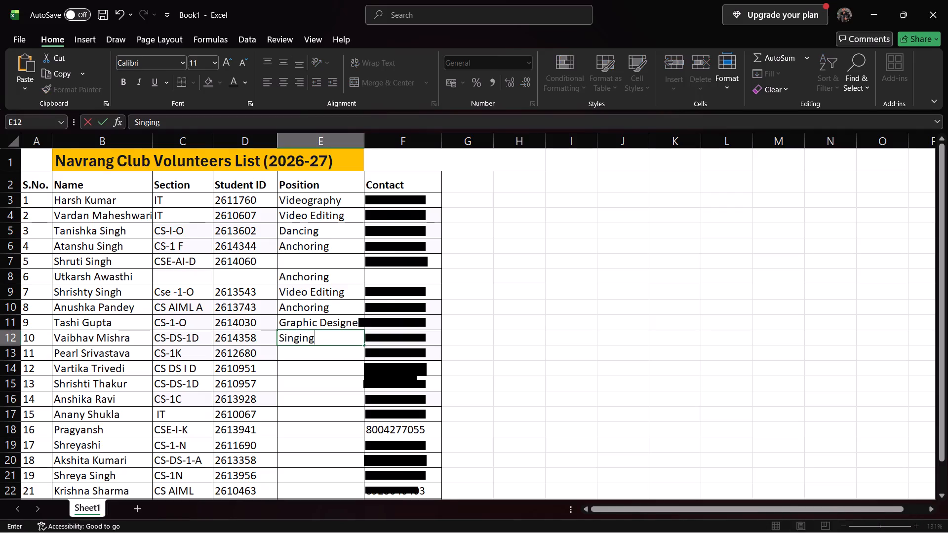
pyautogui.press('Down')
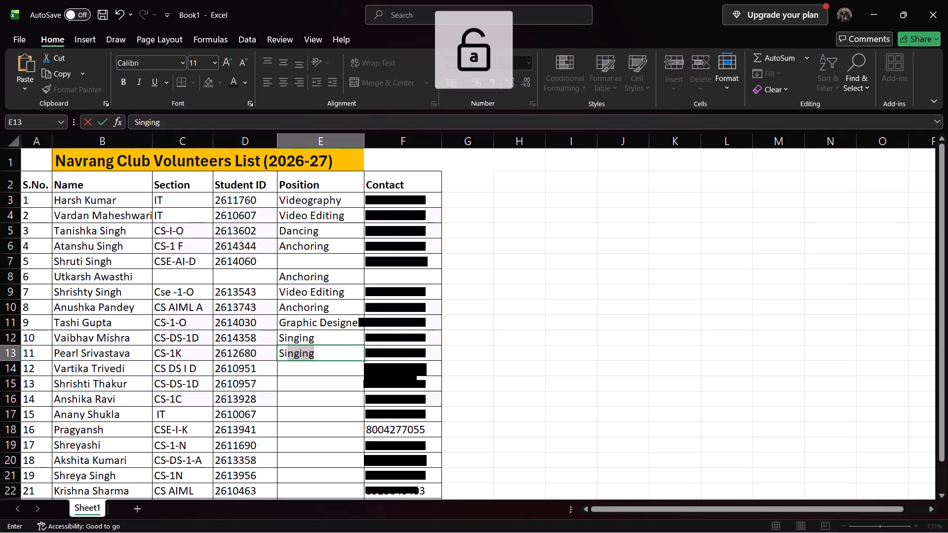
pyautogui.press('BackSpace')
pyautogui.press('BackSpace')
pyautogui.press('BackSpace')
pyautogui.press('BackSpace')
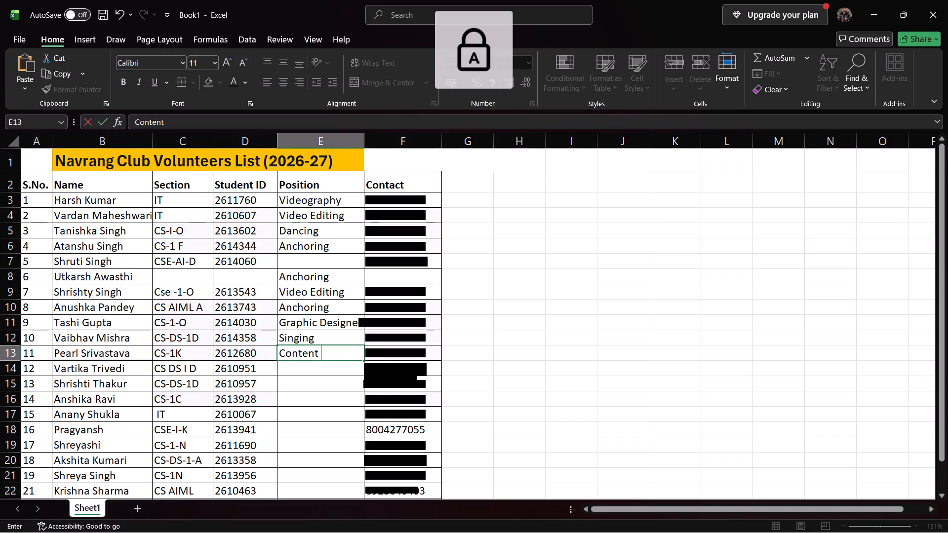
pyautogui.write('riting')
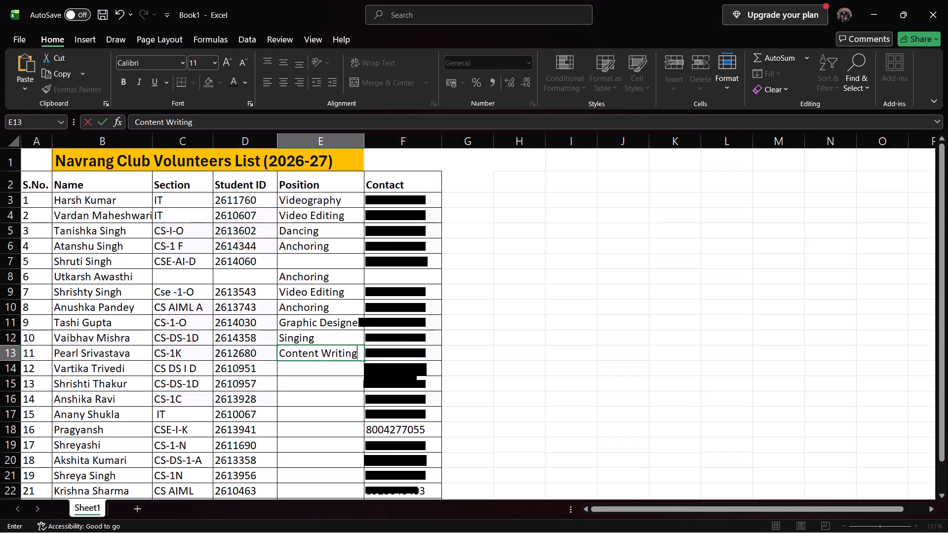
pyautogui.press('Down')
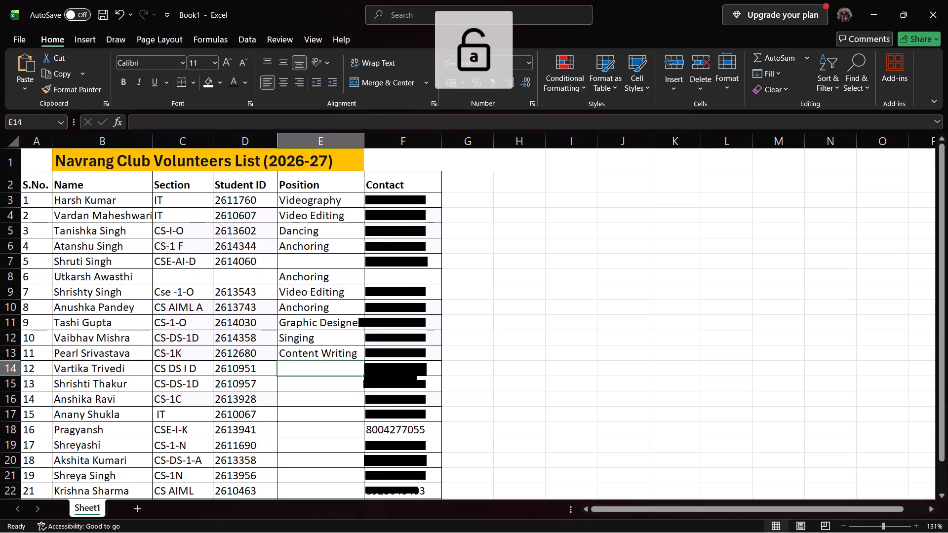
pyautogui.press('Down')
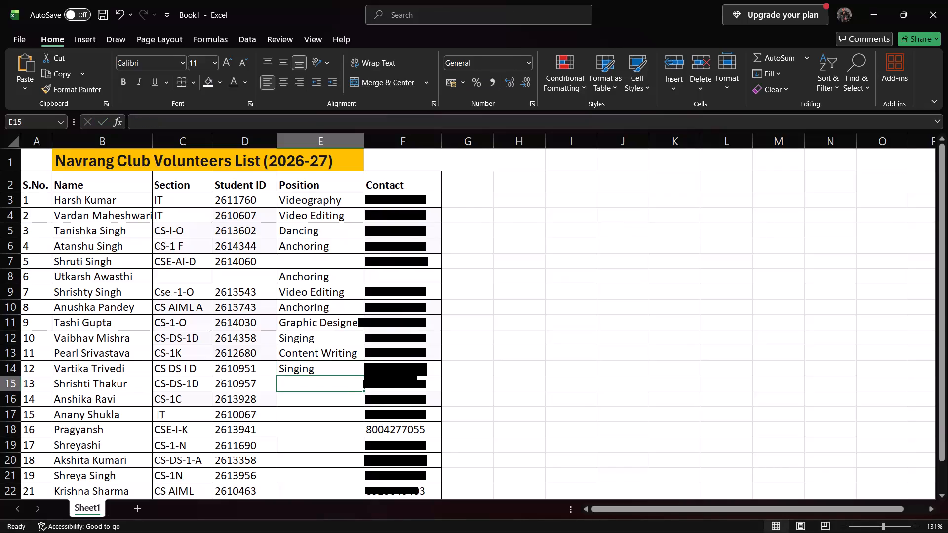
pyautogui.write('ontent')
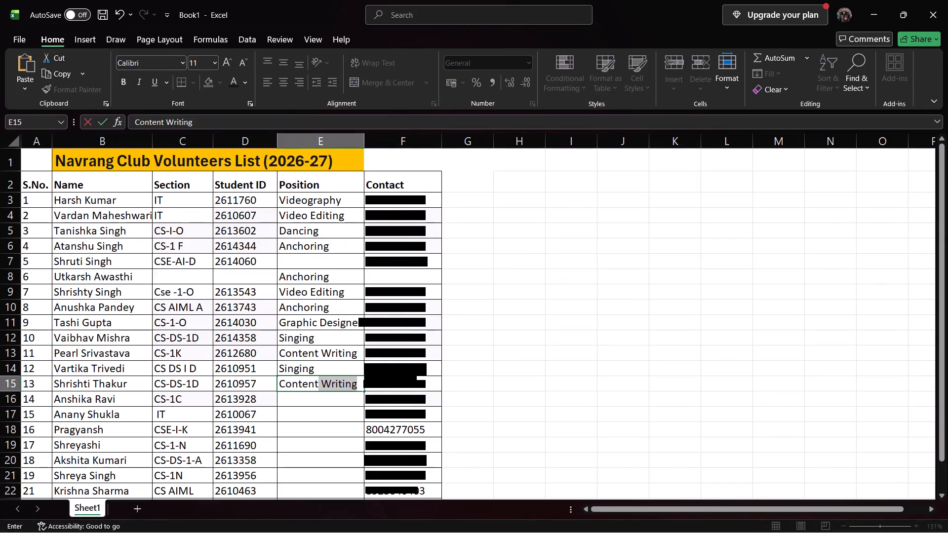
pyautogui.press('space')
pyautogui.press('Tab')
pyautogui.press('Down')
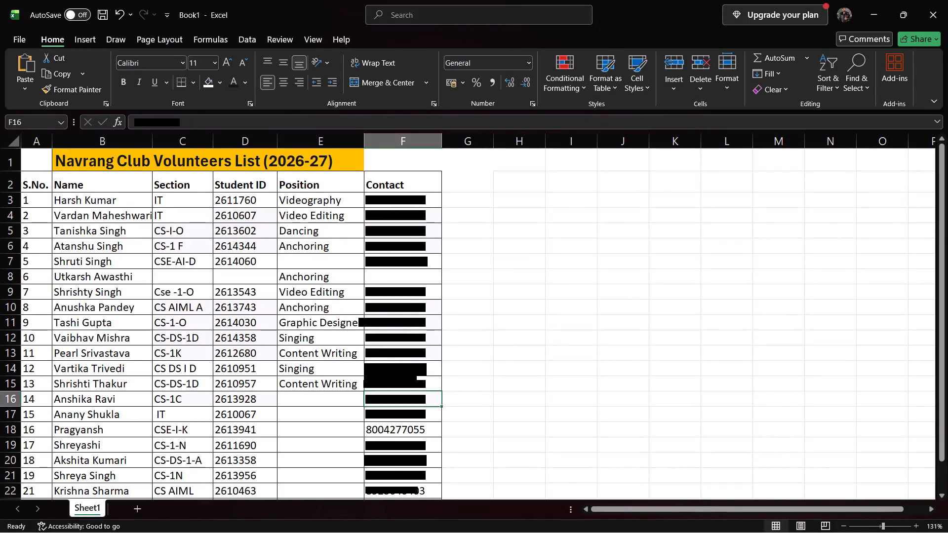
# Enter the position Social Media Management in cell E16.
pyautogui.click(330, 392)
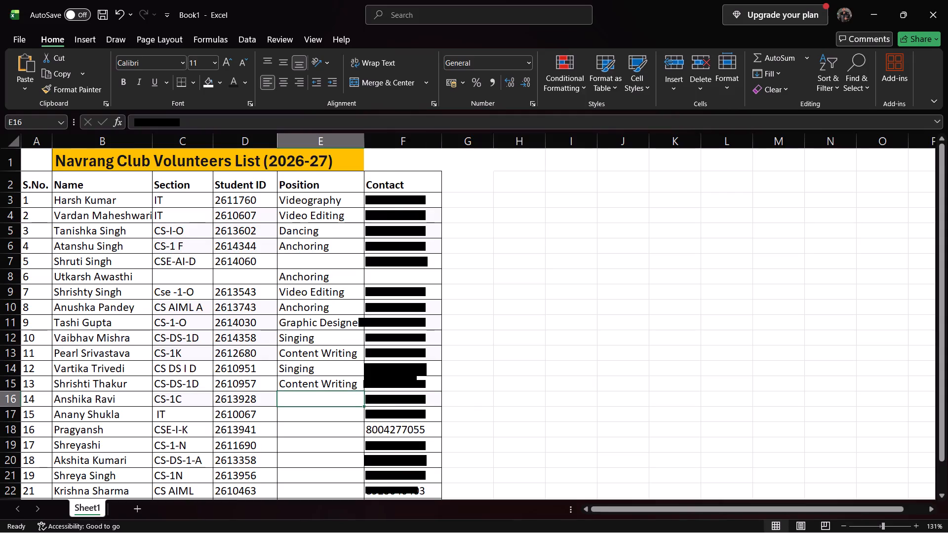
pyautogui.click(318, 402)
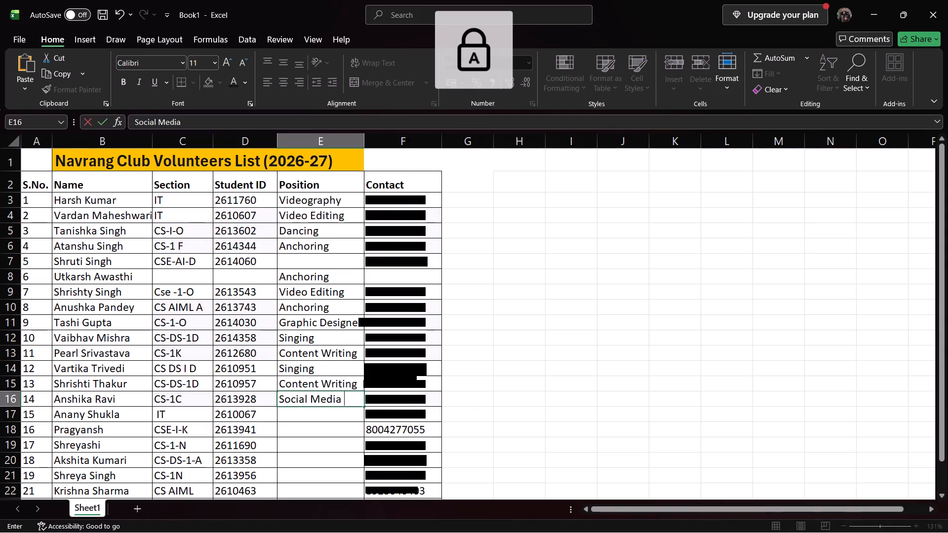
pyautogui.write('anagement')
# Widen the Position column E so that the Social Media Management entry fits fully.
pyautogui.click(365, 147)
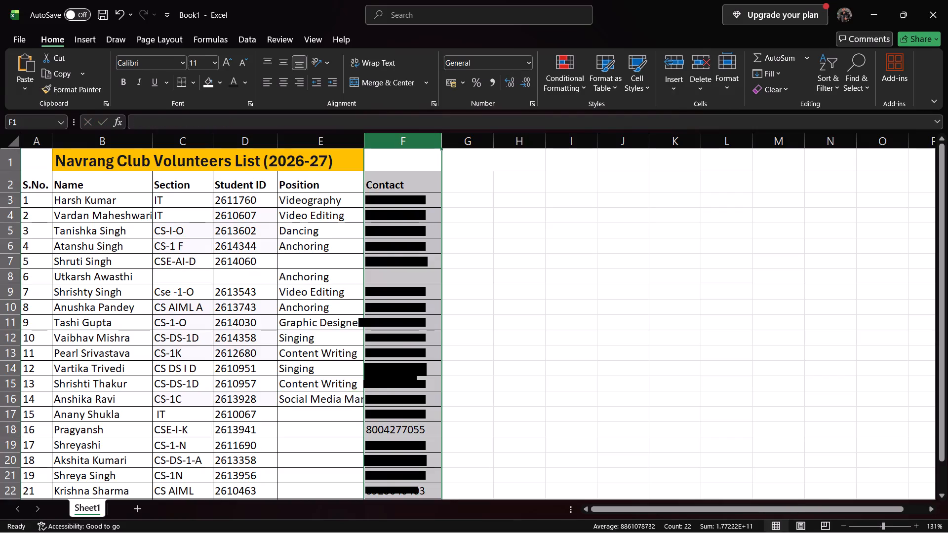
pyautogui.moveTo(364, 142); pyautogui.dragTo(409, 142)
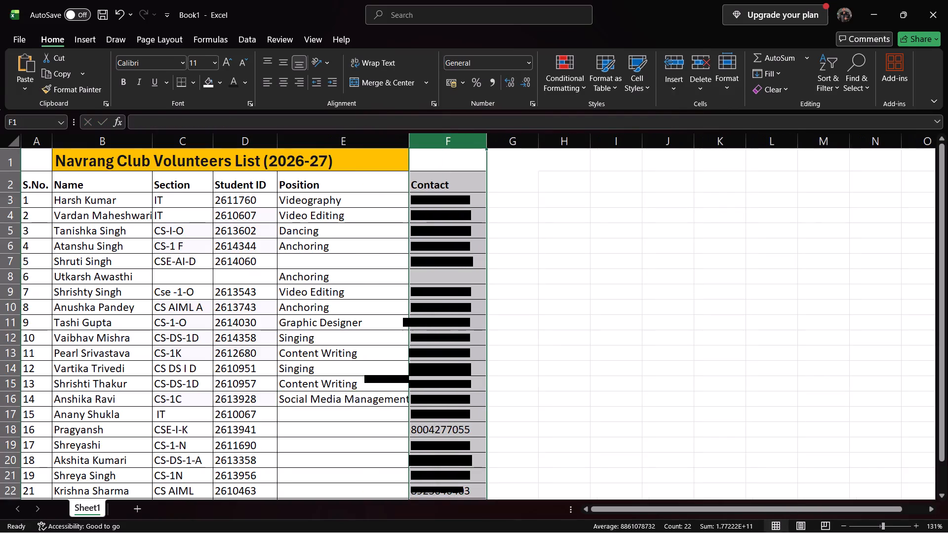
pyautogui.click(409, 142)
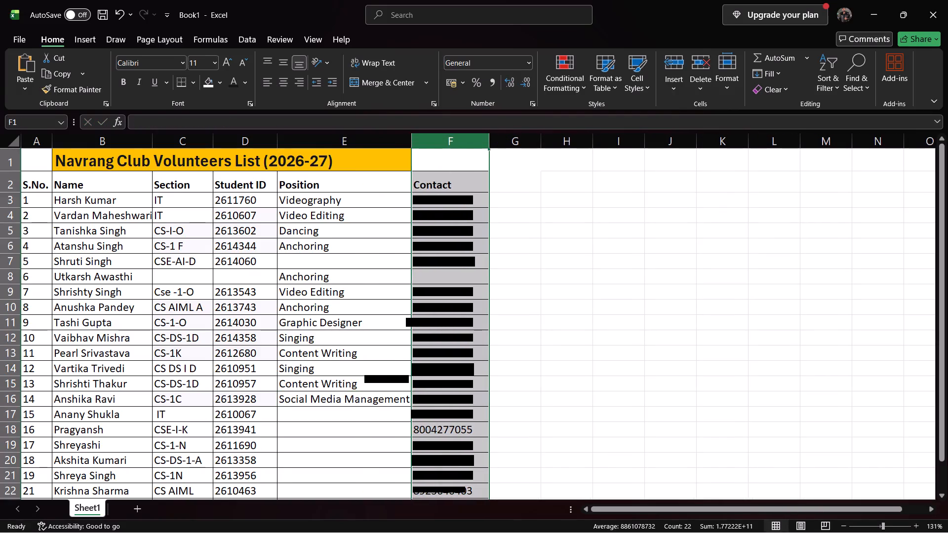
# Enter the position Video Editing in cell E18, for the volunteer with S.No. 16.
pyautogui.click(311, 413)
pyautogui.click(305, 414)
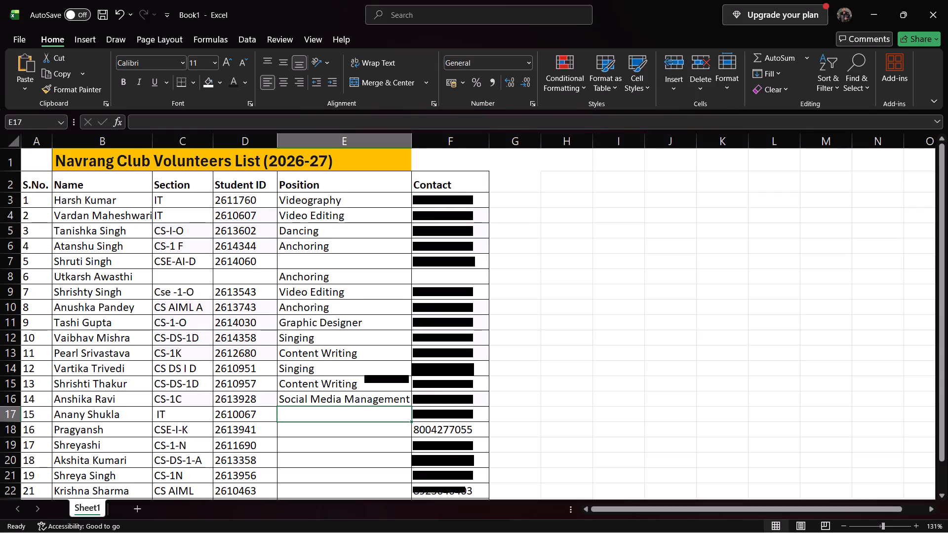
pyautogui.scroll(-1, 305, 414)
pyautogui.click(301, 408)
pyautogui.scroll(-1, 301, 408)
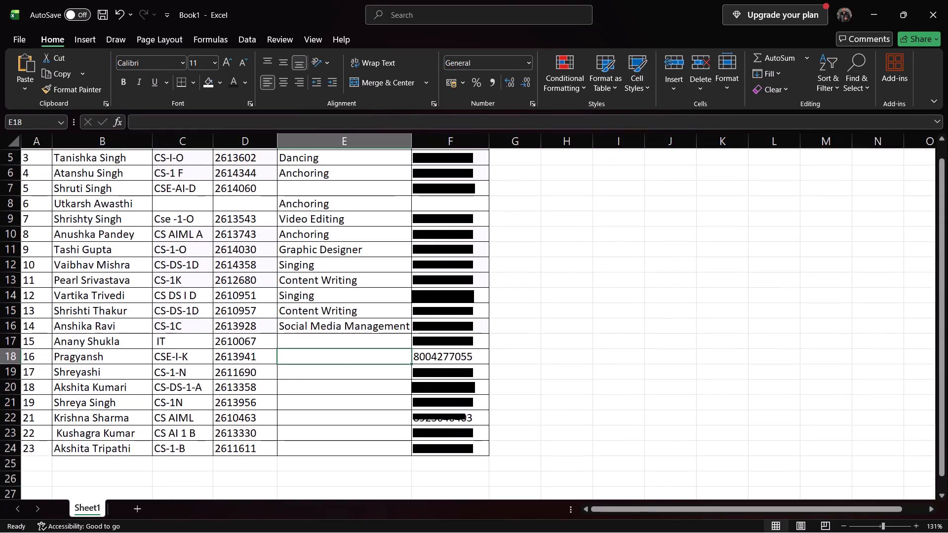
pyautogui.scroll(-1, 301, 408)
pyautogui.click(300, 359)
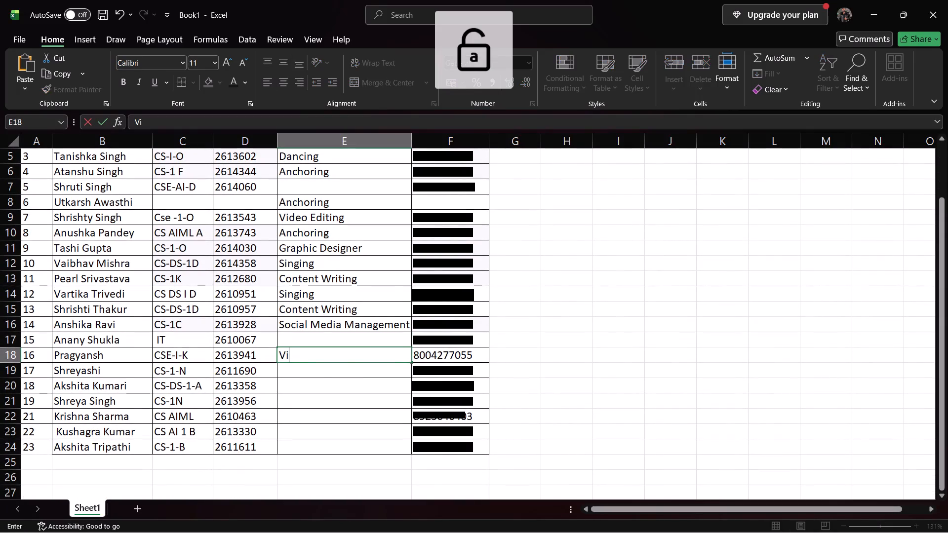
pyautogui.press('Tab')
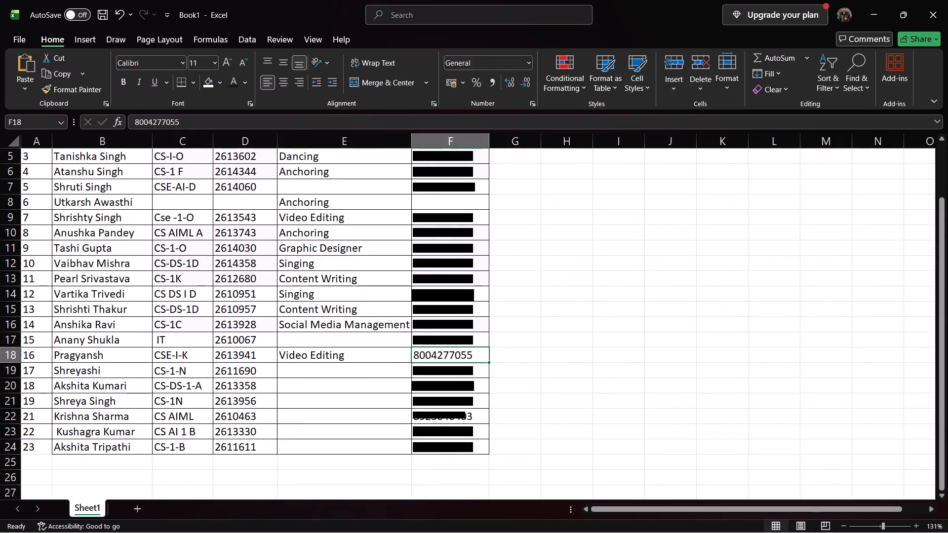
pyautogui.press('Down')
# Review the Position column for volunteers whose position is still blank.
pyautogui.click(301, 369)
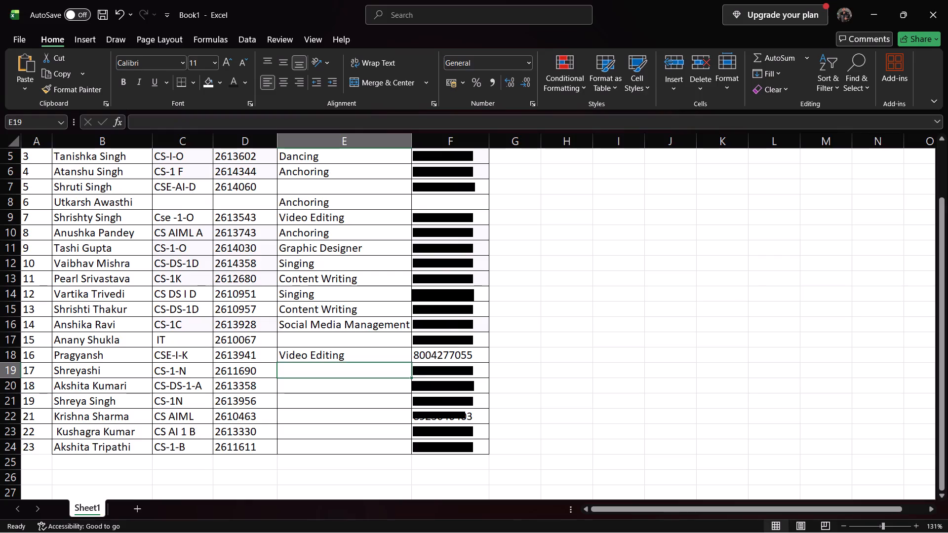
pyautogui.click(302, 401)
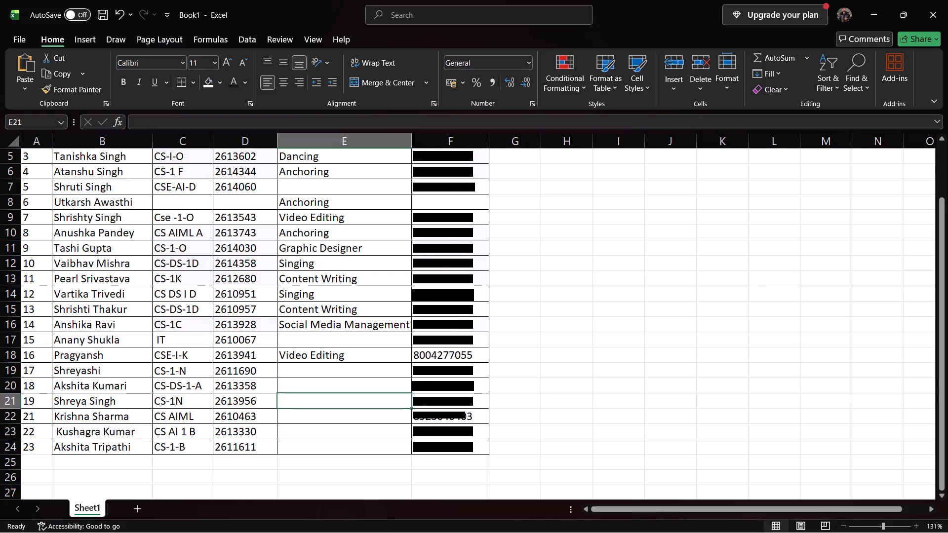
pyautogui.click(304, 449)
pyautogui.click(304, 431)
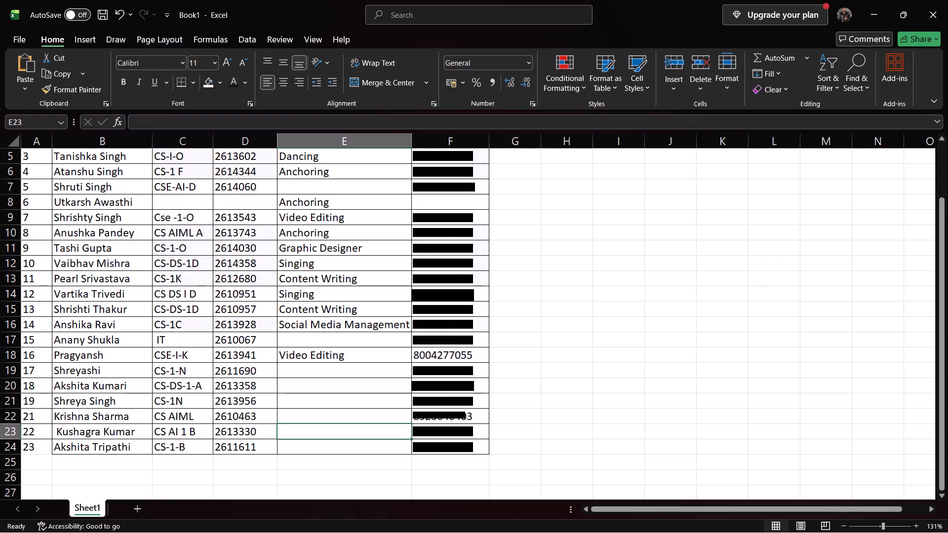
pyautogui.click(299, 413)
pyautogui.scroll(3, 299, 413)
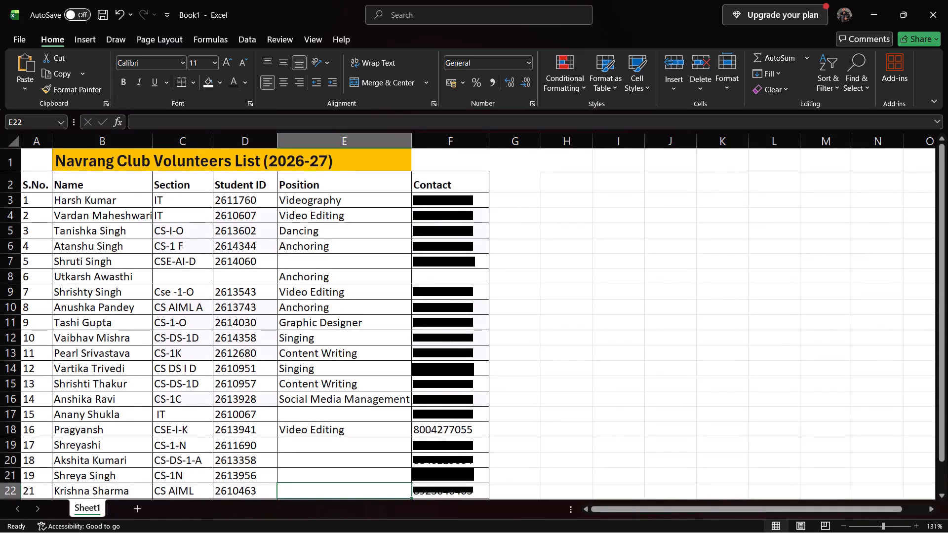
pyautogui.click(293, 260)
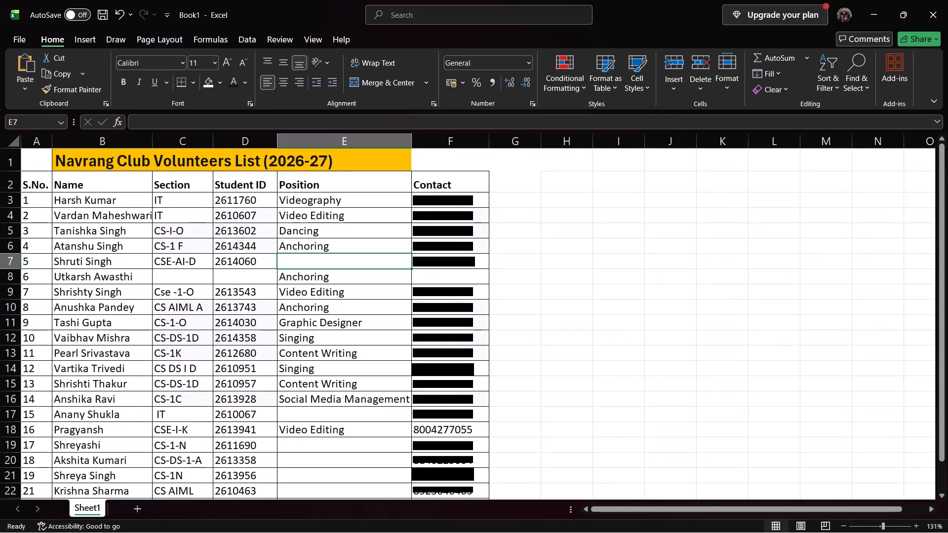
pyautogui.click(296, 250)
pyautogui.click(296, 280)
pyautogui.click(294, 231)
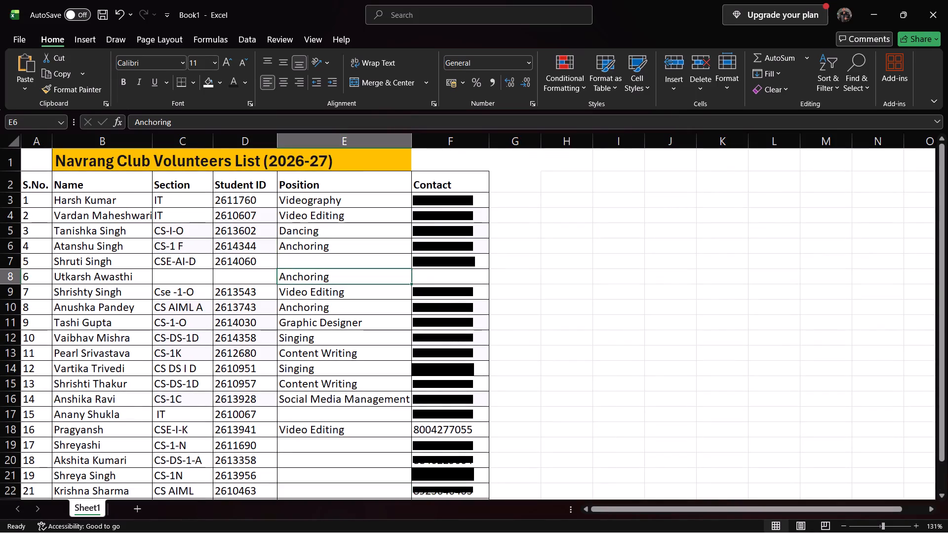
pyautogui.click(303, 369)
pyautogui.scroll(-1, 303, 369)
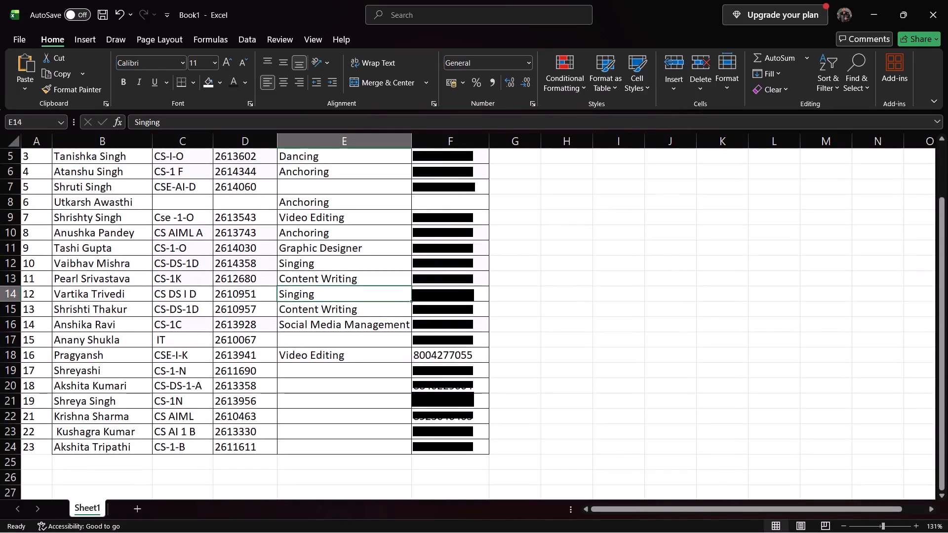
# Delete row 17, the volunteer with S.No. 15, from the list.
pyautogui.click(284, 340)
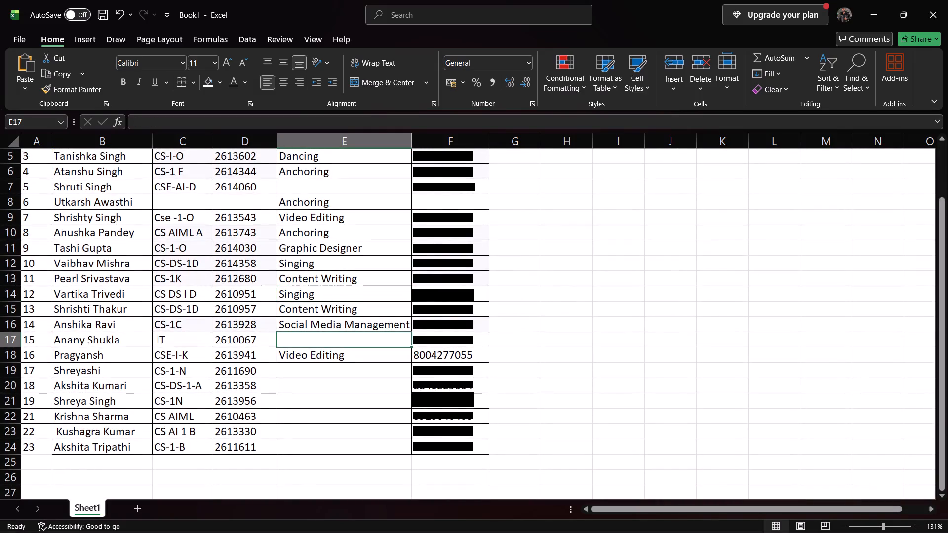
pyautogui.click(10, 338)
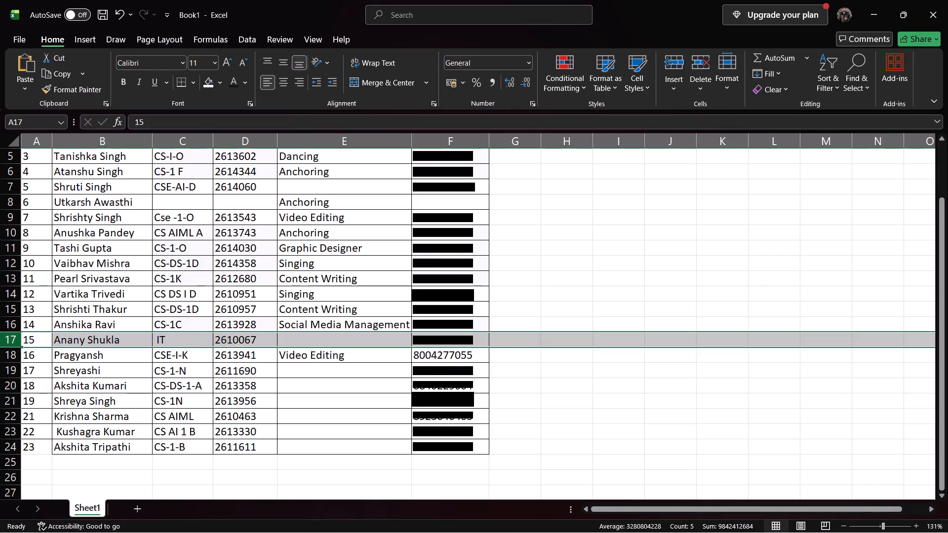
pyautogui.rightClick(10, 338)
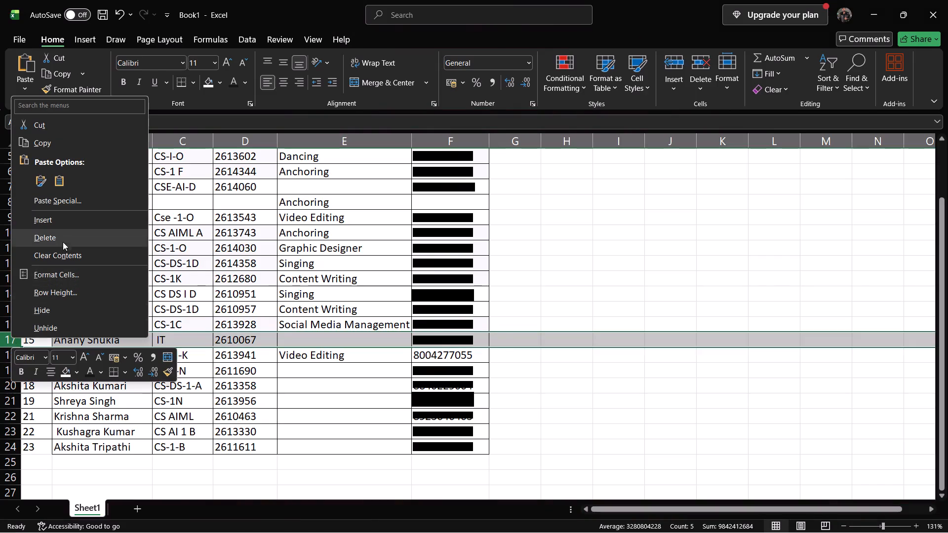
pyautogui.click(60, 235)
pyautogui.click(285, 391)
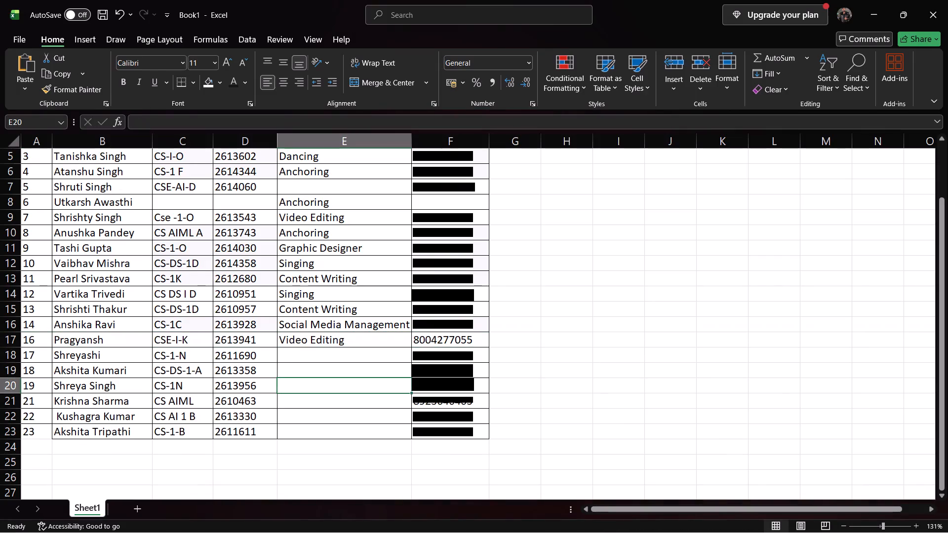
# Delete row 19, the volunteer with S.No. 18, from the list.
pyautogui.click(290, 360)
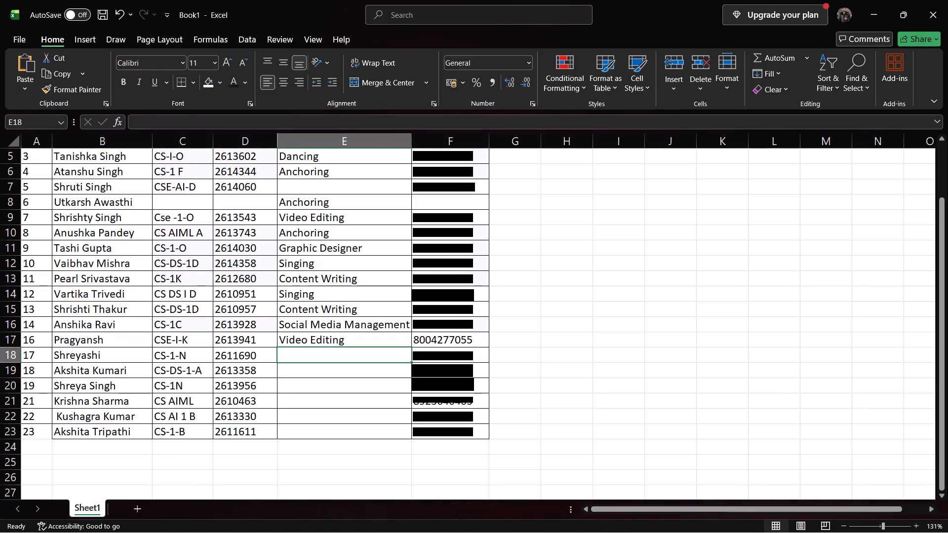
pyautogui.click(9, 358)
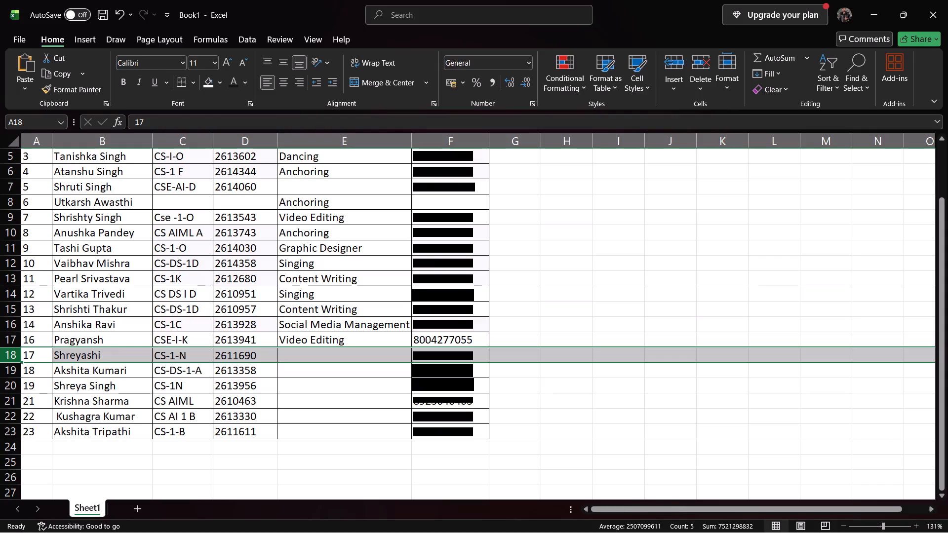
pyautogui.scroll(2, 13, 360)
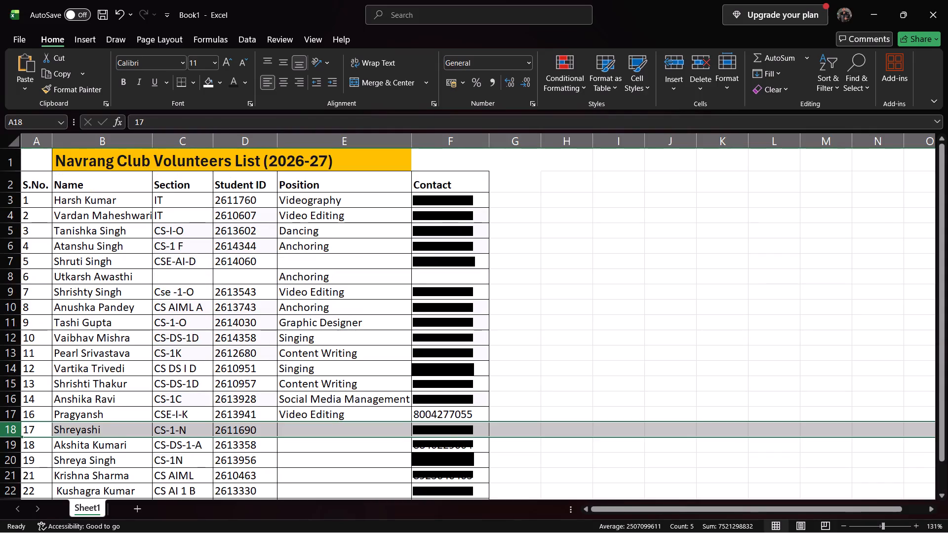
pyautogui.scroll(-1, 13, 360)
pyautogui.click(124, 325)
pyautogui.scroll(1, 124, 325)
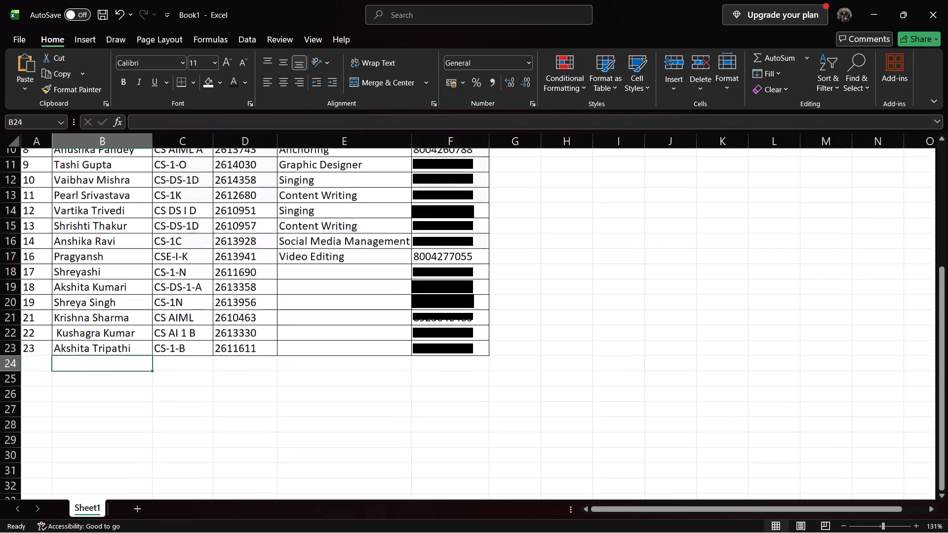
pyautogui.scroll(1, 124, 325)
pyautogui.click(69, 325)
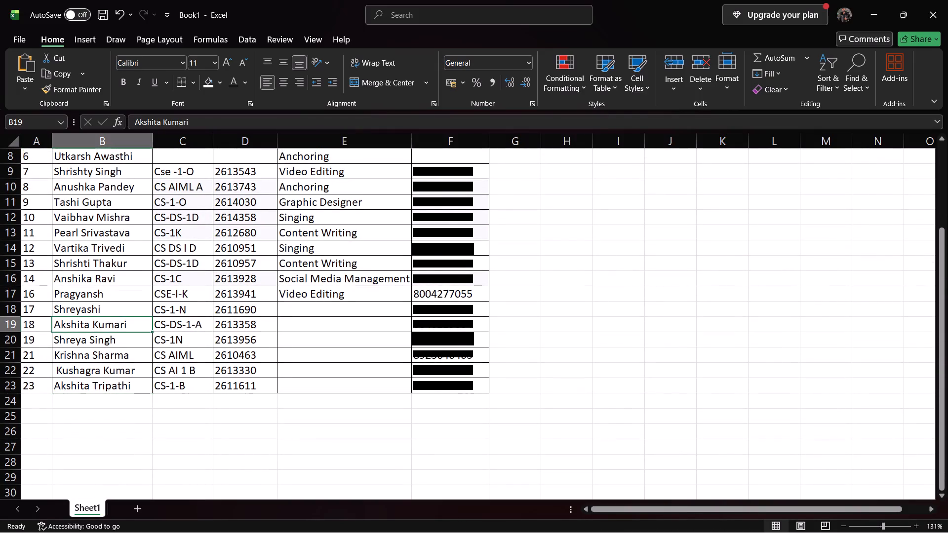
pyautogui.click(11, 323)
pyautogui.rightClick(11, 323)
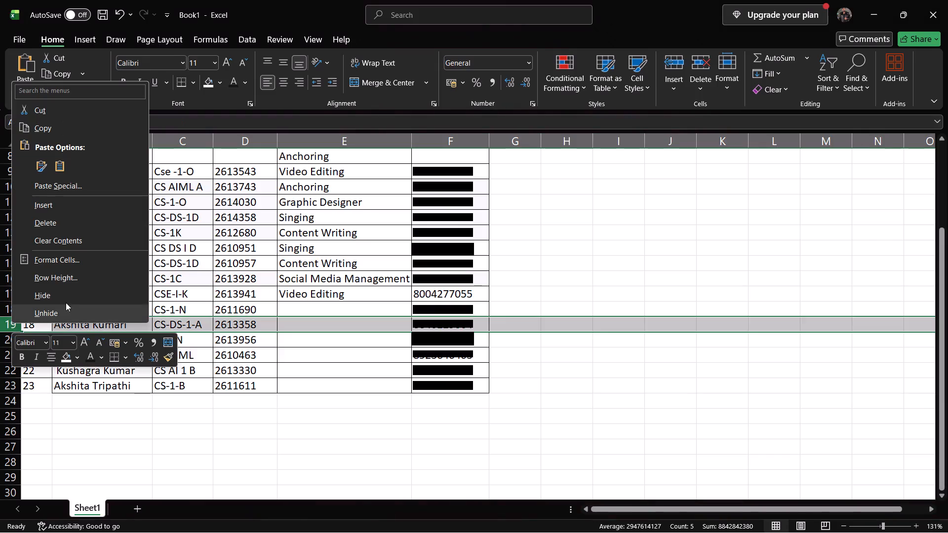
pyautogui.click(69, 219)
pyautogui.click(184, 478)
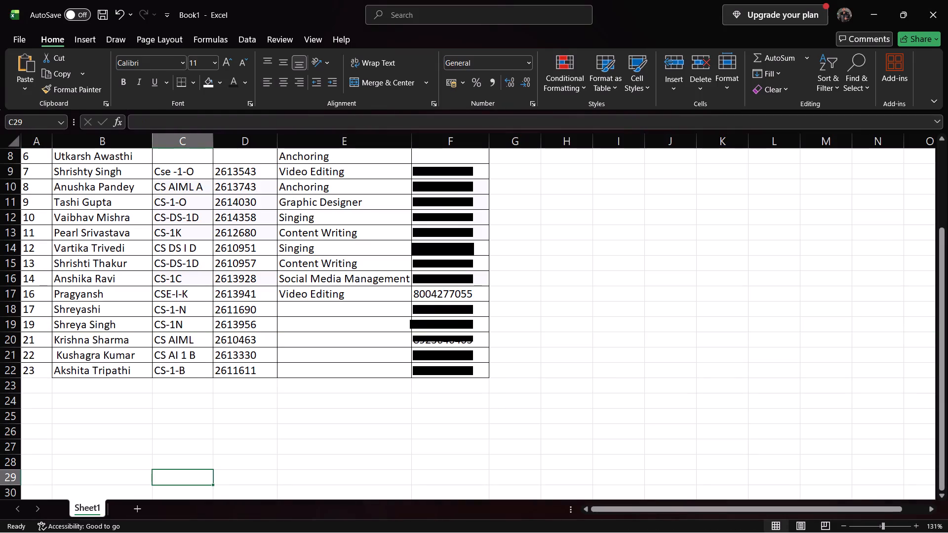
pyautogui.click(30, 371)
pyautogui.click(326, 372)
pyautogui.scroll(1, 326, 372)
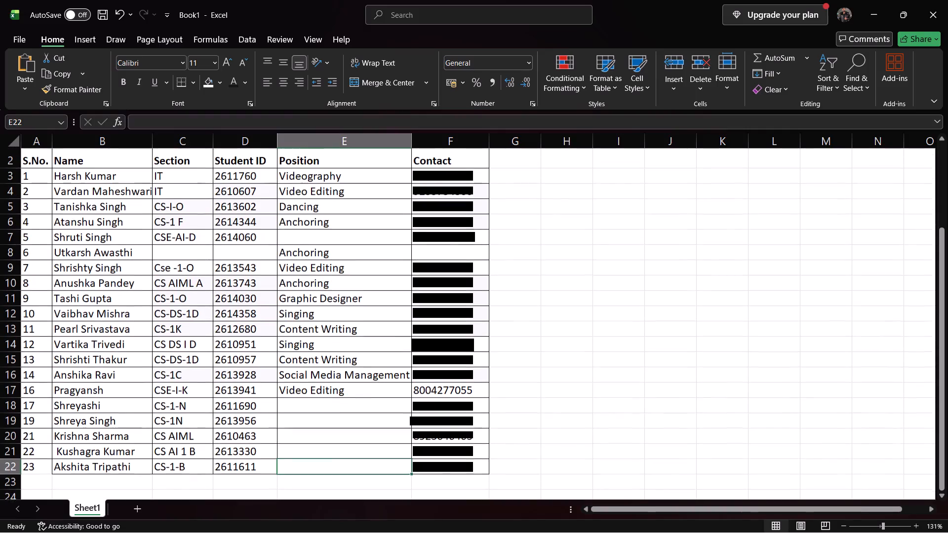
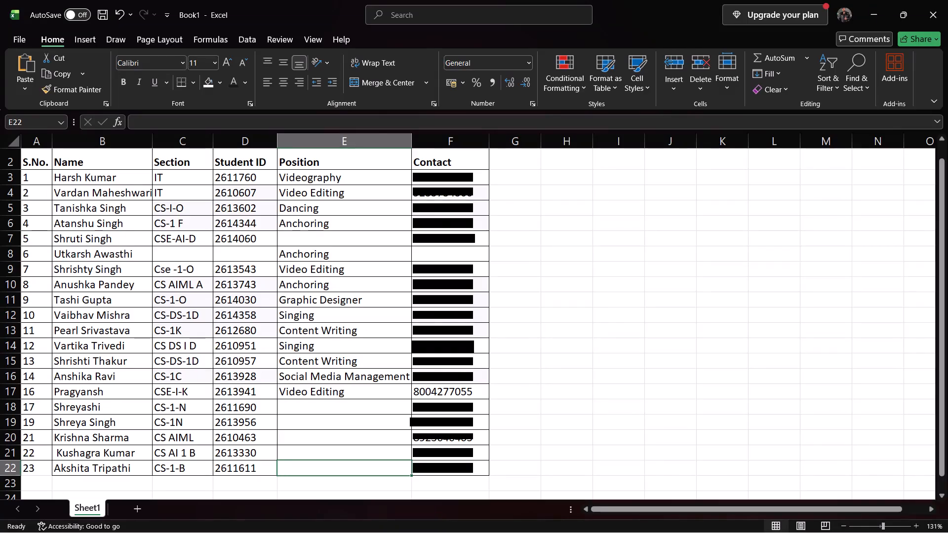
# Enter Art &Craft as the position for S.No. 5 in cell E7.
pyautogui.click(307, 241)
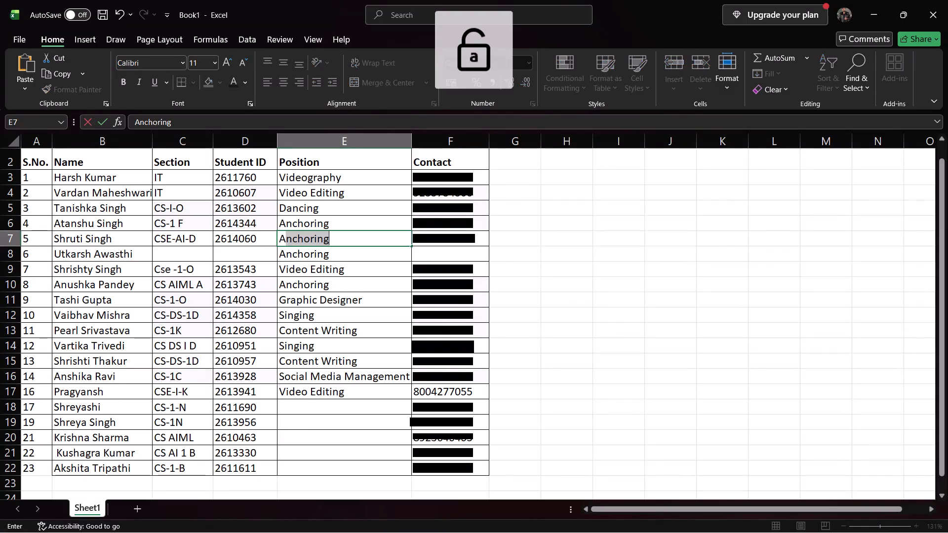
pyautogui.write('rt')
pyautogui.press('space')
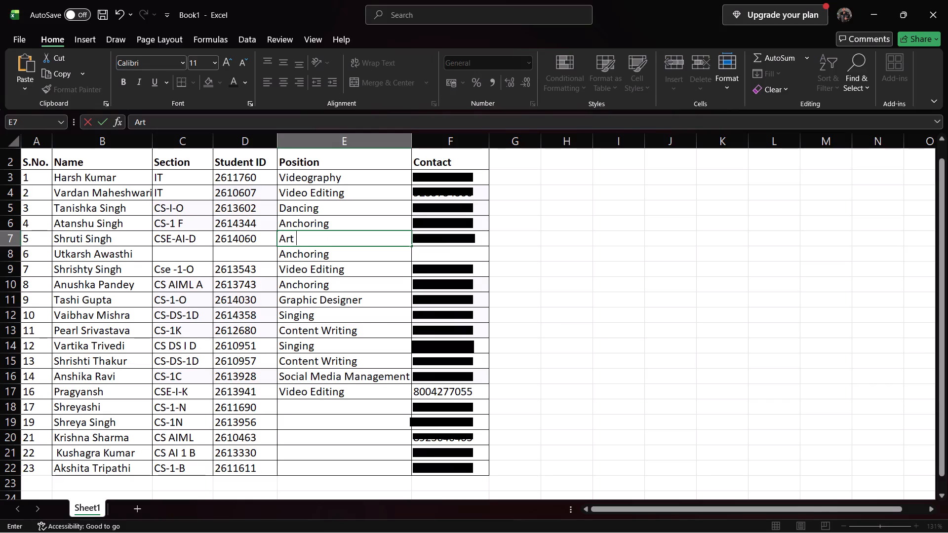
pyautogui.hotkey('shift', '&')
pyautogui.write('raft')
# Replace the position for S.No. 14 in cell E16 with Art &Craft.
pyautogui.click(349, 375)
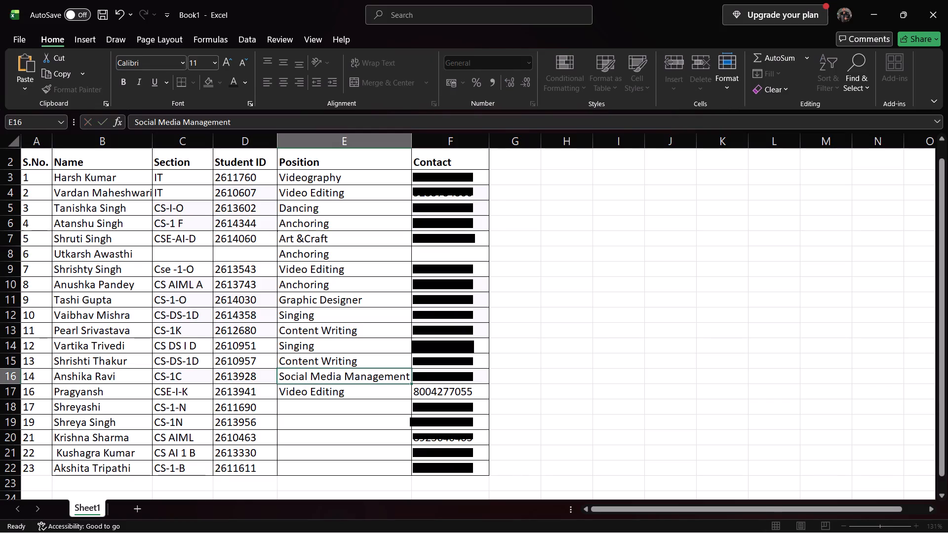
pyautogui.click(345, 378)
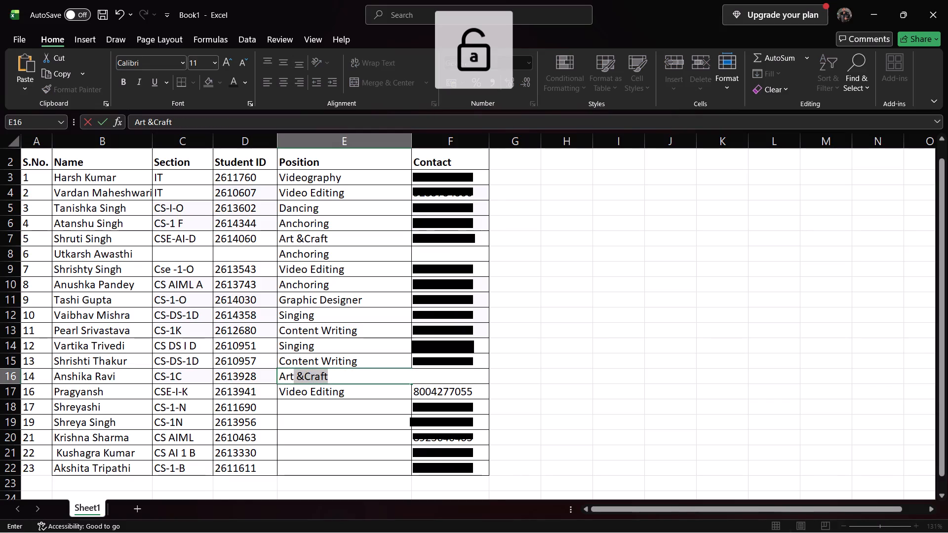
pyautogui.press('Tab')
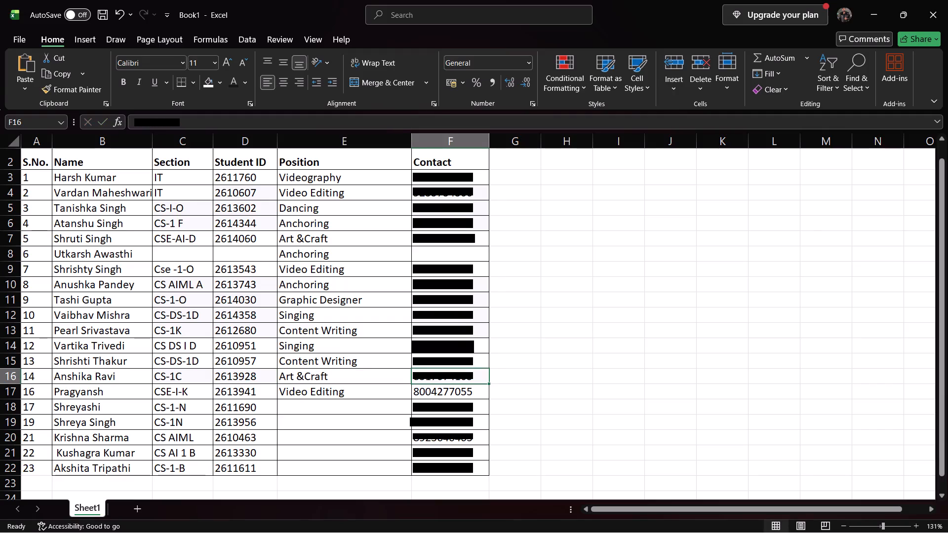
# Enter Graohic Designing as the position for S.No. 23 in cell E22.
pyautogui.click(339, 408)
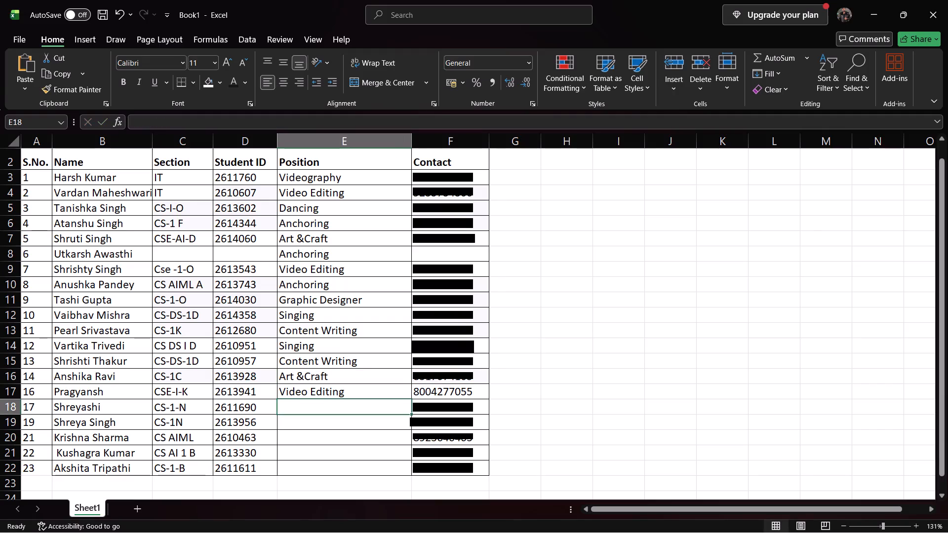
pyautogui.click(332, 422)
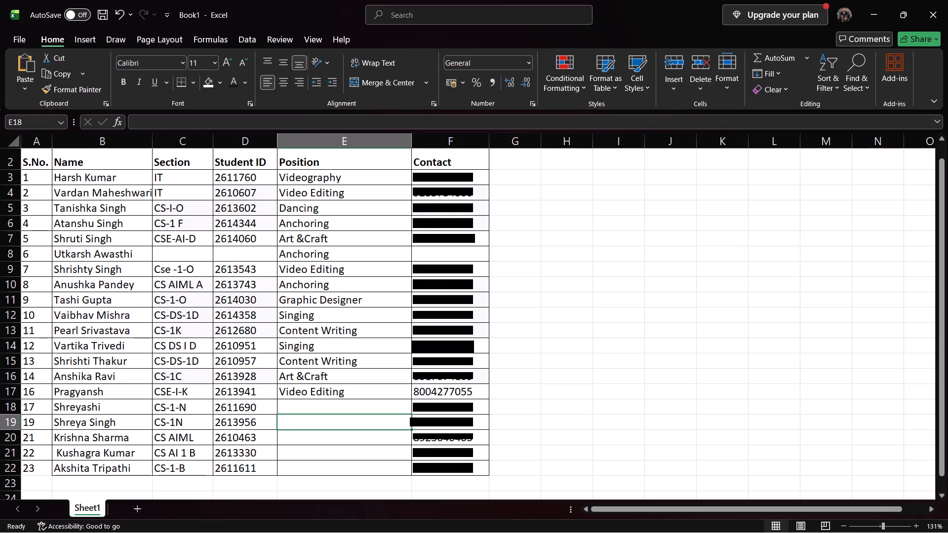
pyautogui.click(305, 436)
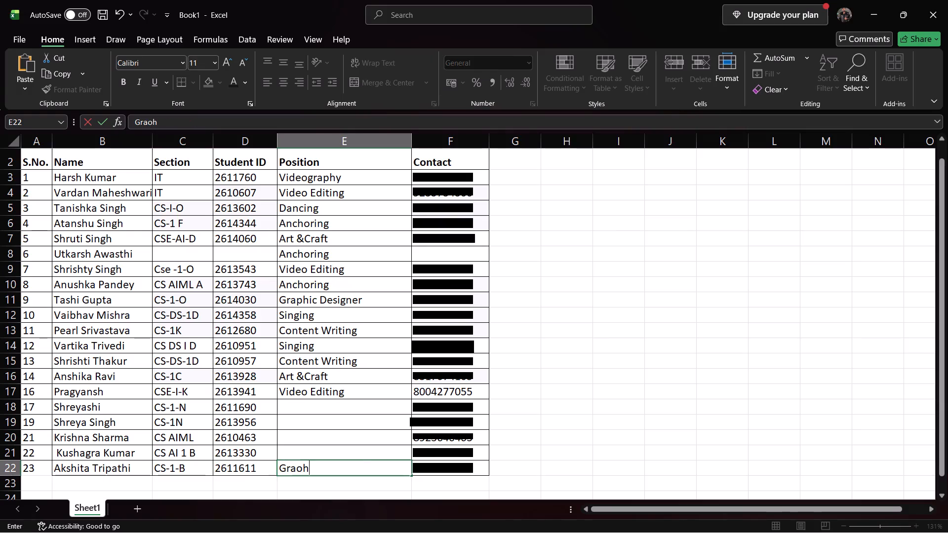
pyautogui.write('esigni')
pyautogui.press('g')
pyautogui.press('BackSpace')
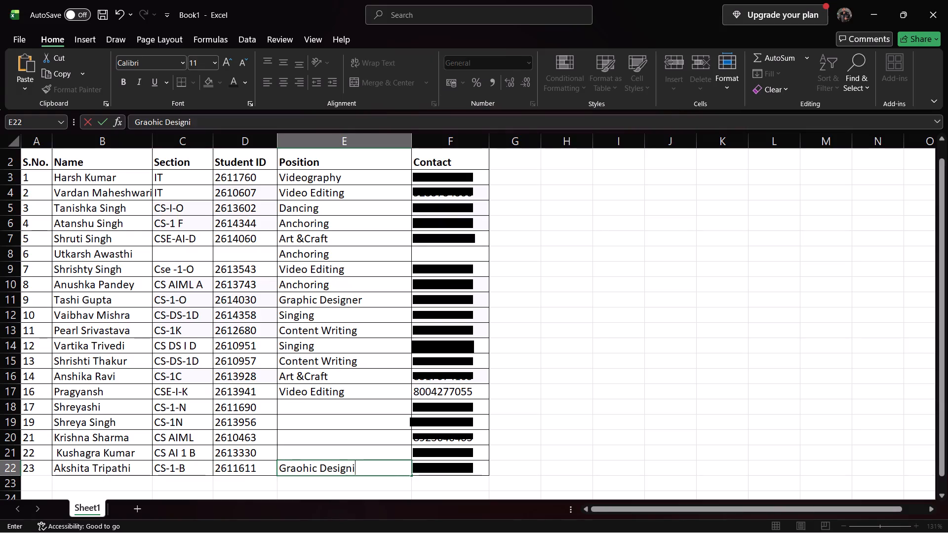
pyautogui.press('BackSpace')
pyautogui.write('ing')
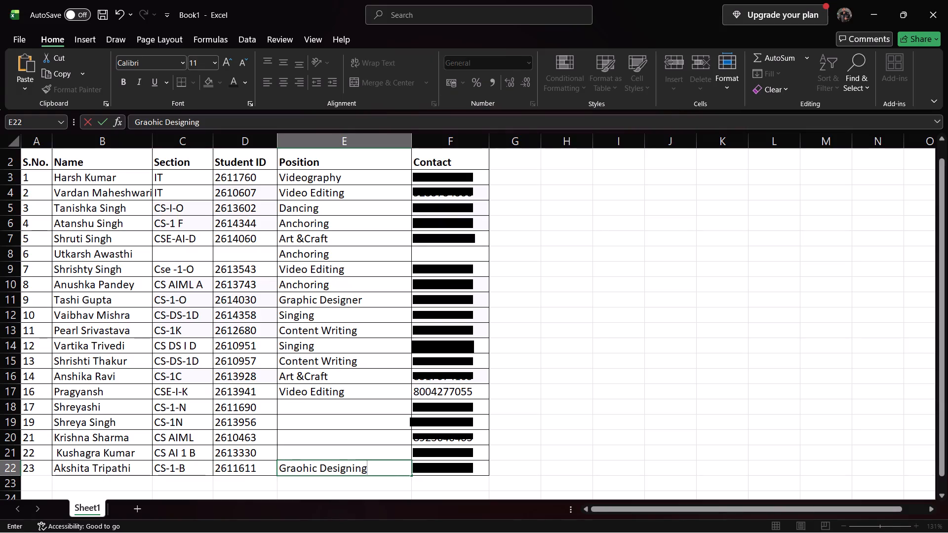
# Delete the entire row 18, the volunteer entry with S.No. 17.
pyautogui.click(285, 452)
pyautogui.click(280, 436)
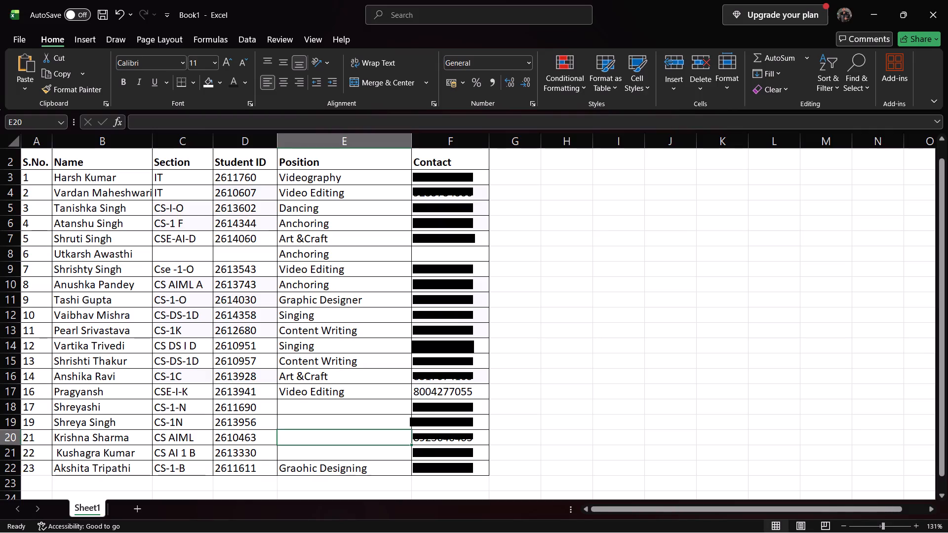
pyautogui.click(289, 418)
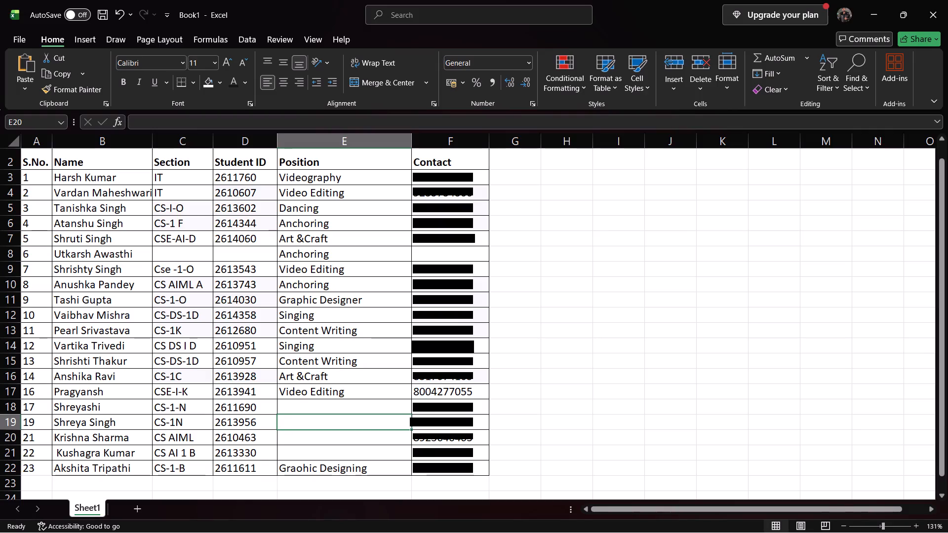
pyautogui.click(295, 408)
pyautogui.hscroll(-1, 126, 406)
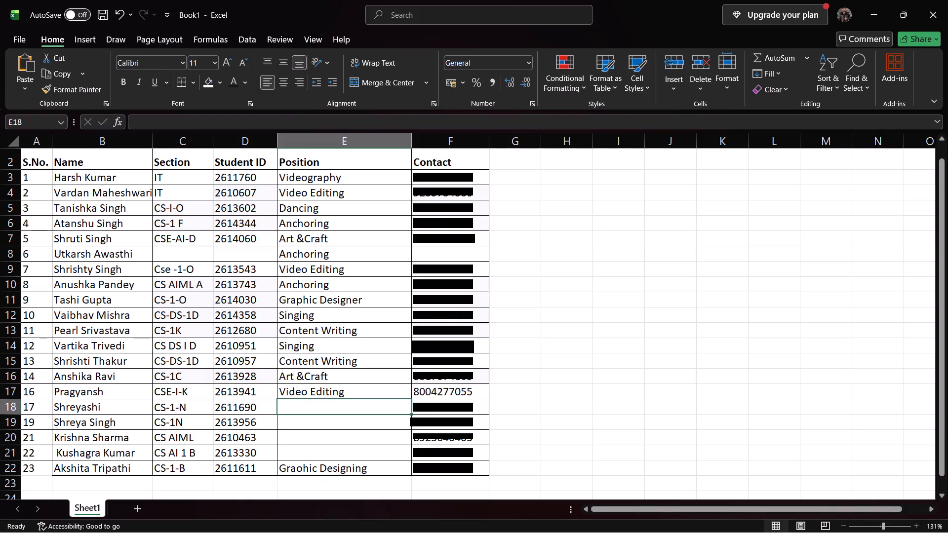
pyautogui.hscroll(-1, 66, 407)
pyautogui.click(10, 407)
pyautogui.rightClick(11, 407)
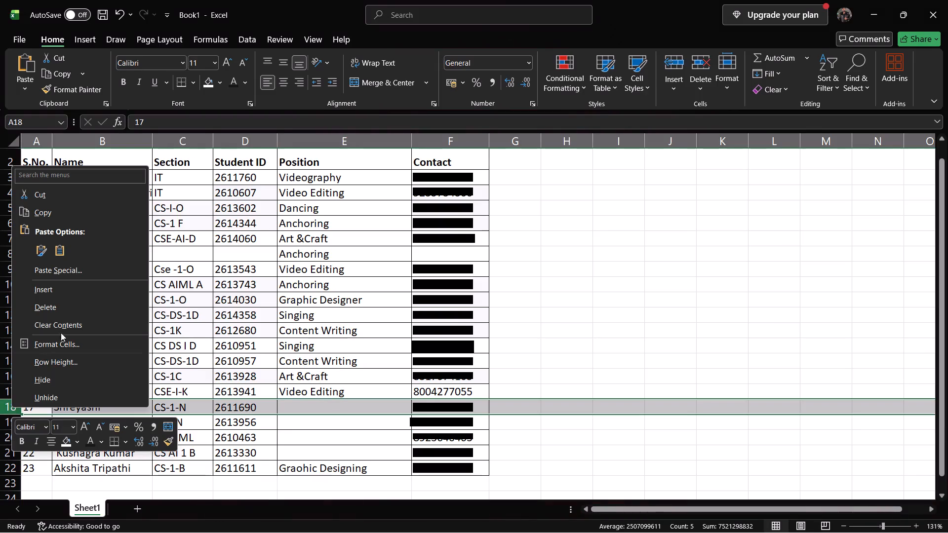
pyautogui.click(65, 309)
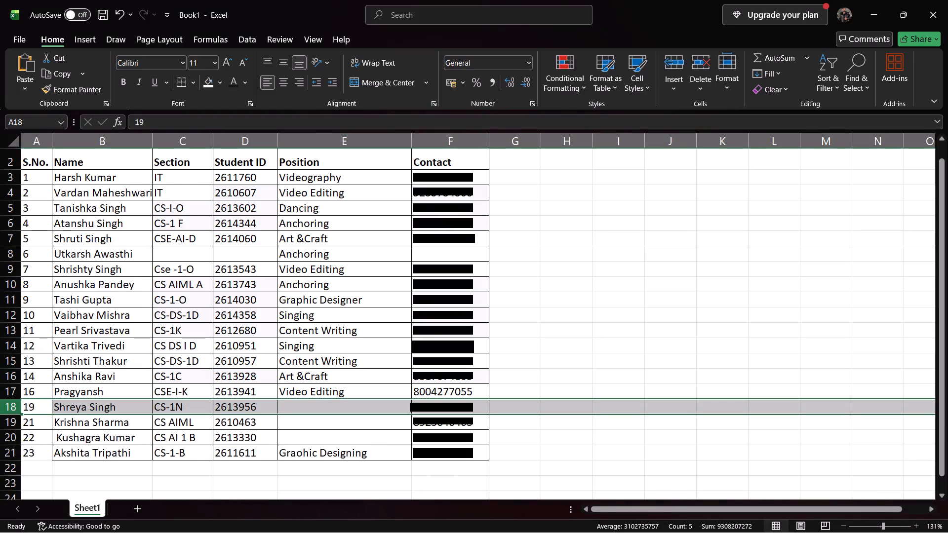
# Renumber the S.No. column in cells A17 to A21 consecutively as 15, 16, 17, 18 and 19.
pyautogui.click(303, 428)
pyautogui.click(297, 403)
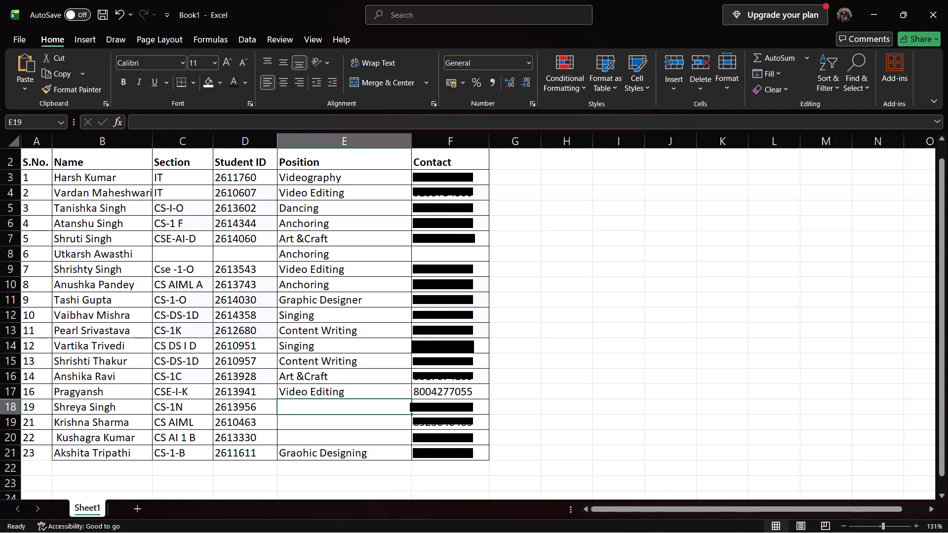
pyautogui.scroll(1, 10, 147)
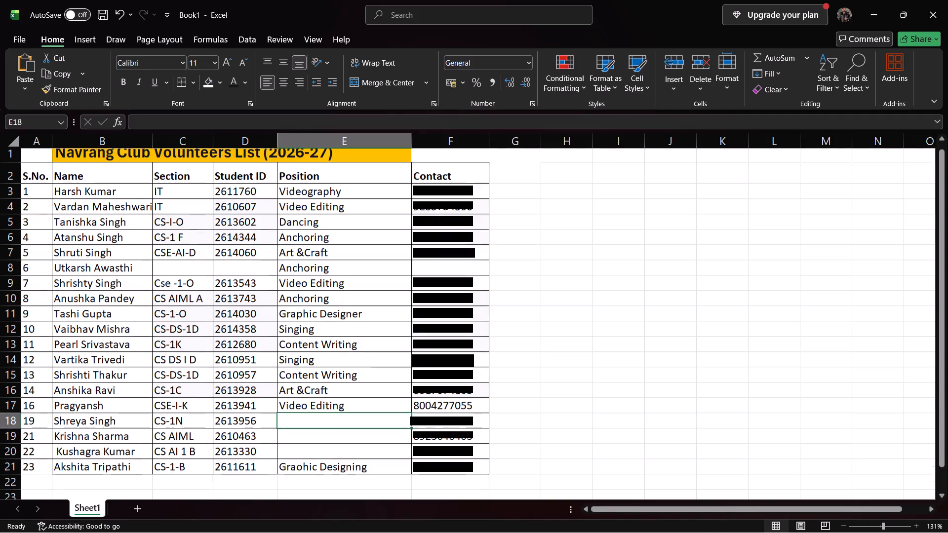
pyautogui.scroll(1, 10, 147)
pyautogui.click(16, 203)
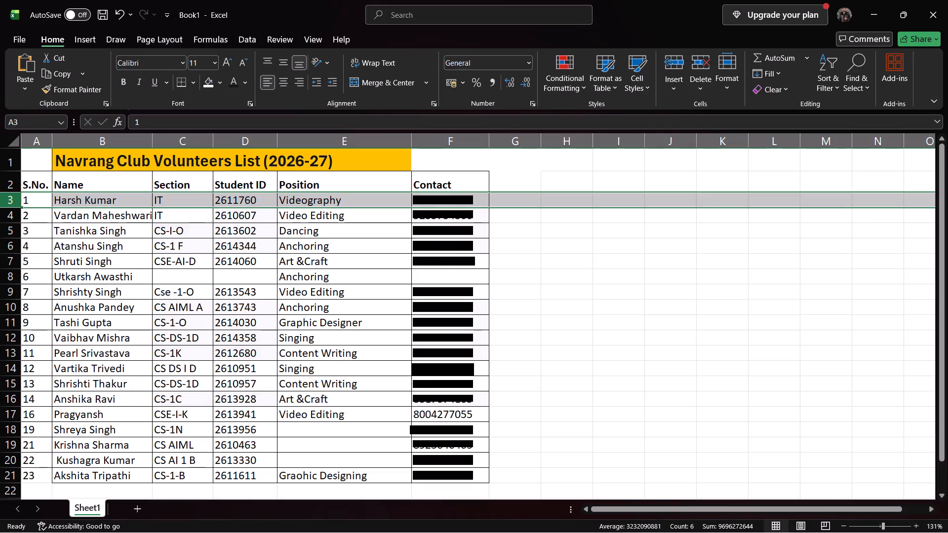
pyautogui.click(36, 411)
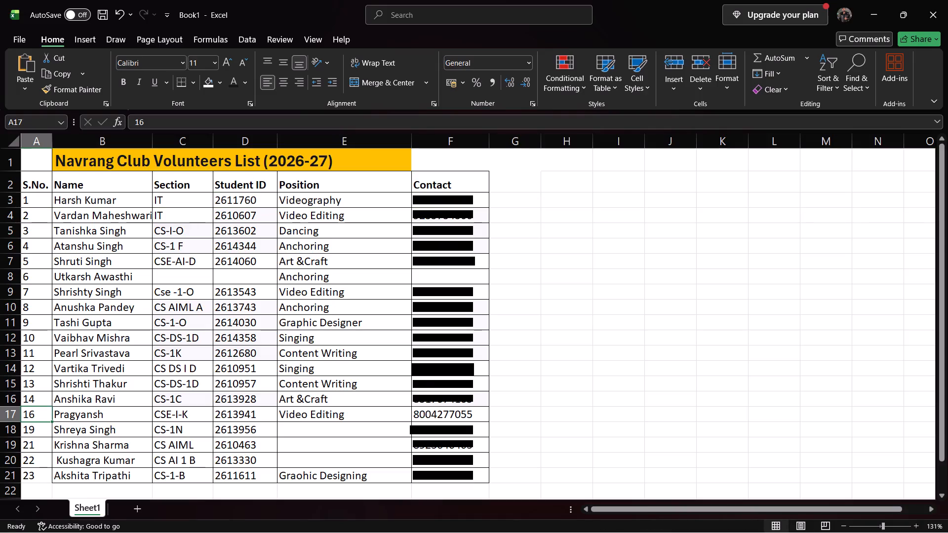
pyautogui.write('15')
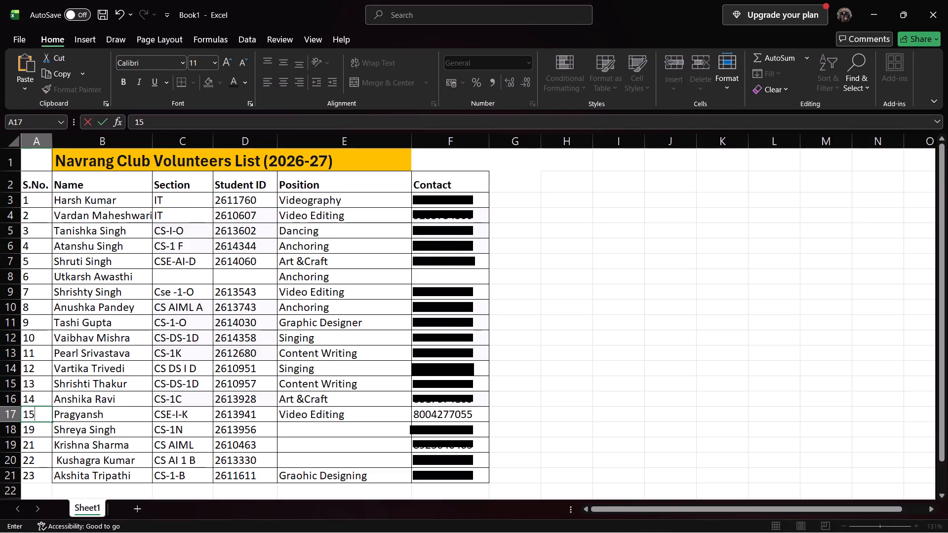
pyautogui.click(33, 430)
pyautogui.write('16')
pyautogui.click(31, 447)
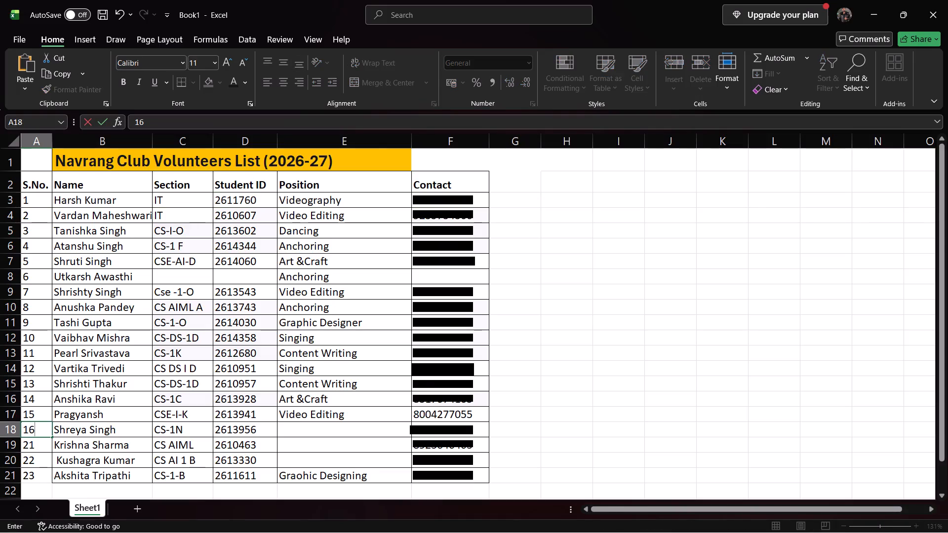
pyautogui.write('17')
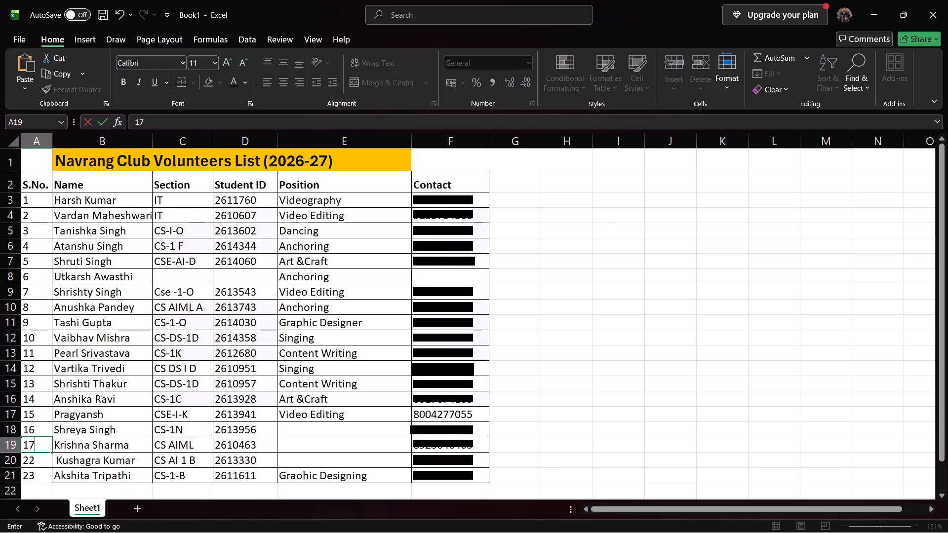
pyautogui.click(30, 460)
pyautogui.write('18')
pyautogui.press('Down')
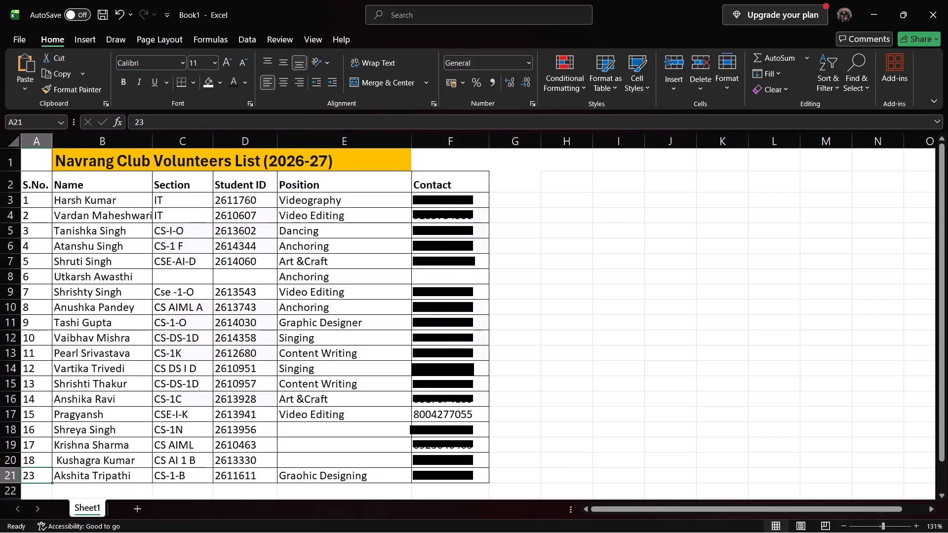
pyautogui.write('19')
pyautogui.click(590, 394)
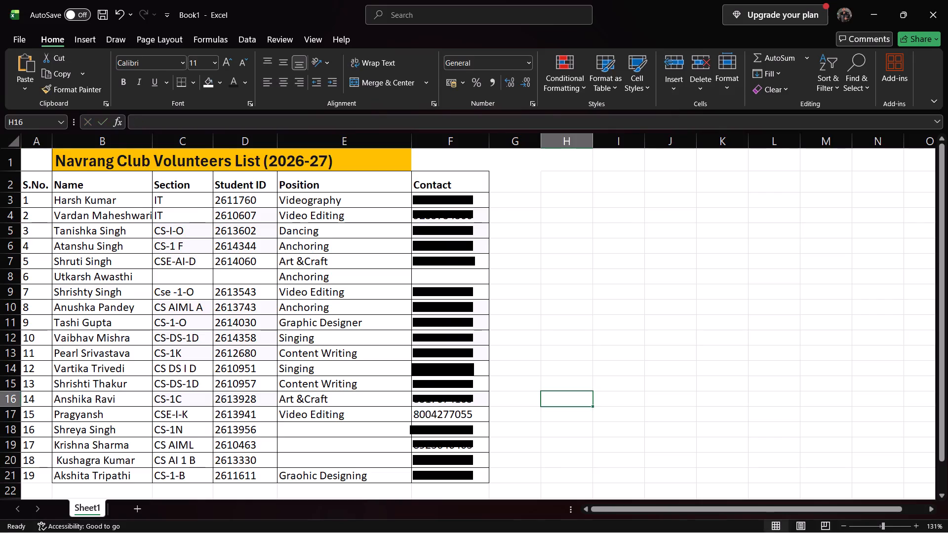
# Correct the spelling of the position in cell E21 to Graphic Designing.
pyautogui.scroll(-1, 590, 394)
pyautogui.click(312, 419)
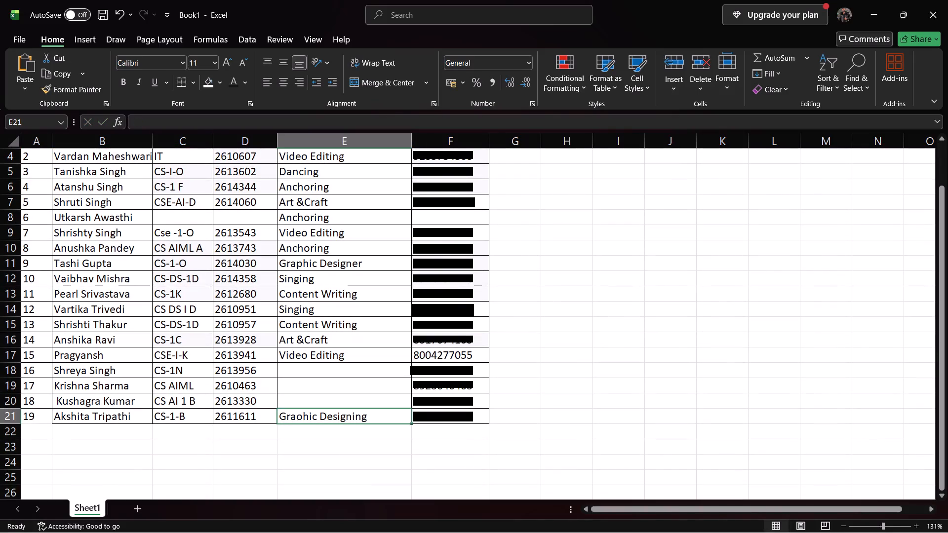
pyautogui.click(152, 122)
pyautogui.press('BackSpace')
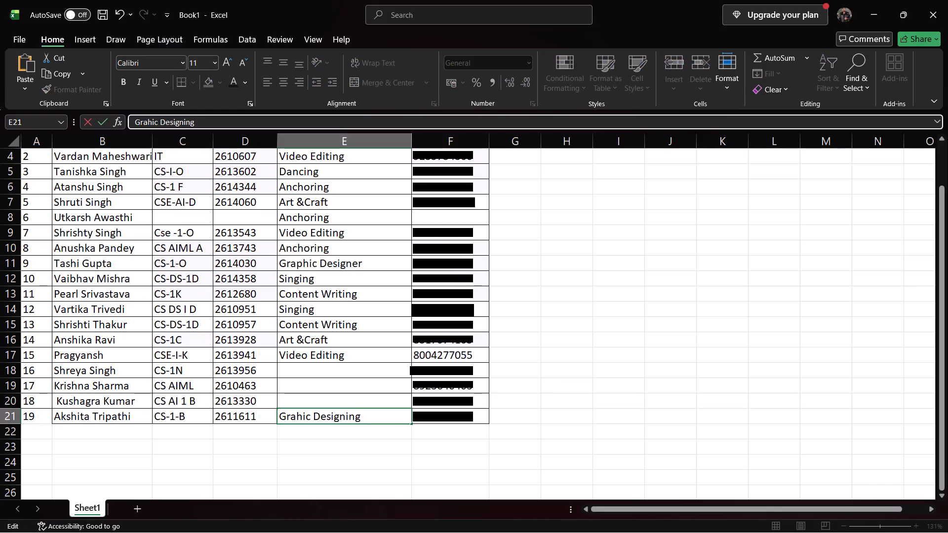
pyautogui.press('p')
pyautogui.click(618, 234)
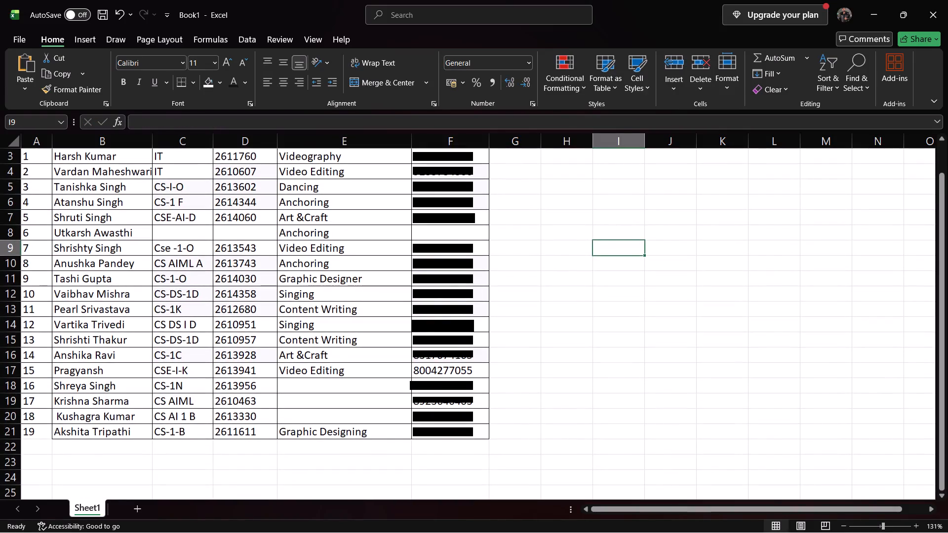
# Enter Photography as the position for S.No. 16 in cell E18.
pyautogui.scroll(-1, 272, 351)
pyautogui.scroll(1, 309, 360)
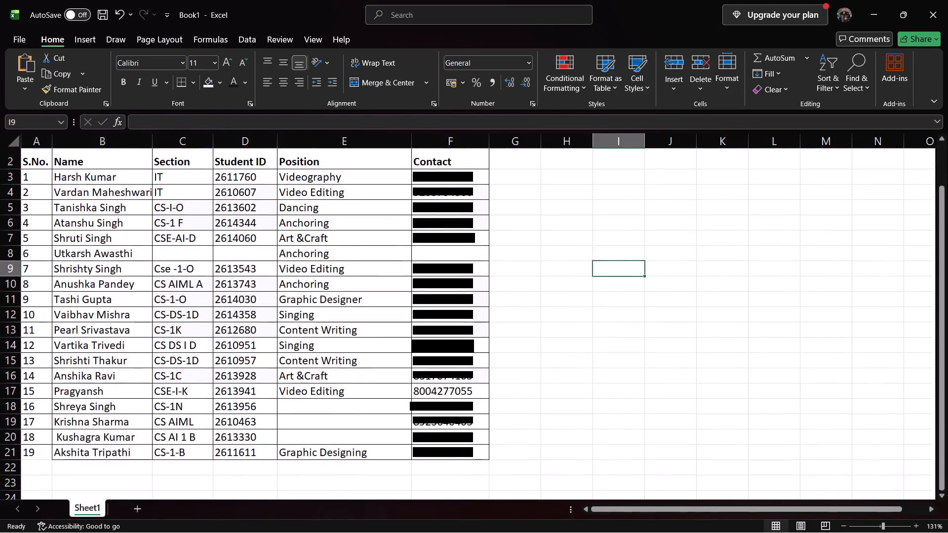
pyautogui.scroll(1, 309, 360)
pyautogui.click(308, 407)
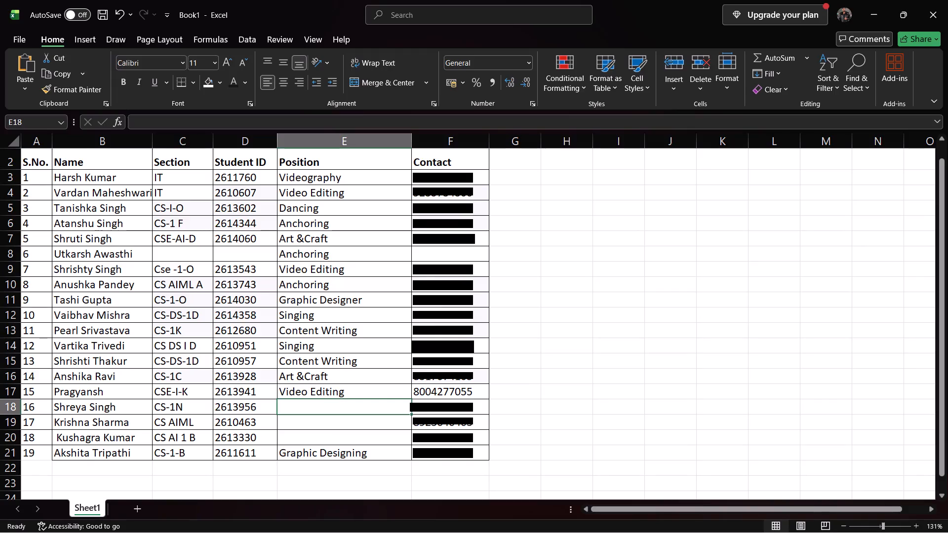
pyautogui.click(318, 327)
pyautogui.click(327, 358)
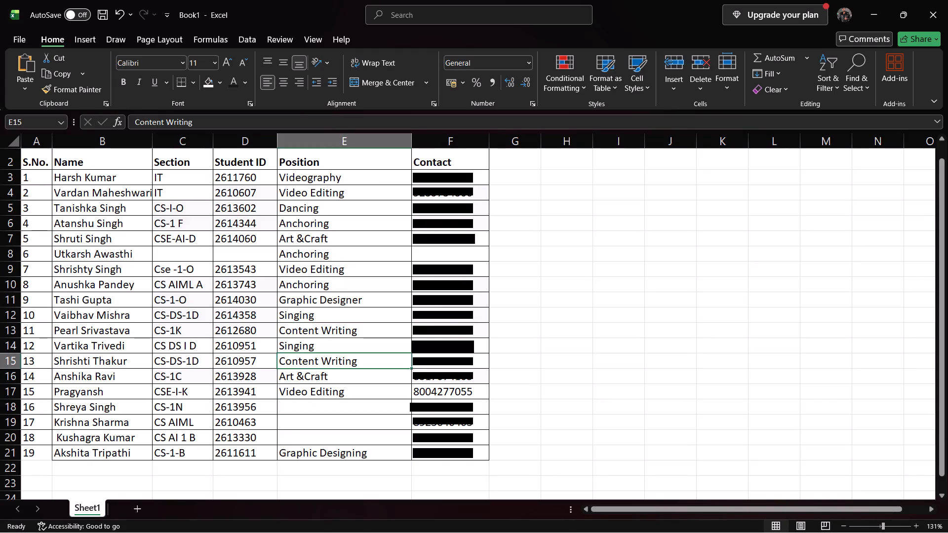
pyautogui.click(313, 241)
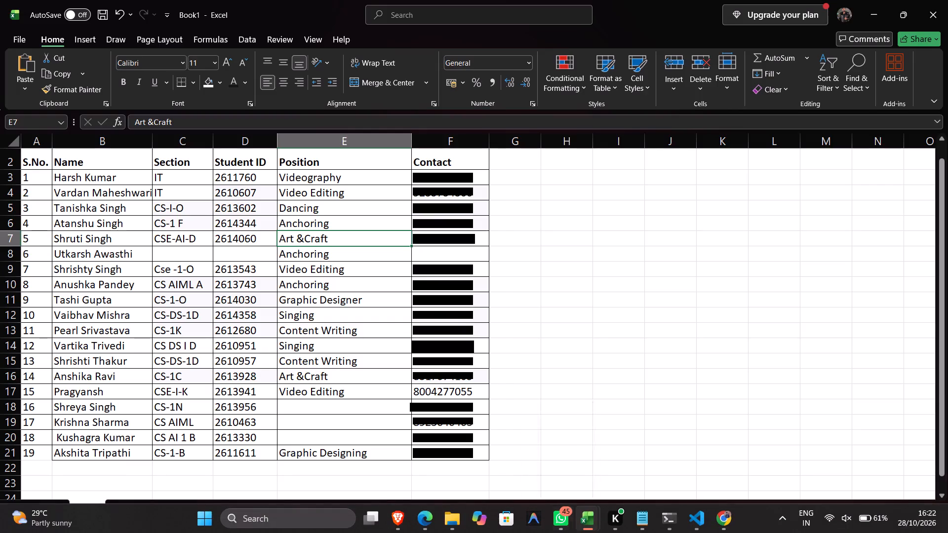
pyautogui.click(314, 420)
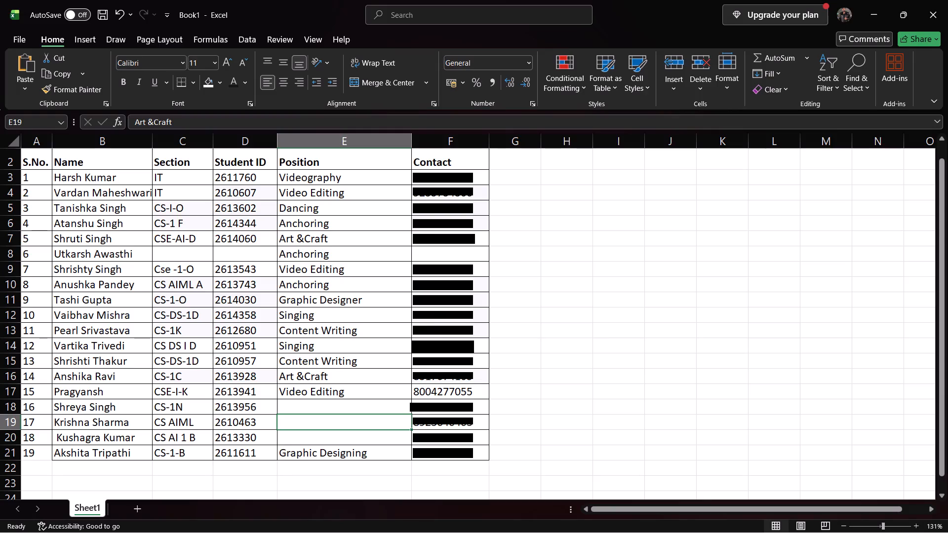
pyautogui.click(291, 405)
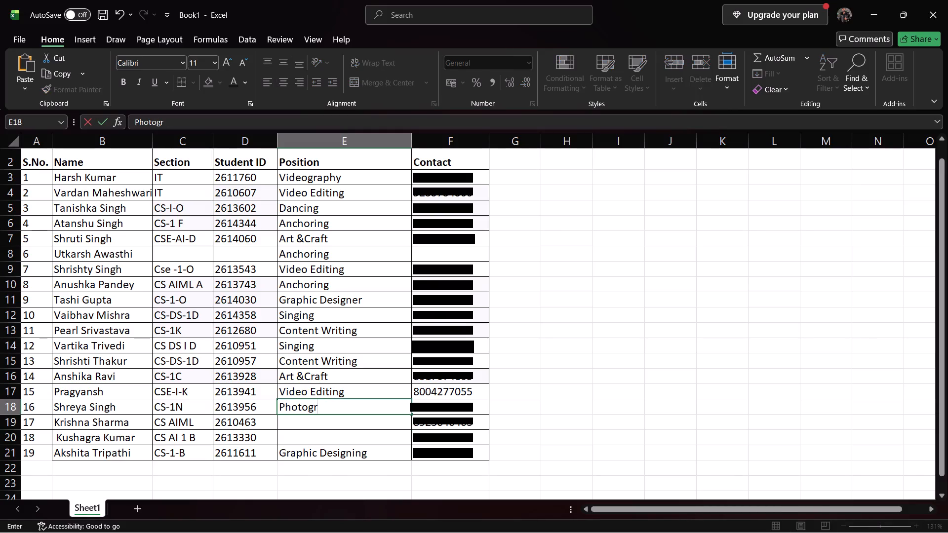
pyautogui.press('Down')
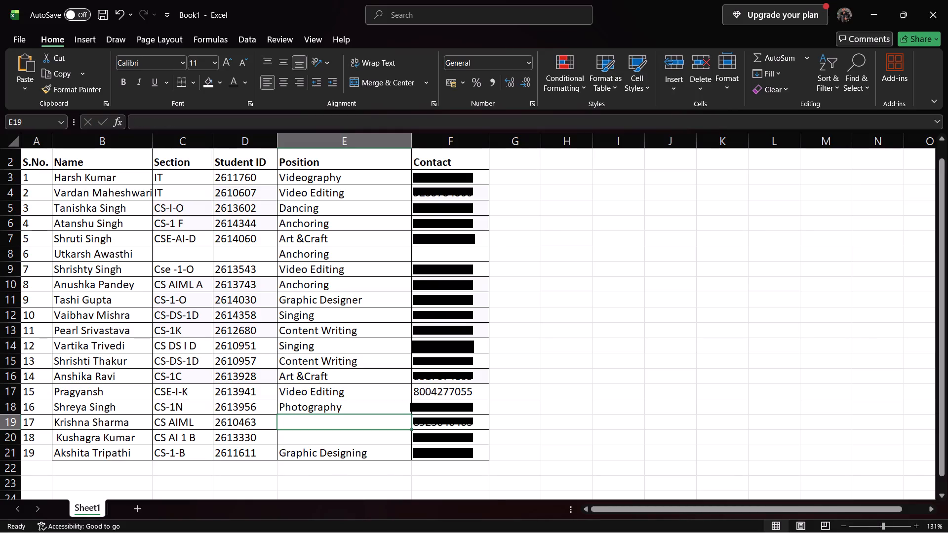
# Change the position for S.No. 13 in cell E15 to Graphic Designing.
pyautogui.click(316, 180)
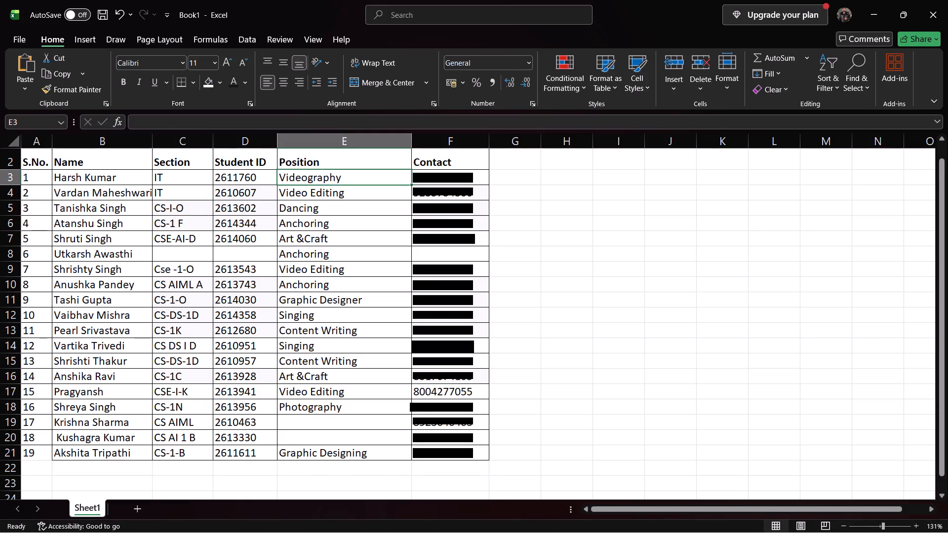
pyautogui.click(302, 420)
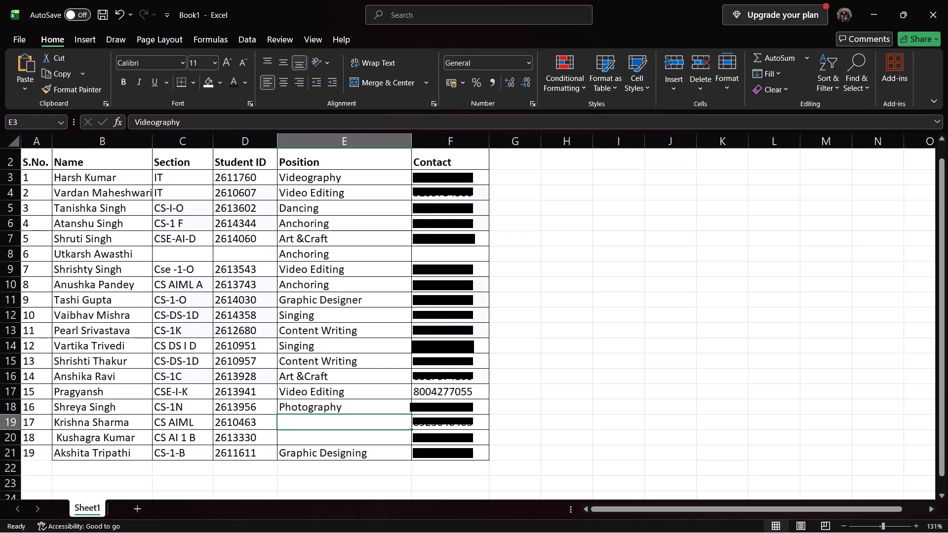
pyautogui.click(309, 193)
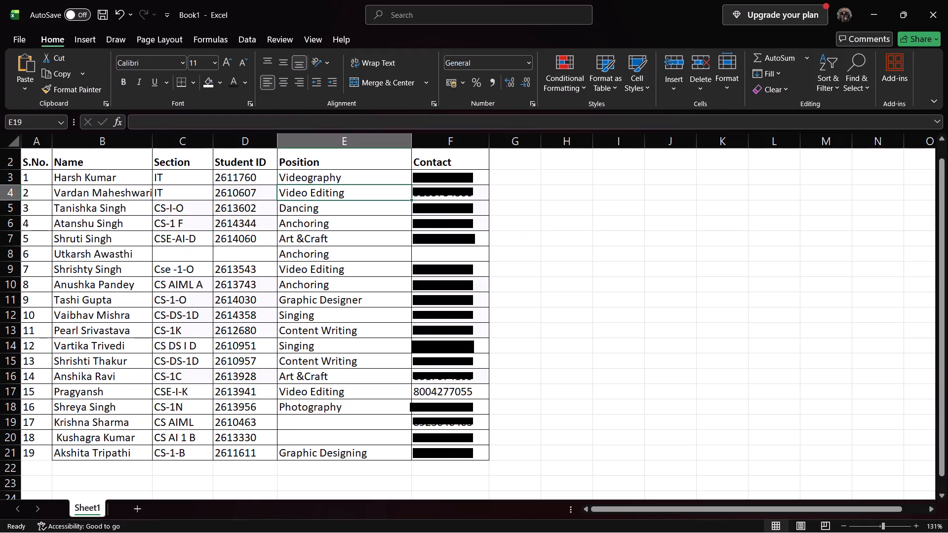
pyautogui.click(314, 269)
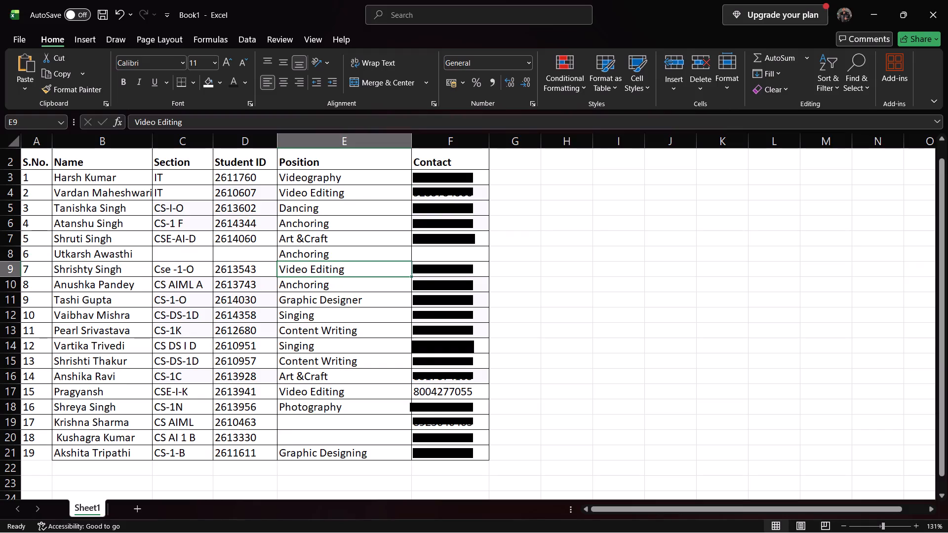
pyautogui.click(310, 295)
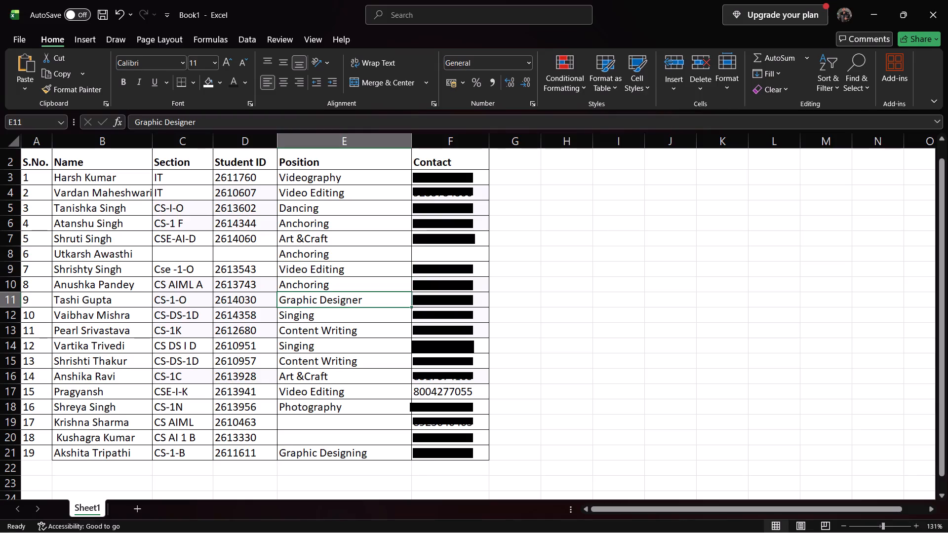
pyautogui.click(302, 205)
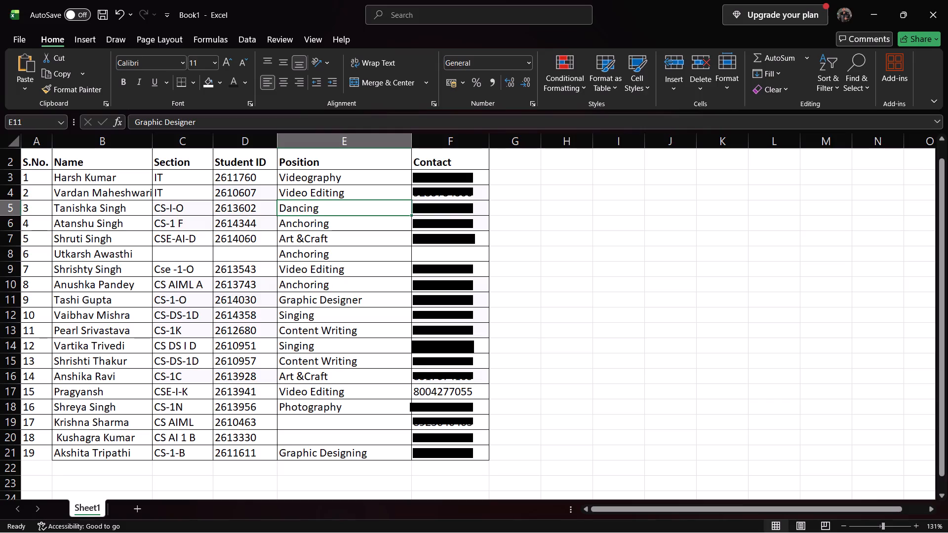
pyautogui.click(312, 363)
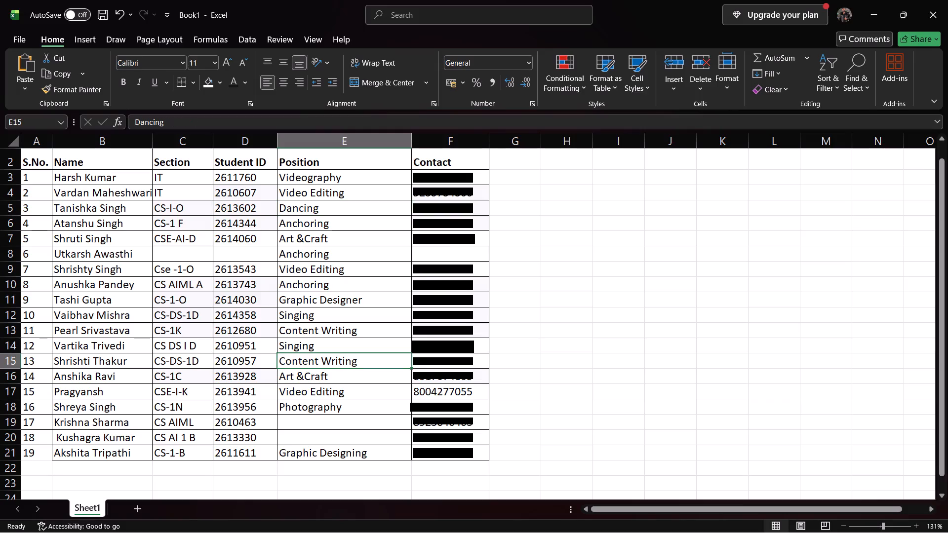
pyautogui.click(315, 362)
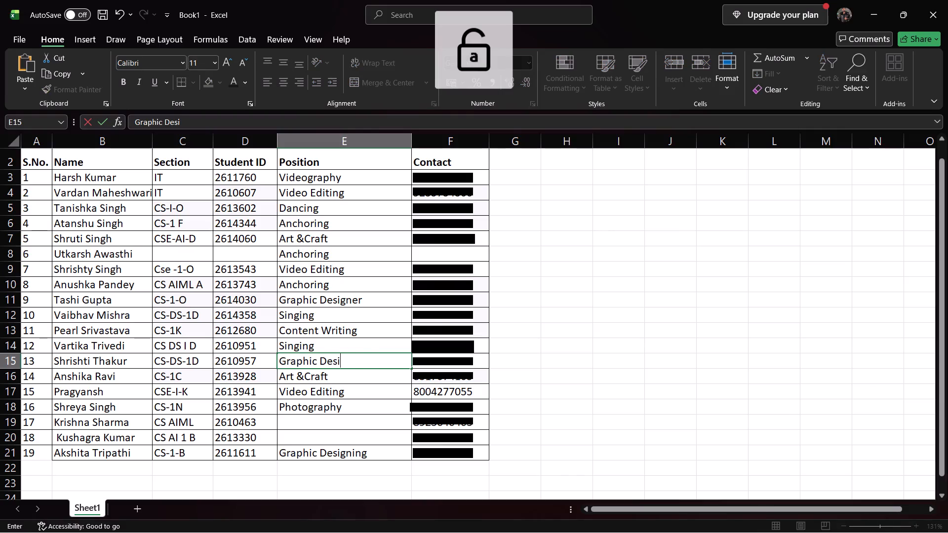
pyautogui.click(357, 393)
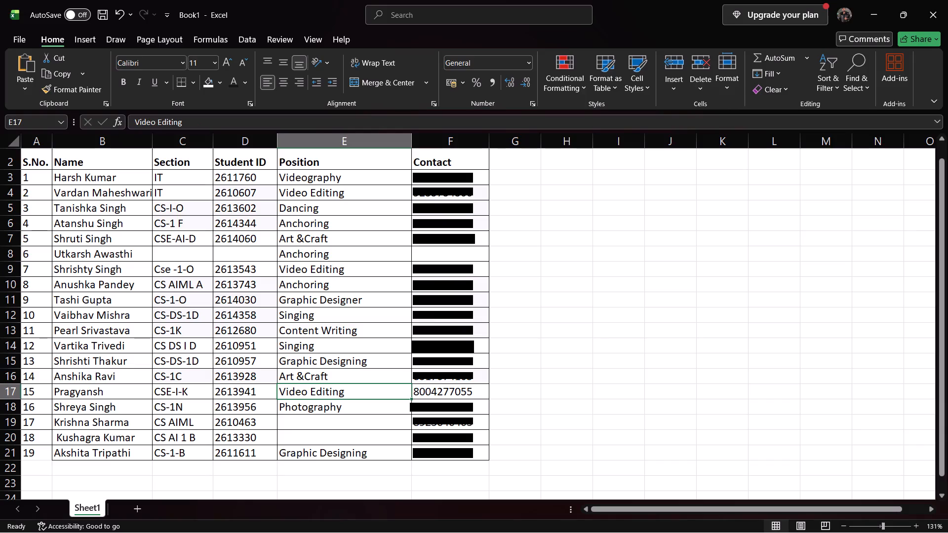
# Review the Position column of the volunteers list, checking the filled-in roles and the cells for S.No. 17 and 18.
pyautogui.click(298, 238)
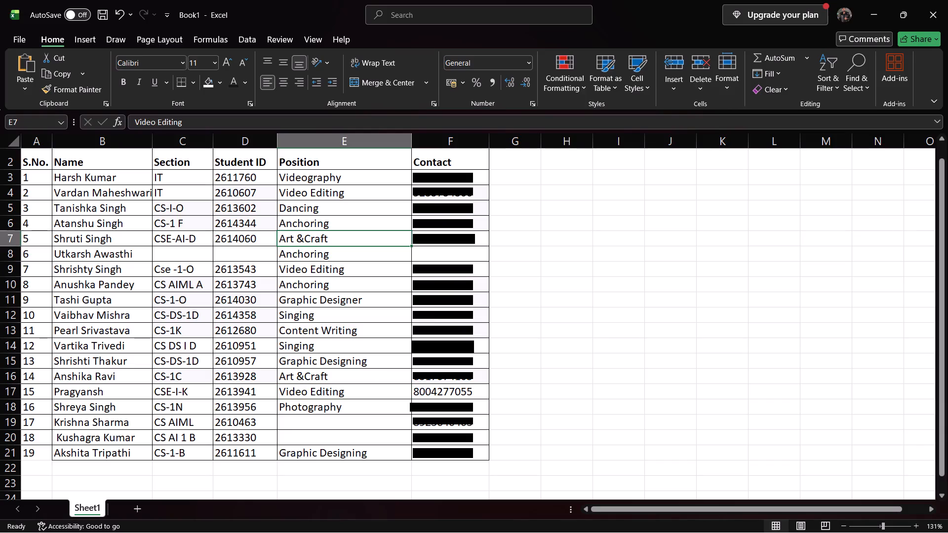
pyautogui.click(298, 225)
pyautogui.click(318, 302)
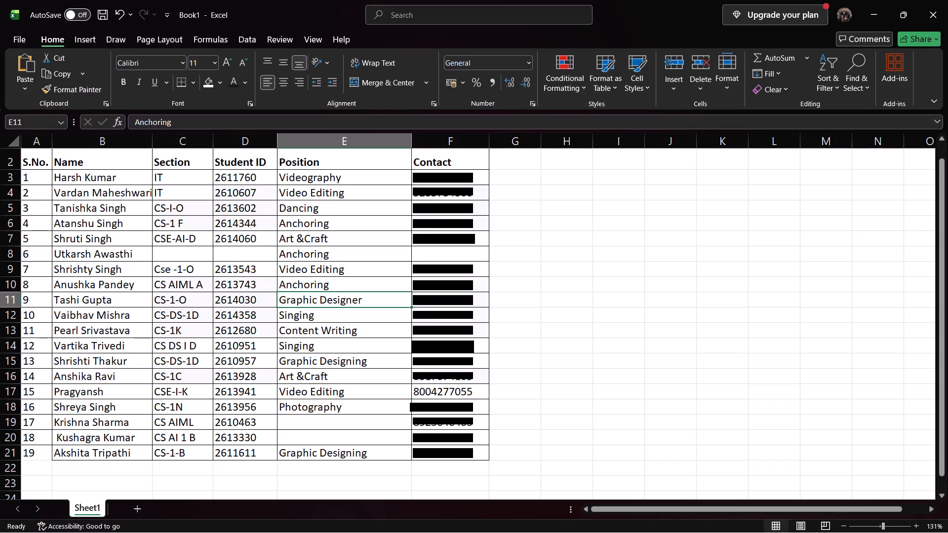
pyautogui.click(313, 275)
pyautogui.click(311, 267)
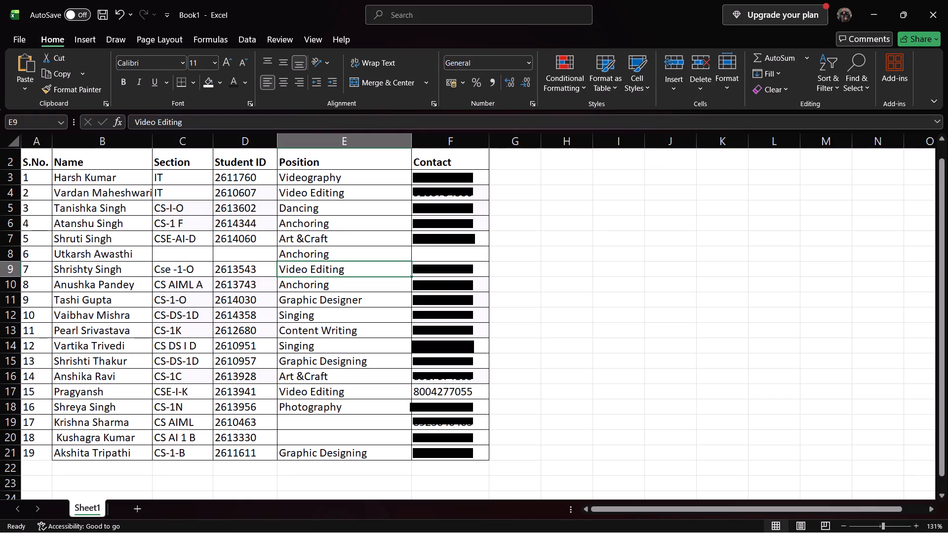
pyautogui.click(307, 302)
pyautogui.click(305, 323)
pyautogui.click(315, 362)
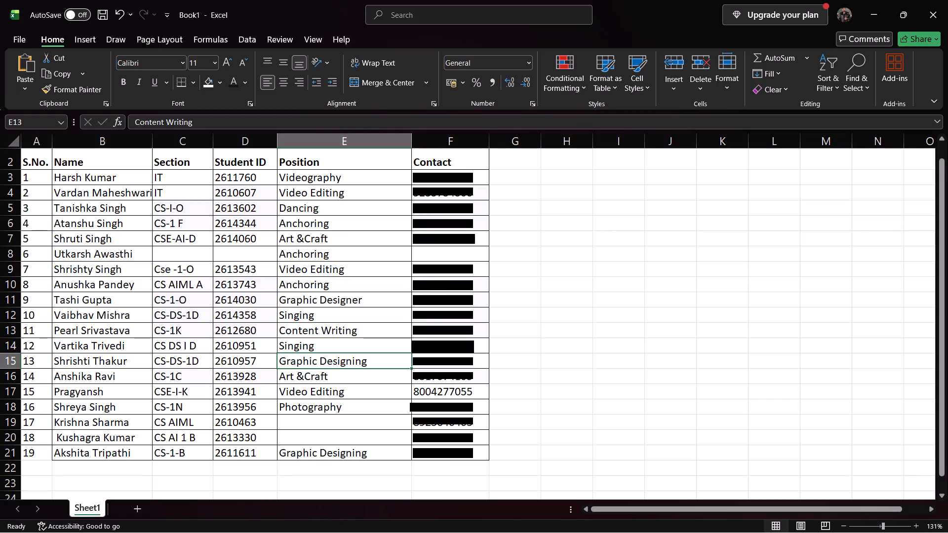
pyautogui.click(307, 333)
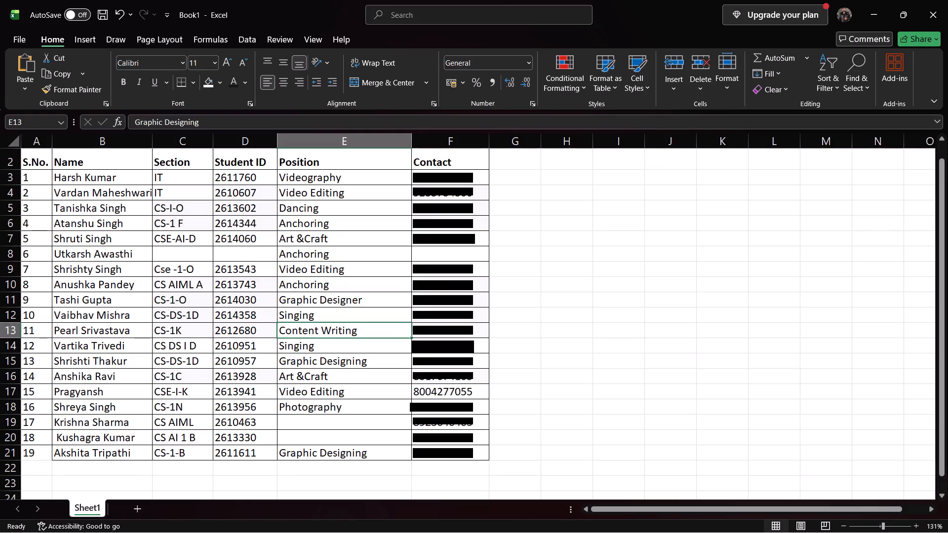
pyautogui.click(307, 422)
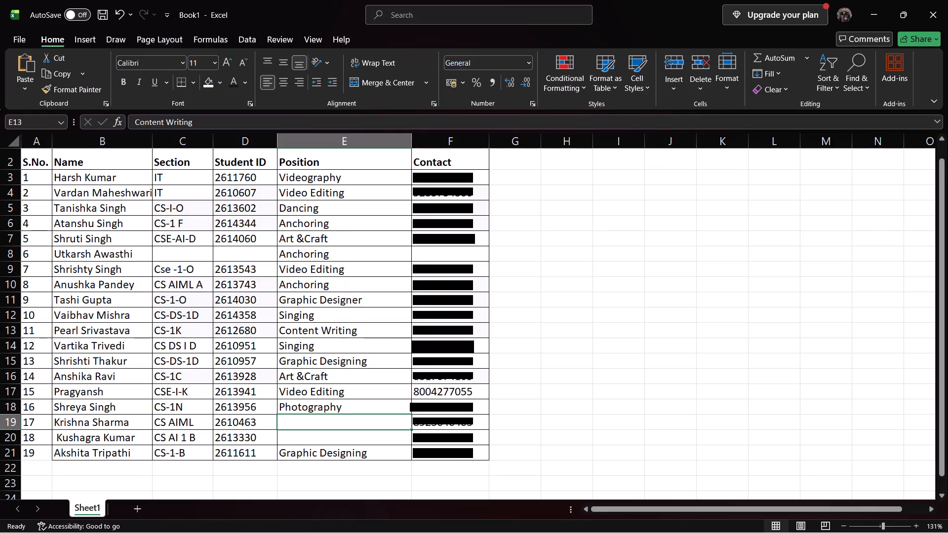
pyautogui.click(306, 439)
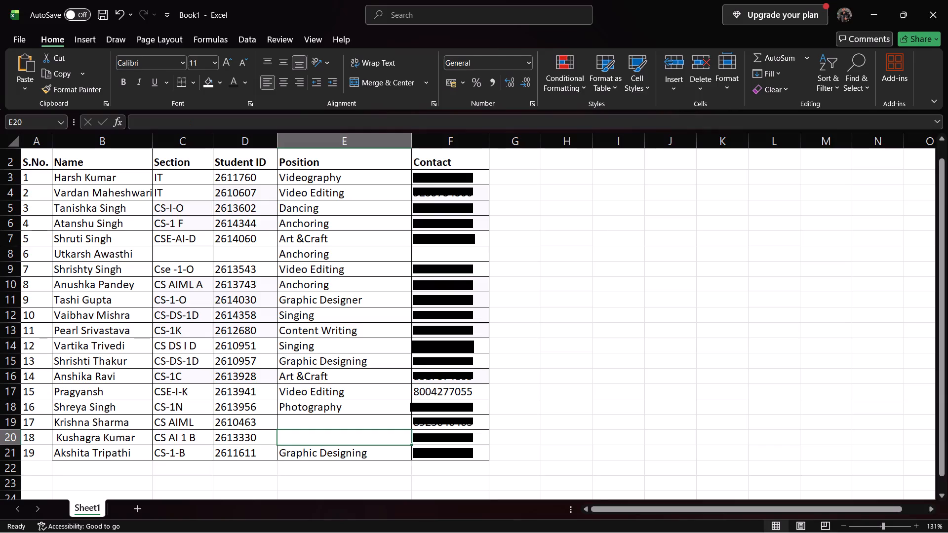
pyautogui.click(537, 391)
pyautogui.scroll(1, 139, 204)
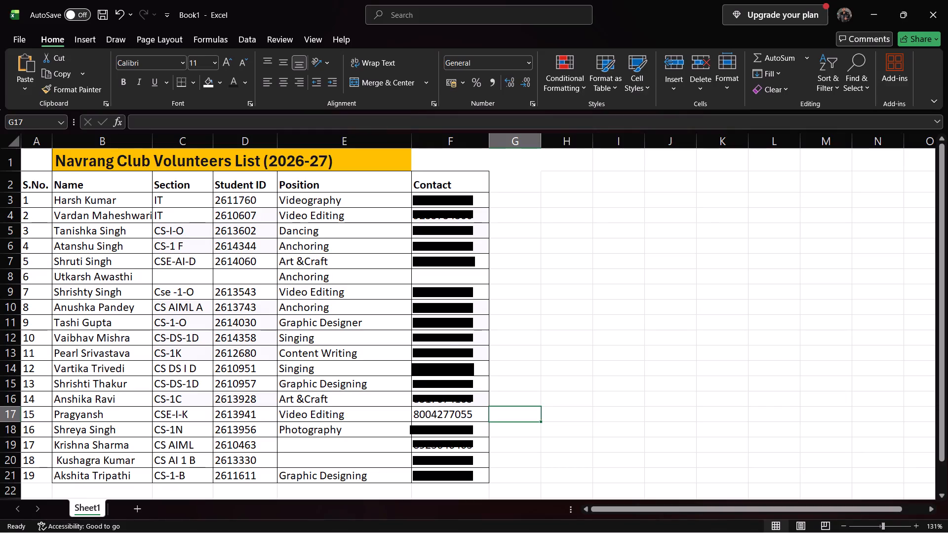
pyautogui.click(33, 486)
# Save the workbook to the Desktop as an Excel Workbook named Volunteers Team 2026-27.
pyautogui.click(18, 35)
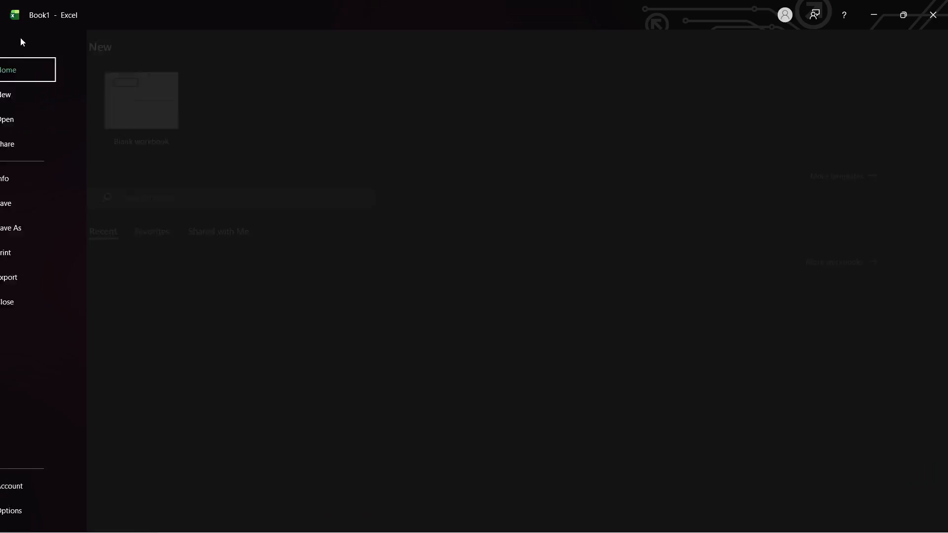
pyautogui.click(50, 225)
pyautogui.click(457, 143)
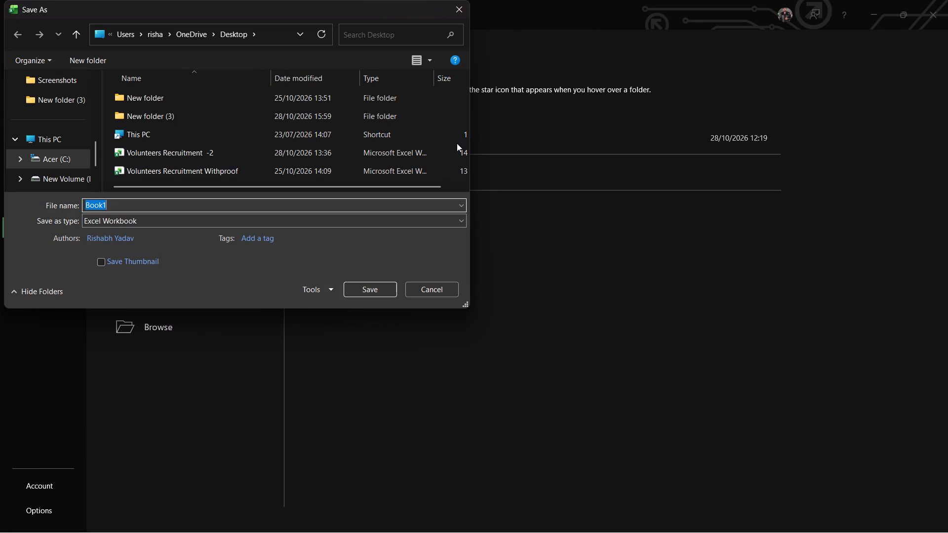
pyautogui.press('v')
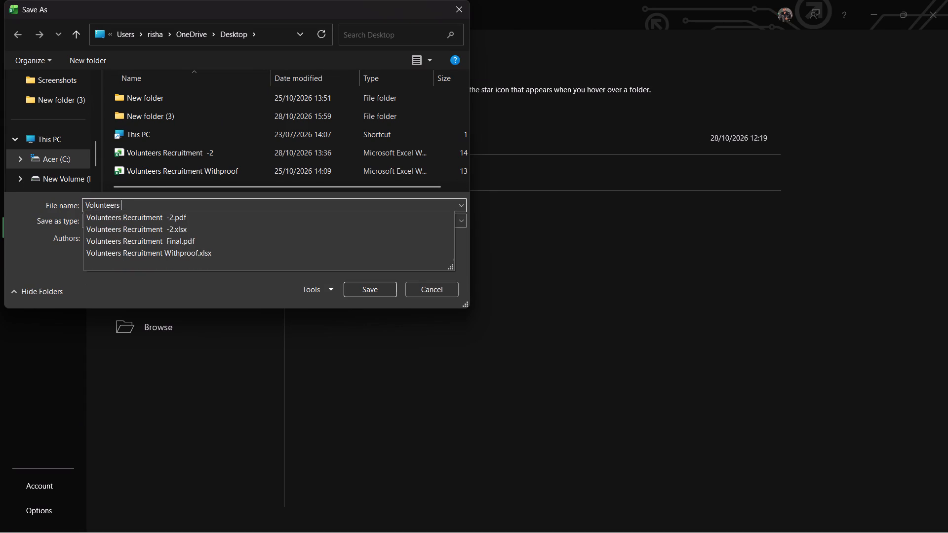
pyautogui.press('f')
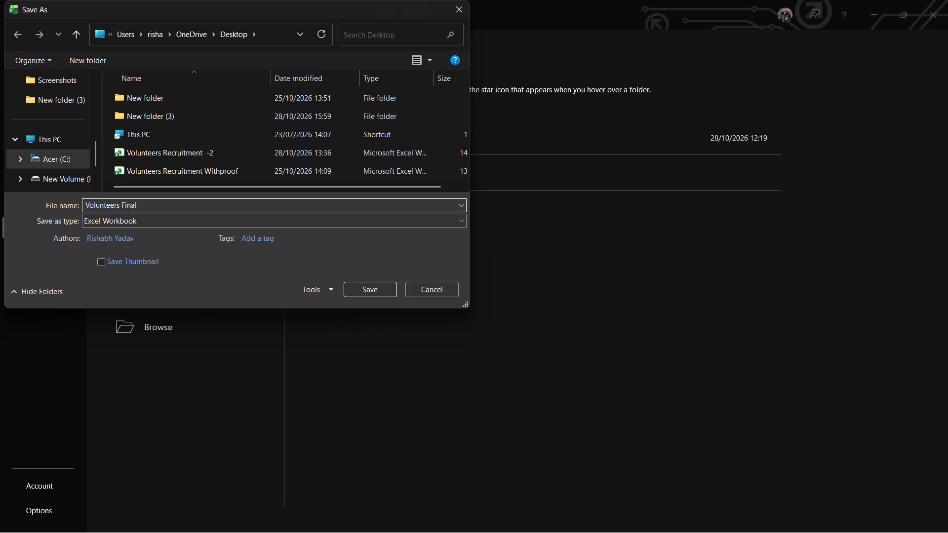
pyautogui.press('BackSpace')
pyautogui.press('BackSpace')
pyautogui.press('BackSpace')
pyautogui.press('BackSpace')
pyautogui.press('BackSpace')
pyautogui.press('BackSpace')
pyautogui.write('2026-27')
pyautogui.scroll(3, 45, 111)
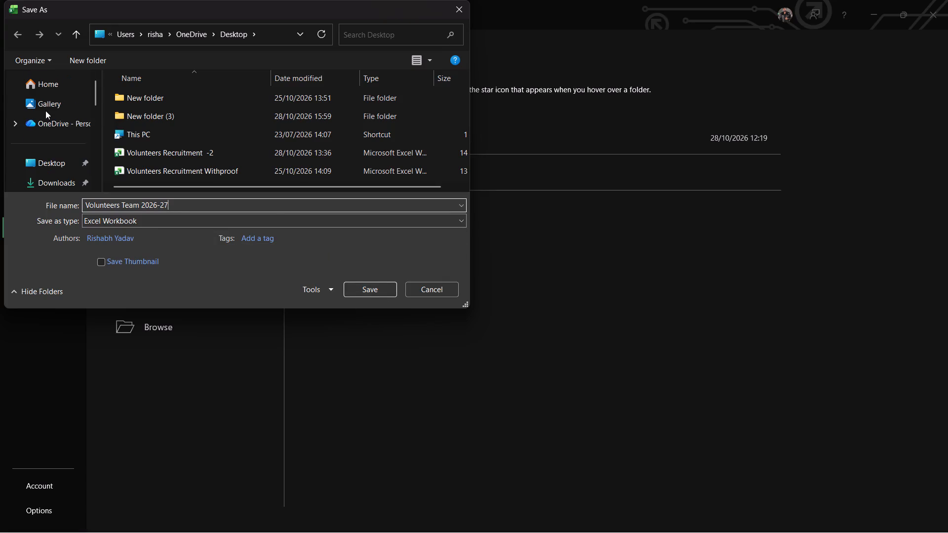
pyautogui.click(46, 176)
pyautogui.click(44, 136)
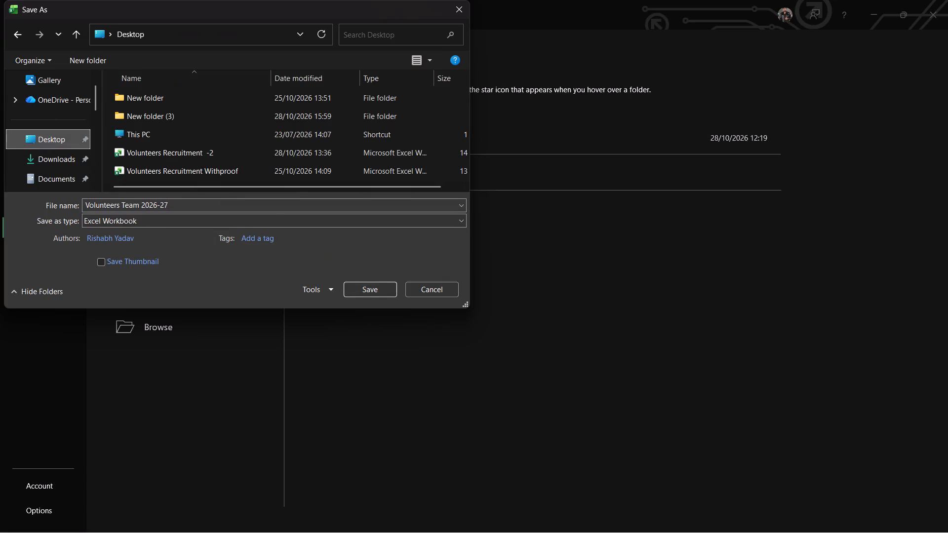
# Complete saving the workbook to the Desktop as an Excel Workbook named Volunteers Team 2026-27.
pyautogui.click(351, 290)
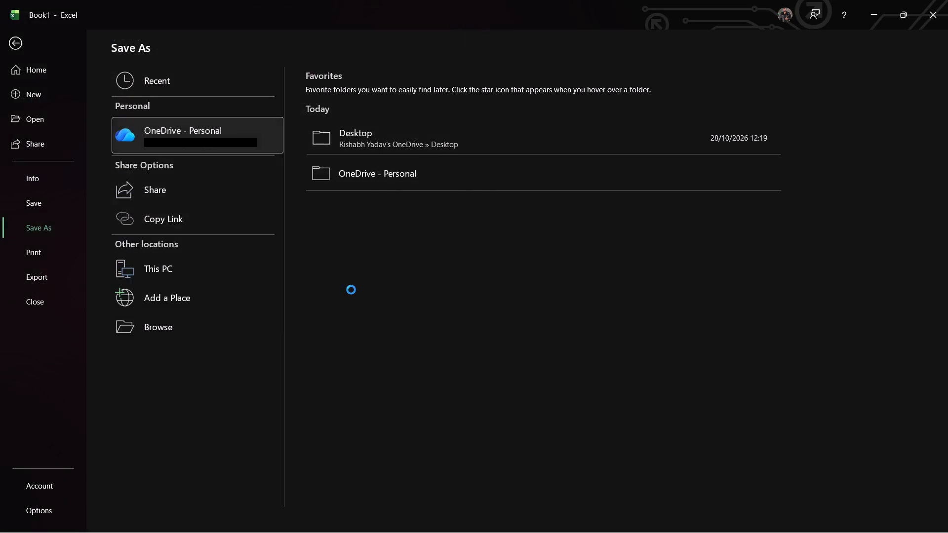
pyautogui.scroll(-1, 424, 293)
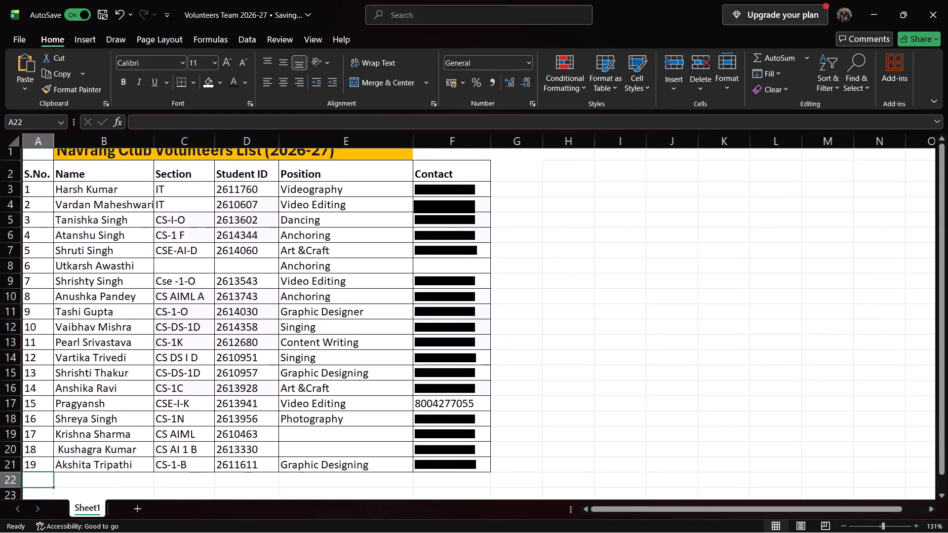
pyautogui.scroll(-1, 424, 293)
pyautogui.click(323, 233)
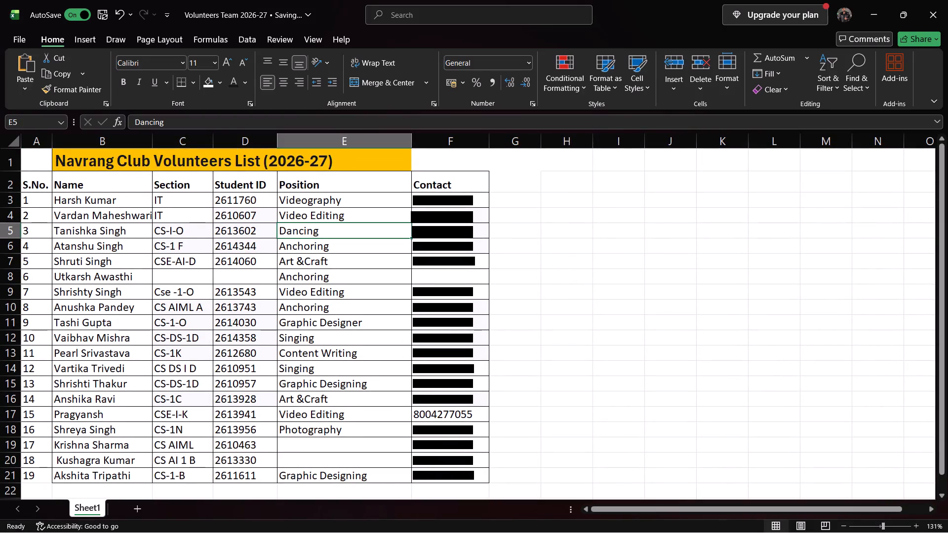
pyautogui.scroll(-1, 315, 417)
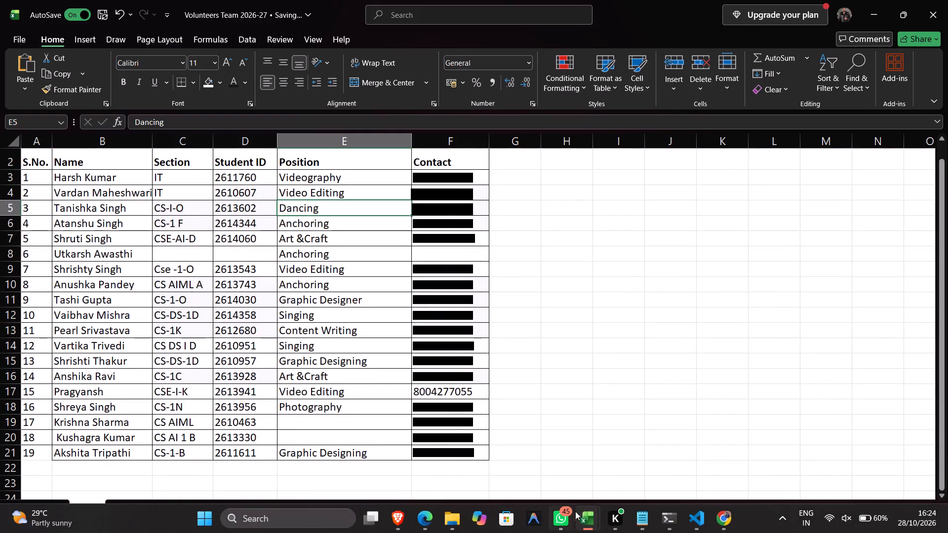
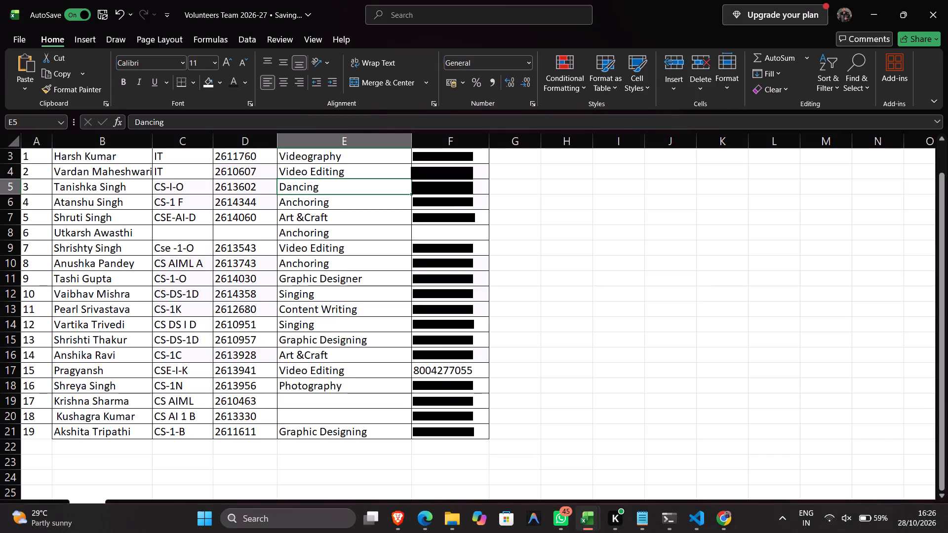
# Check the Wi-Fi connection in the system quick settings, and minimise the Volunteers Team 2026-27 workbook window.
pyautogui.click(842, 532)
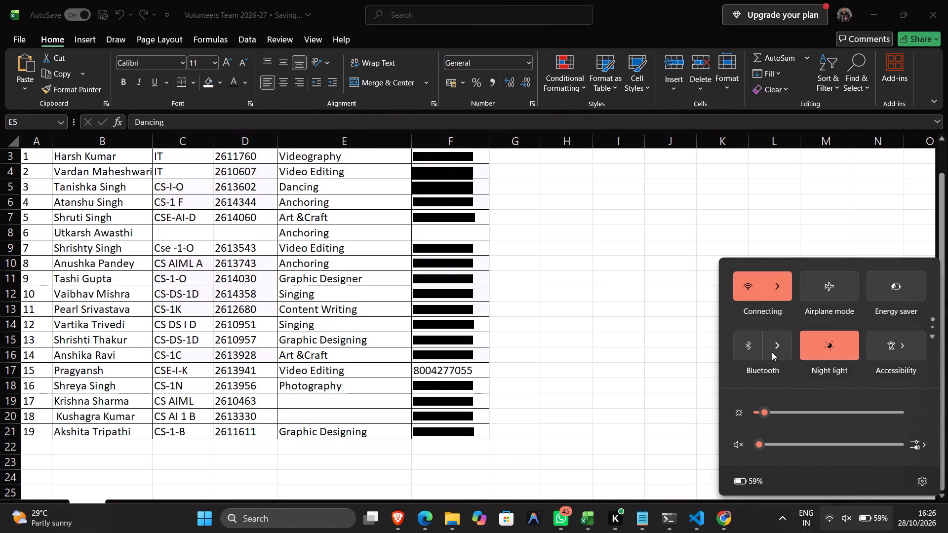
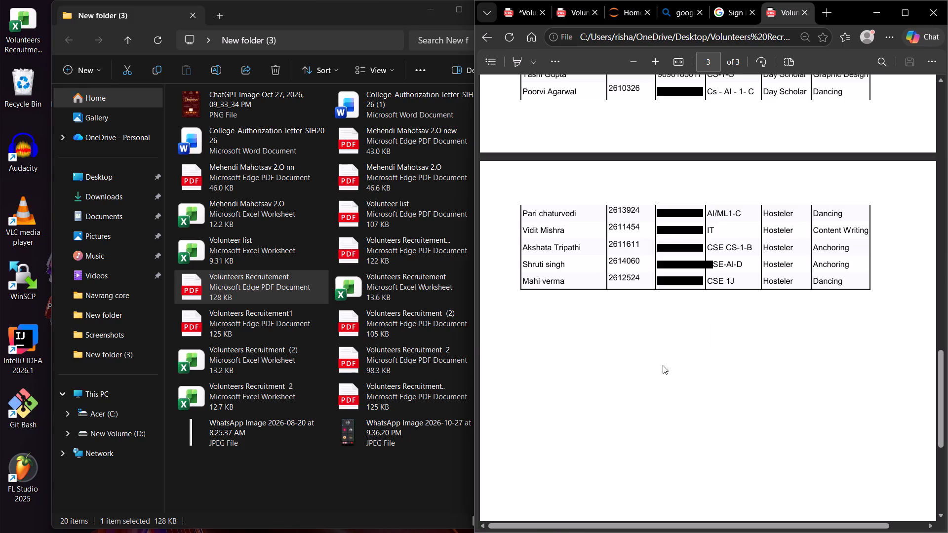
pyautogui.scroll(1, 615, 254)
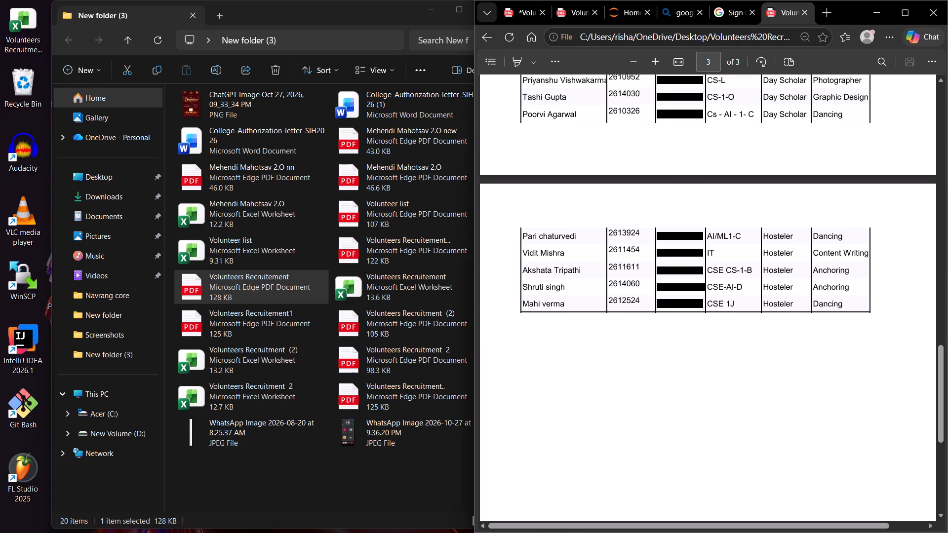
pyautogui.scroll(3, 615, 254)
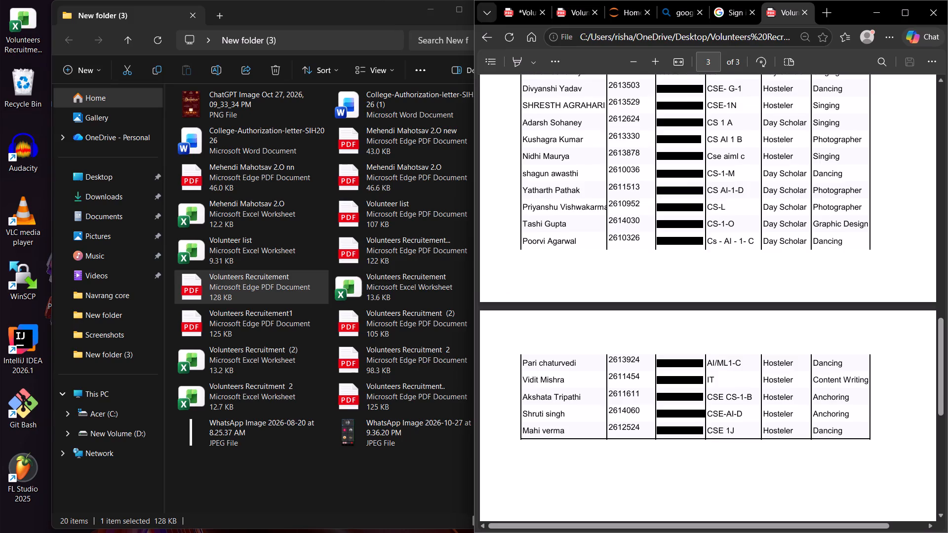
# Review the Volunteers Recruitement PDF from its last page back to the first, examining names, roll numbers, sections and positions, and minimize it.
pyautogui.scroll(3, 615, 254)
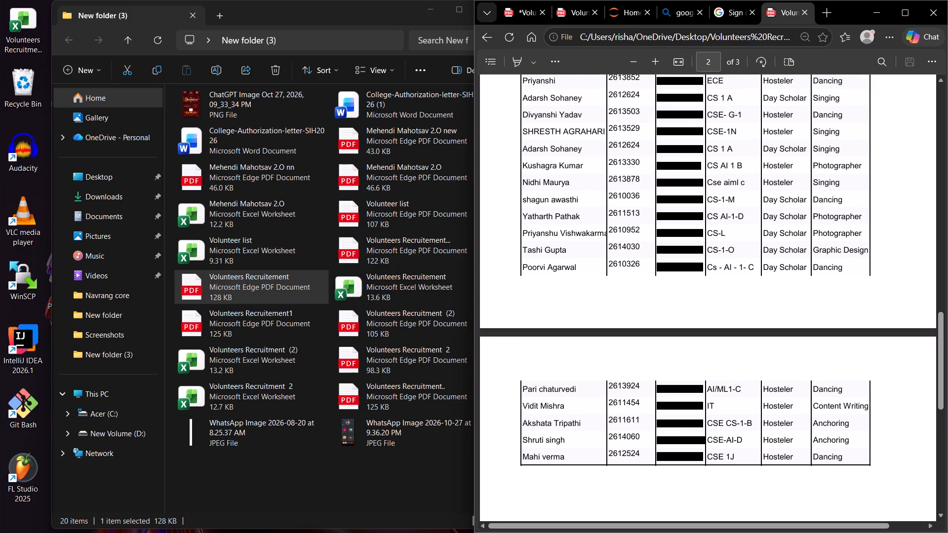
pyautogui.scroll(1, 615, 254)
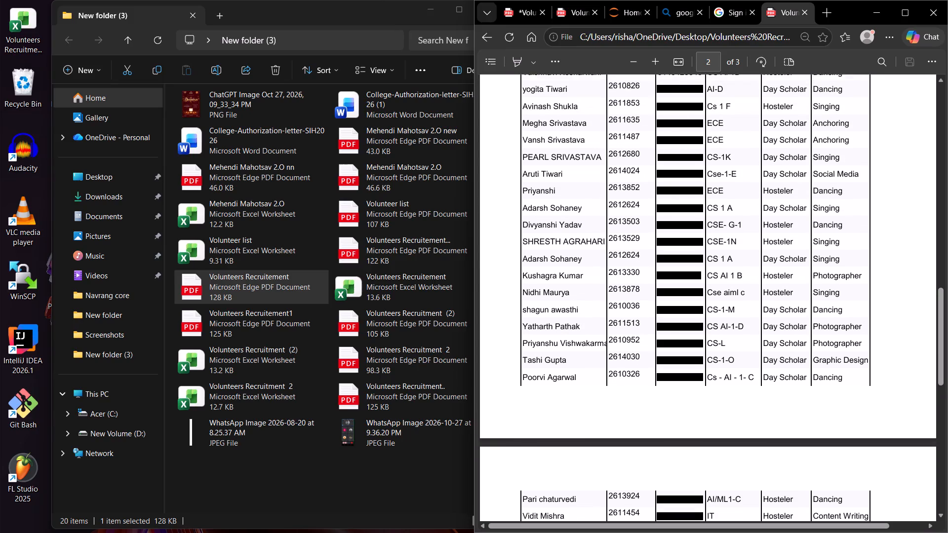
pyautogui.scroll(2, 615, 254)
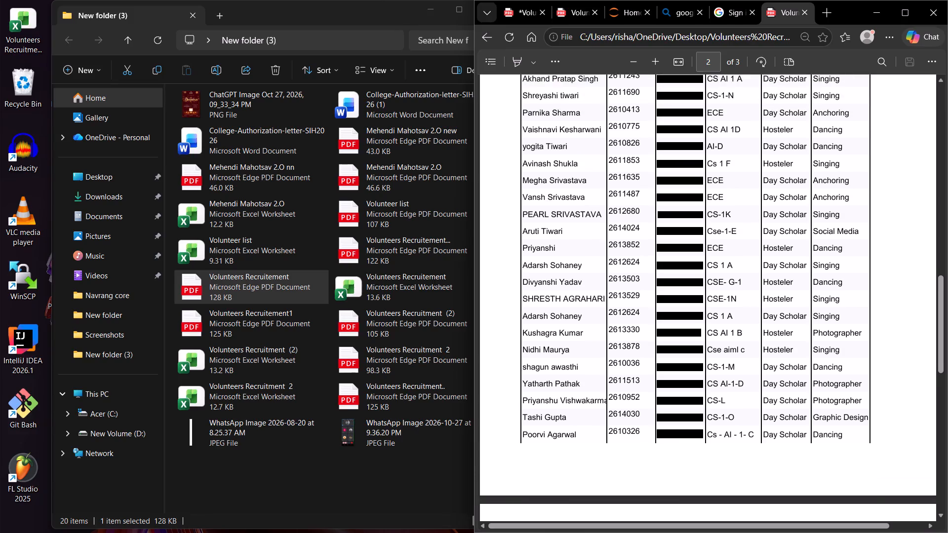
pyautogui.scroll(3, 615, 254)
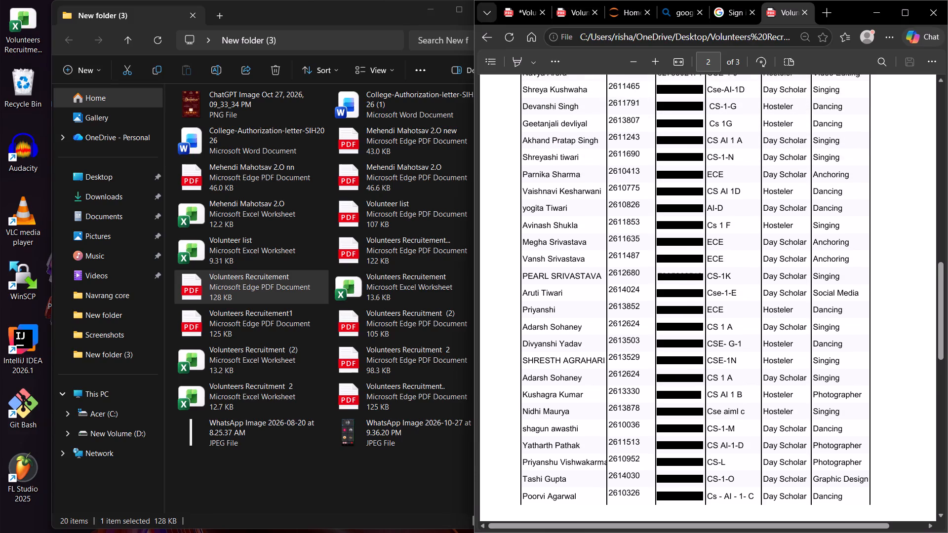
pyautogui.scroll(3, 615, 254)
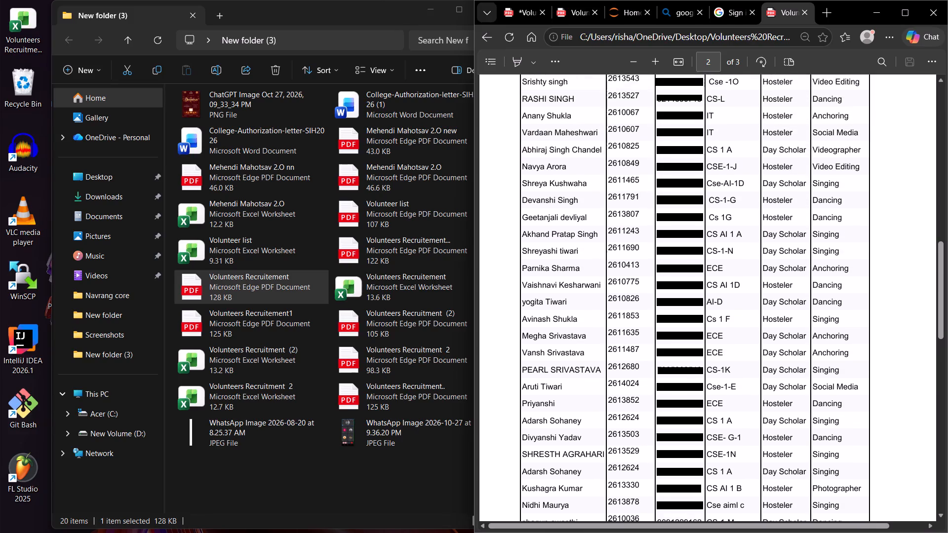
pyautogui.scroll(4, 615, 254)
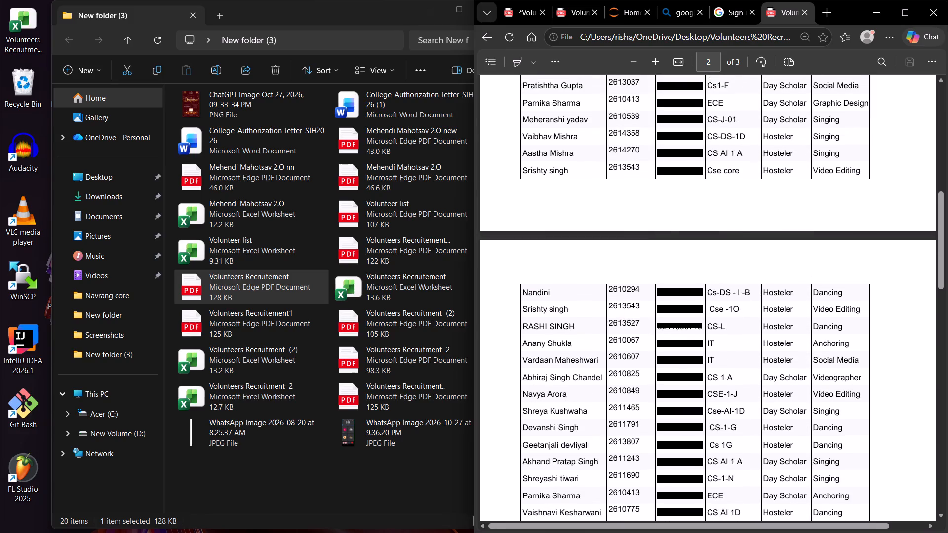
pyautogui.scroll(3, 615, 254)
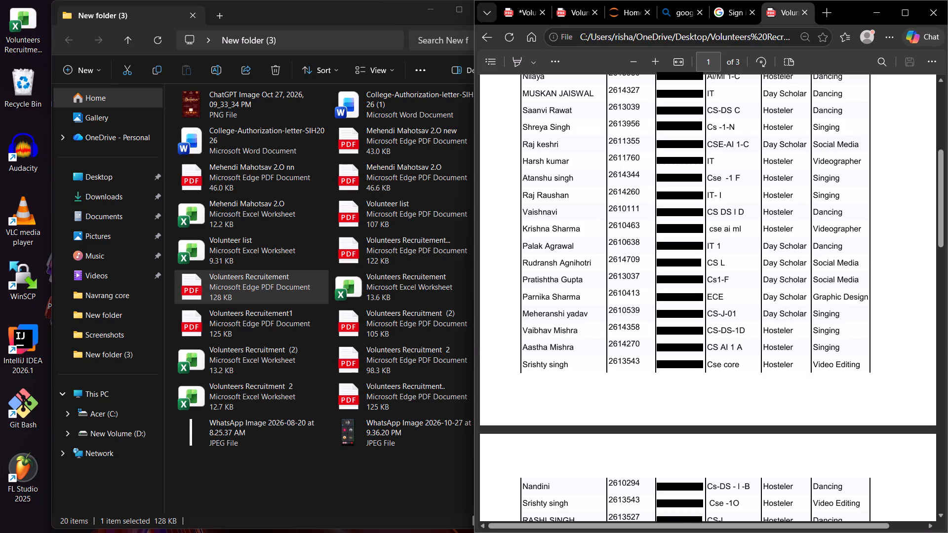
pyautogui.scroll(3, 615, 254)
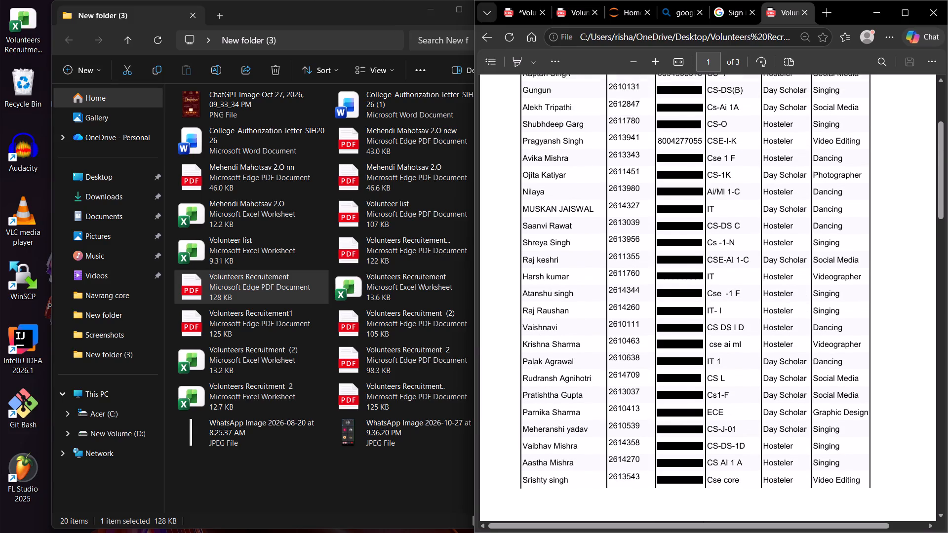
pyautogui.scroll(3, 615, 254)
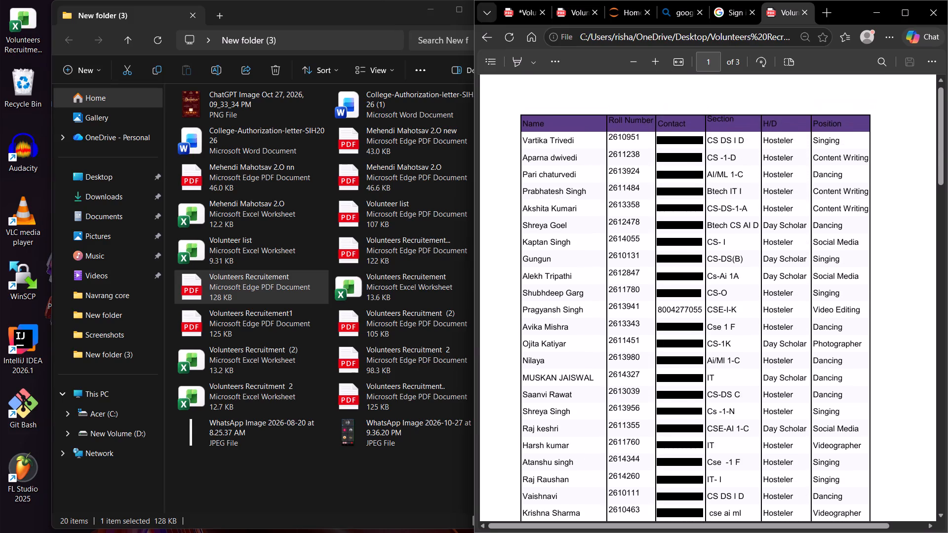
pyautogui.scroll(2, 615, 254)
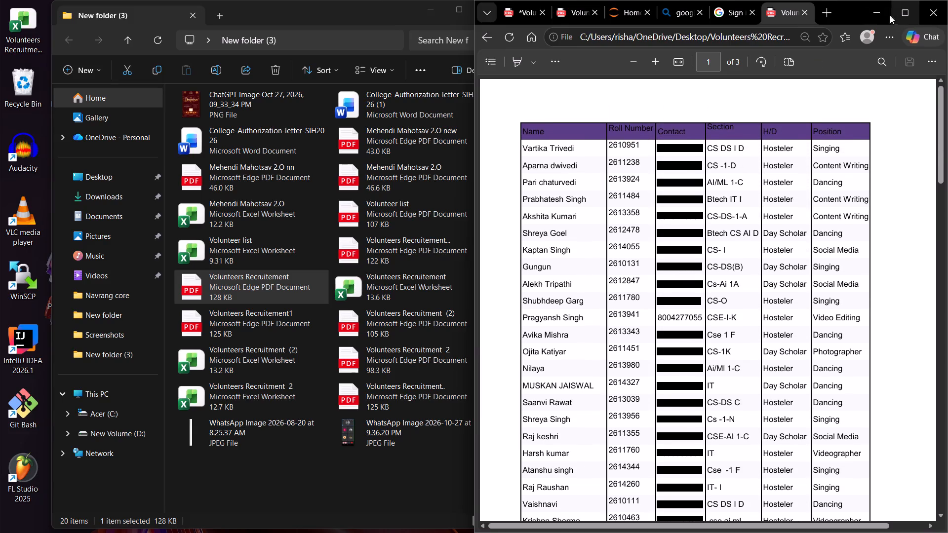
pyautogui.click(881, 14)
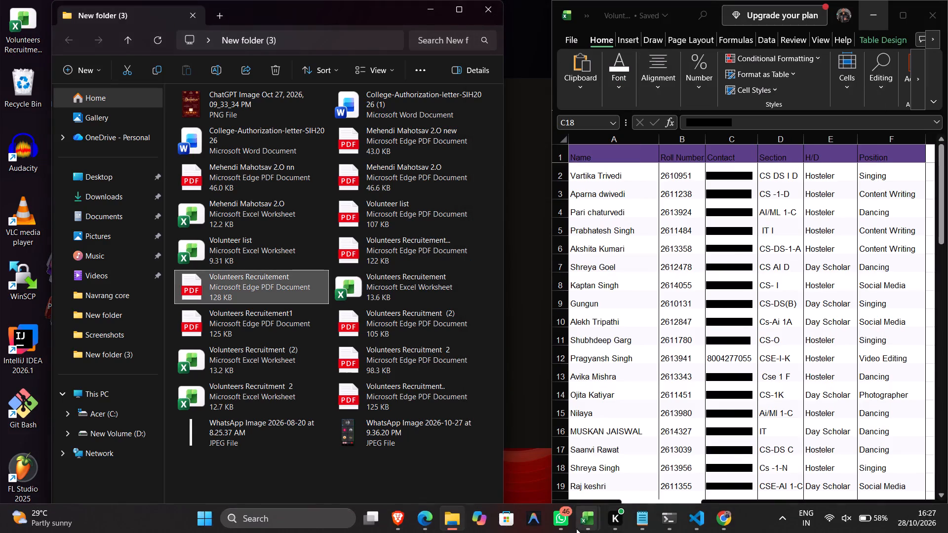
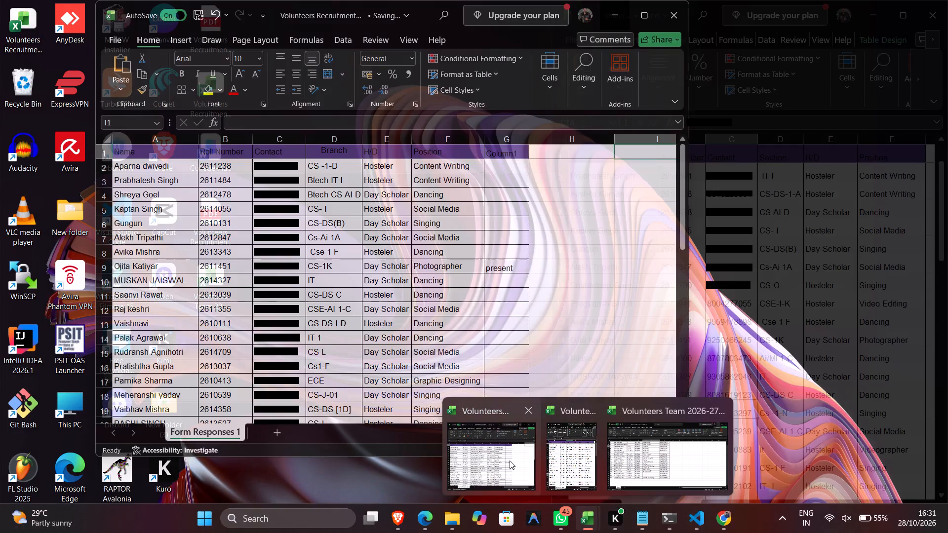
# Switch to the Volunteers Team 2026-27 workbook and place it in a smaller window beside the recruitment form responses.
pyautogui.click(677, 458)
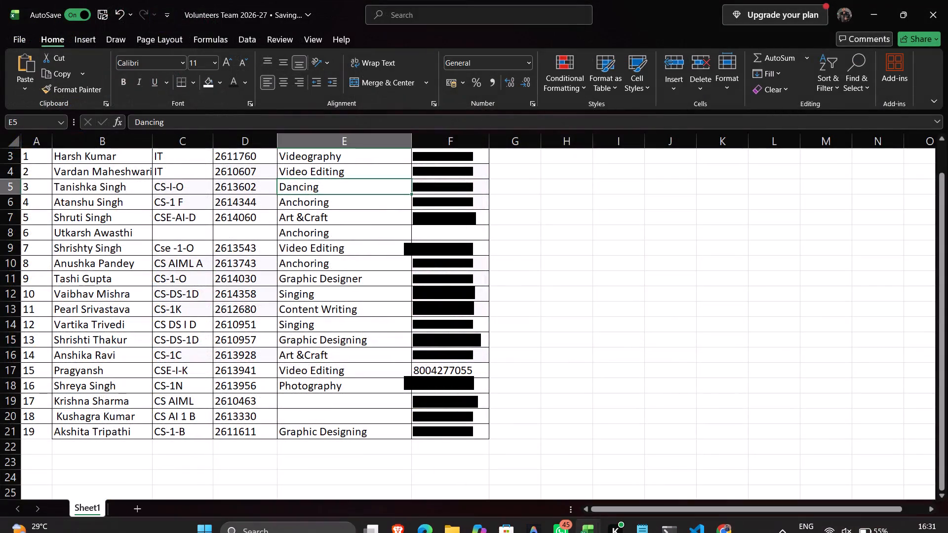
pyautogui.click(897, 13)
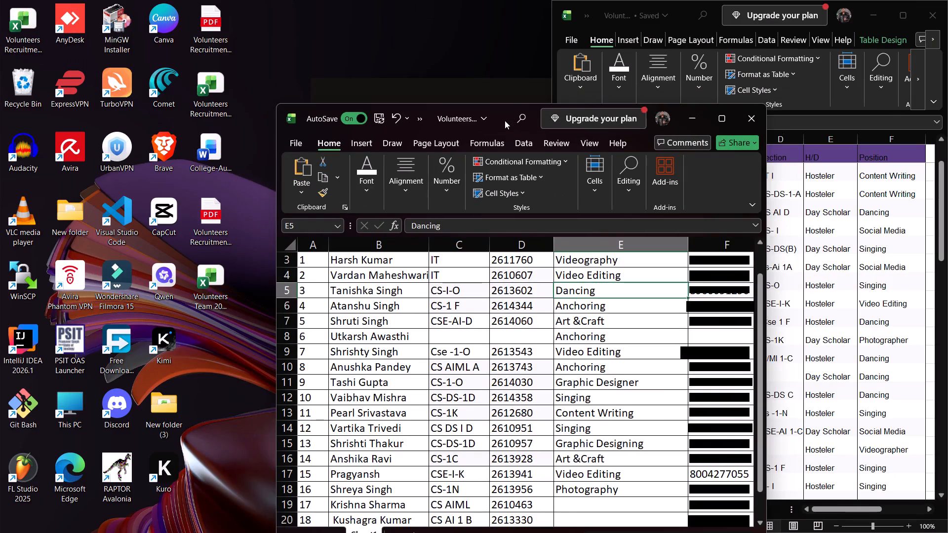
pyautogui.moveTo(507, 110); pyautogui.dragTo(312, 43)
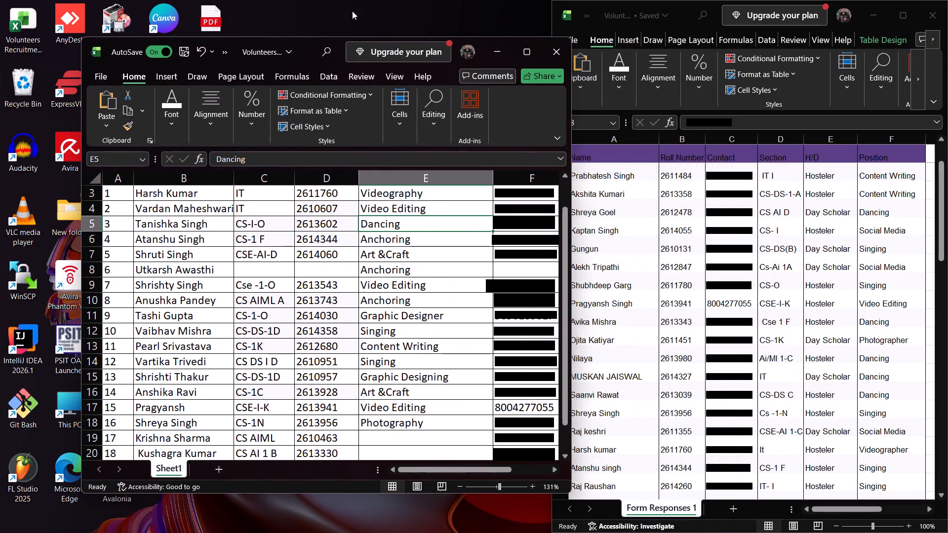
pyautogui.moveTo(310, 41); pyautogui.dragTo(283, 36)
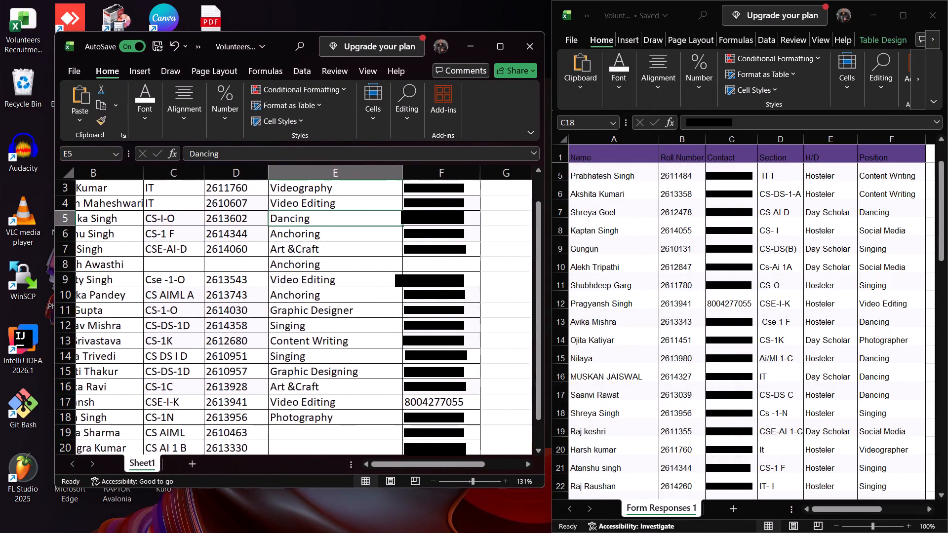
# Narrow the Position column of the Navrang Club Volunteers List so the Contact column fits fully in view.
pyautogui.scroll(1, 351, 326)
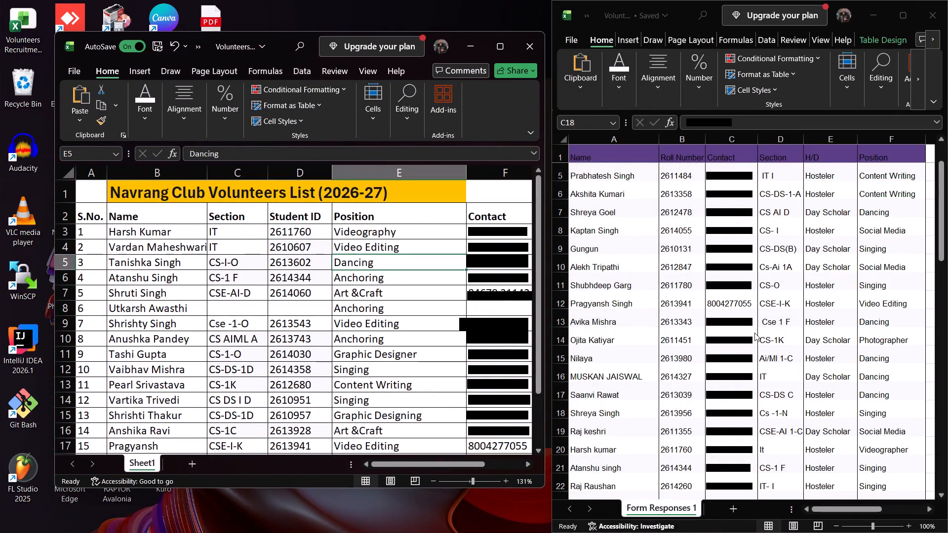
pyautogui.scroll(1, 754, 333)
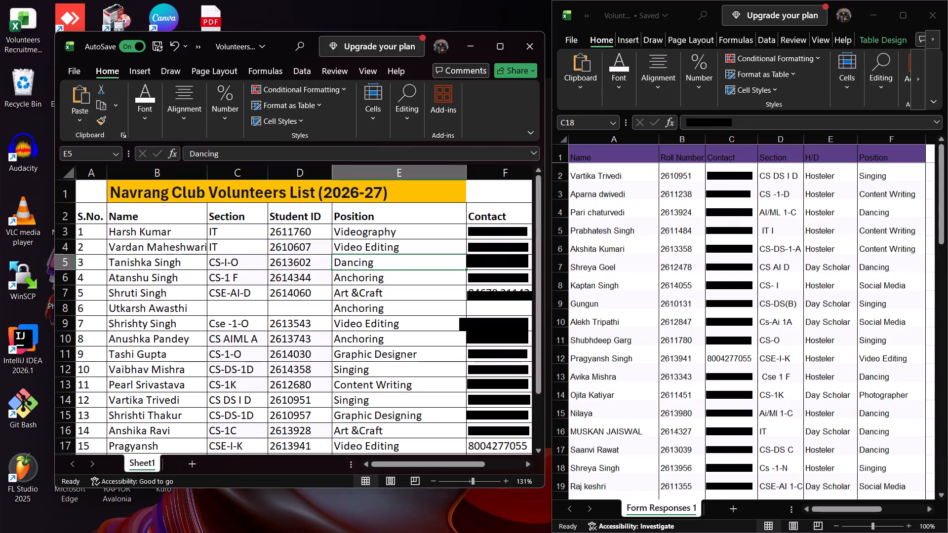
pyautogui.hscroll(1, 290, 291)
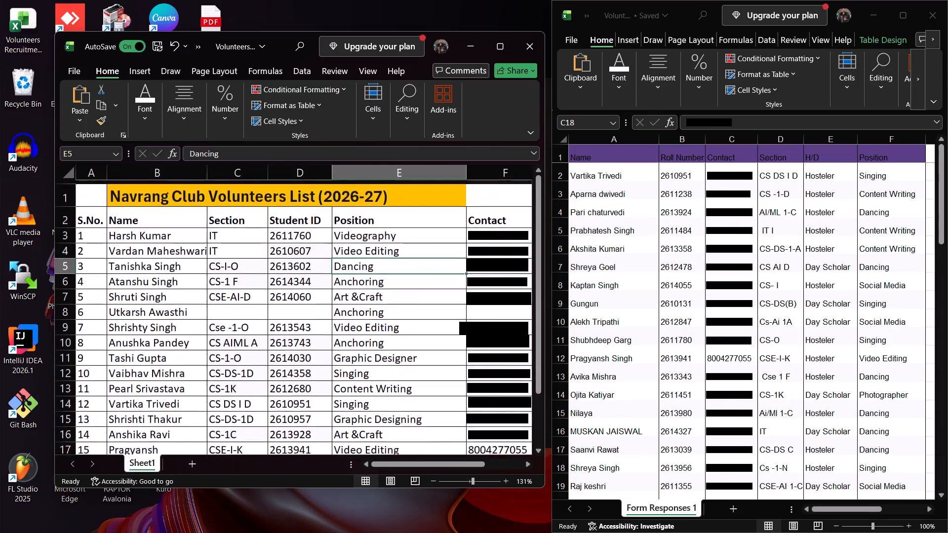
pyautogui.scroll(-1, 290, 291)
pyautogui.scroll(1, 290, 291)
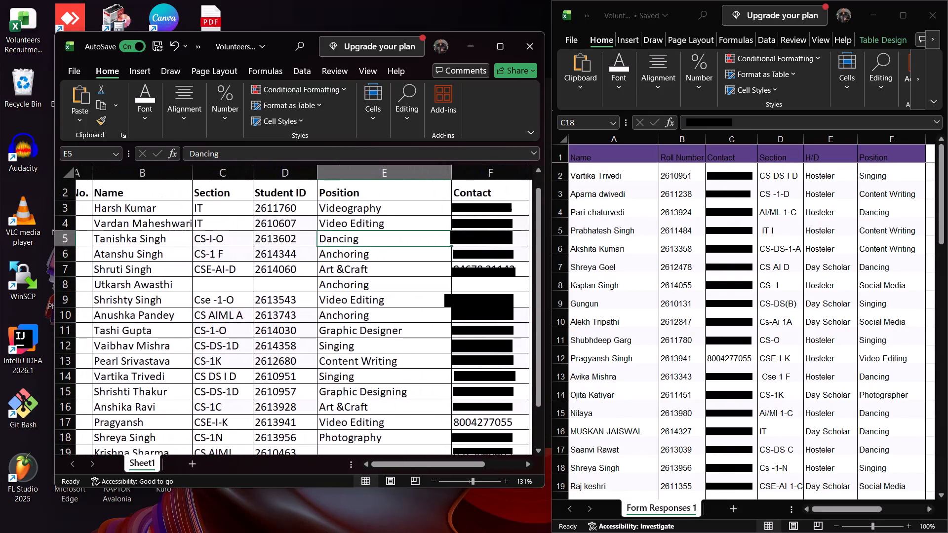
pyautogui.moveTo(467, 170); pyautogui.dragTo(465, 170)
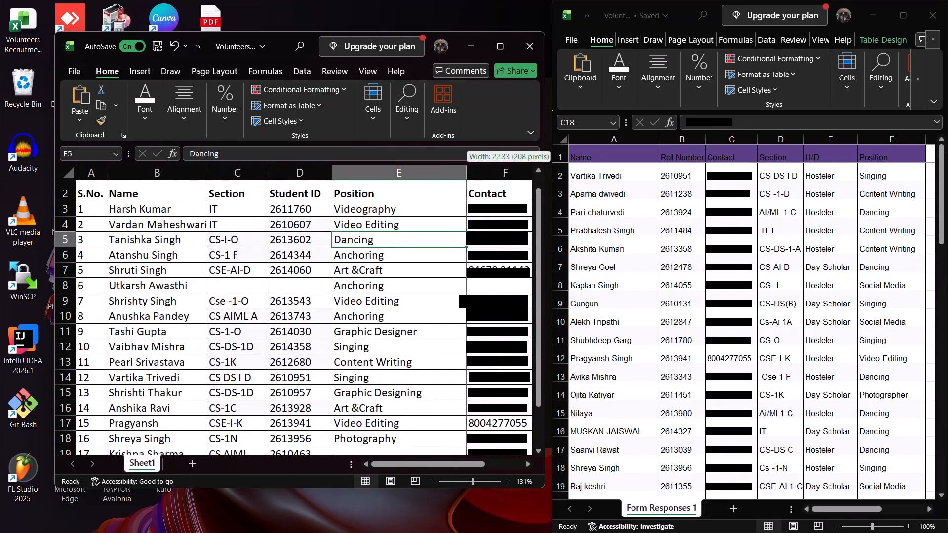
pyautogui.moveTo(465, 170); pyautogui.dragTo(432, 171)
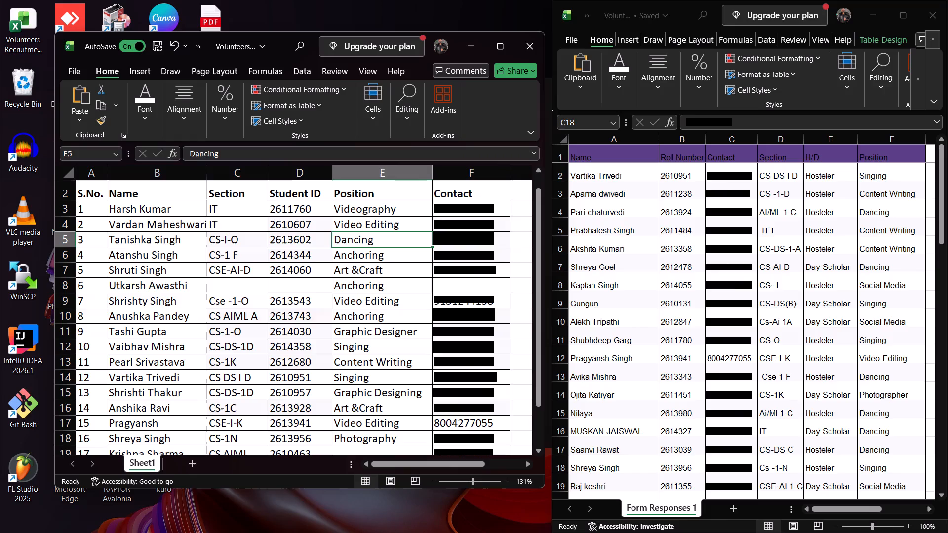
# Go through the Name column of the volunteers list, checking individual entries against the recruitment responses alongside.
pyautogui.click(183, 238)
pyautogui.click(178, 254)
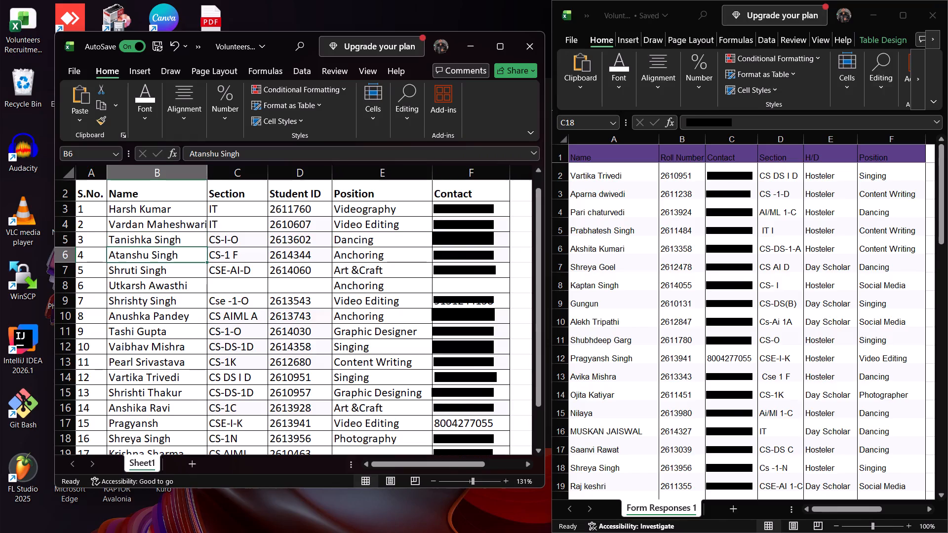
pyautogui.click(165, 268)
pyautogui.scroll(-1, 171, 340)
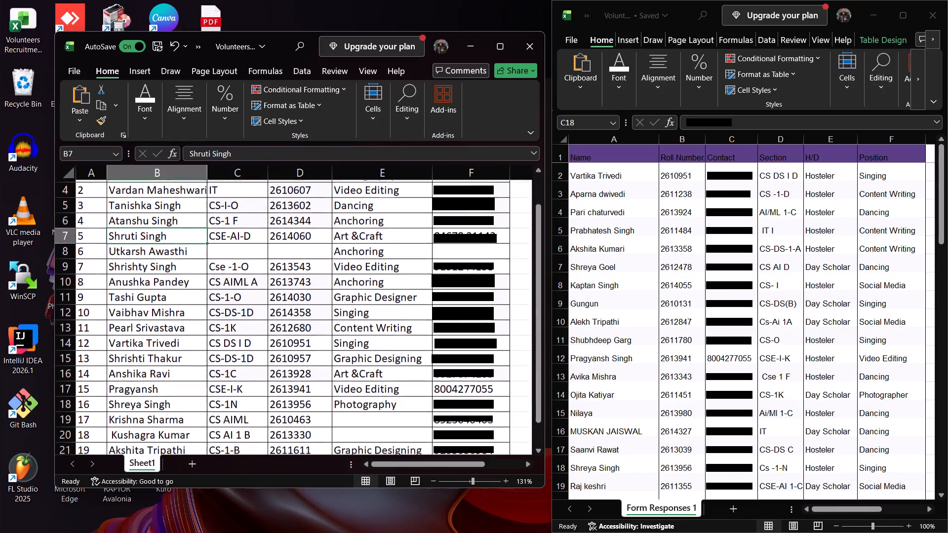
pyautogui.click(159, 411)
pyautogui.click(160, 405)
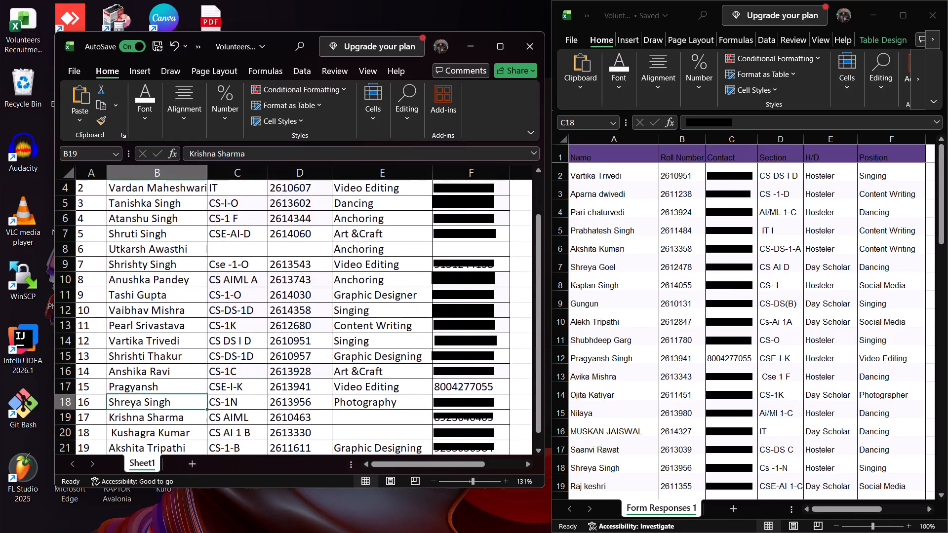
pyautogui.scroll(2, 160, 405)
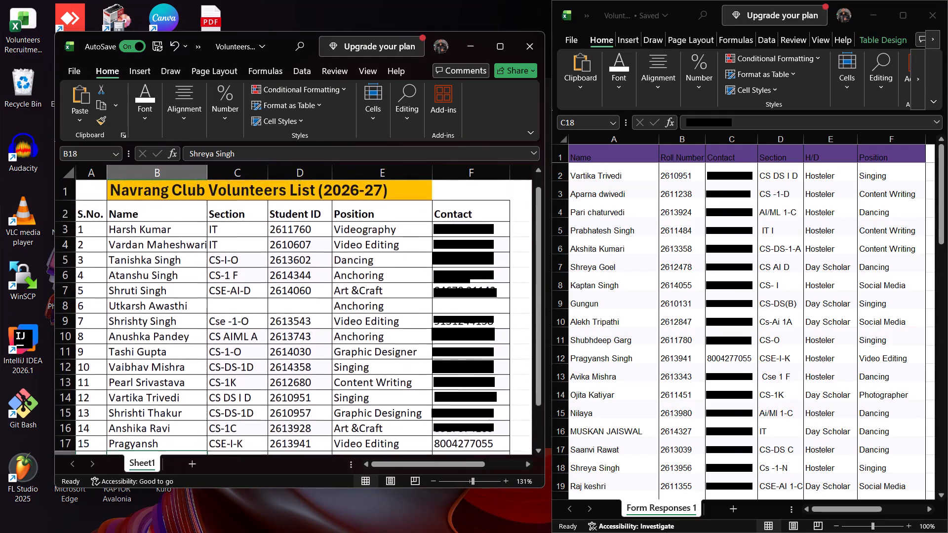
pyautogui.click(163, 325)
pyautogui.click(166, 337)
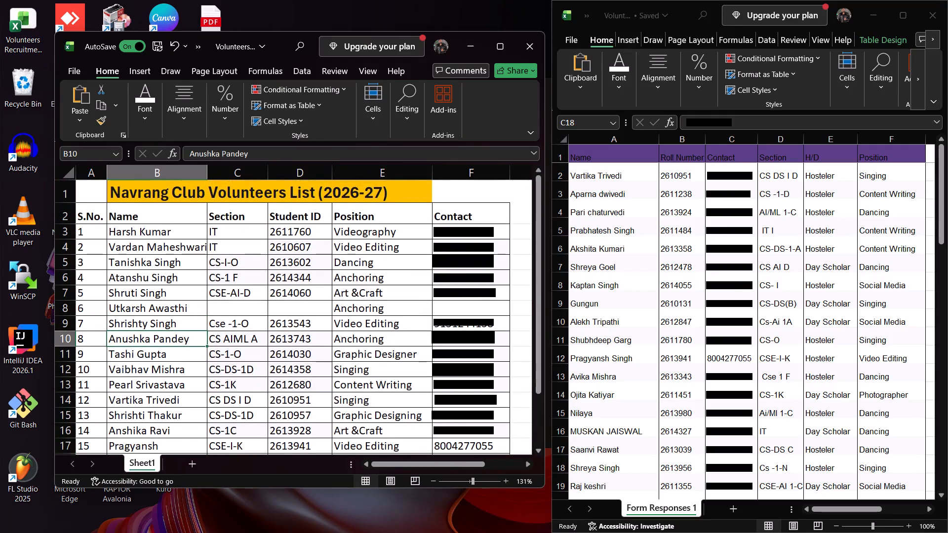
pyautogui.click(155, 356)
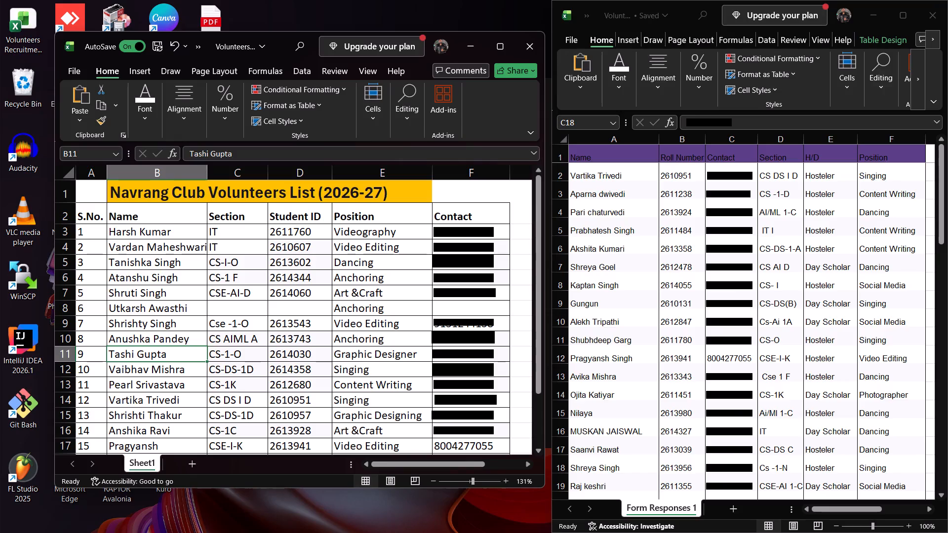
pyautogui.click(146, 235)
pyautogui.click(145, 243)
pyautogui.click(147, 276)
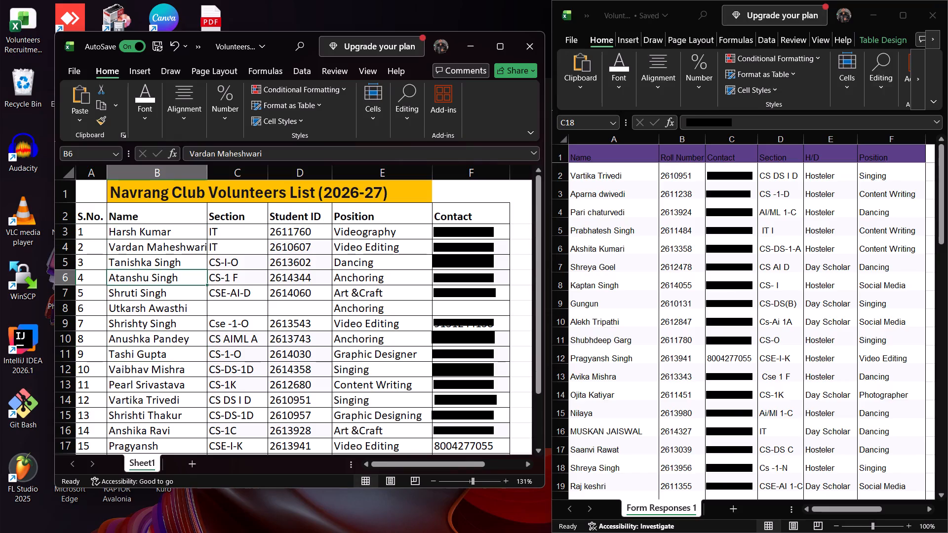
pyautogui.click(161, 311)
pyautogui.click(175, 373)
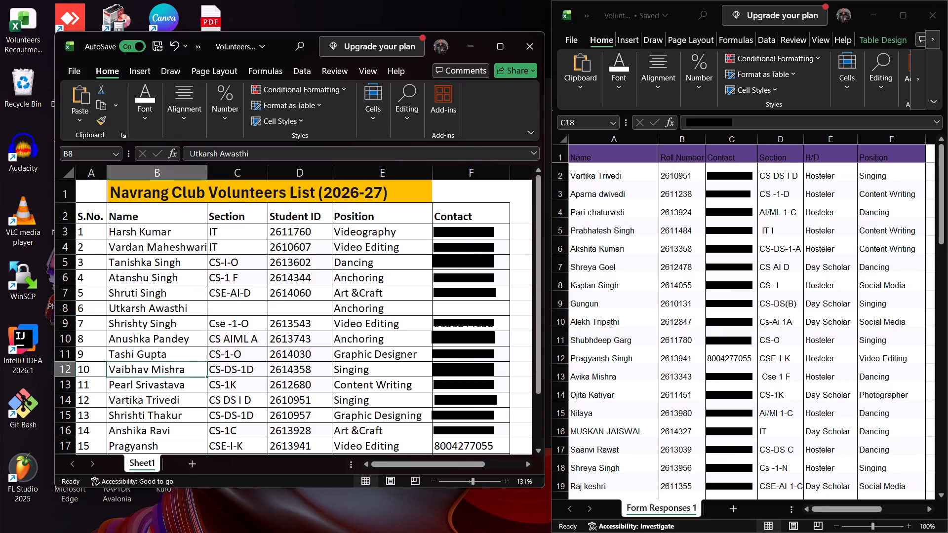
# Compare the sections, student IDs and positions throughout the volunteers list with the recruitment form responses.
pyautogui.scroll(-1, 665, 309)
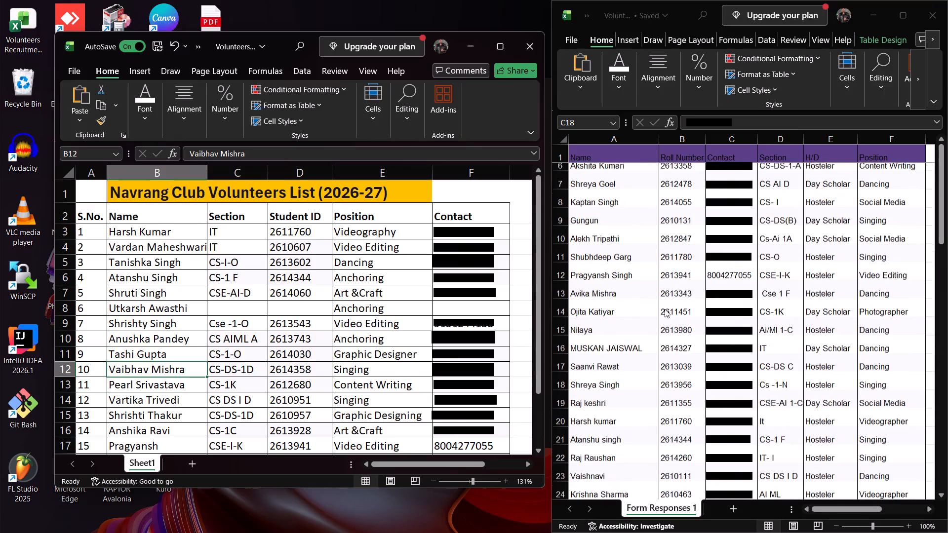
pyautogui.scroll(-2, 665, 309)
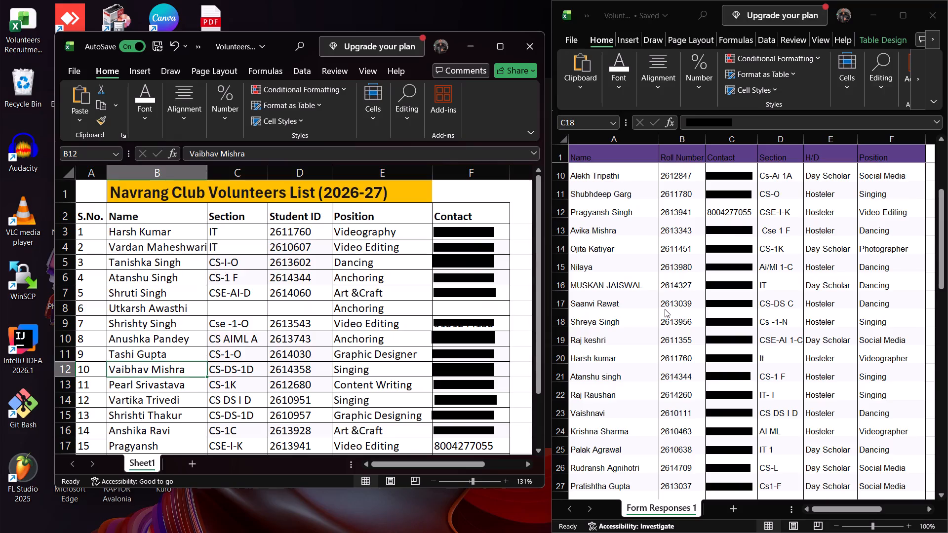
pyautogui.scroll(-3, 469, 281)
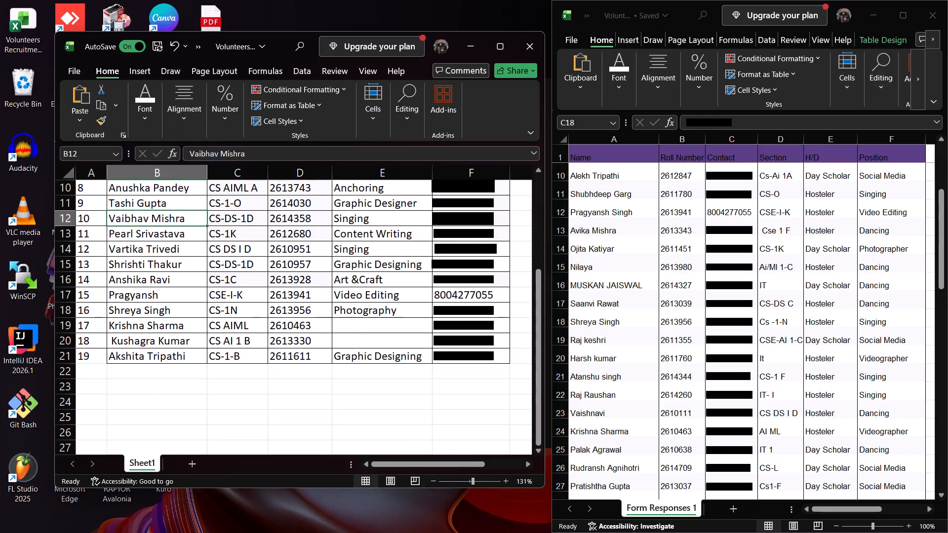
pyautogui.scroll(4, 469, 281)
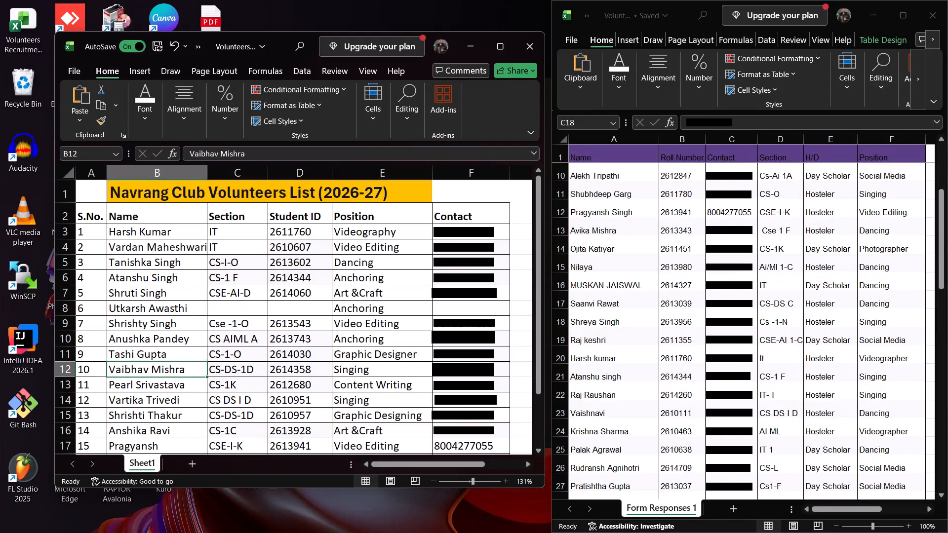
pyautogui.scroll(-2, 469, 281)
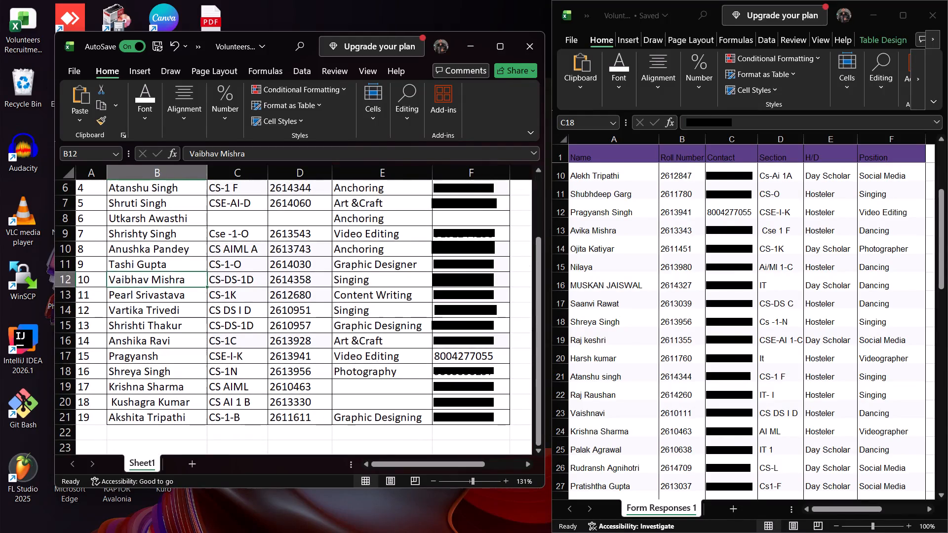
pyautogui.scroll(2, 469, 281)
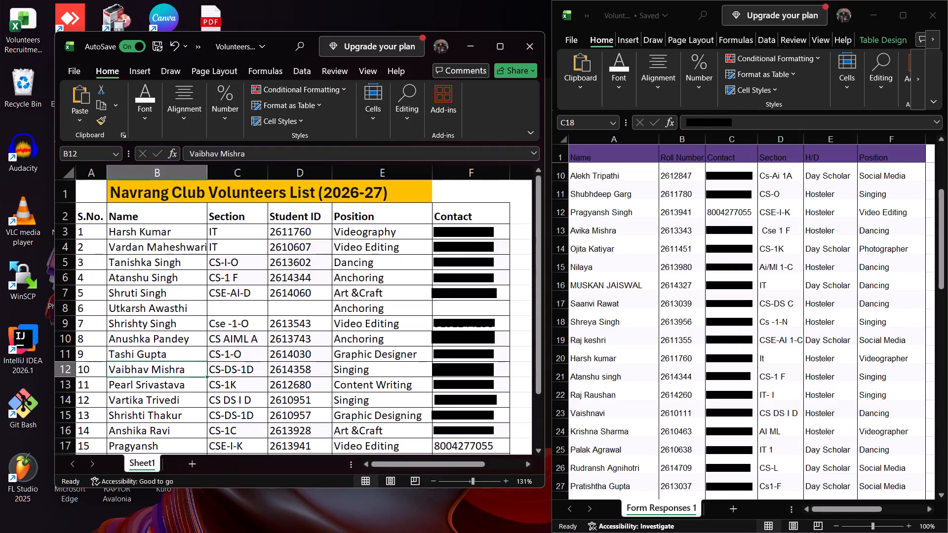
pyautogui.scroll(-1, 406, 233)
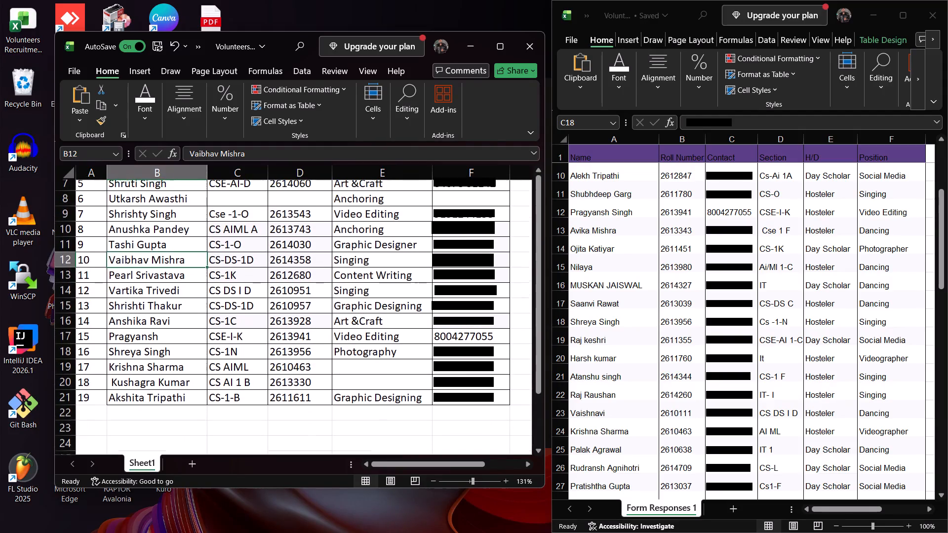
pyautogui.scroll(-1, 406, 233)
pyautogui.scroll(2, 394, 325)
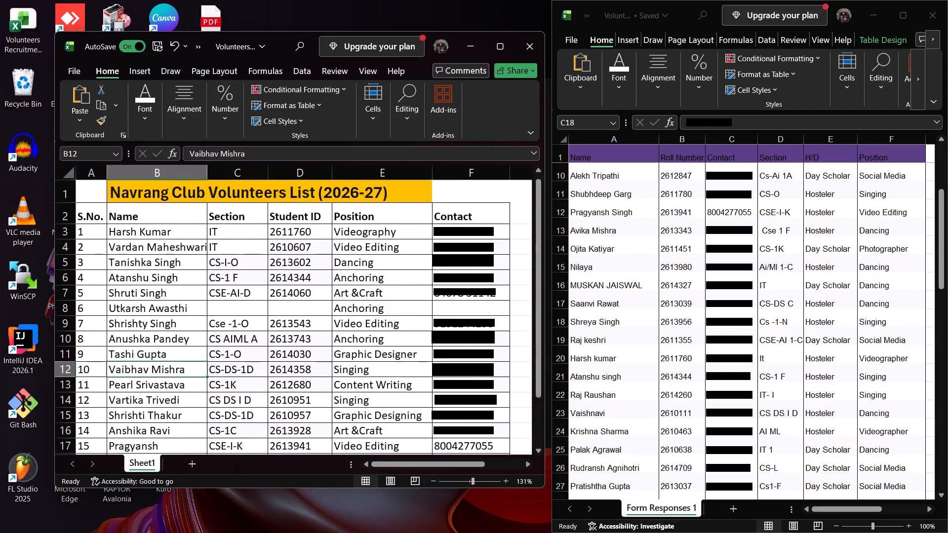
pyautogui.click(373, 262)
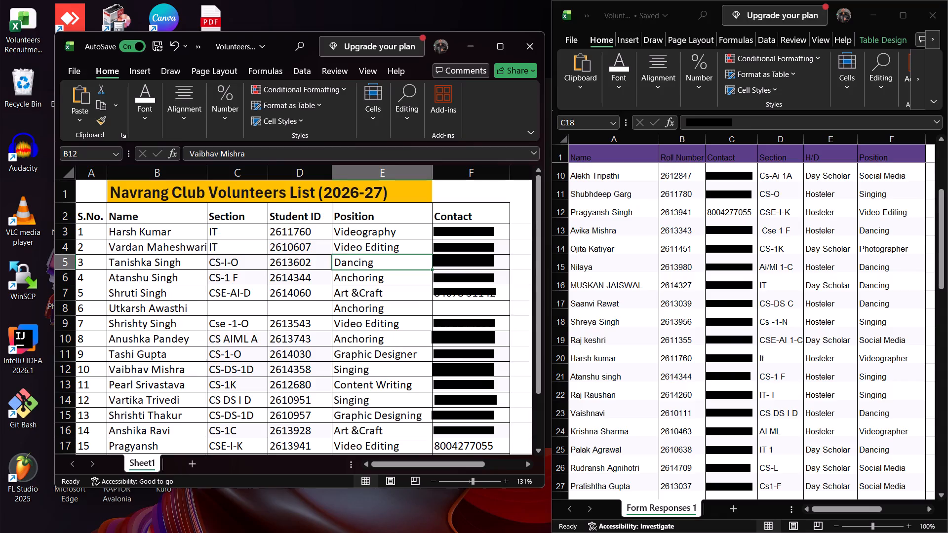
pyautogui.scroll(-1, 373, 320)
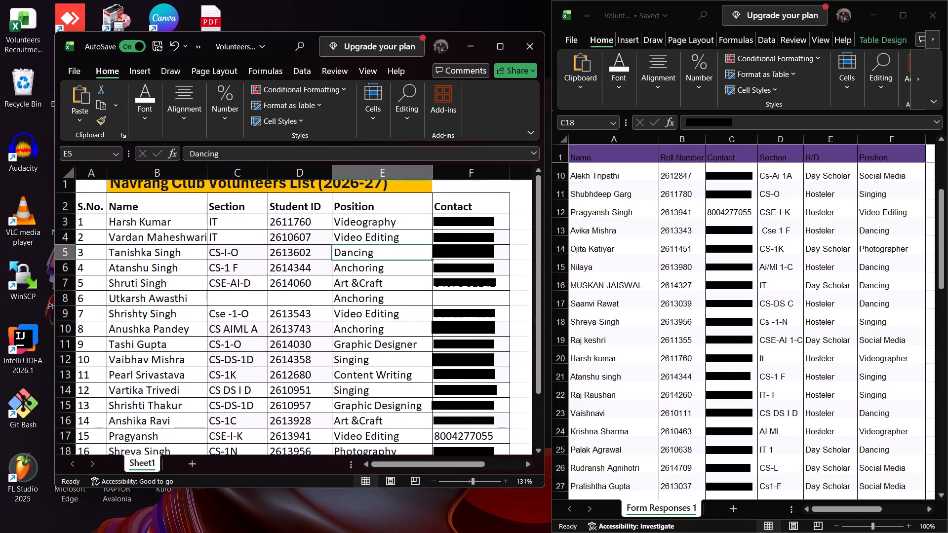
pyautogui.scroll(-1, 373, 320)
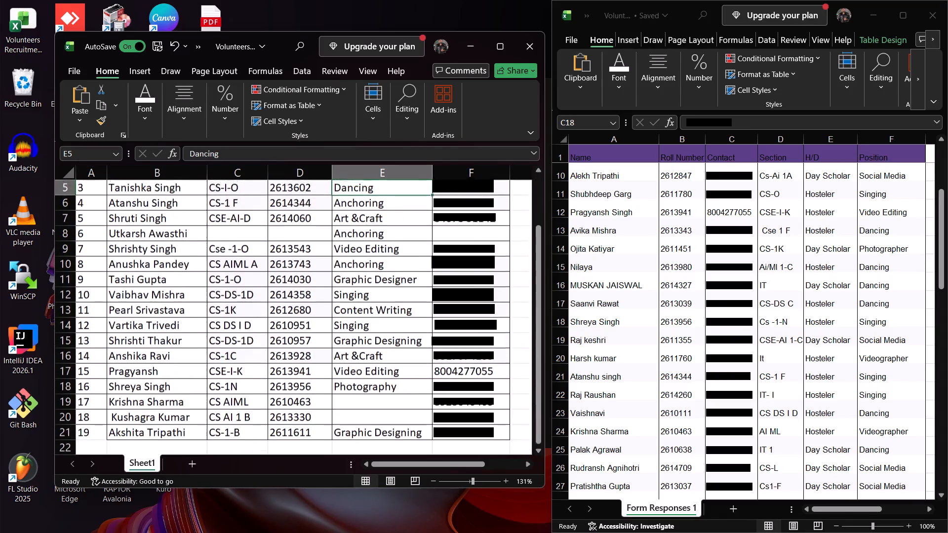
pyautogui.scroll(-1, 373, 320)
# Review all the recruitment form responses from the first entry to the last, cross-checking roll numbers, sections and positions against the volunteers list.
pyautogui.scroll(7, 689, 296)
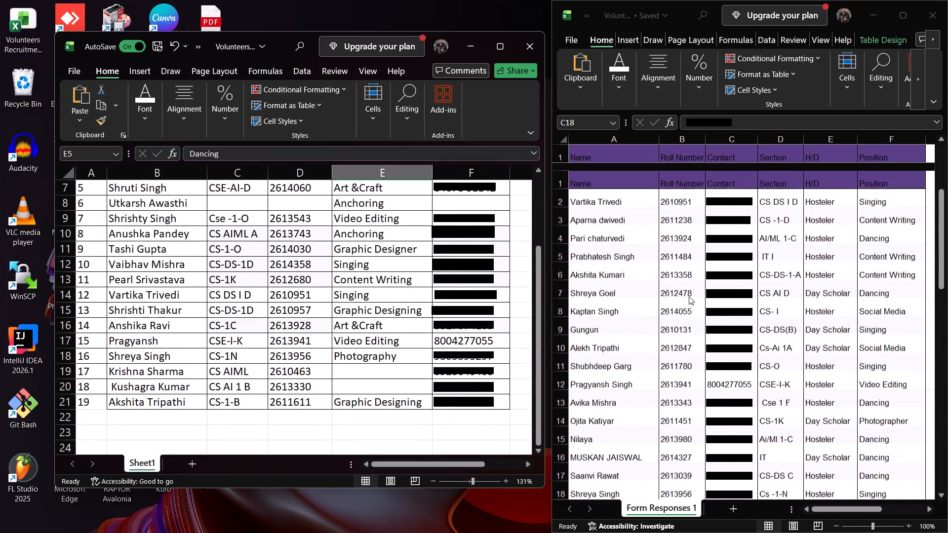
pyautogui.scroll(-2, 689, 296)
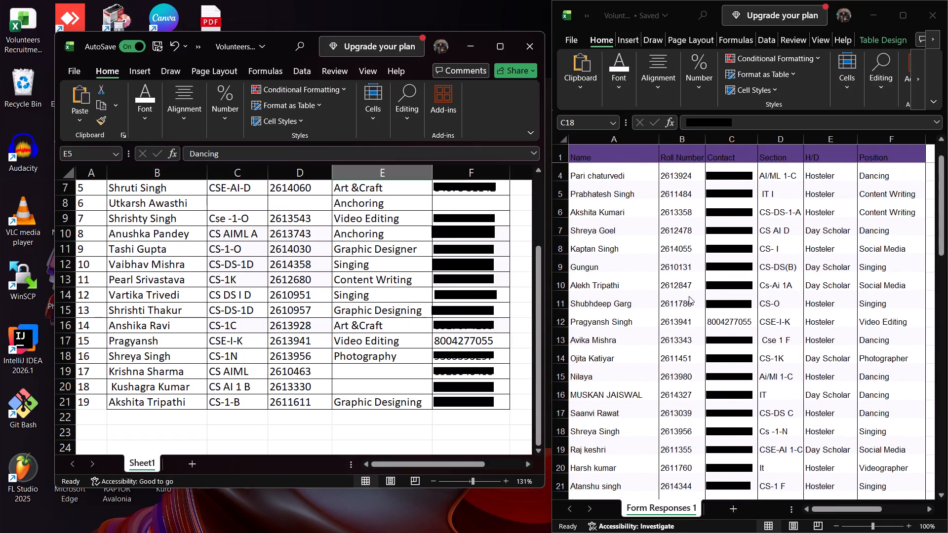
pyautogui.scroll(-1, 689, 296)
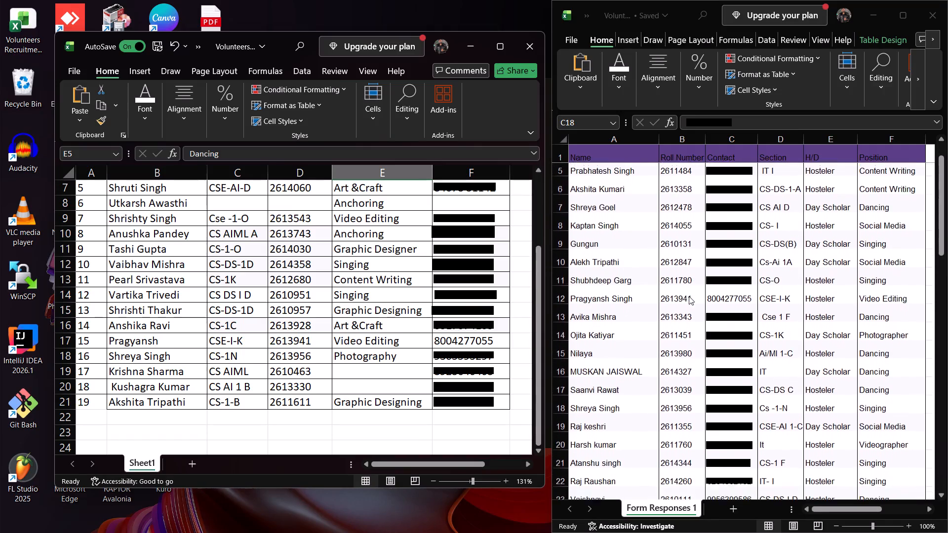
pyautogui.scroll(-1, 689, 296)
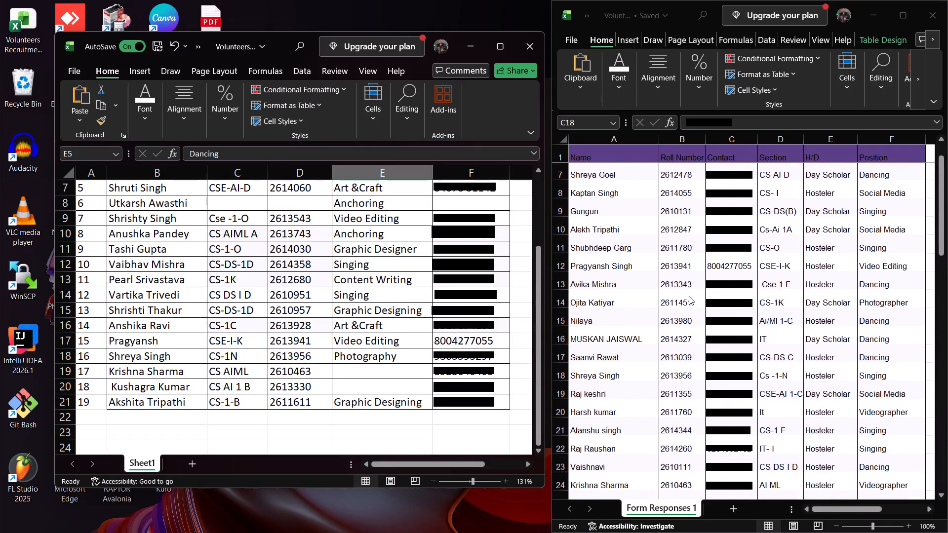
pyautogui.scroll(-2, 689, 296)
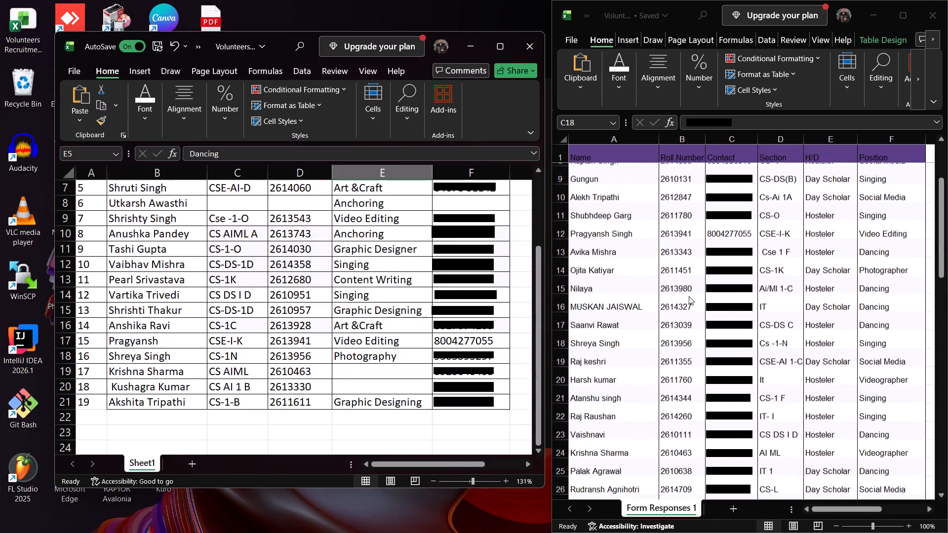
pyautogui.scroll(-2, 689, 296)
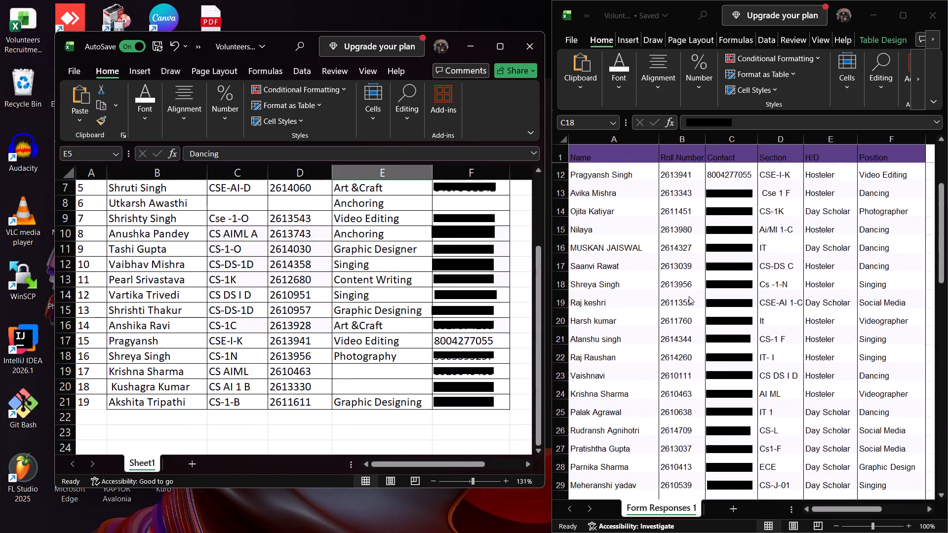
pyautogui.scroll(-2, 689, 296)
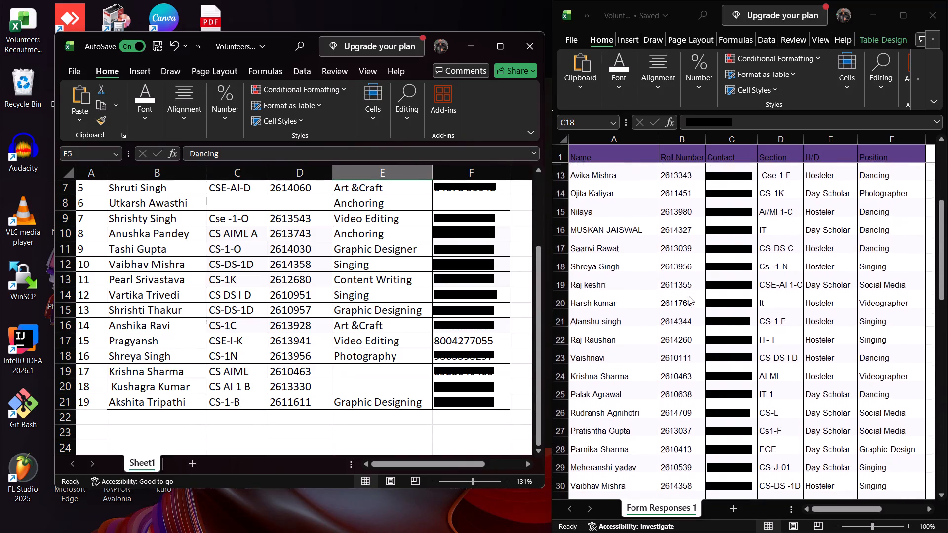
pyautogui.scroll(-1, 689, 296)
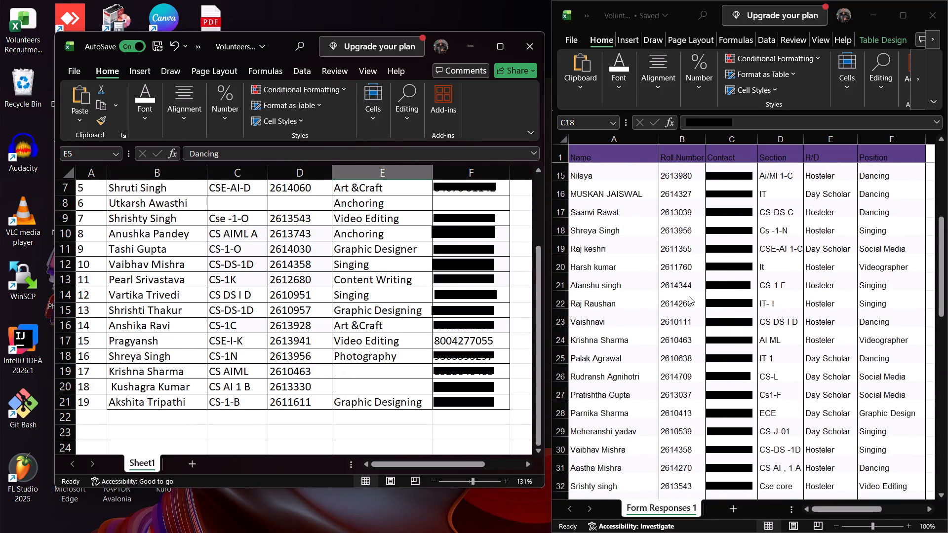
pyautogui.scroll(-1, 689, 296)
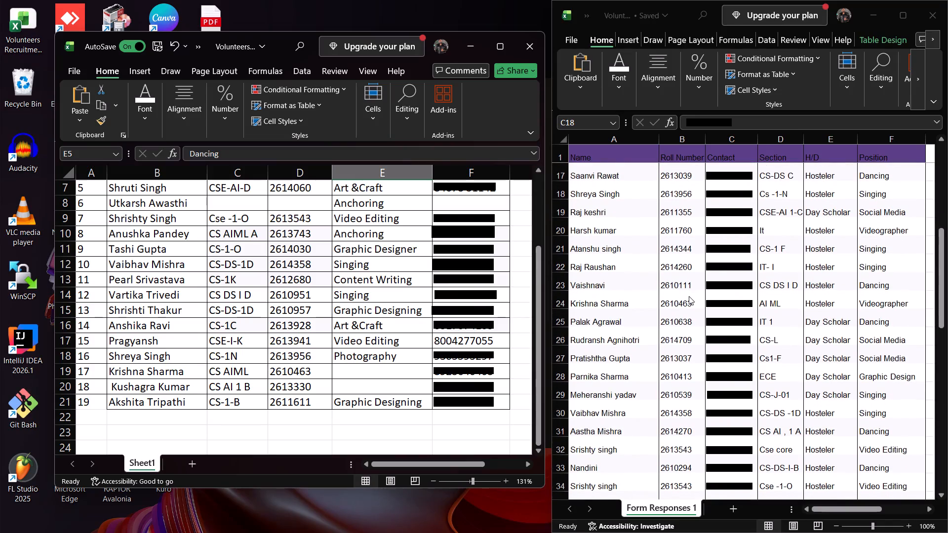
pyautogui.scroll(-1, 689, 296)
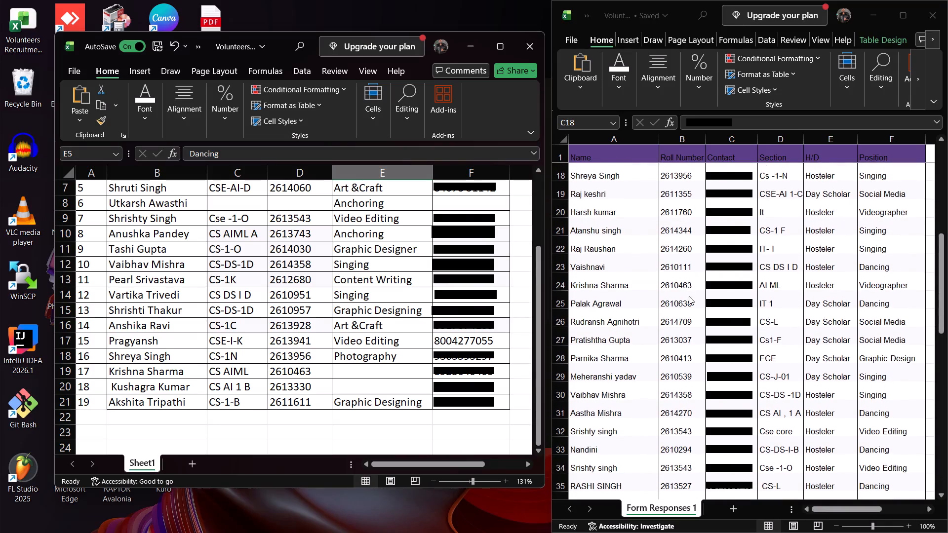
pyautogui.scroll(-1, 689, 296)
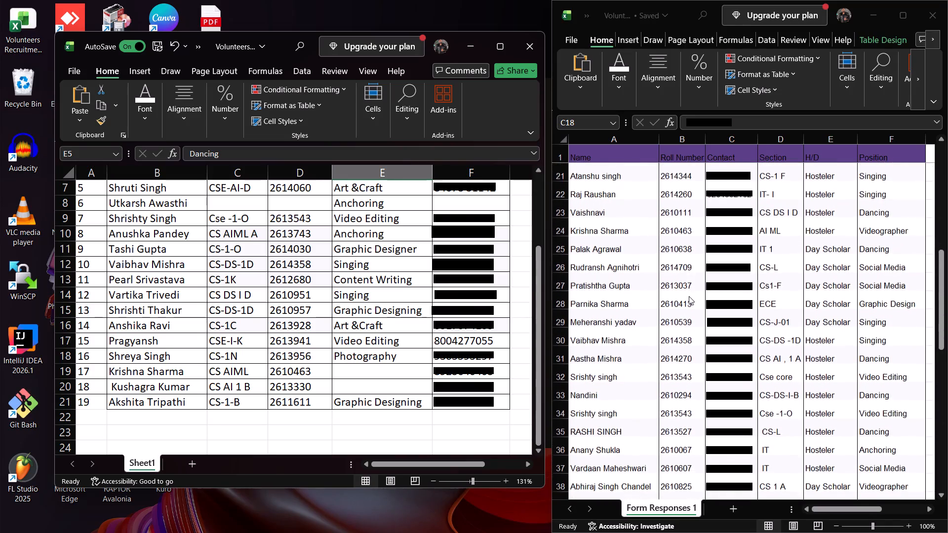
pyautogui.scroll(-2, 689, 296)
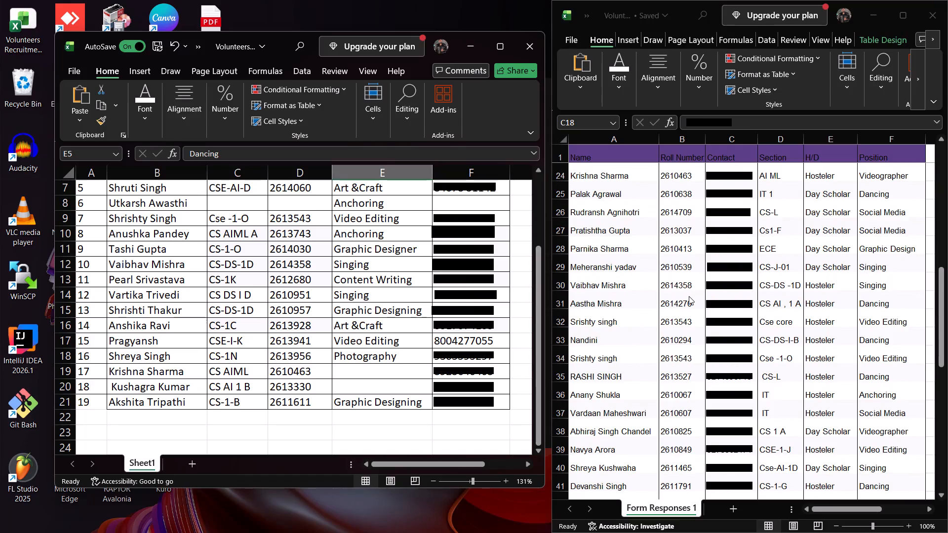
pyautogui.scroll(-1, 689, 296)
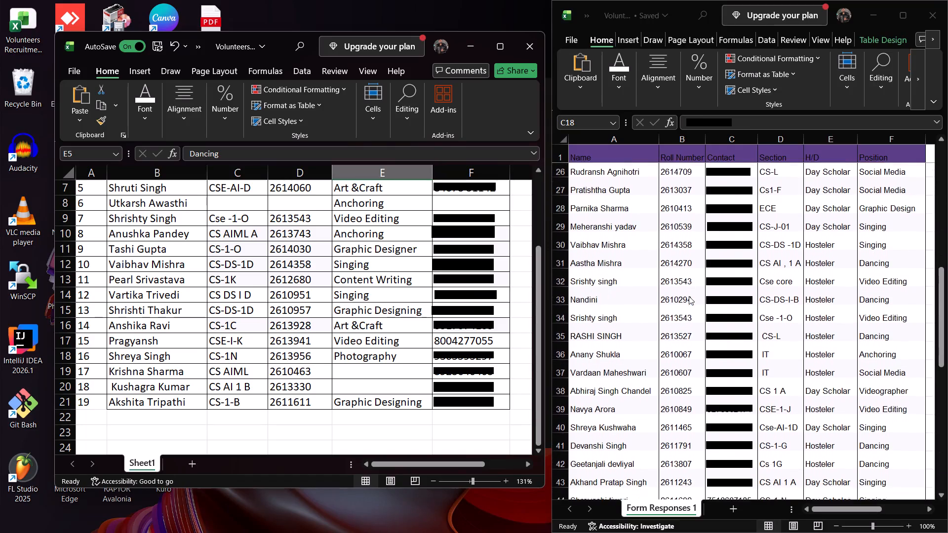
pyautogui.scroll(-2, 689, 296)
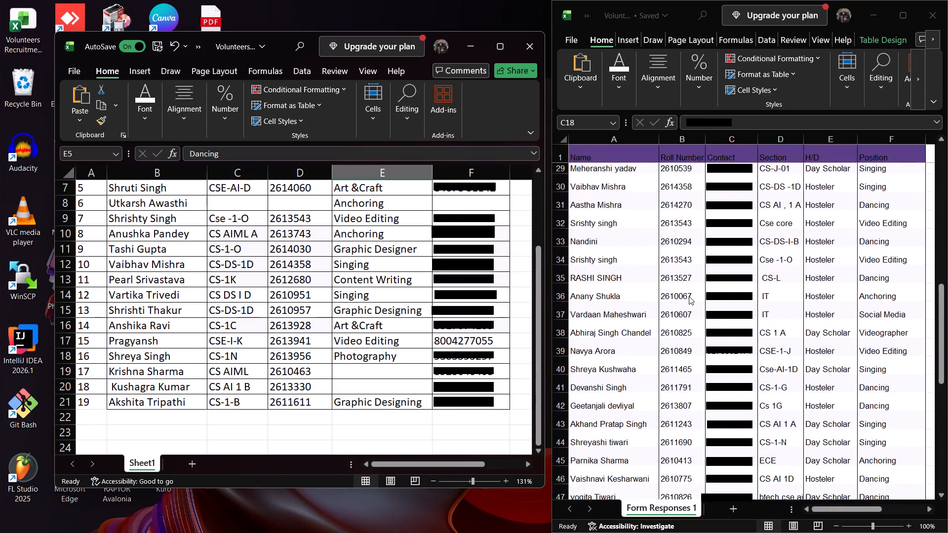
pyautogui.scroll(-2, 689, 296)
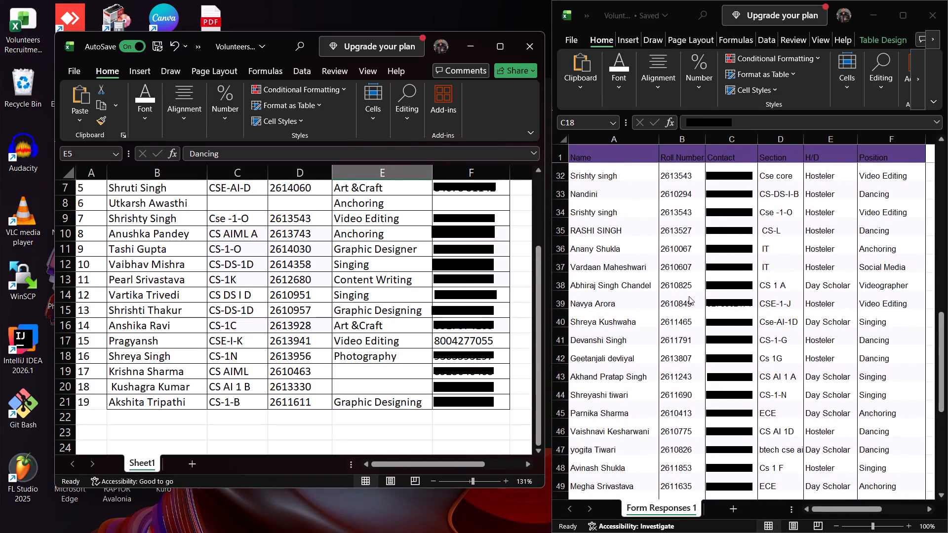
pyautogui.scroll(-2, 689, 296)
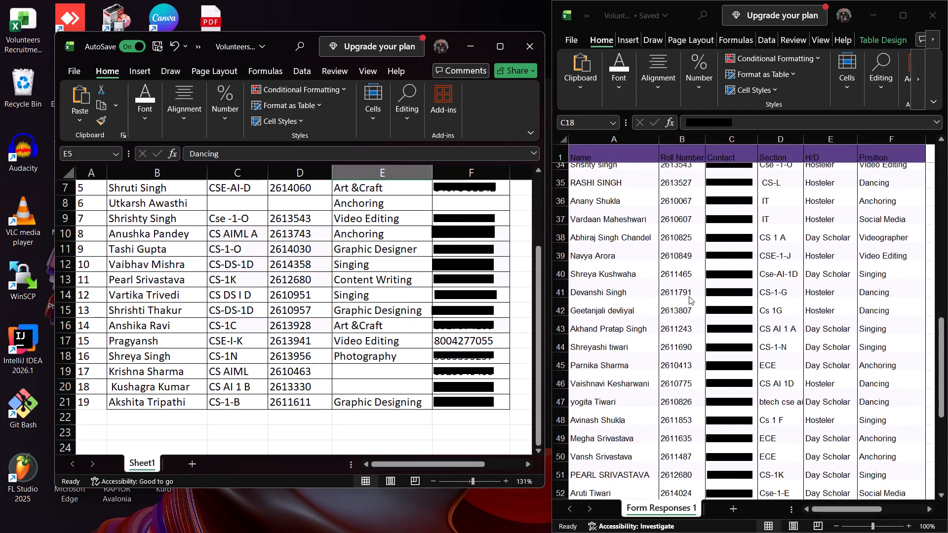
pyautogui.scroll(-1, 689, 296)
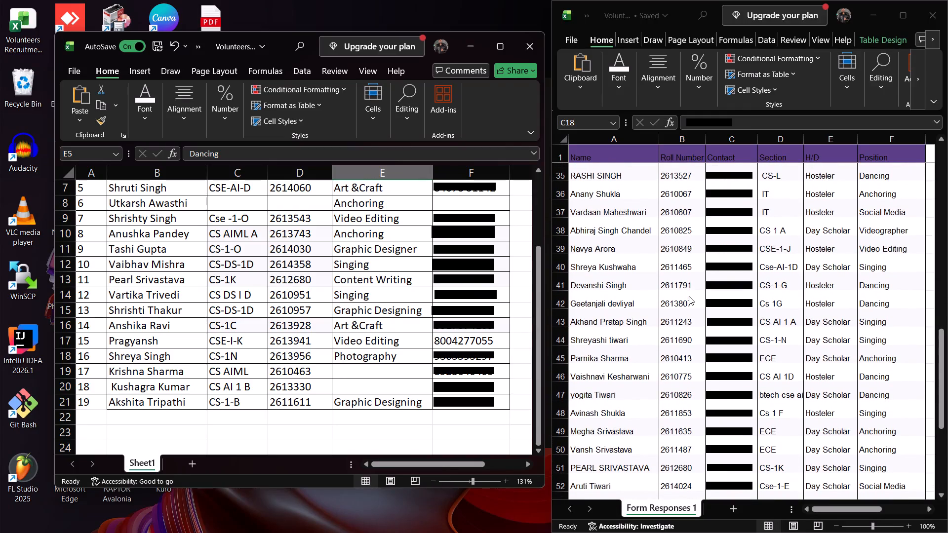
pyautogui.scroll(-1, 689, 296)
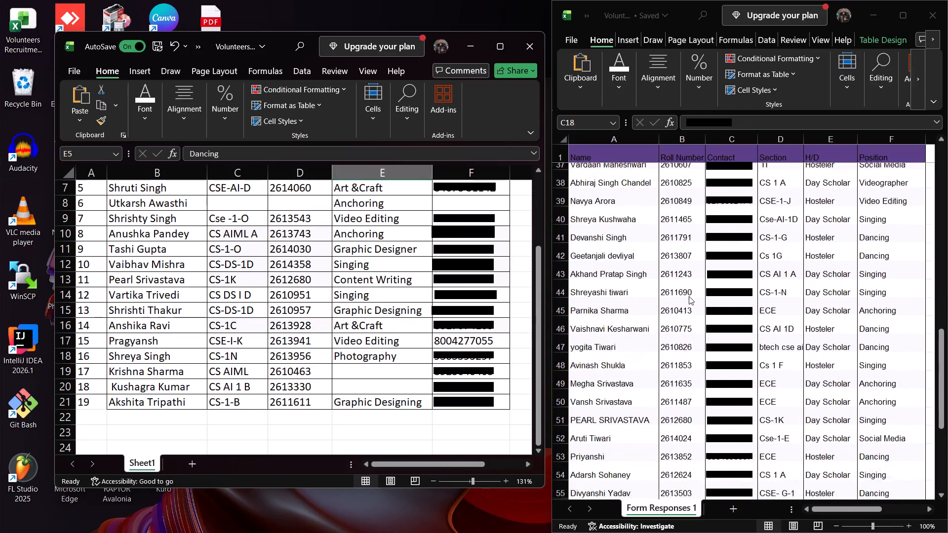
pyautogui.scroll(-1, 689, 296)
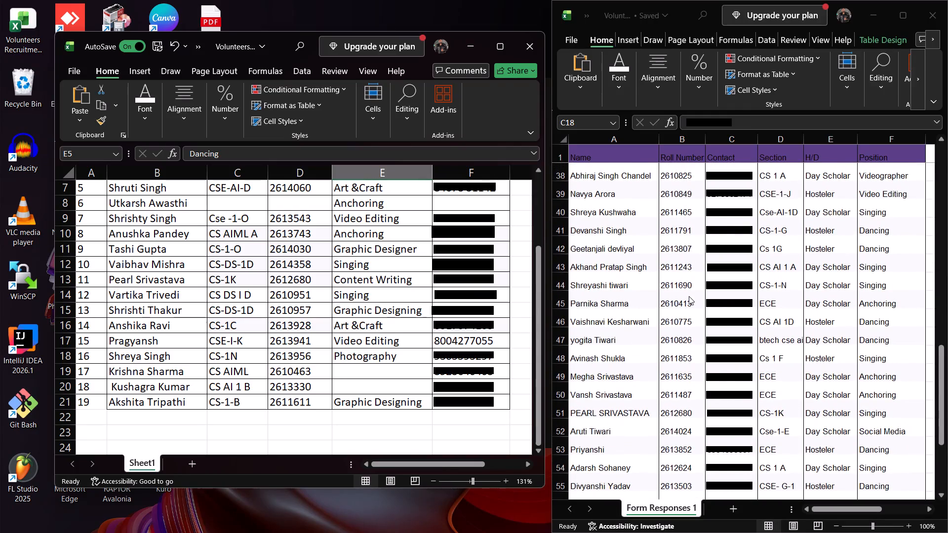
pyautogui.scroll(-1, 689, 296)
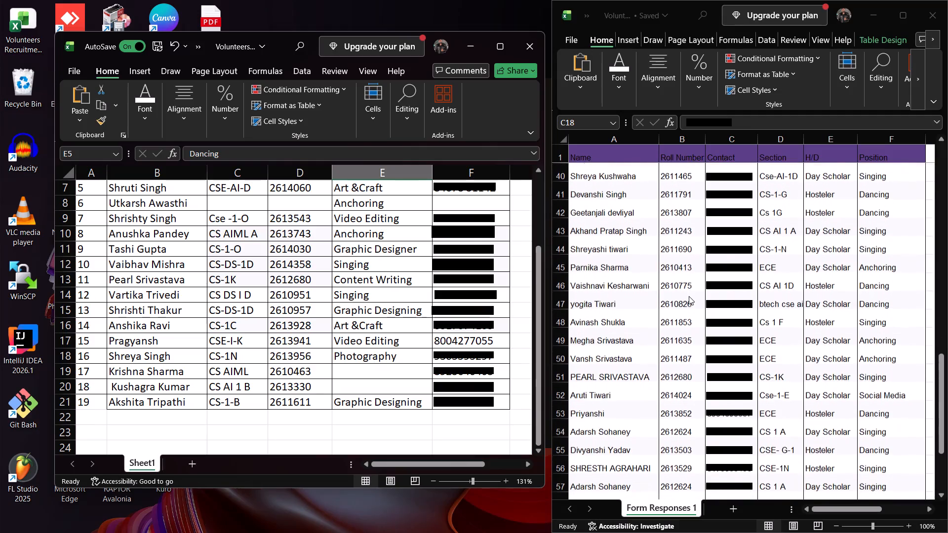
pyautogui.scroll(-2, 689, 296)
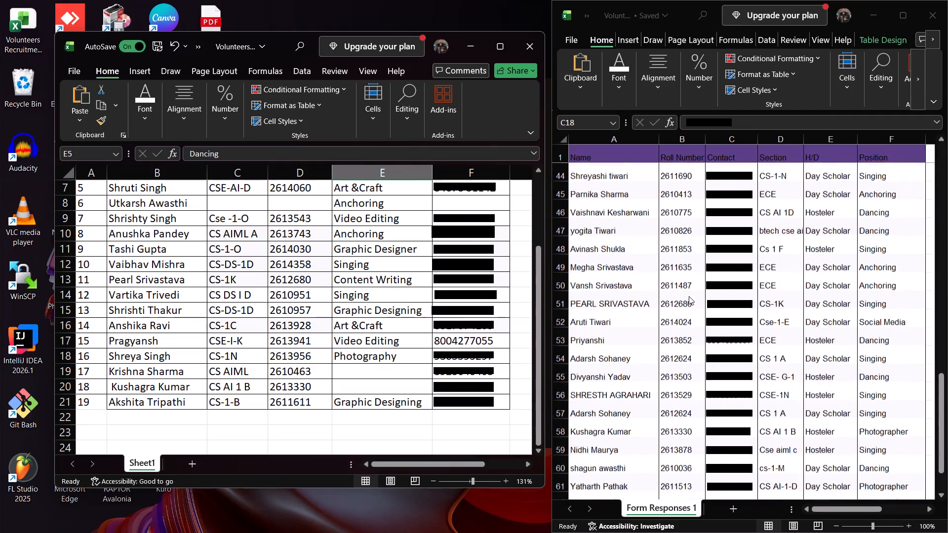
pyautogui.scroll(-2, 689, 296)
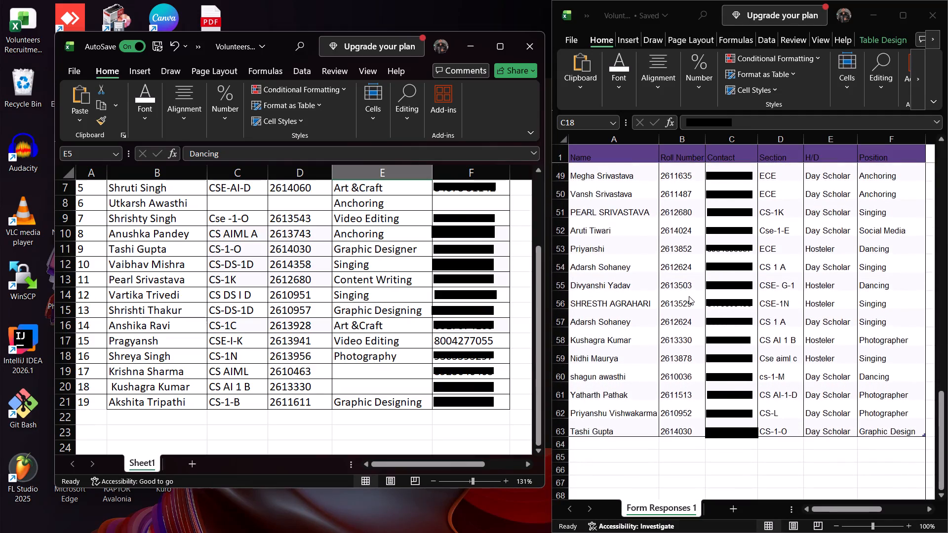
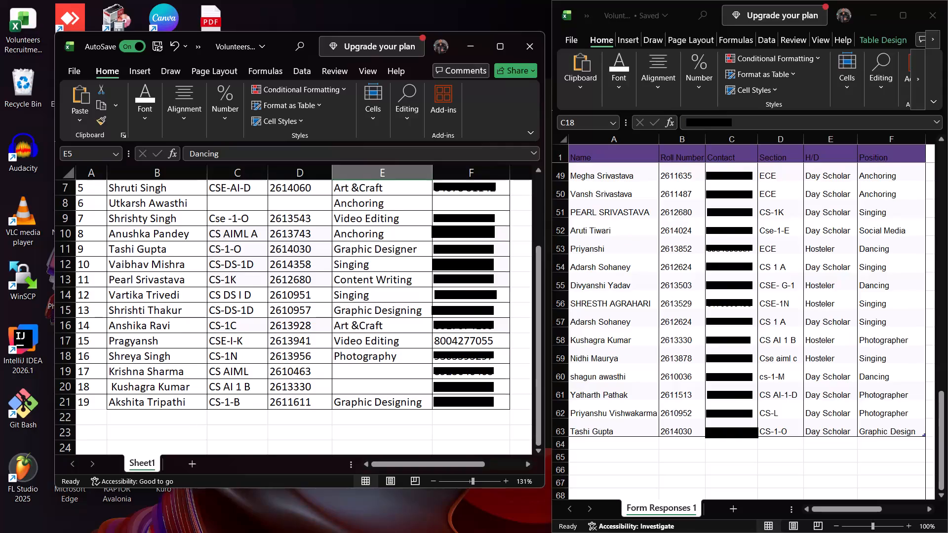
# Look through the volunteers list from top to bottom, checking the empty section cell of volunteer number 6.
pyautogui.scroll(1, 392, 321)
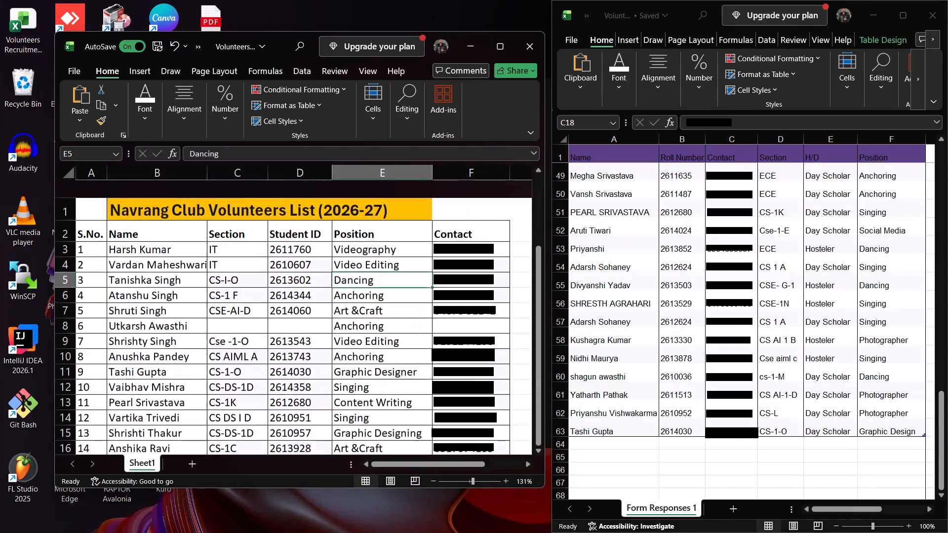
pyautogui.scroll(1, 392, 321)
pyautogui.click(235, 310)
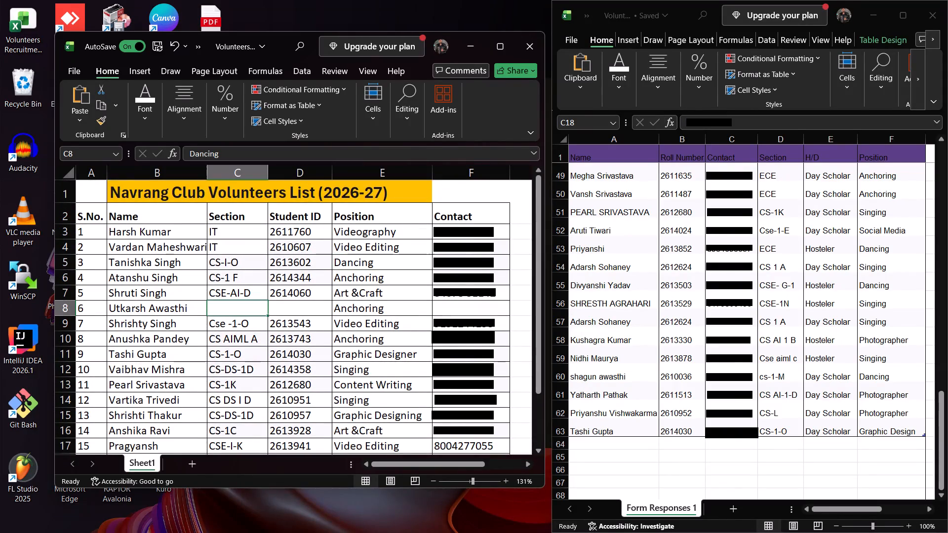
pyautogui.scroll(-1, 425, 304)
pyautogui.scroll(1, 425, 304)
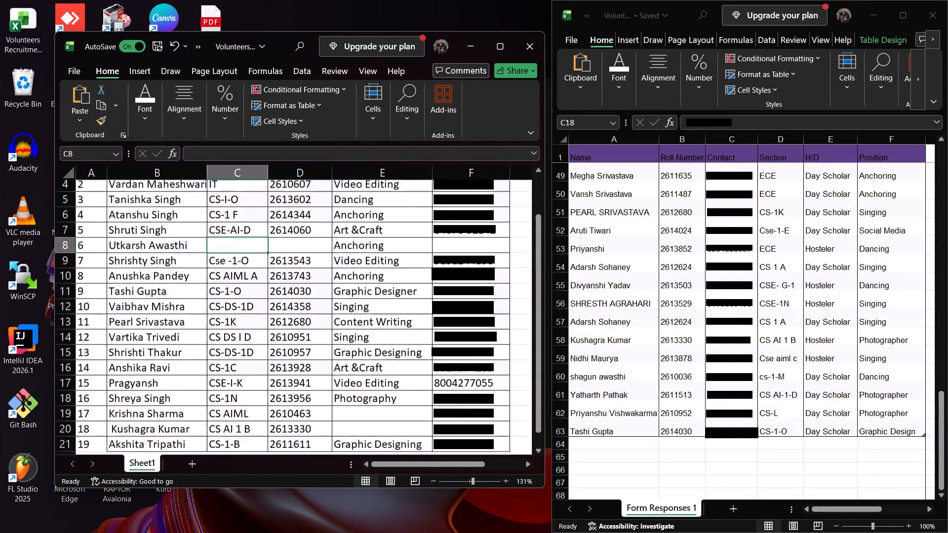
pyautogui.scroll(1, 425, 304)
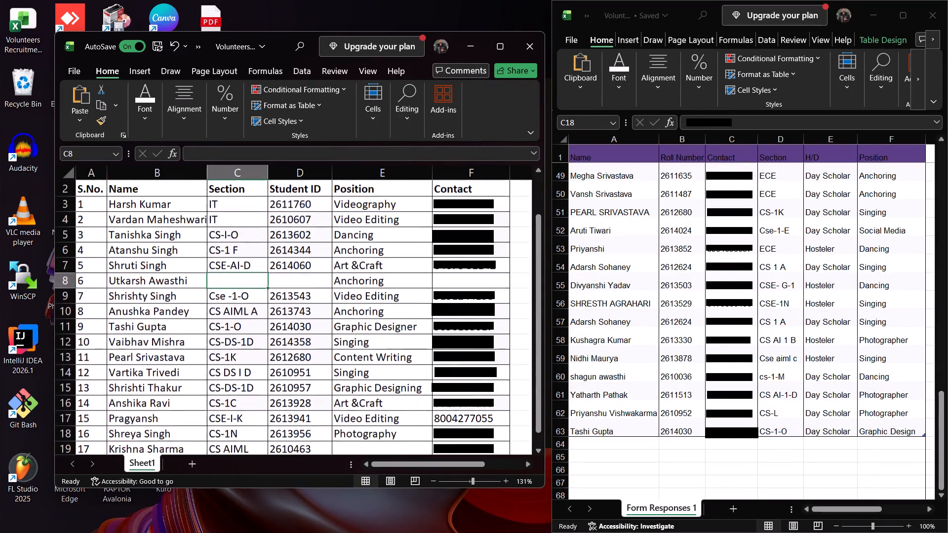
pyautogui.scroll(1, 425, 304)
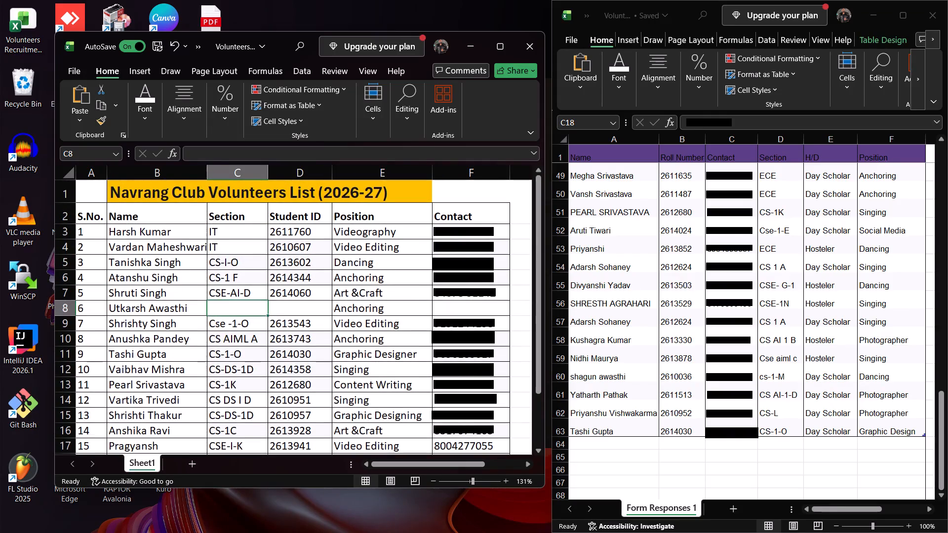
# Review the Position column of the volunteers list, checking individual entries from Videography to Singing and reading through to the last volunteer.
pyautogui.click(365, 263)
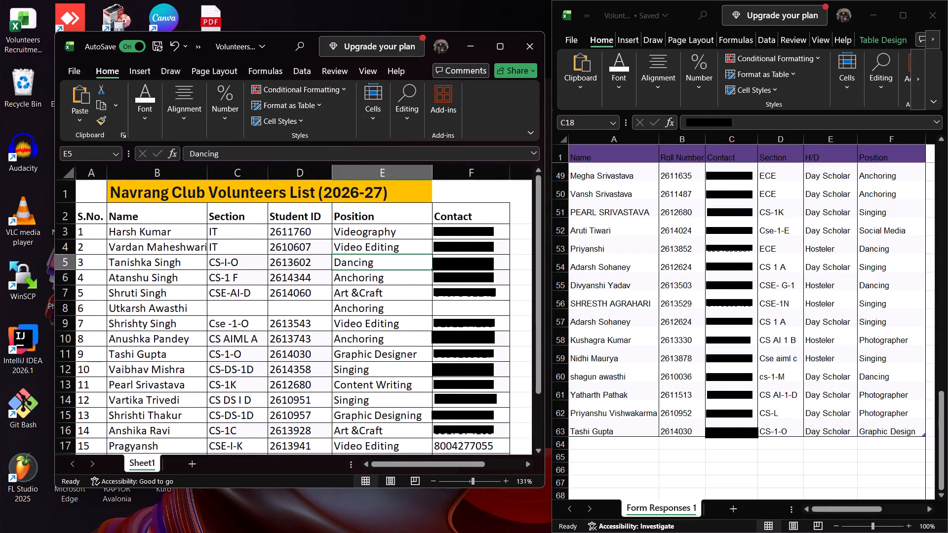
pyautogui.click(363, 278)
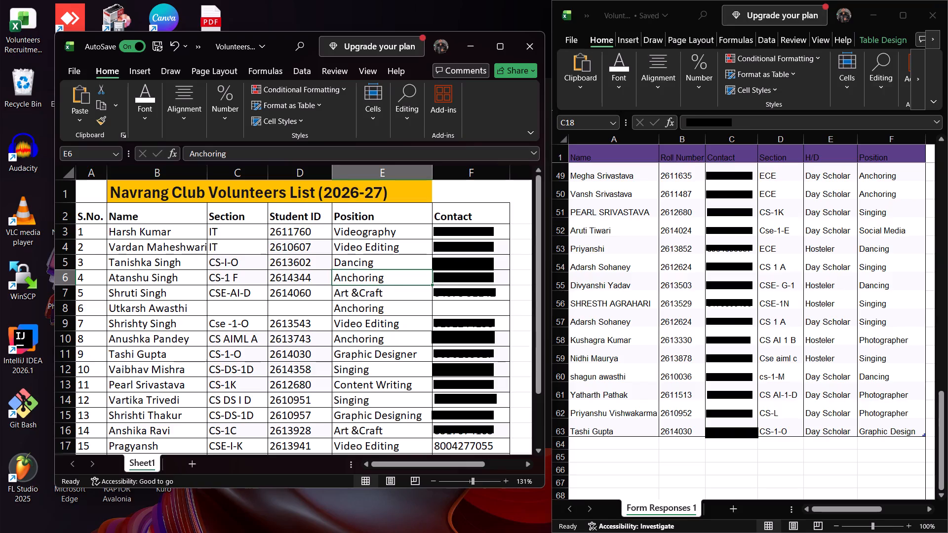
pyautogui.click(363, 278)
pyautogui.scroll(-1, 363, 278)
pyautogui.click(355, 298)
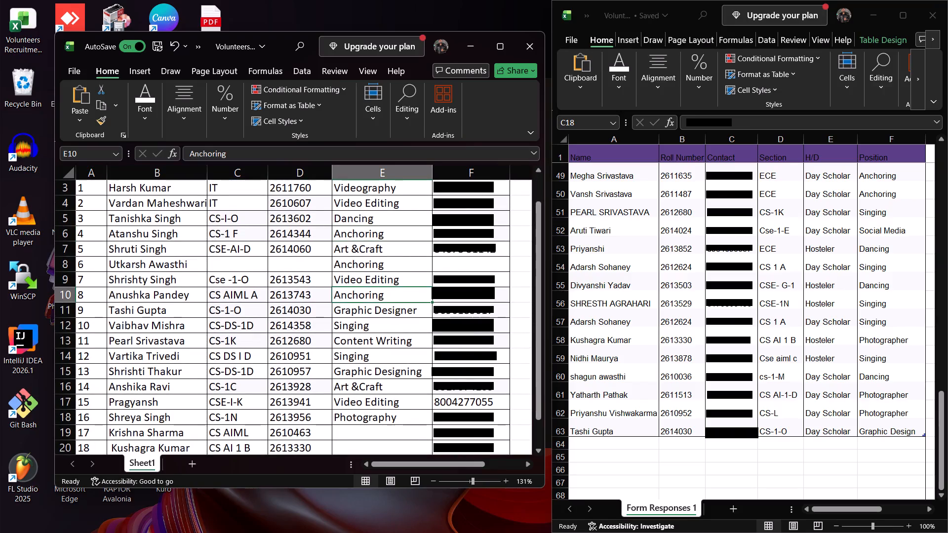
pyautogui.click(358, 356)
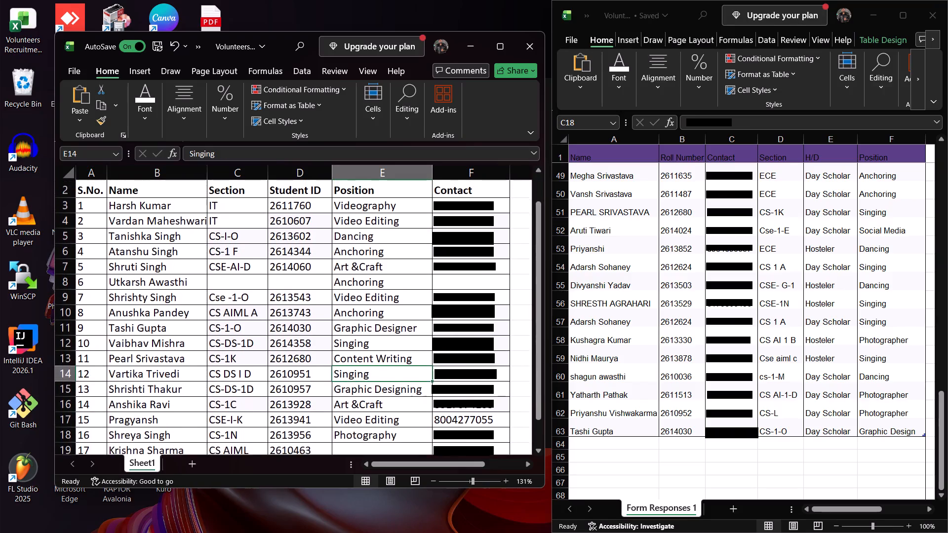
pyautogui.click(349, 342)
pyautogui.click(352, 239)
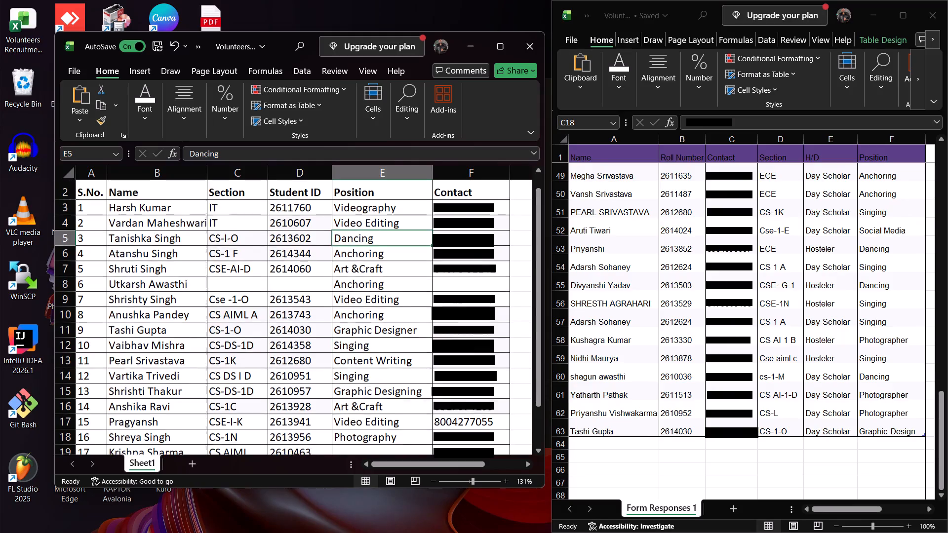
pyautogui.click(359, 209)
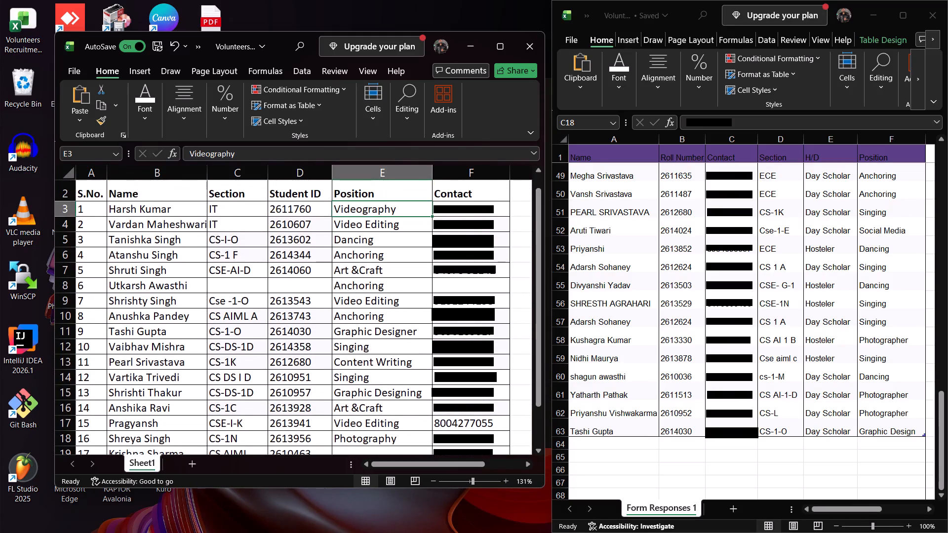
pyautogui.scroll(-2, 359, 209)
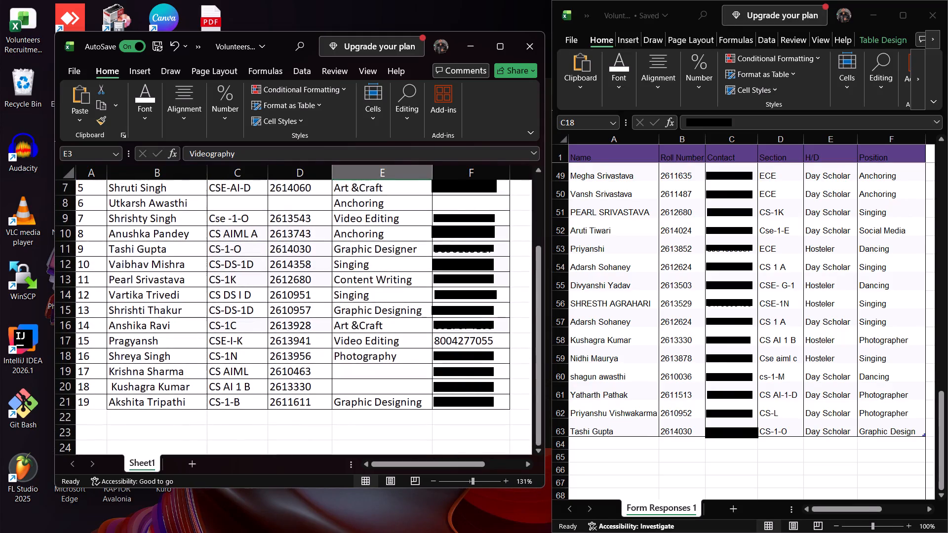
pyautogui.scroll(1, 346, 369)
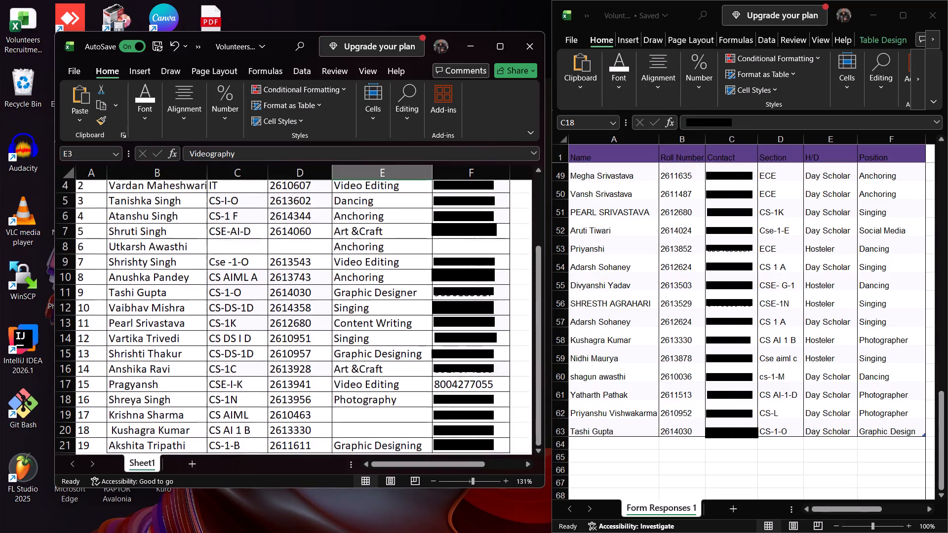
pyautogui.scroll(1, 346, 369)
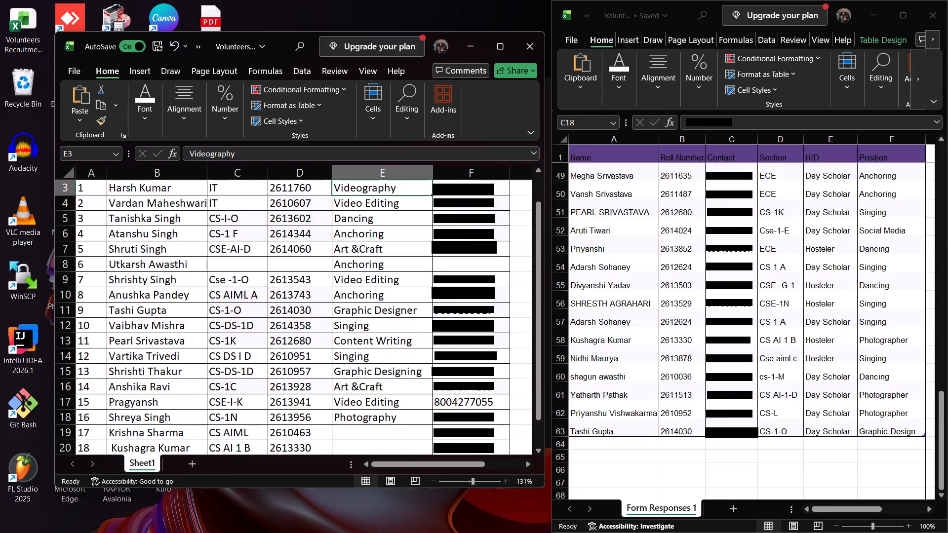
pyautogui.scroll(1, 346, 369)
pyautogui.scroll(-3, 346, 369)
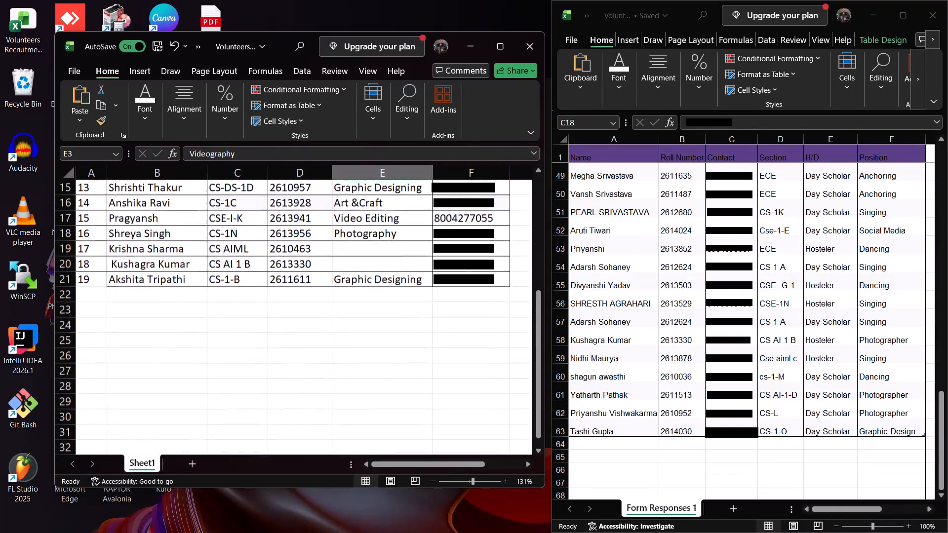
pyautogui.scroll(6, 346, 369)
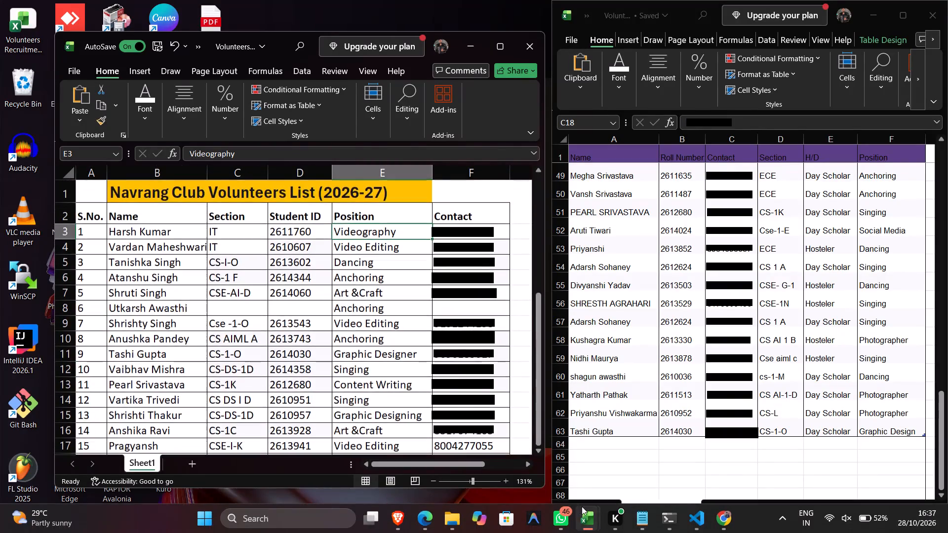
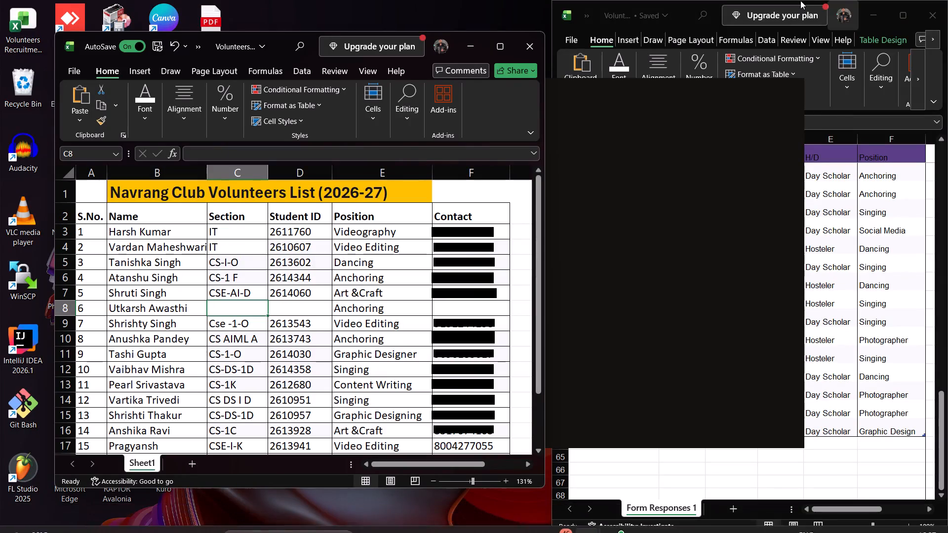
# Look back through the recruitment form responses from the last entries to the middle ones, checking them beside the volunteers list.
pyautogui.click(683, 7)
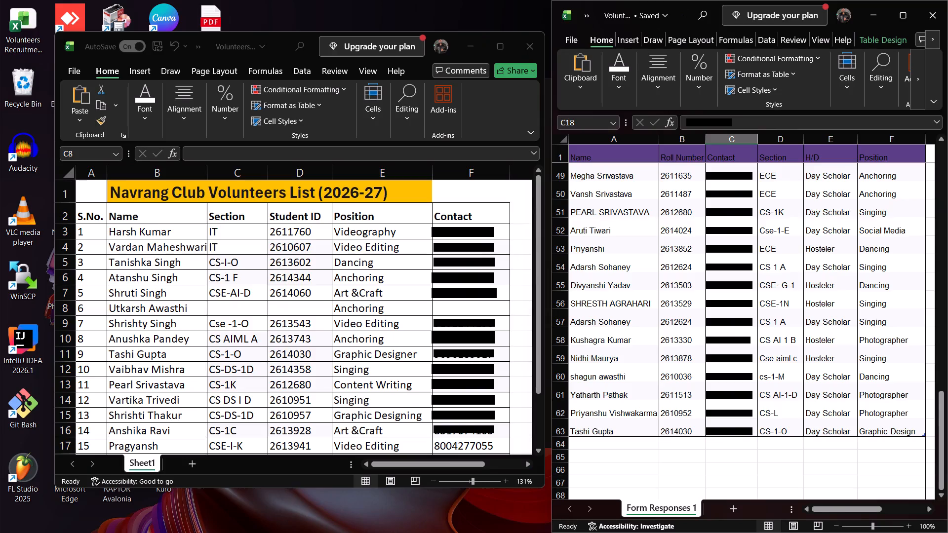
pyautogui.scroll(1, 677, 371)
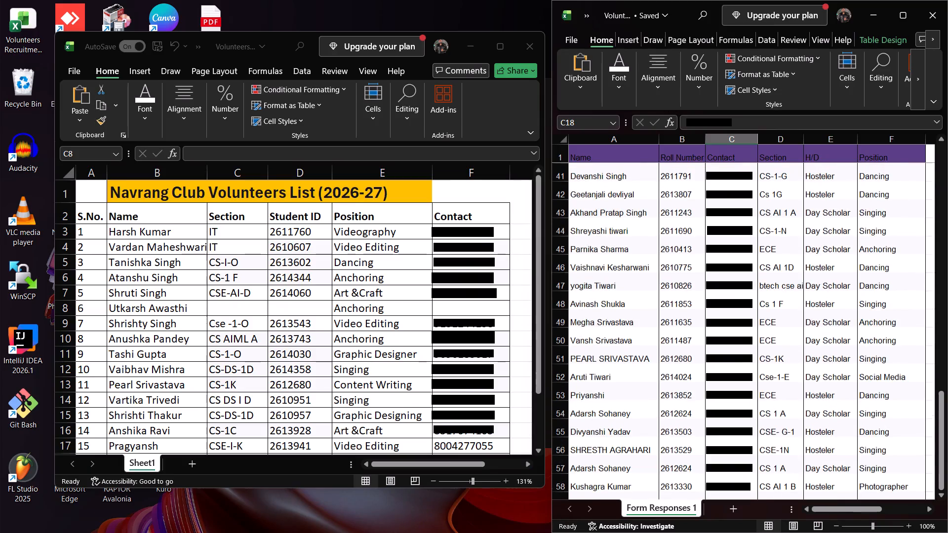
pyautogui.scroll(4, 677, 371)
pyautogui.scroll(1, 202, 317)
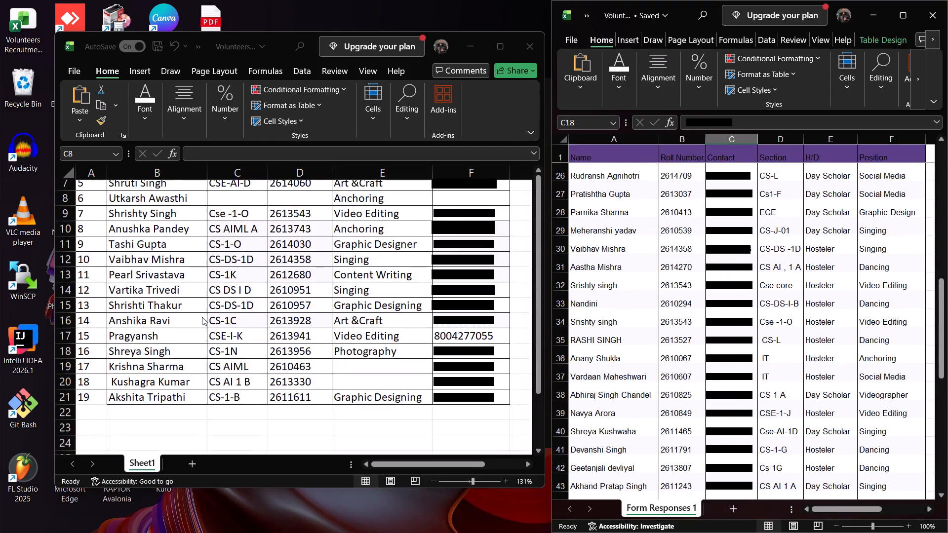
pyautogui.scroll(1, 202, 317)
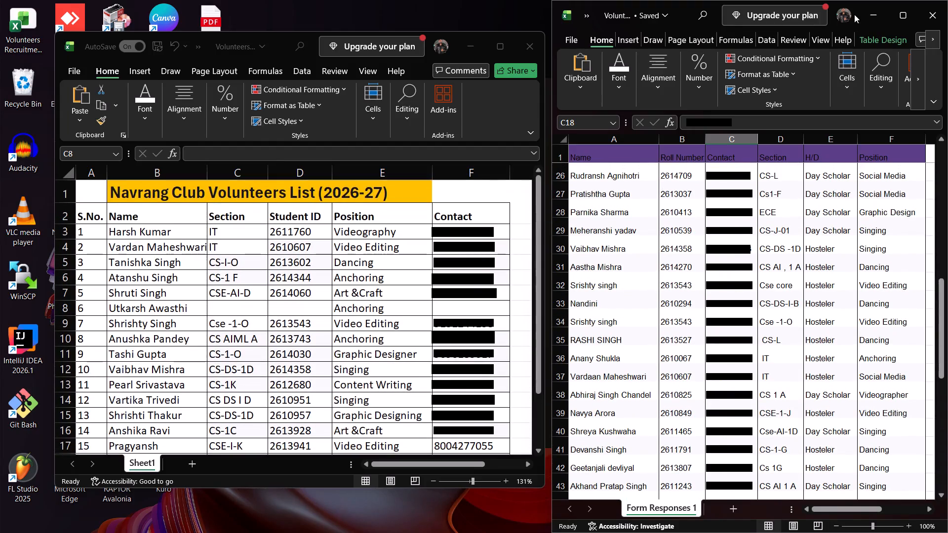
pyautogui.click(863, 14)
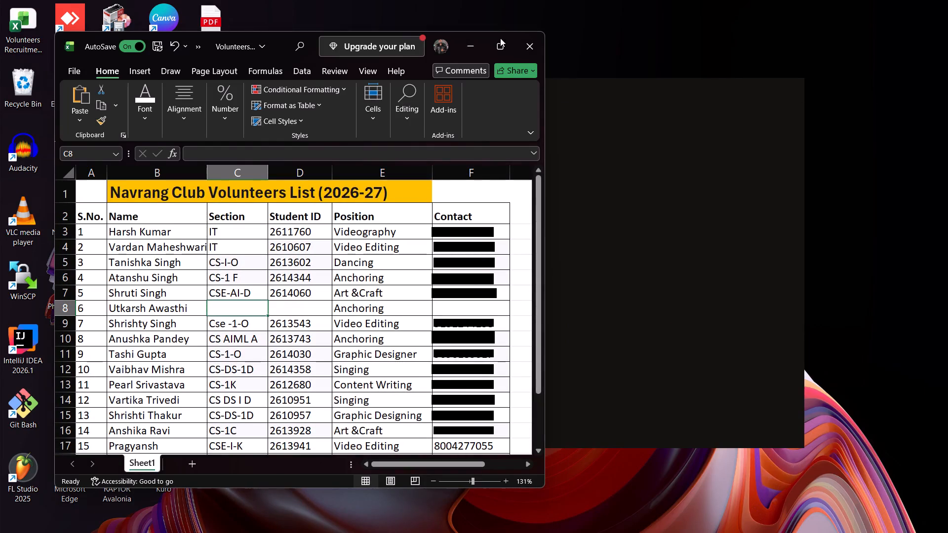
# Set the position of volunteer number 15 to Videography in the volunteers list.
pyautogui.click(502, 38)
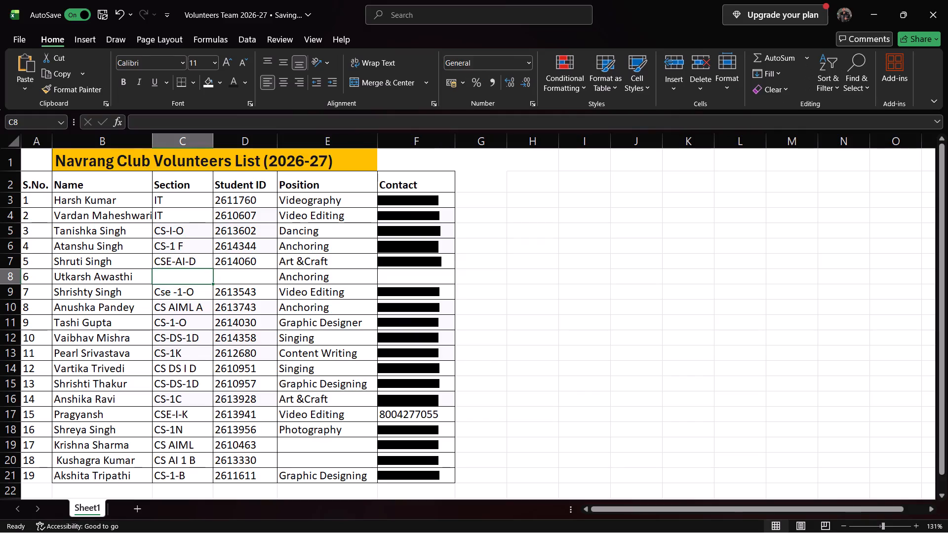
pyautogui.click(295, 415)
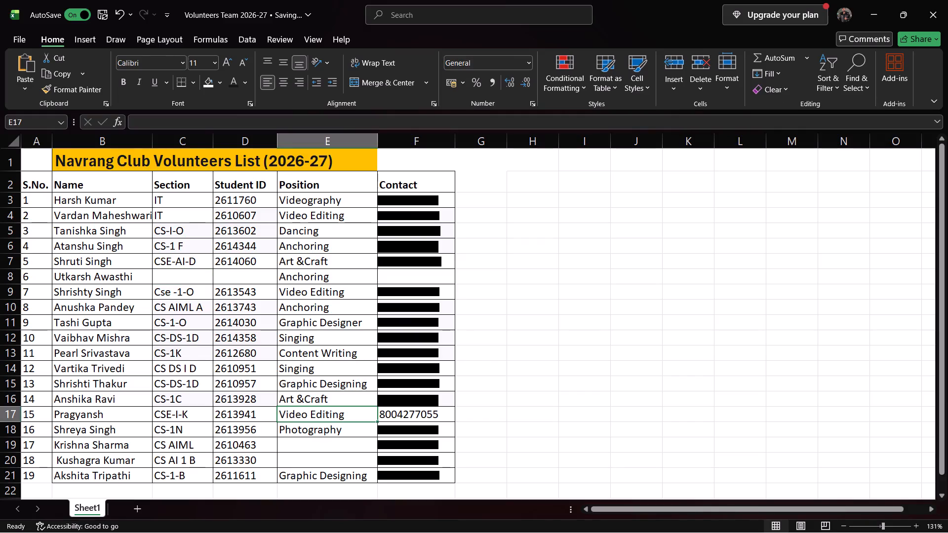
pyautogui.click(311, 401)
pyautogui.click(310, 417)
pyautogui.click(306, 414)
pyautogui.click(311, 291)
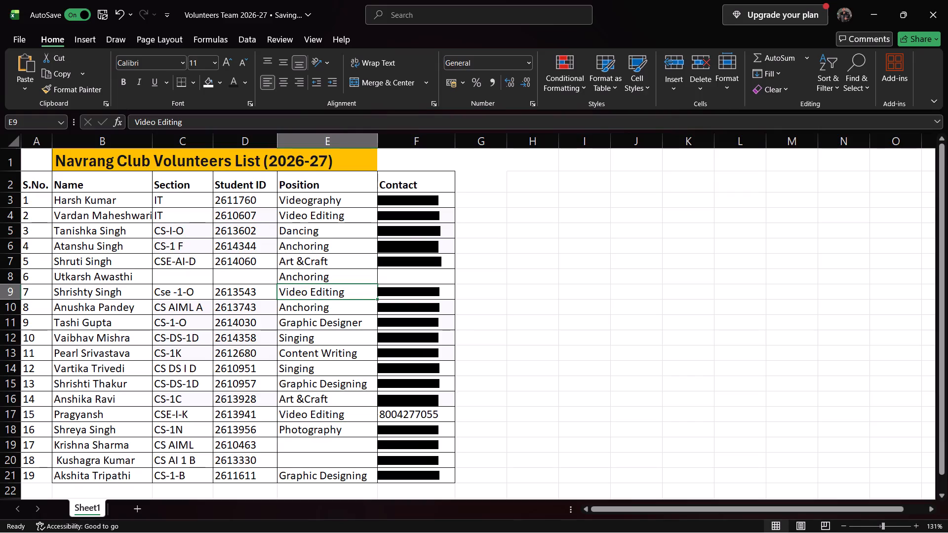
pyautogui.click(311, 413)
pyautogui.press('BackSpace')
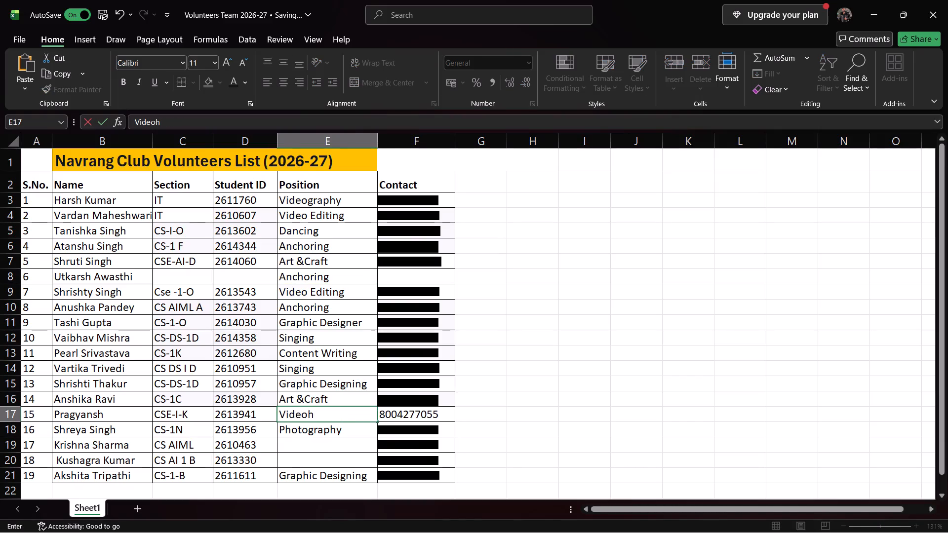
pyautogui.press('BackSpace')
pyautogui.write('grao')
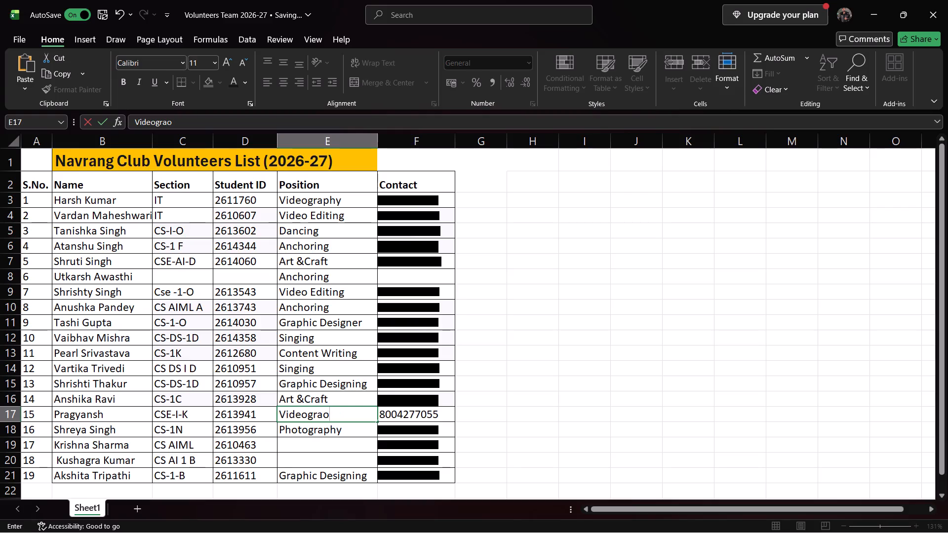
pyautogui.press('BackSpace')
pyautogui.write('phy')
pyautogui.click(310, 446)
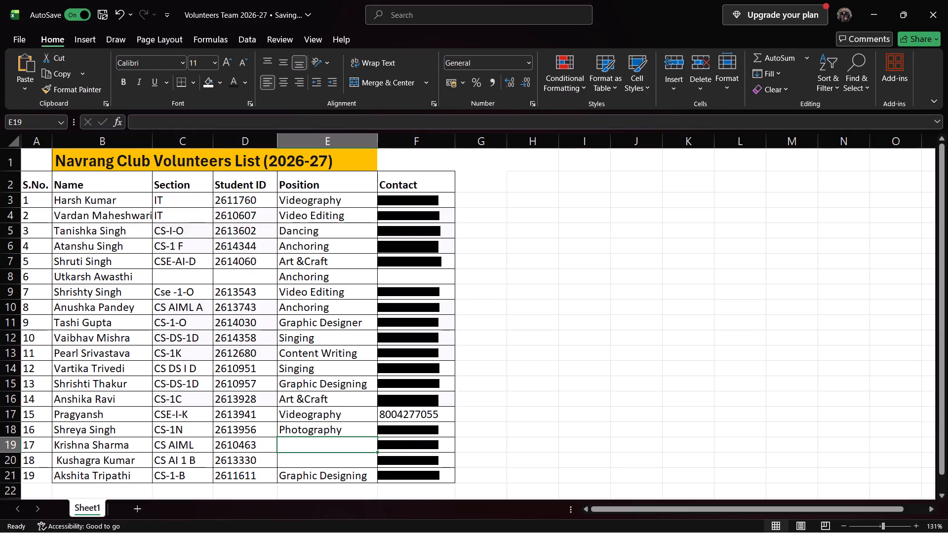
# Review the Position entries of volunteers number 8 to 13 and look through the rest of the volunteers list.
pyautogui.click(296, 356)
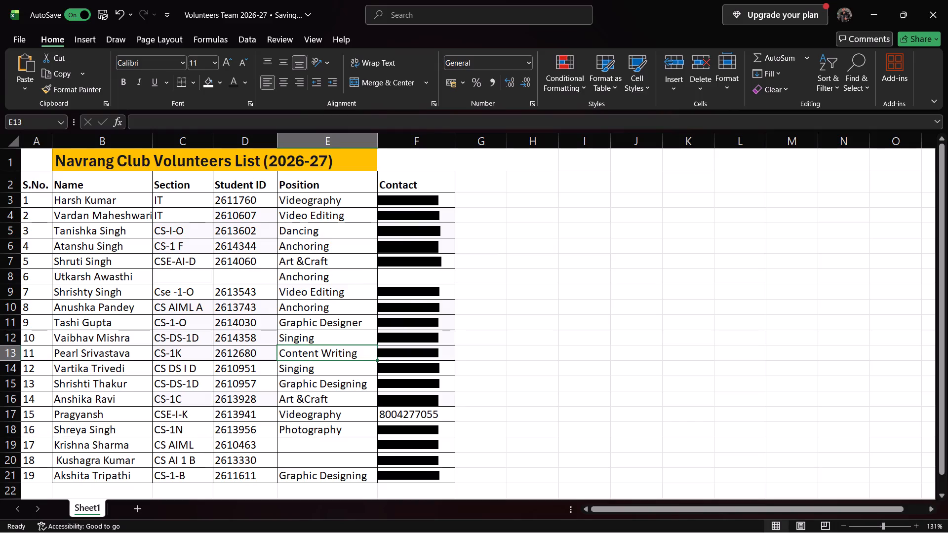
pyautogui.click(297, 310)
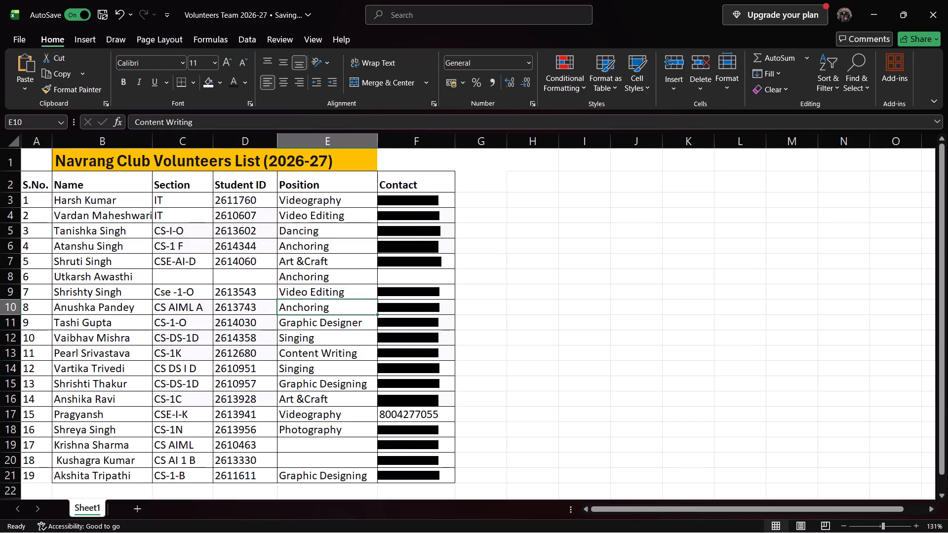
pyautogui.click(306, 342)
pyautogui.click(301, 320)
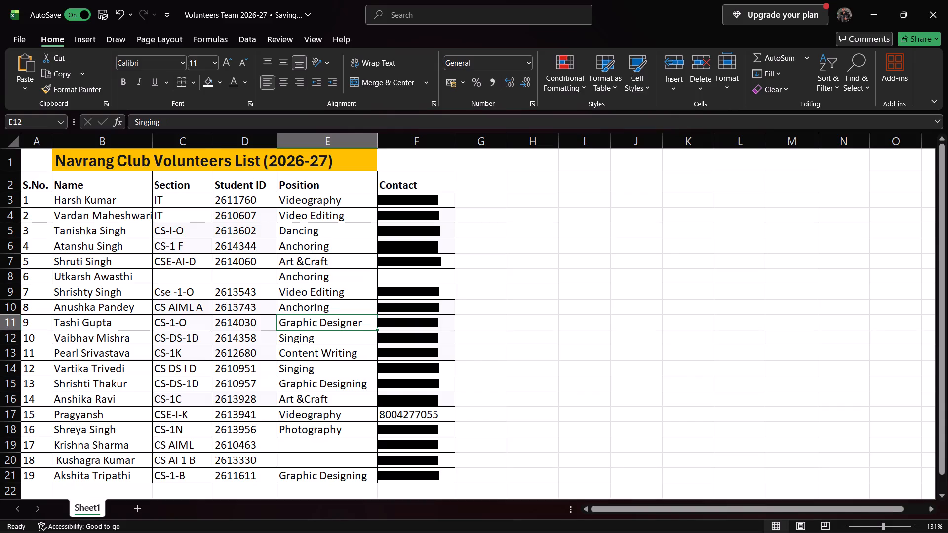
pyautogui.click(299, 369)
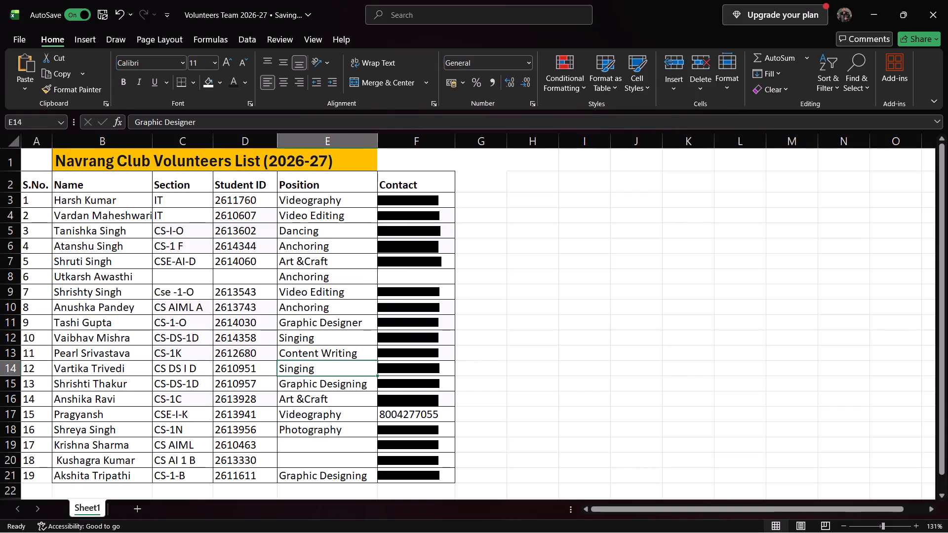
pyautogui.click(300, 386)
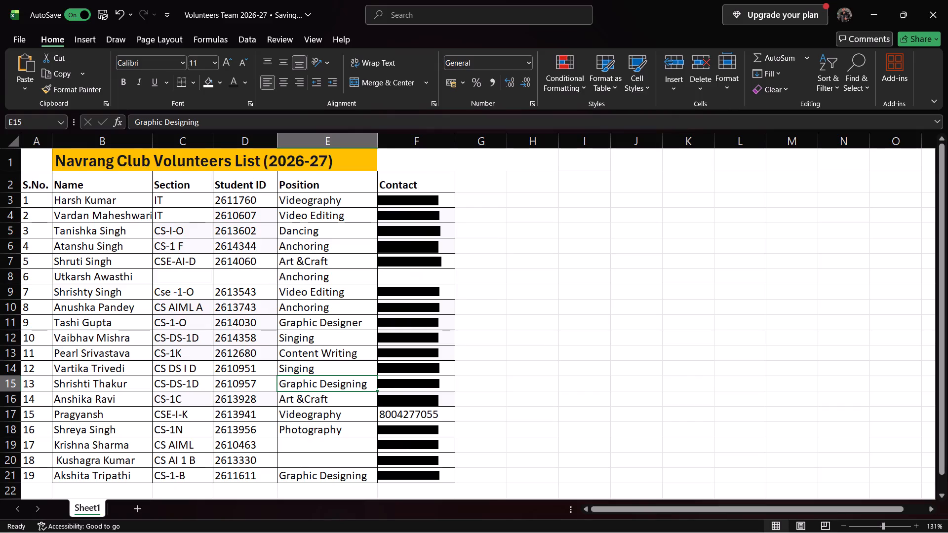
pyautogui.scroll(-1, 318, 376)
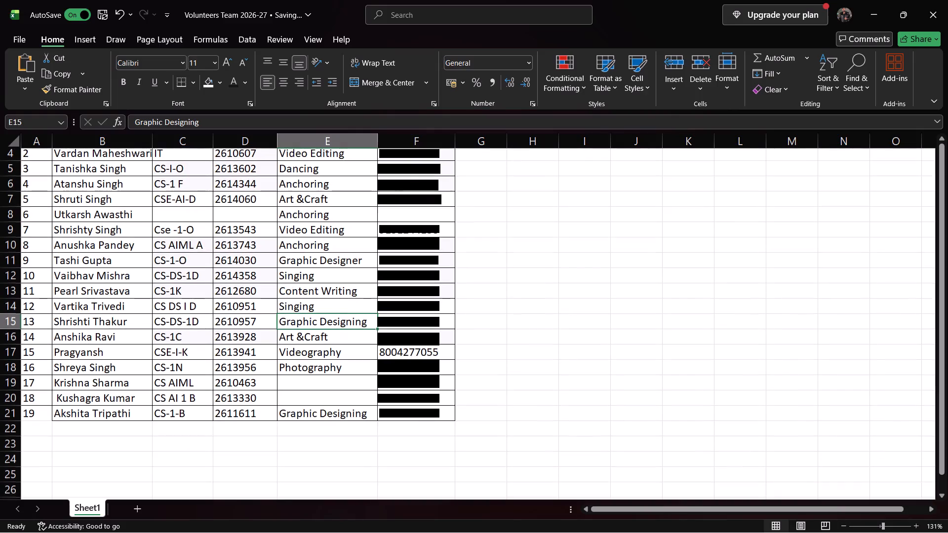
pyautogui.scroll(-1, 318, 376)
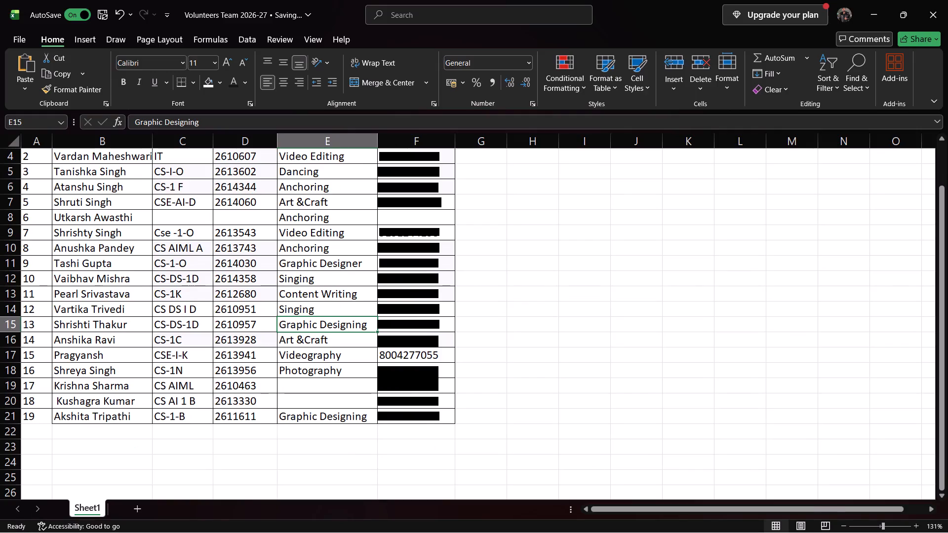
pyautogui.scroll(2, 318, 376)
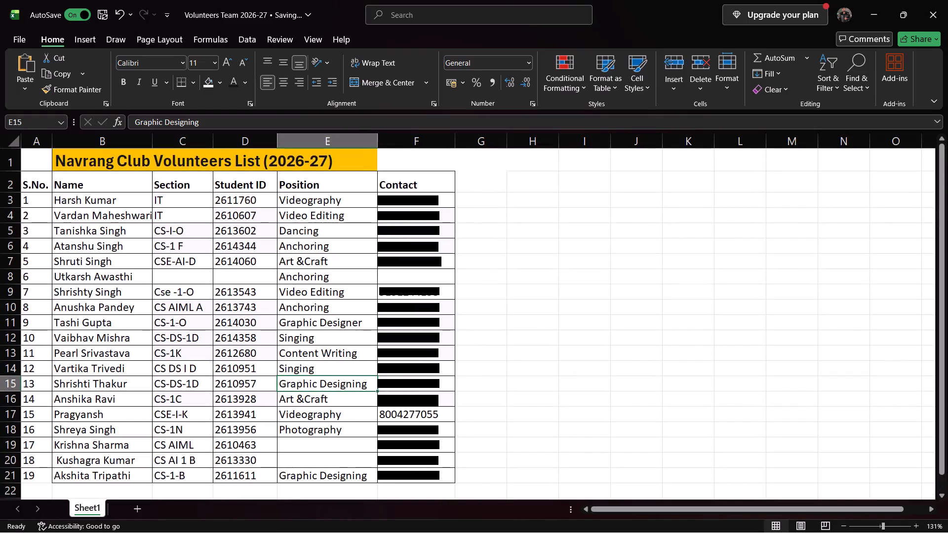
# Clear the position entry of volunteer number 5.
pyautogui.click(297, 257)
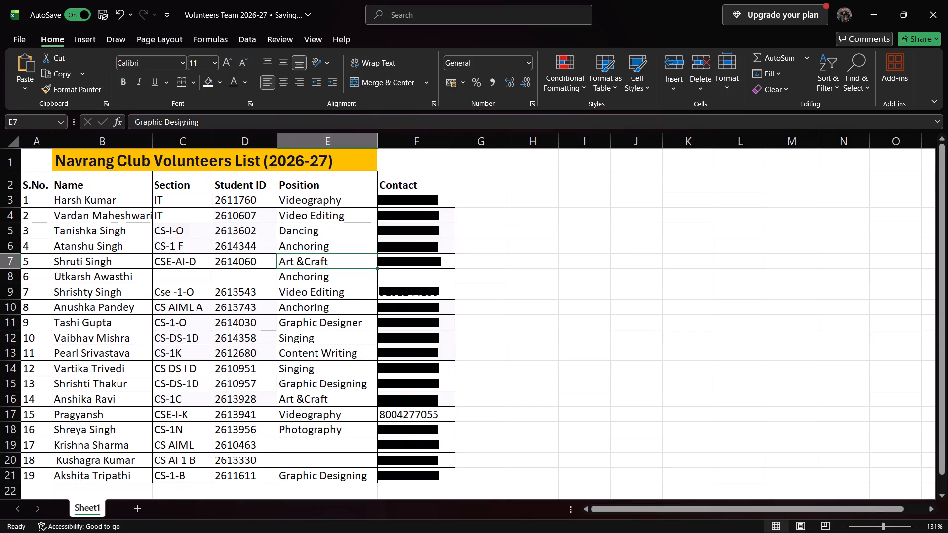
pyautogui.click(316, 260)
pyautogui.press('BackSpace')
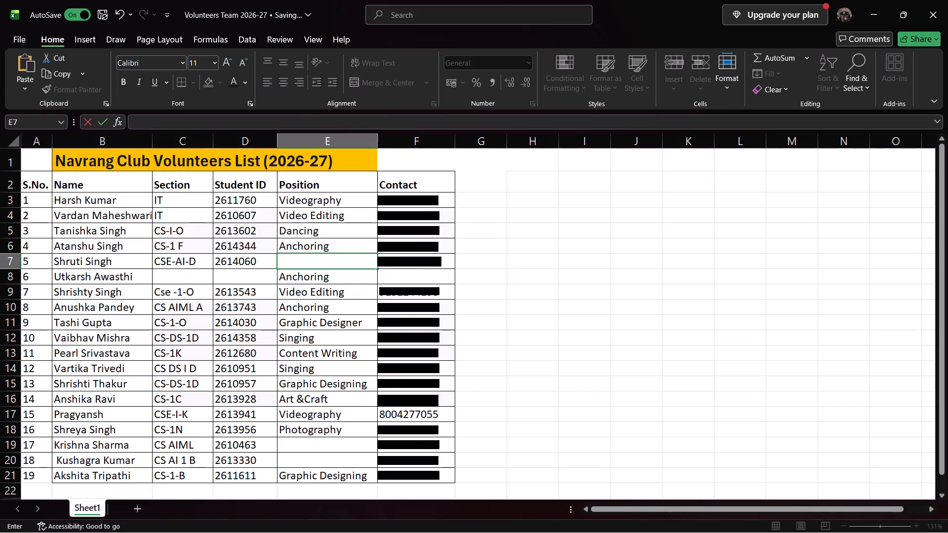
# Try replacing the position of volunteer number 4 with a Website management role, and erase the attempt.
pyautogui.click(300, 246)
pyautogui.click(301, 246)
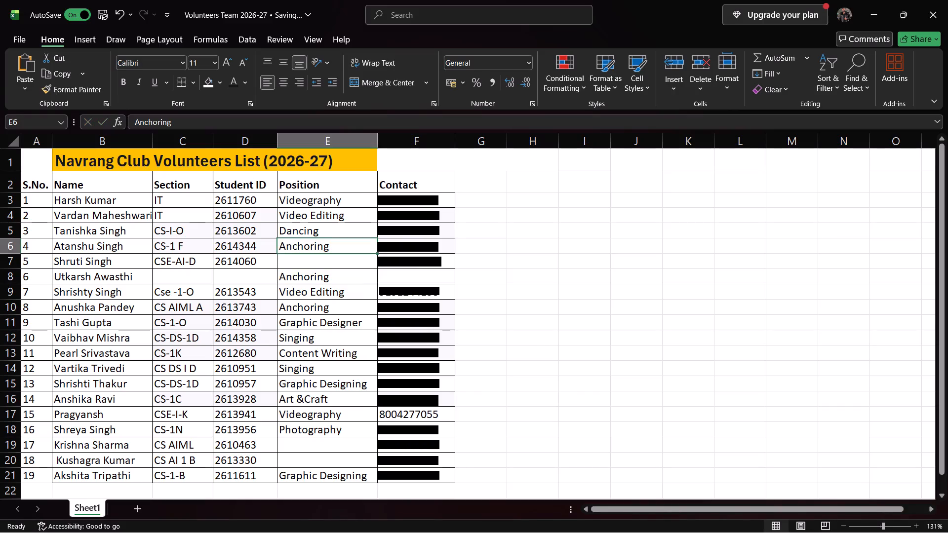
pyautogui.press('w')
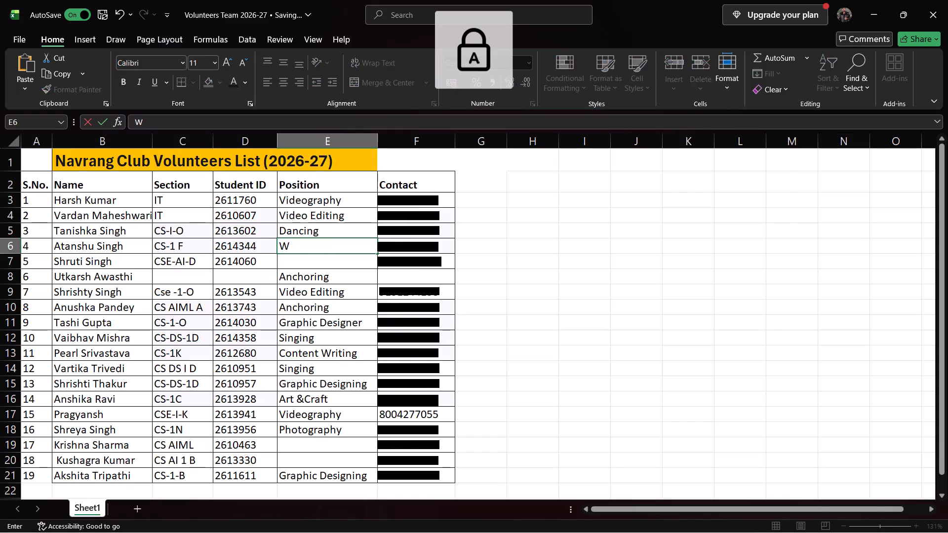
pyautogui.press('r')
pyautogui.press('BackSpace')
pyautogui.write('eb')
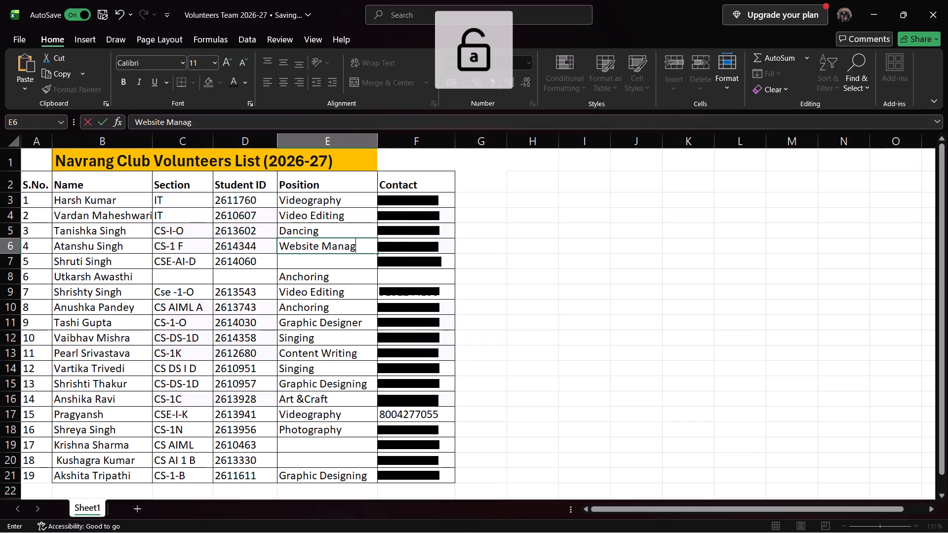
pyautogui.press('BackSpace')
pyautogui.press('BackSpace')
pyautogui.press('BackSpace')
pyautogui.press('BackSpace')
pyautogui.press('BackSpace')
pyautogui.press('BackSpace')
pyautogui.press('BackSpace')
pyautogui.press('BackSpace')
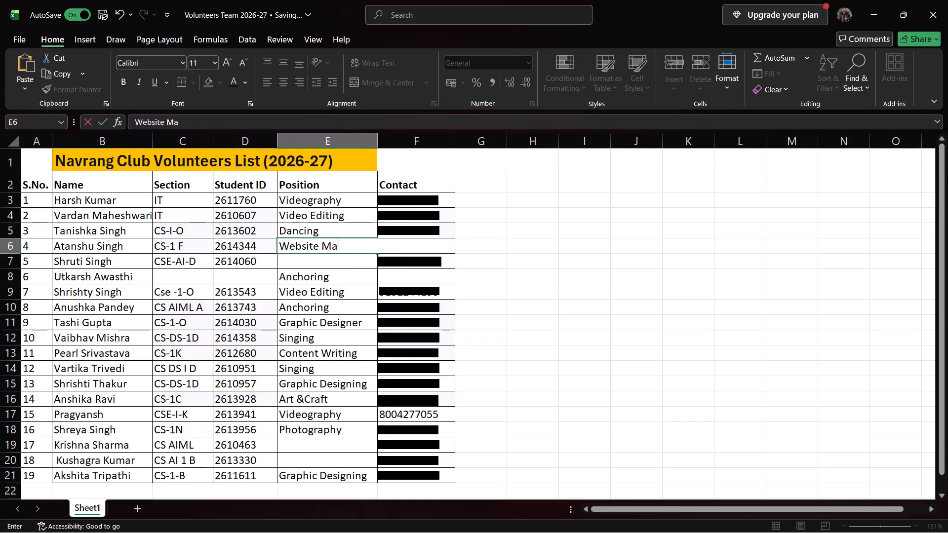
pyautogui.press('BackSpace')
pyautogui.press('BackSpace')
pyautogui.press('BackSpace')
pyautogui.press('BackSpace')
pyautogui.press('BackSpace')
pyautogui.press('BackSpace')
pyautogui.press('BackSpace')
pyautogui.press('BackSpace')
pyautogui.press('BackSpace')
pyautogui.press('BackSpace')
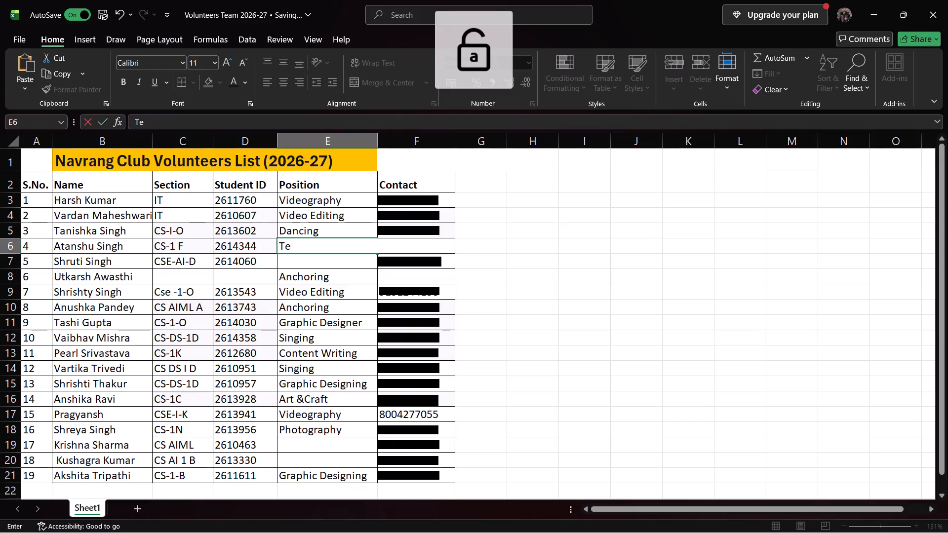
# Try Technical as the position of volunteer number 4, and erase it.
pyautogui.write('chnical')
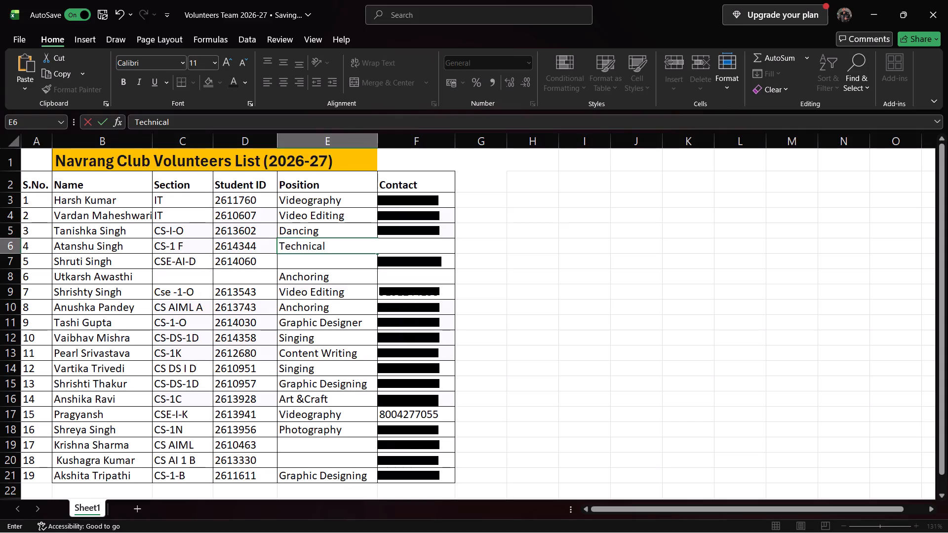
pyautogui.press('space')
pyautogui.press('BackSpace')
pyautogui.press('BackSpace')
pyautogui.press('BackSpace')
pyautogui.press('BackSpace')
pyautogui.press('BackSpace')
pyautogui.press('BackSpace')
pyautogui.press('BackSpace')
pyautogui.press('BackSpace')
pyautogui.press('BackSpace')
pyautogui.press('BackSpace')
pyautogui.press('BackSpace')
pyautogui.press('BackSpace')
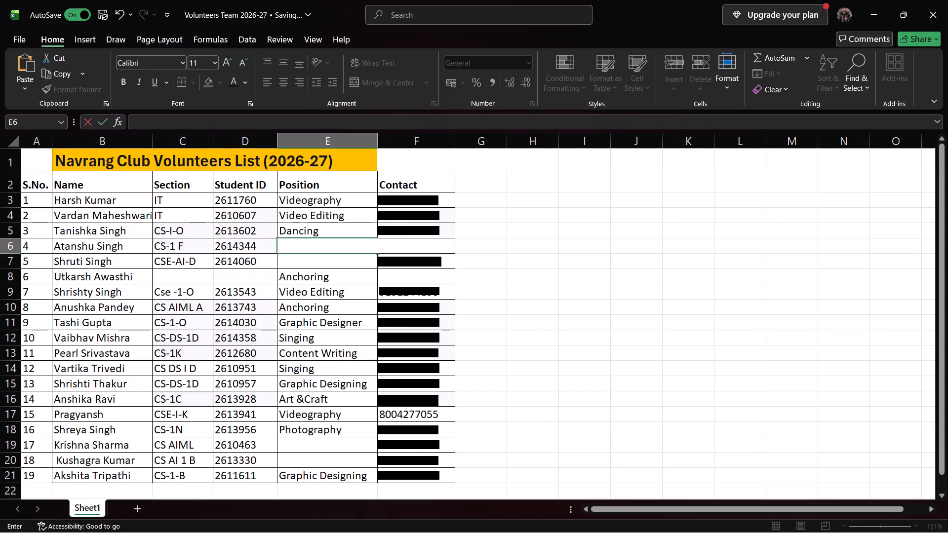
# Enter Content Writing as the position of volunteer number 4, correcting the capitalisation and spelling of Content.
pyautogui.click(315, 354)
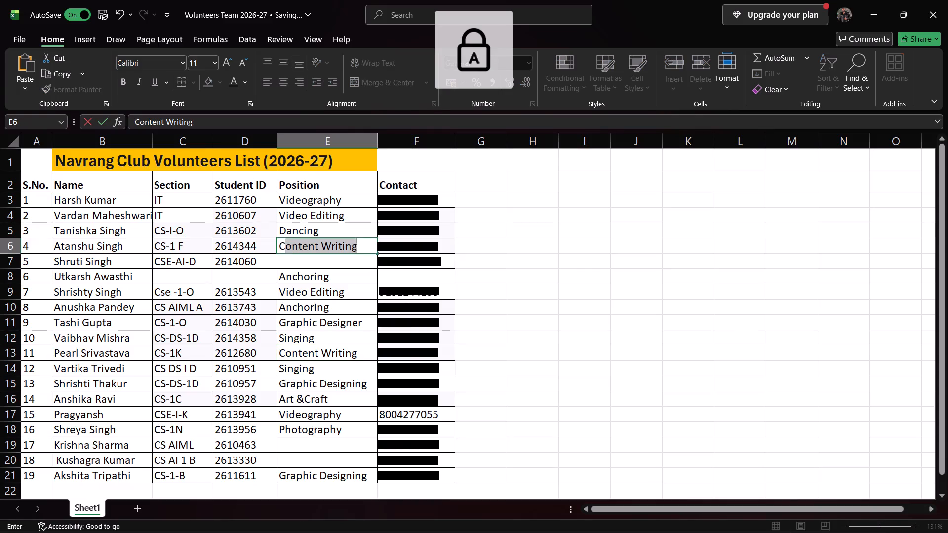
pyautogui.press('BackSpace')
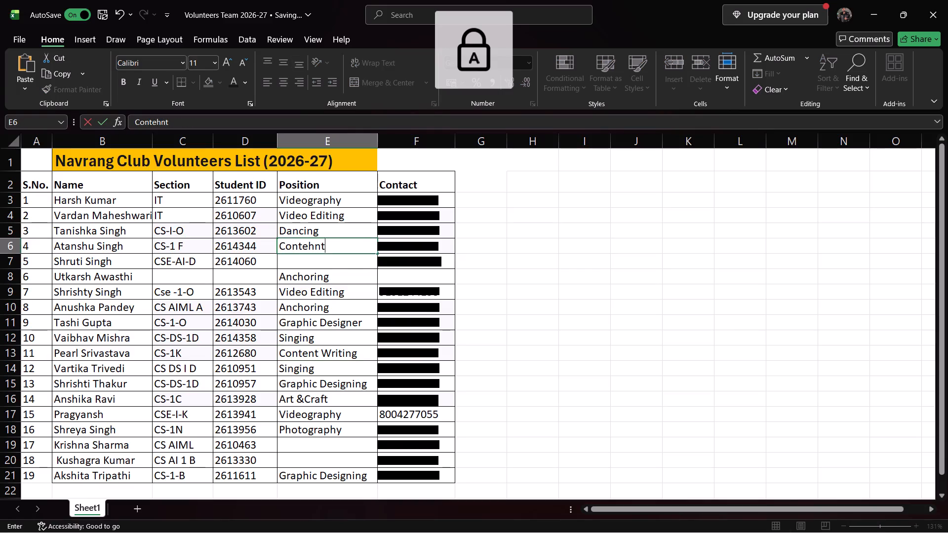
pyautogui.press('BackSpace')
pyautogui.press('BackSpace')
pyautogui.press('BackSpace')
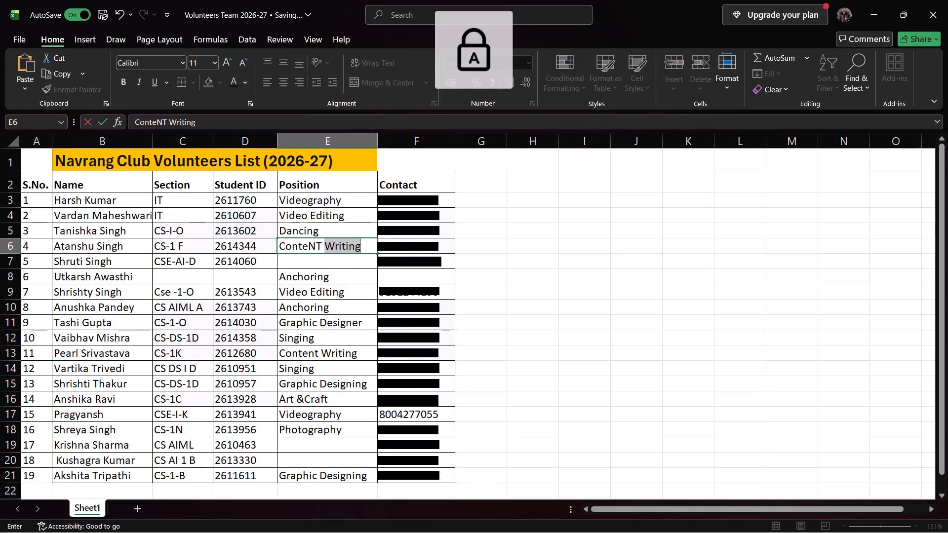
pyautogui.write('riting')
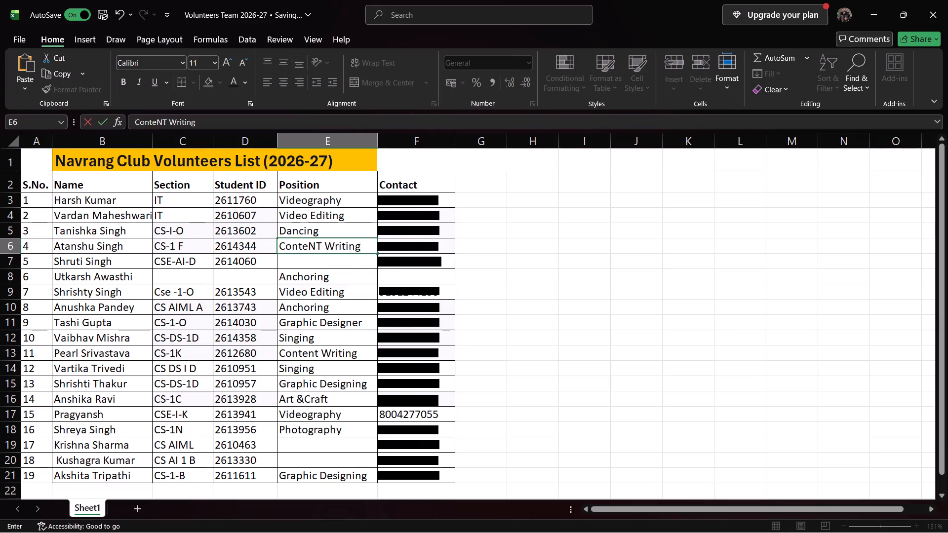
pyautogui.click(316, 249)
pyautogui.click(319, 249)
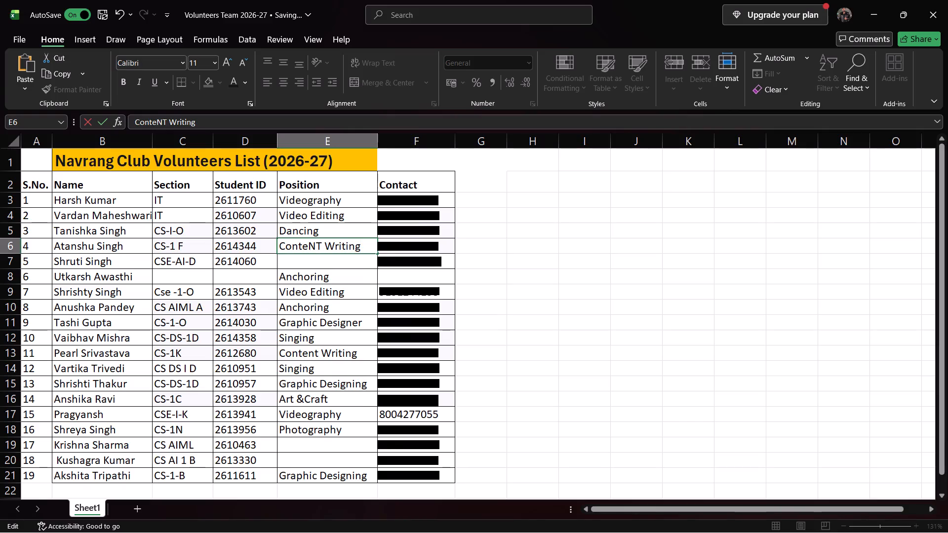
pyautogui.press('BackSpace')
pyautogui.press('BackSpace')
pyautogui.write('nt')
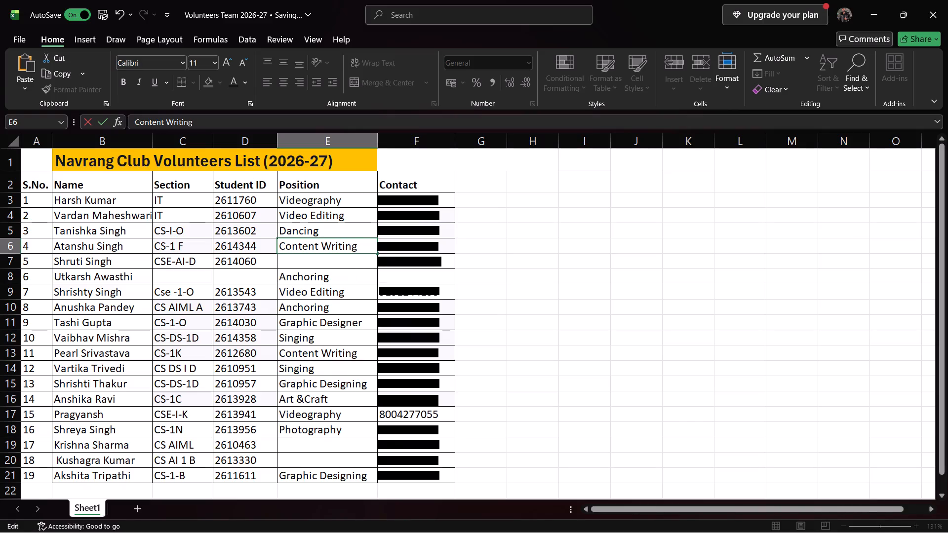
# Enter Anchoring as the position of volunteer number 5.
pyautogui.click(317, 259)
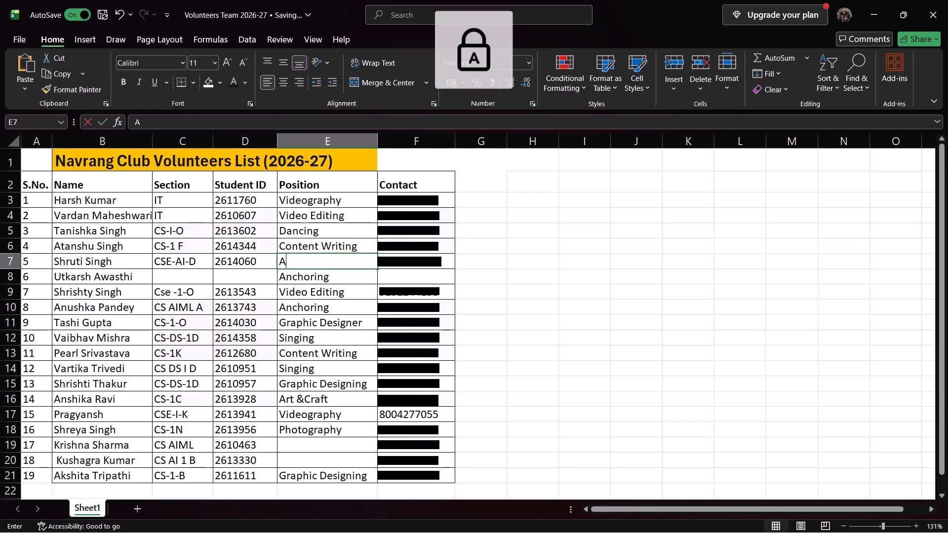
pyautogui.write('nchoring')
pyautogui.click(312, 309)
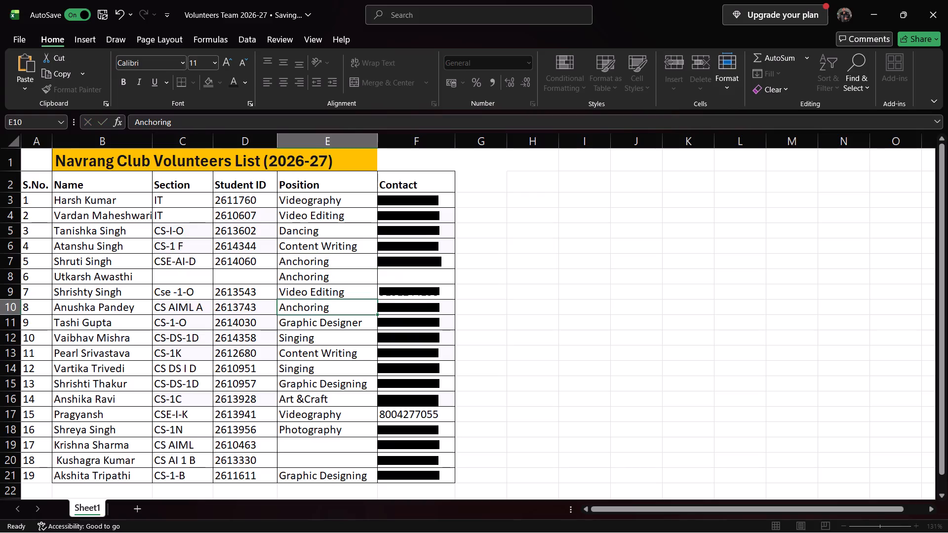
# Replace the position of volunteer number 5 with Social Media Management.
pyautogui.click(316, 266)
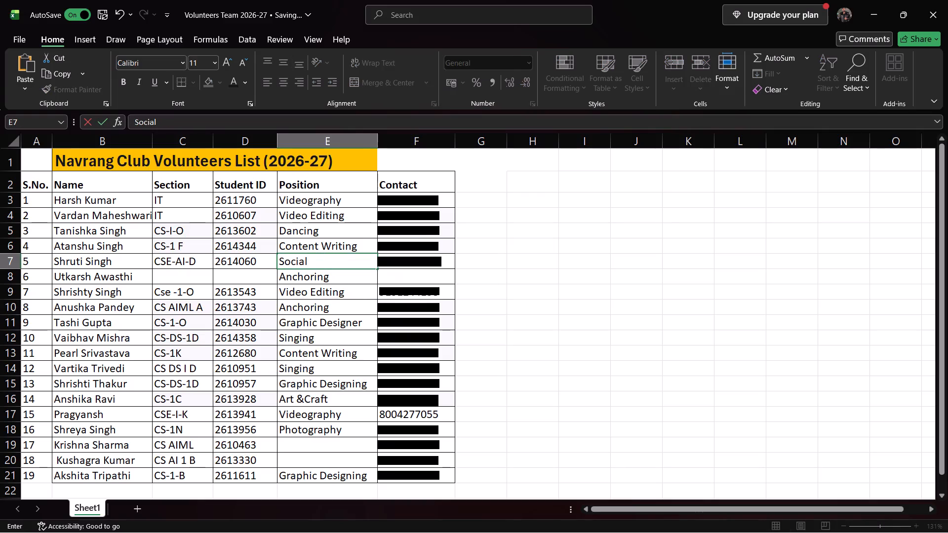
pyautogui.write('edia')
pyautogui.press('space')
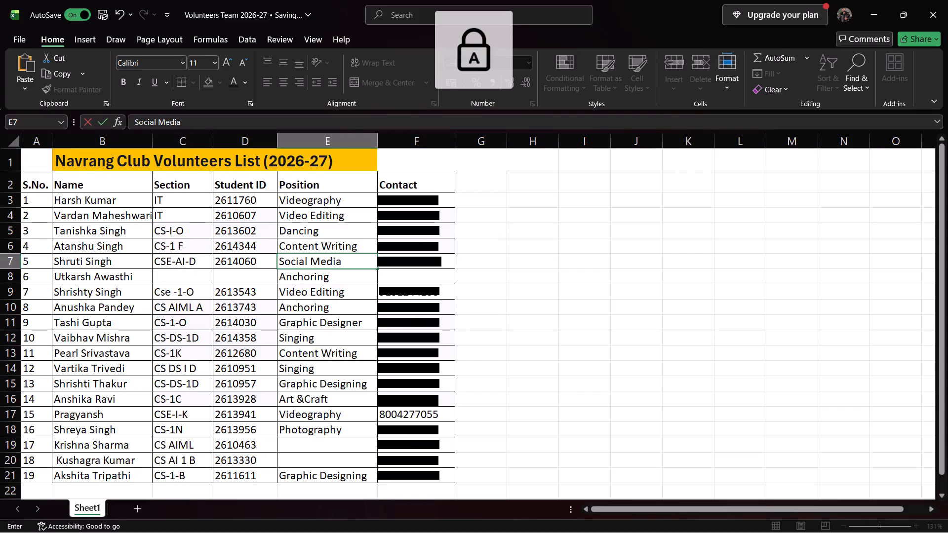
pyautogui.press('BackSpace')
pyautogui.write('anagemtn')
pyautogui.press('BackSpace')
pyautogui.press('BackSpace')
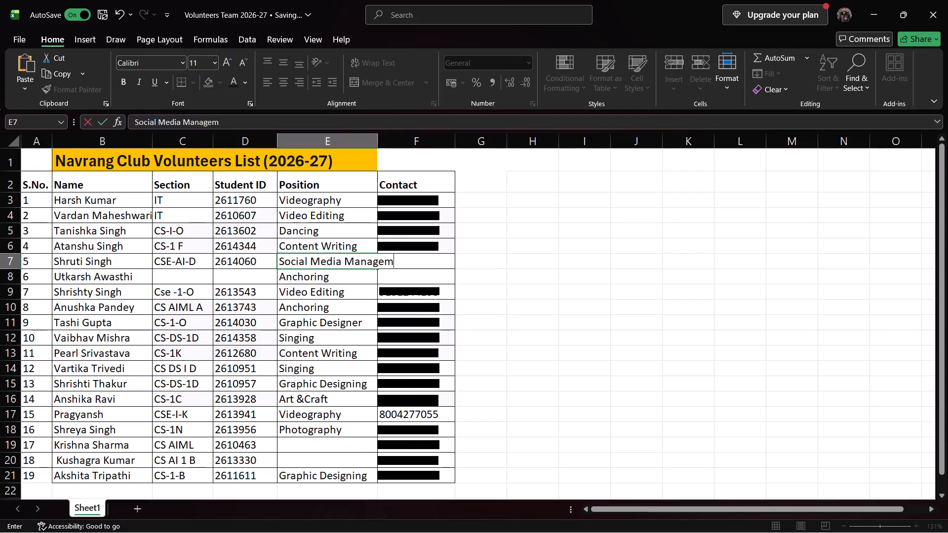
pyautogui.write('ent')
# Widen the Position column to fit the full Social Media Management entry.
pyautogui.click(372, 145)
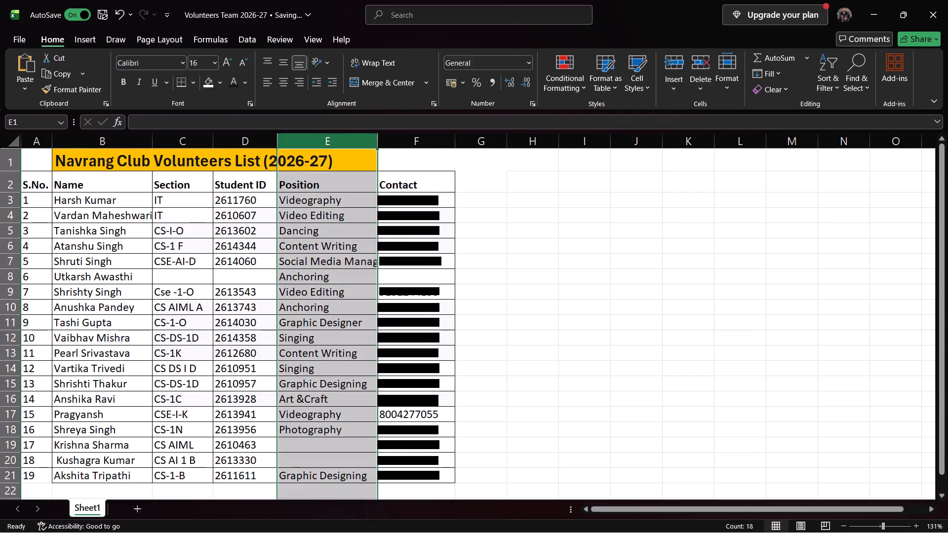
pyautogui.moveTo(378, 145); pyautogui.dragTo(405, 145)
pyautogui.moveTo(405, 145); pyautogui.dragTo(417, 144)
pyautogui.click(569, 245)
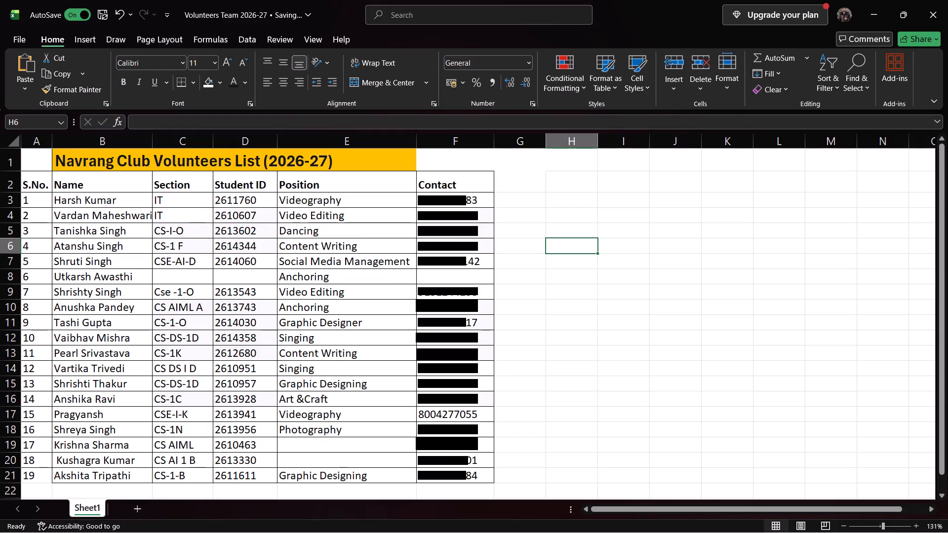
# Review the Position entries of volunteers number 8 to 18 one by one.
pyautogui.click(318, 306)
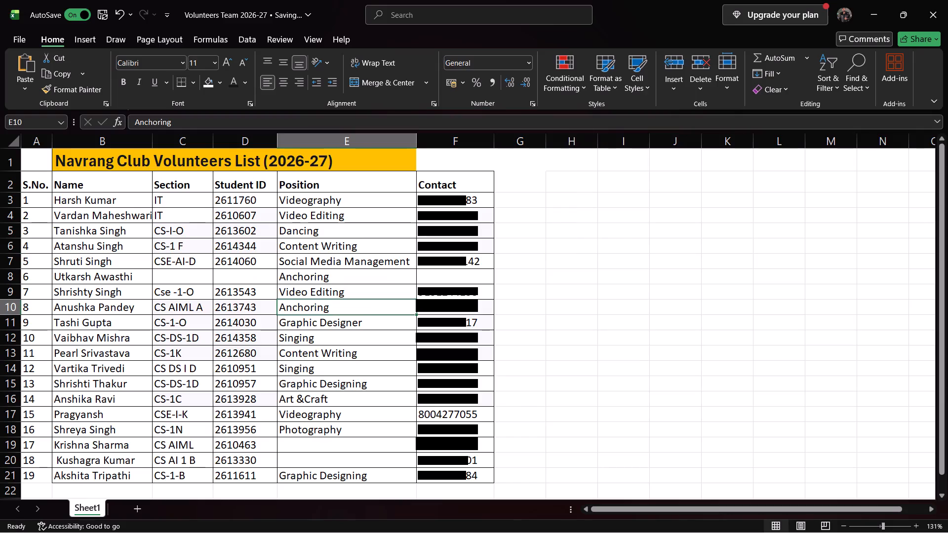
pyautogui.click(314, 310)
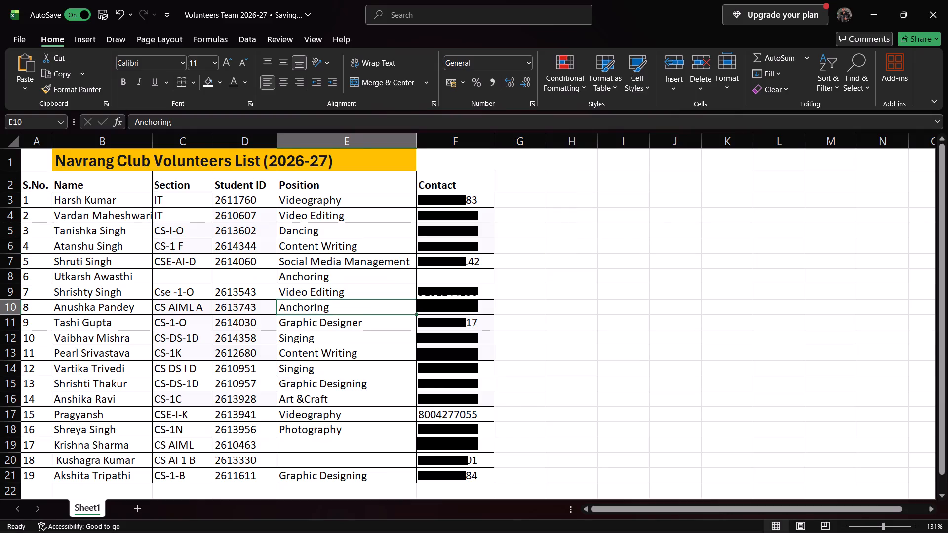
pyautogui.click(315, 323)
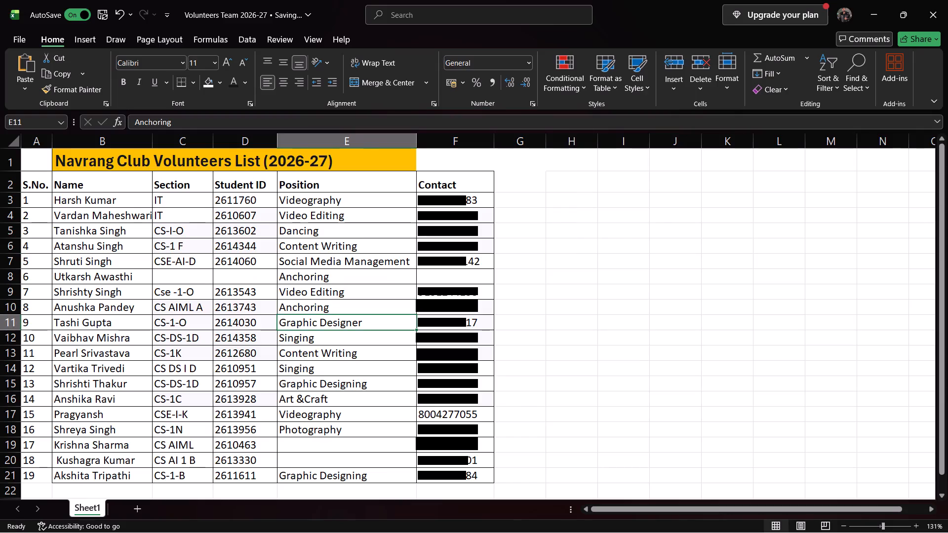
pyautogui.click(320, 343)
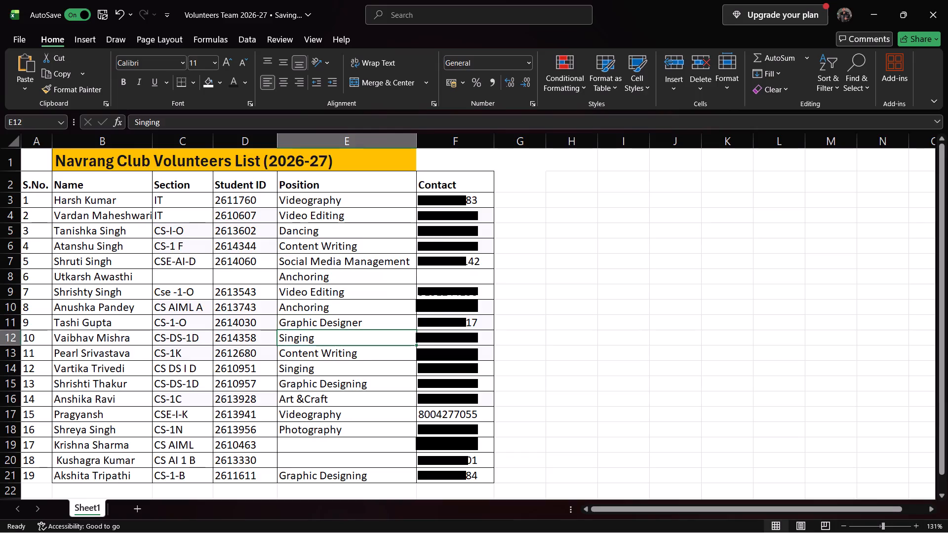
pyautogui.click(312, 370)
pyautogui.click(310, 354)
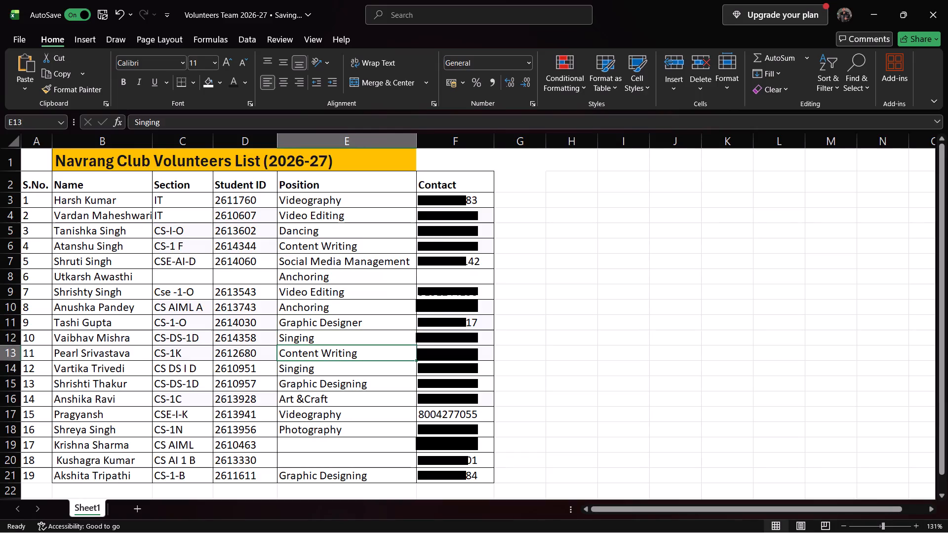
pyautogui.click(321, 367)
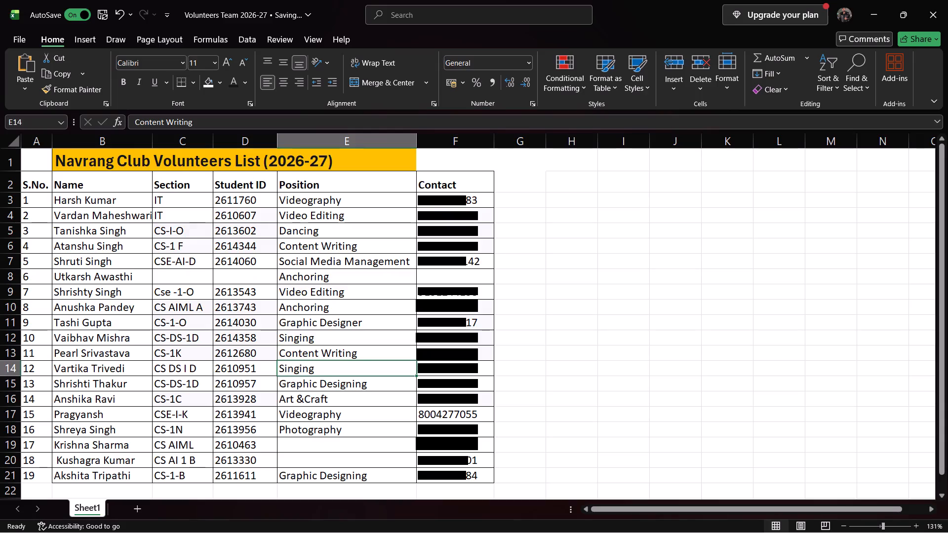
pyautogui.click(323, 384)
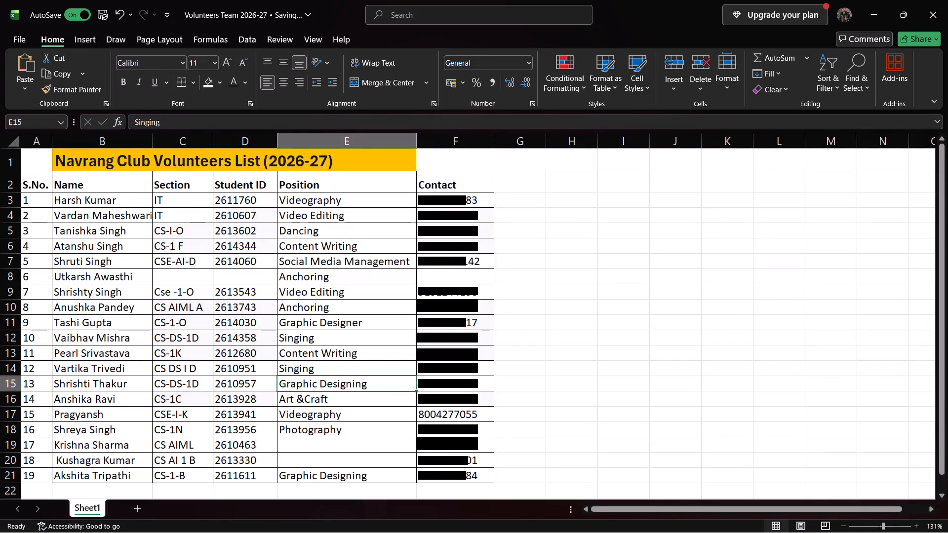
pyautogui.click(319, 372)
pyautogui.click(324, 400)
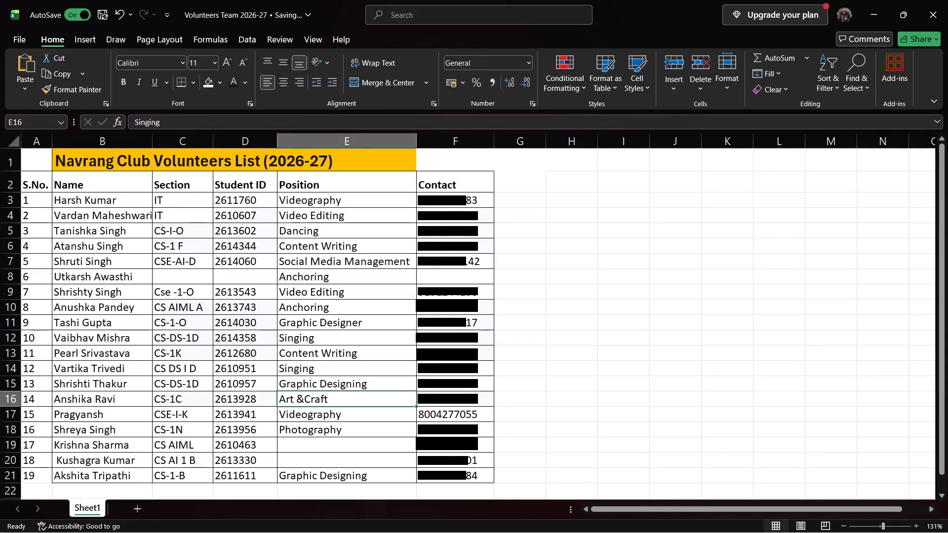
pyautogui.click(325, 416)
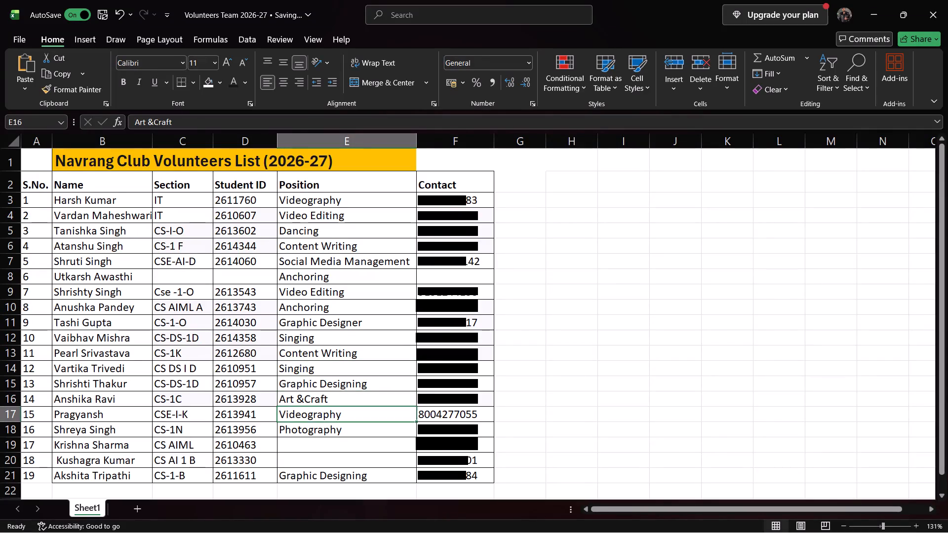
pyautogui.click(330, 431)
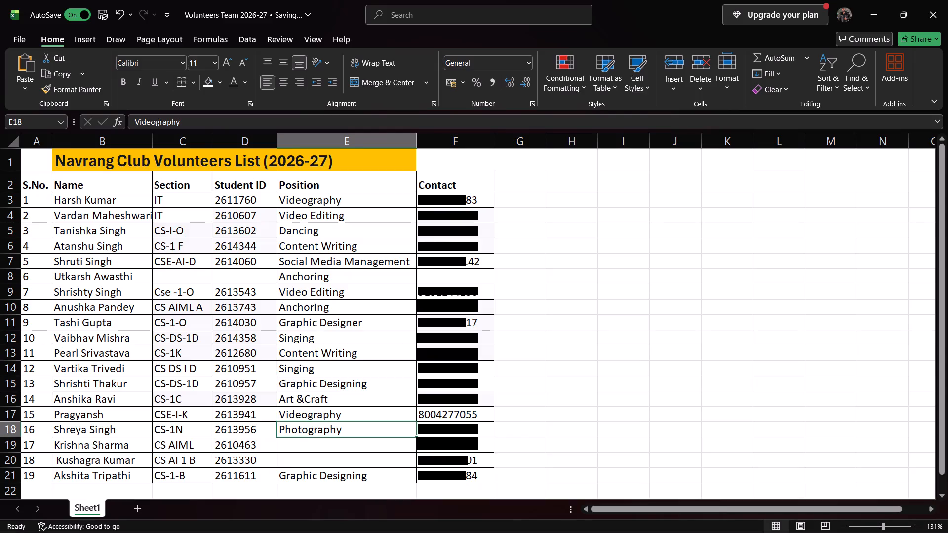
pyautogui.click(332, 451)
pyautogui.click(331, 462)
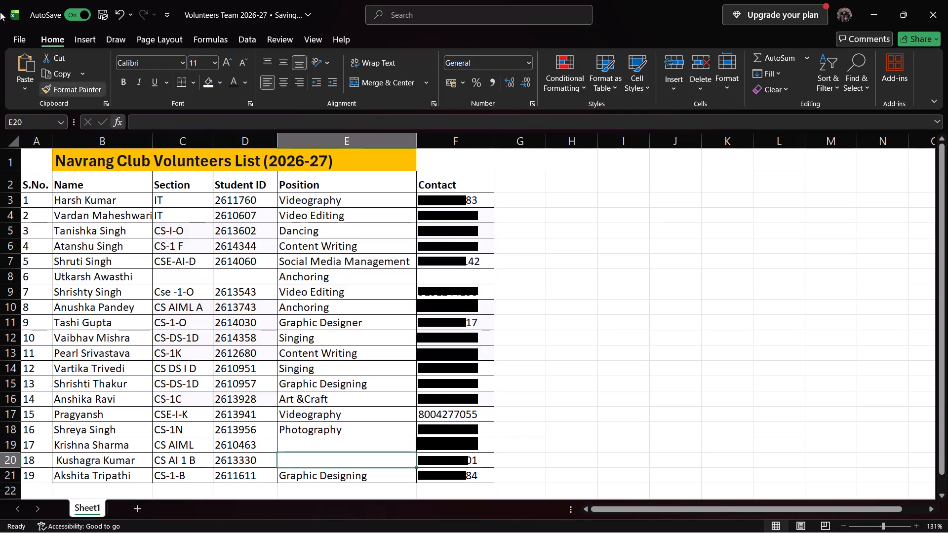
# Save the volunteers list workbook under its existing name.
pyautogui.click(13, 42)
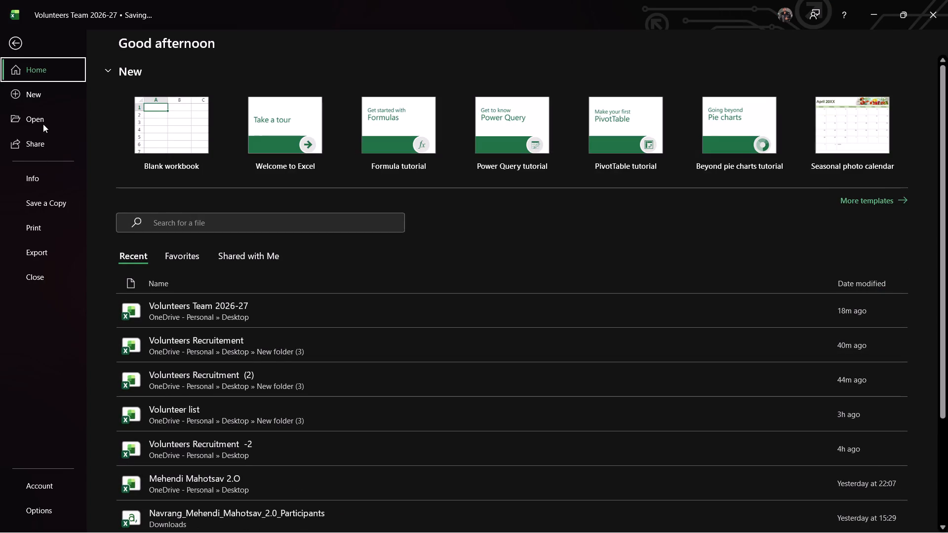
pyautogui.click(16, 41)
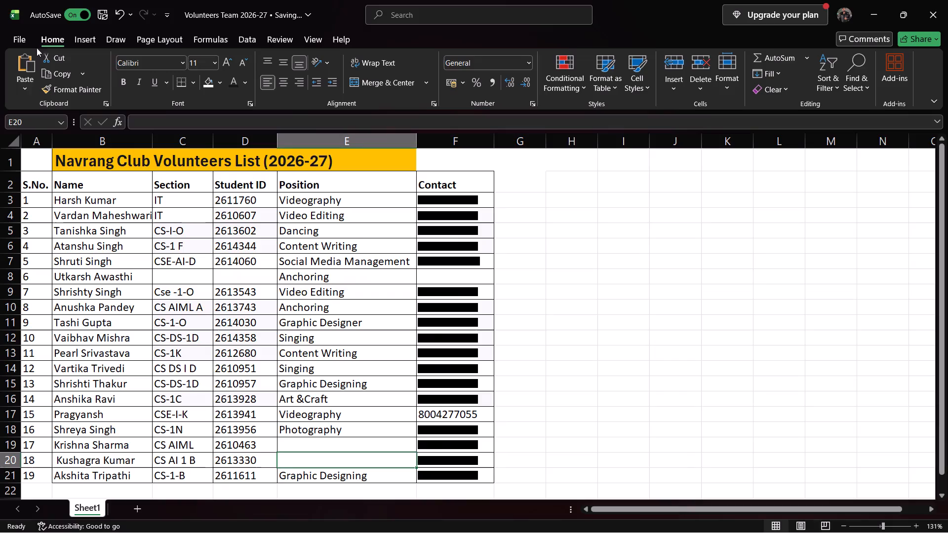
pyautogui.click(664, 331)
pyautogui.hotkey('ctrl', 's')
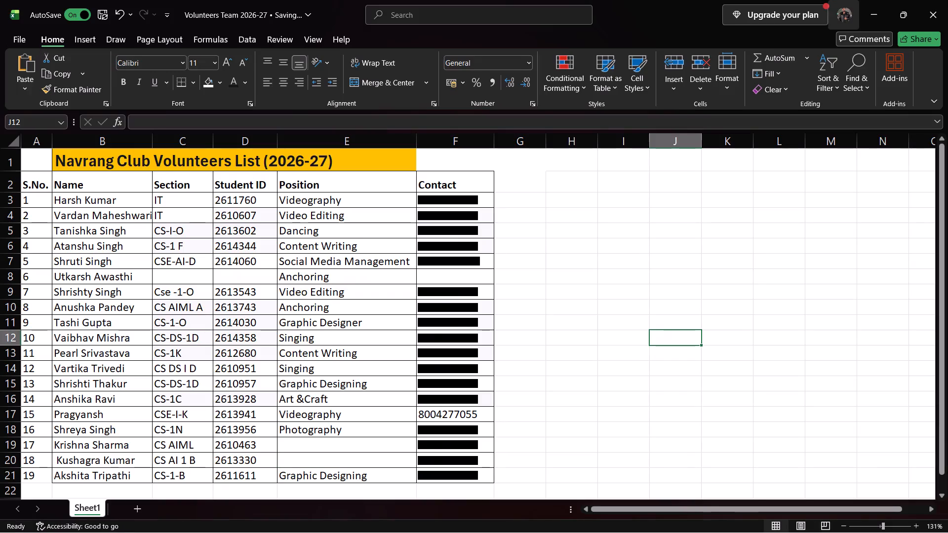
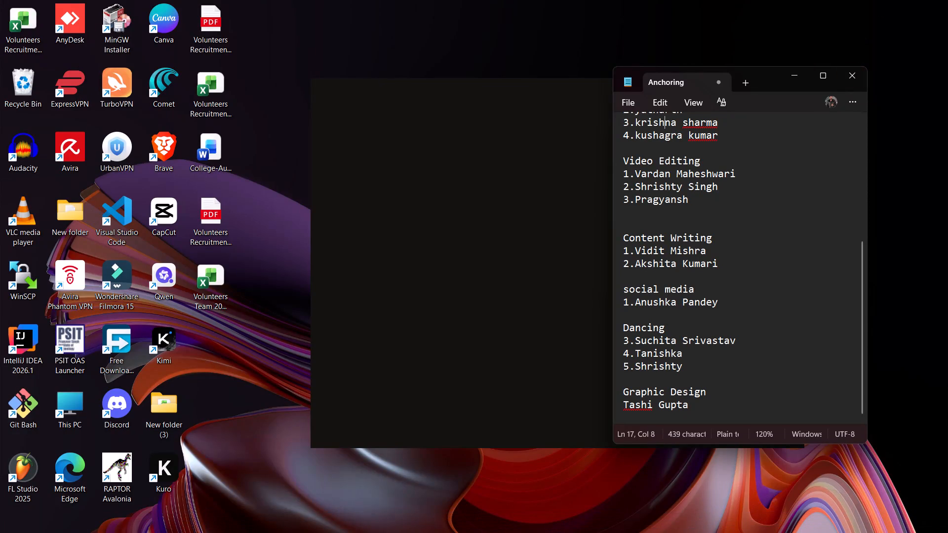
# Look over the volunteer names by category in the Anchoring note, down to Graphic Design, and close the note.
pyautogui.scroll(-2, 770, 175)
pyautogui.scroll(1, 770, 175)
pyautogui.scroll(1, 681, 269)
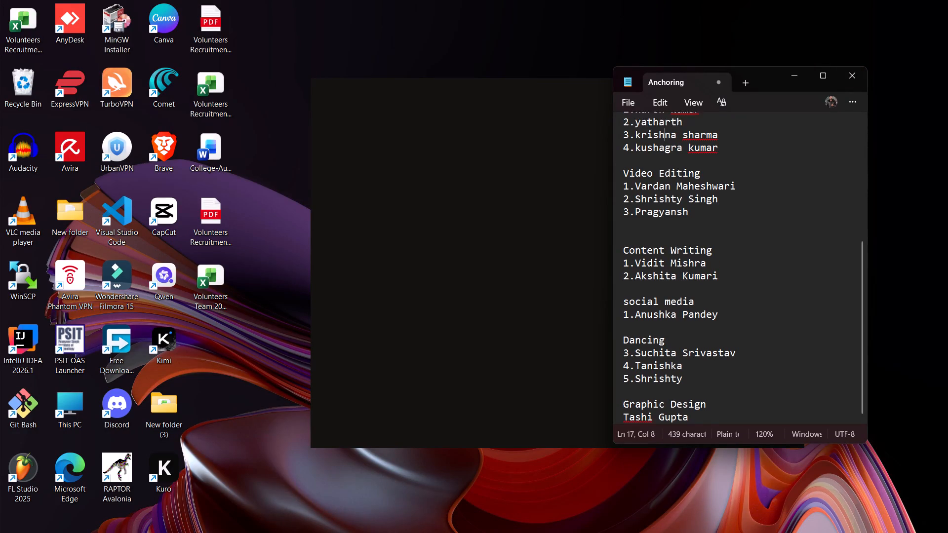
pyautogui.scroll(1, 681, 269)
pyautogui.scroll(-4, 681, 269)
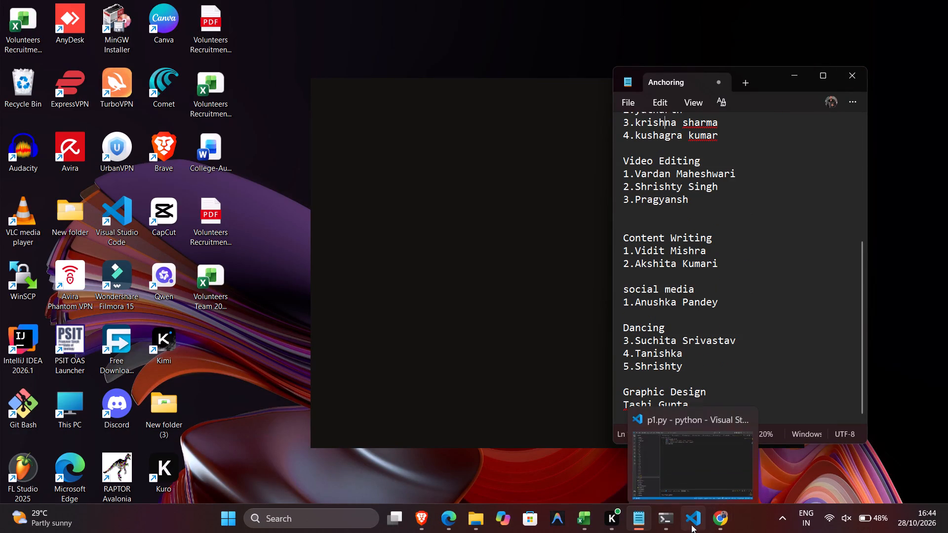
pyautogui.click(852, 75)
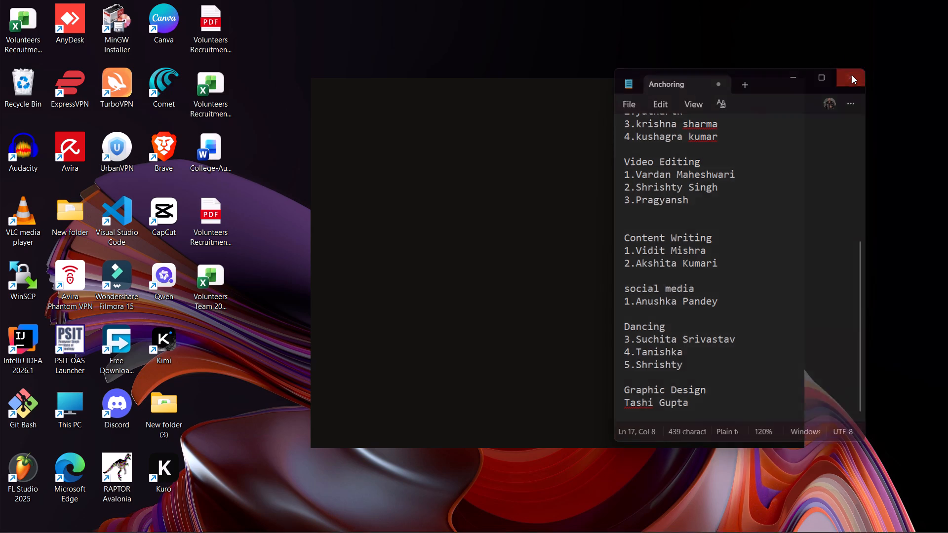
# Close the Visual Studio Code window with p1.py and the Chrome window with the Untitled0.ipynb Colab notebook.
pyautogui.click(684, 529)
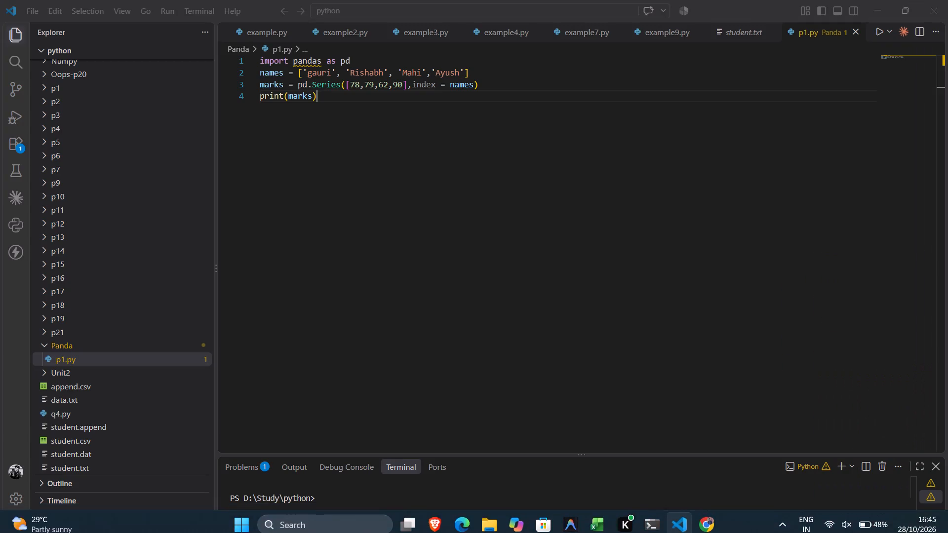
pyautogui.click(942, 3)
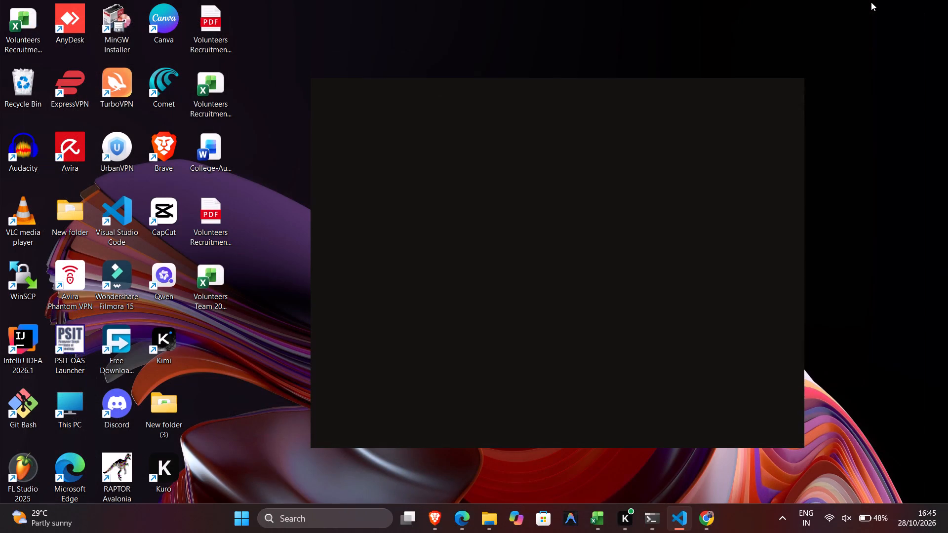
pyautogui.click(692, 532)
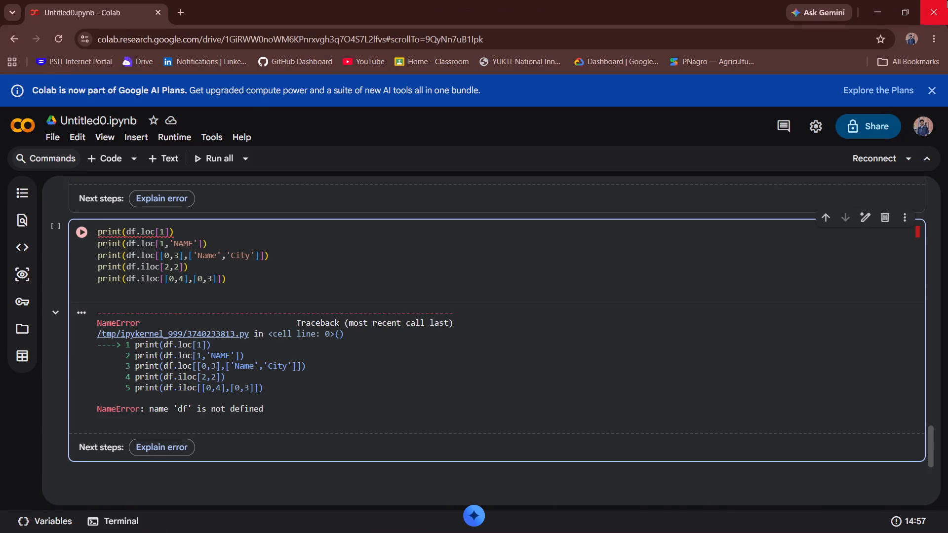
pyautogui.click(947, 0)
# Switch to the open Volunteers Recruitment workbook in Excel.
pyautogui.click(628, 527)
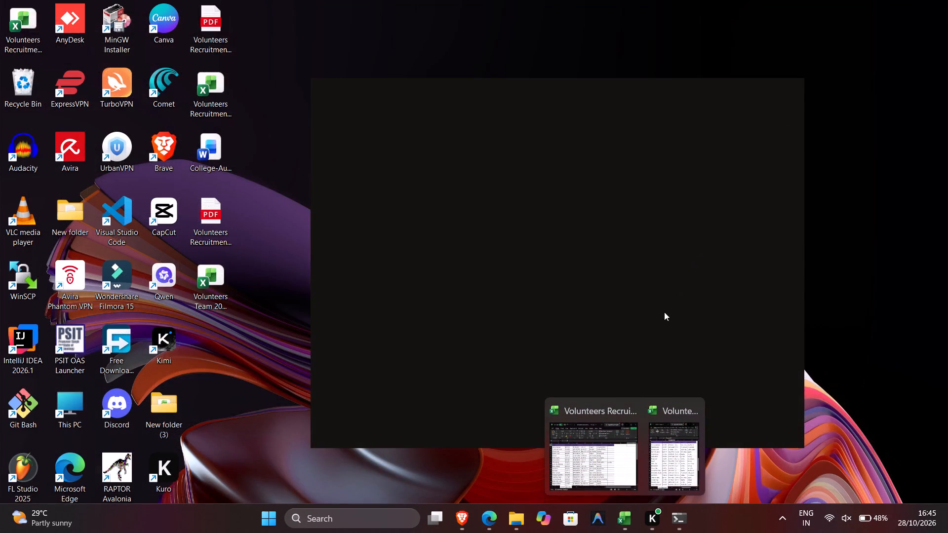
pyautogui.click(629, 398)
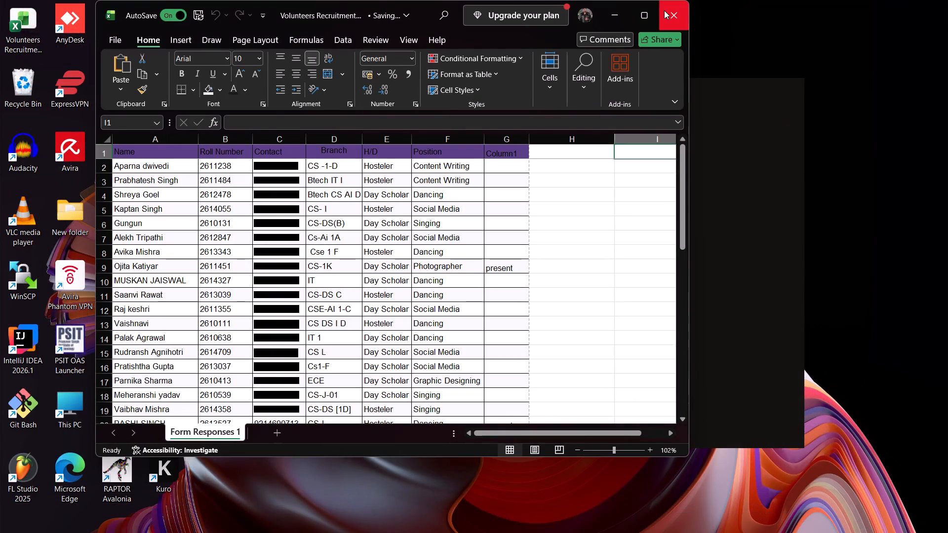
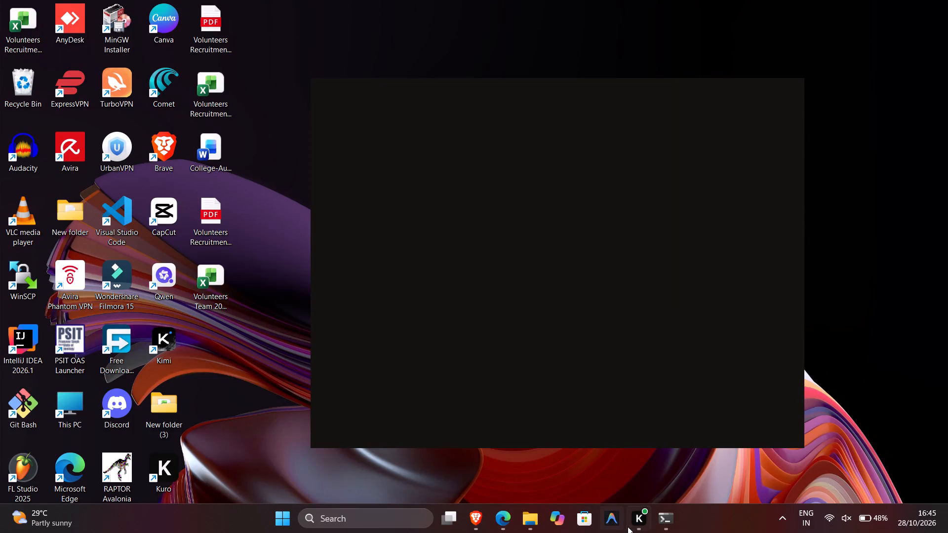
# Bring up the terminal window with the npm prefix session and close it.
pyautogui.click(672, 527)
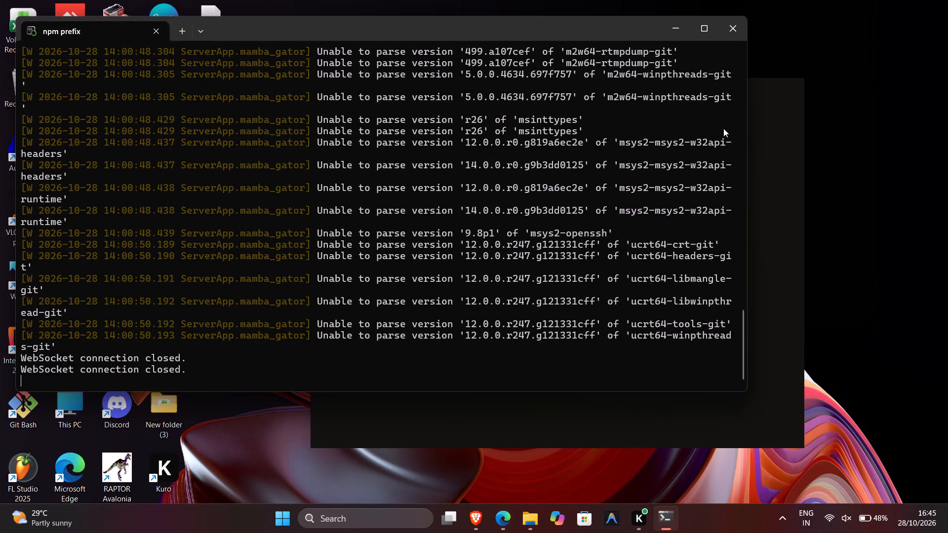
pyautogui.click(743, 24)
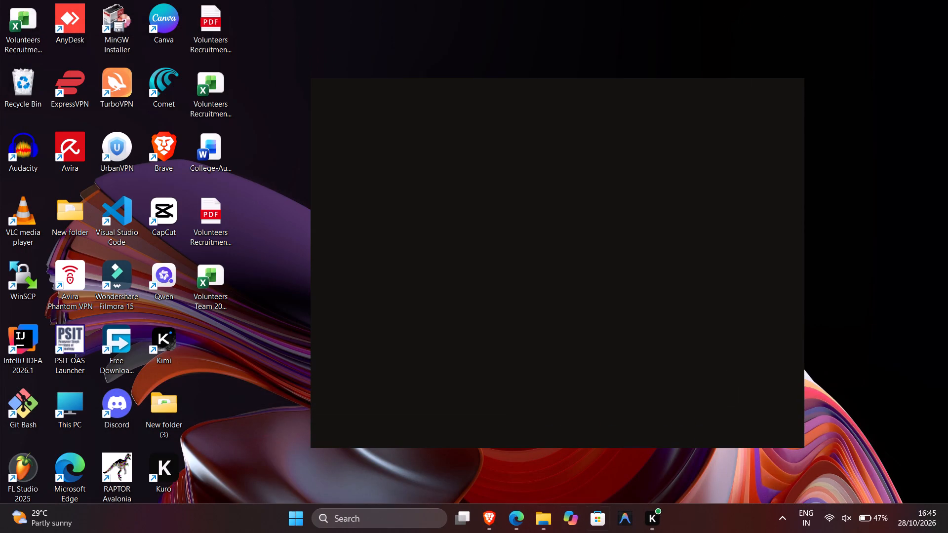
# Close the Microsoft Edge window with the Volunteers Recruitment PDF, choosing to leave without saving its changes.
pyautogui.click(541, 409)
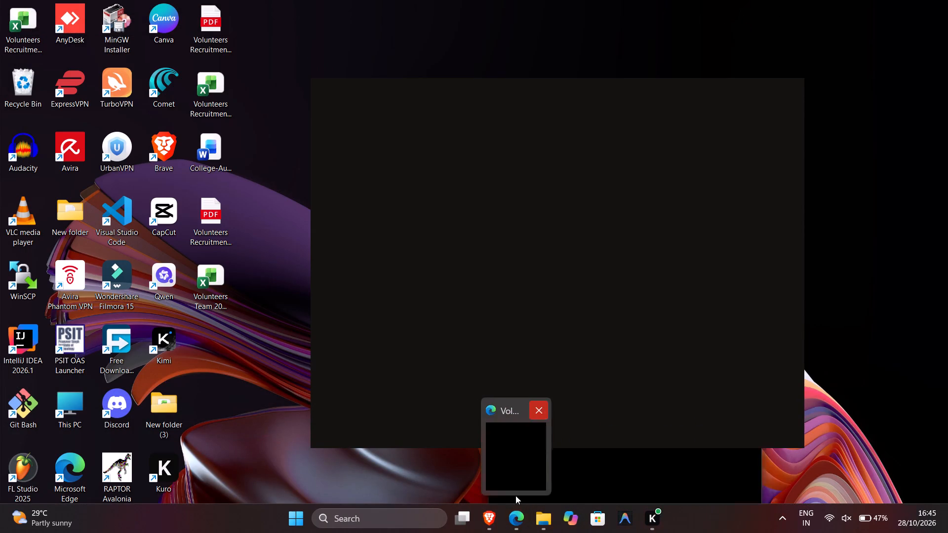
pyautogui.click(859, 240)
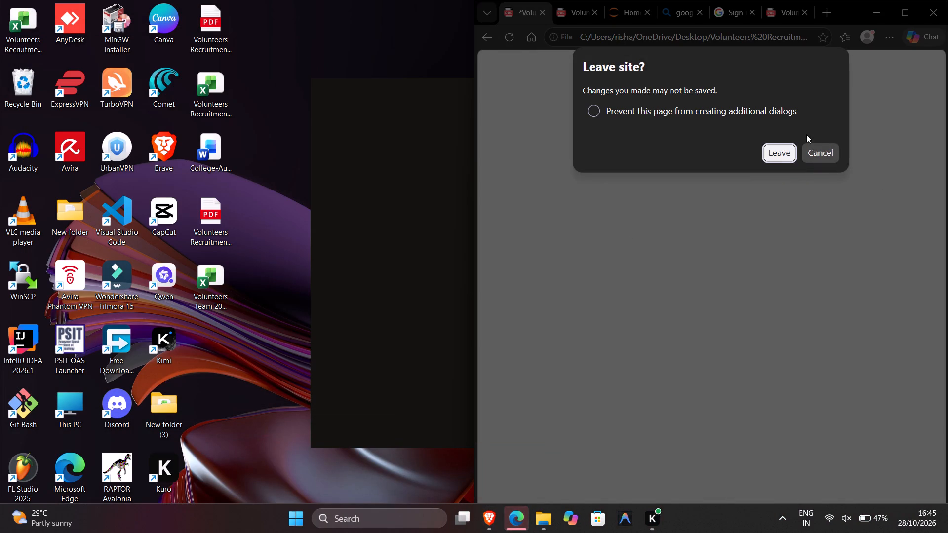
pyautogui.click(779, 157)
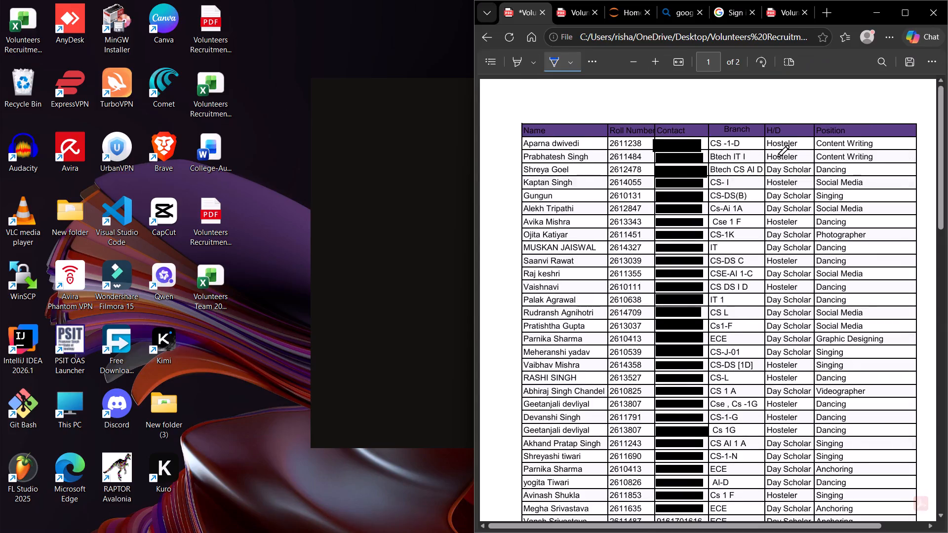
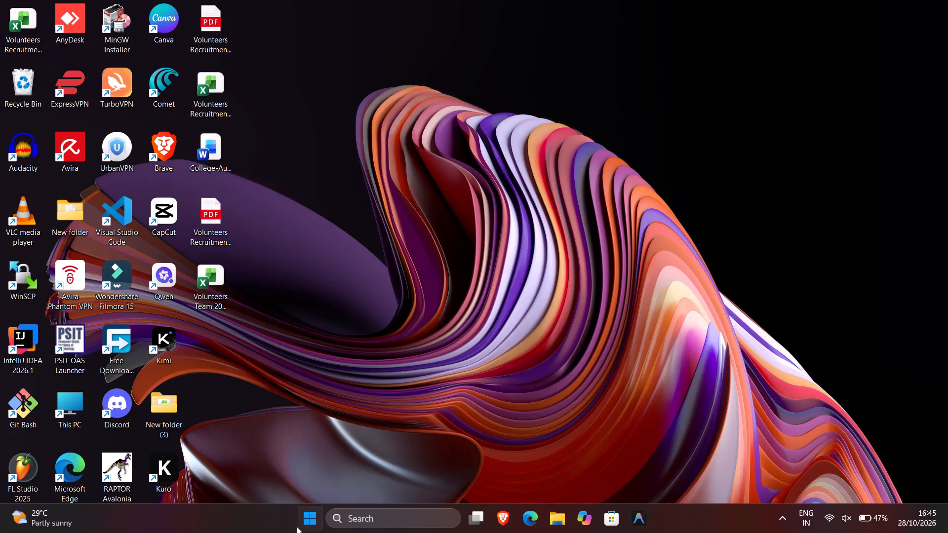
# Shut down the computer through the Windows power options.
pyautogui.click(568, 476)
pyautogui.click(547, 427)
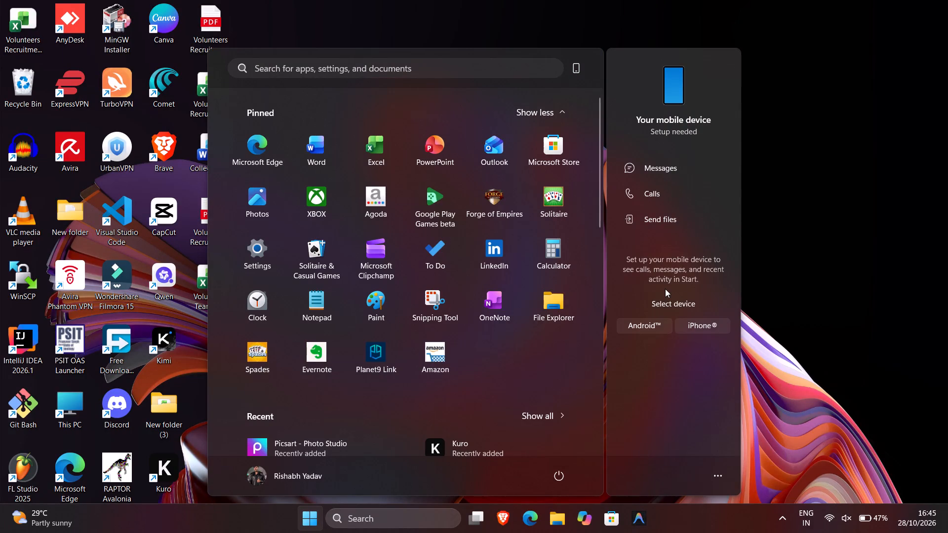